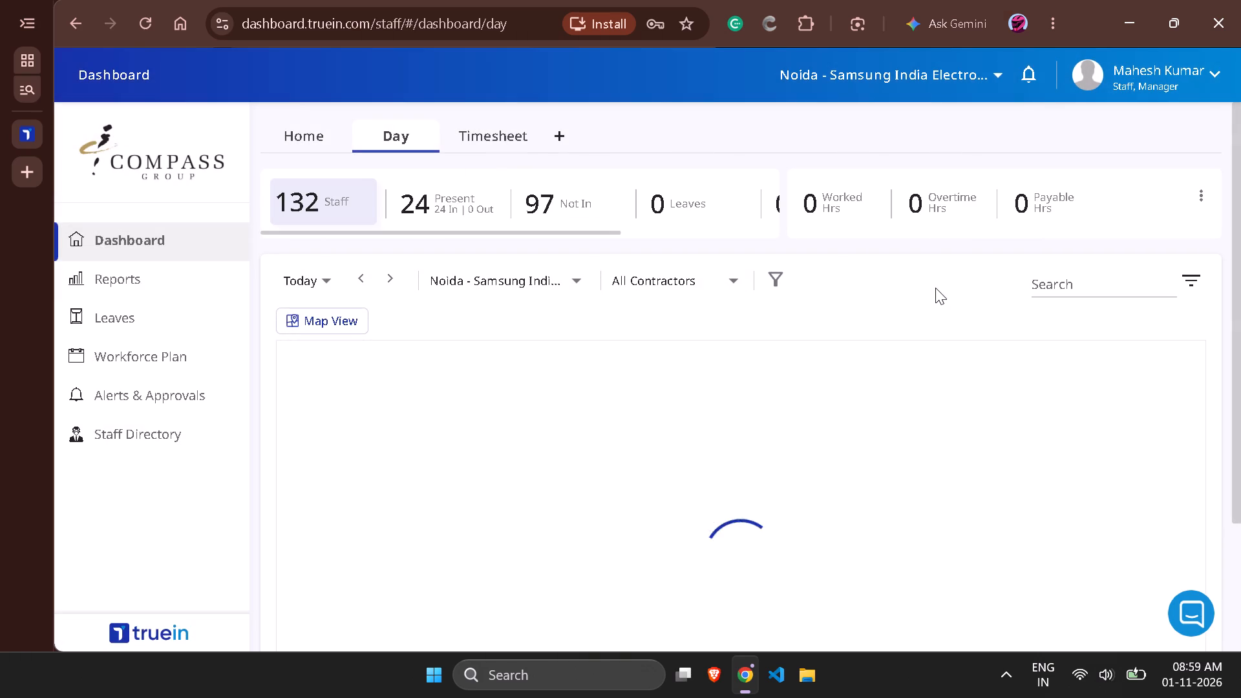
Show the staff timesheet for the custom date range 26 October 2026 to 1 November 2026.
left_click(487, 133)
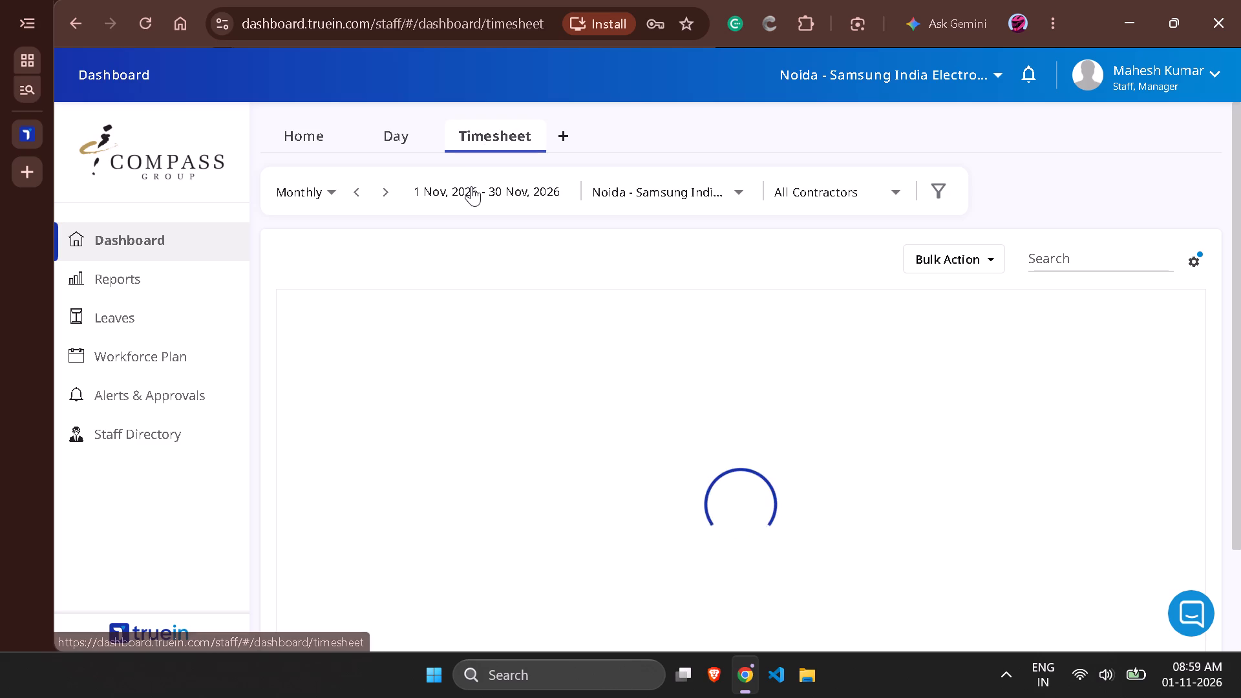
left_click(471, 186)
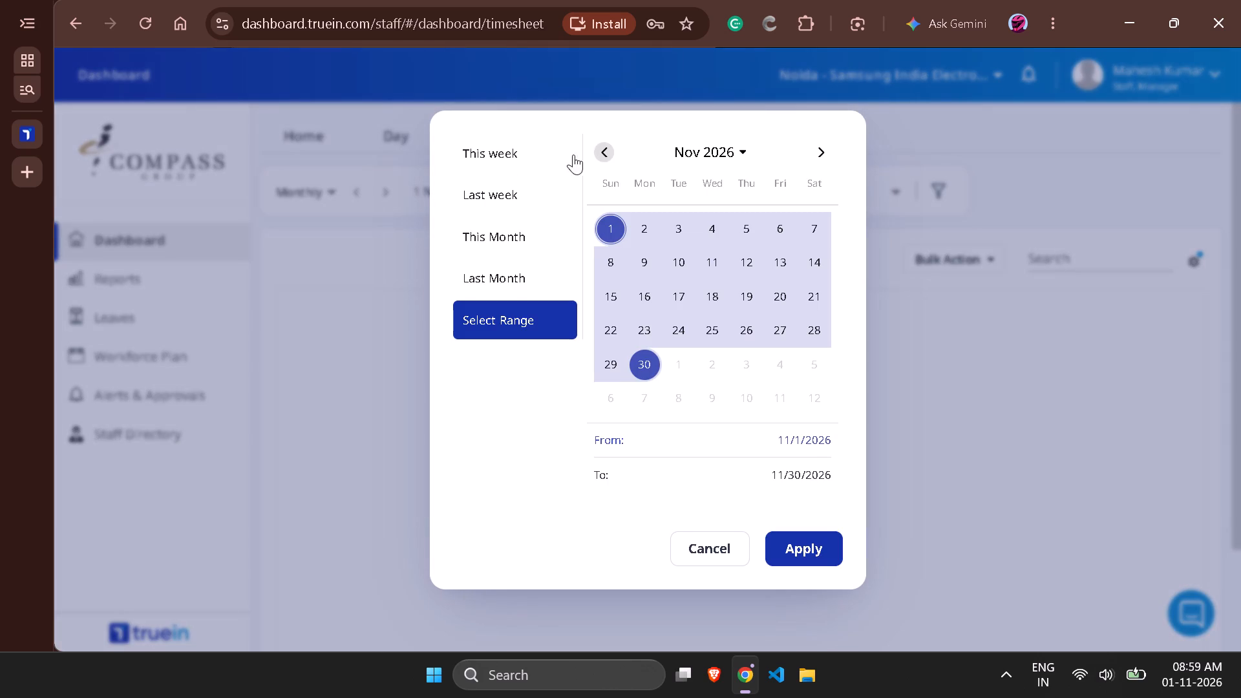
left_click(594, 148)
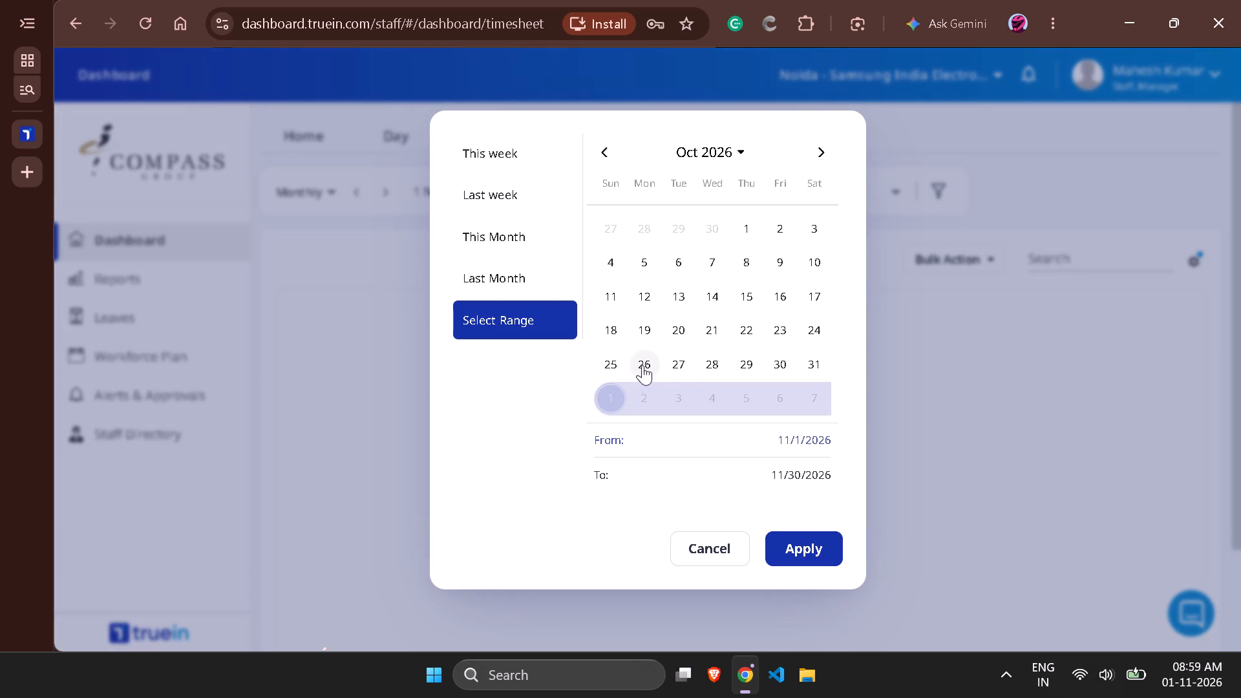
left_click(644, 369)
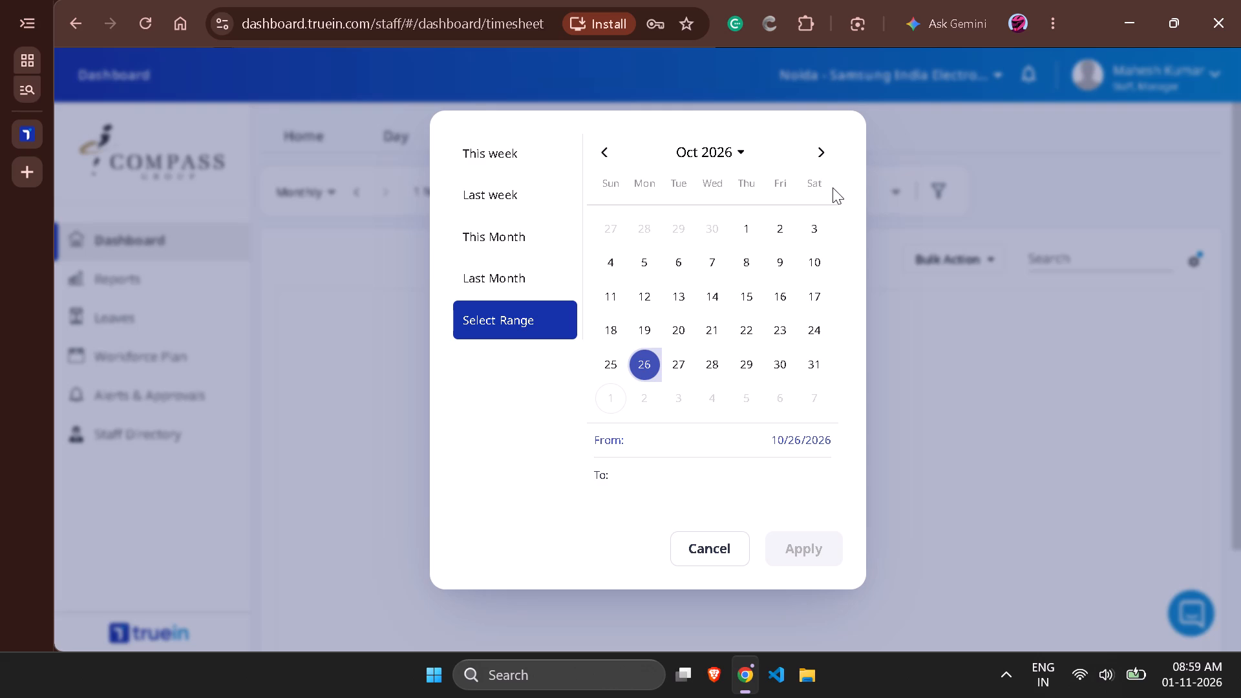
left_click(818, 152)
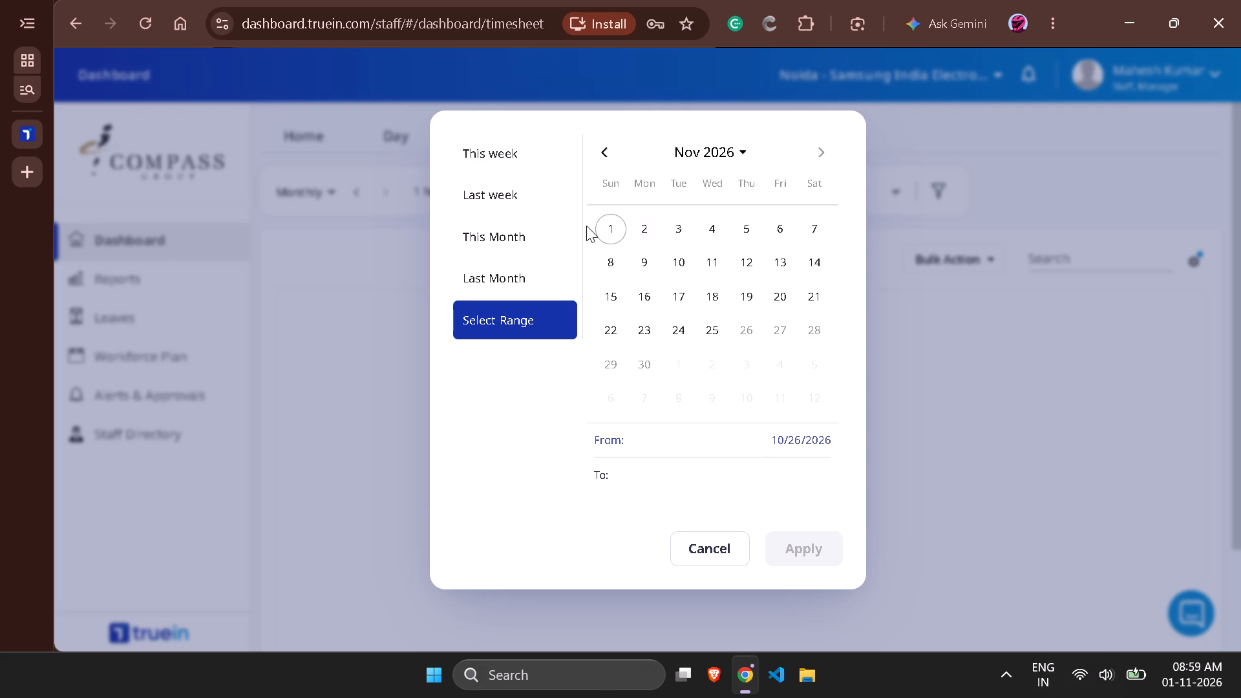
left_click(606, 227)
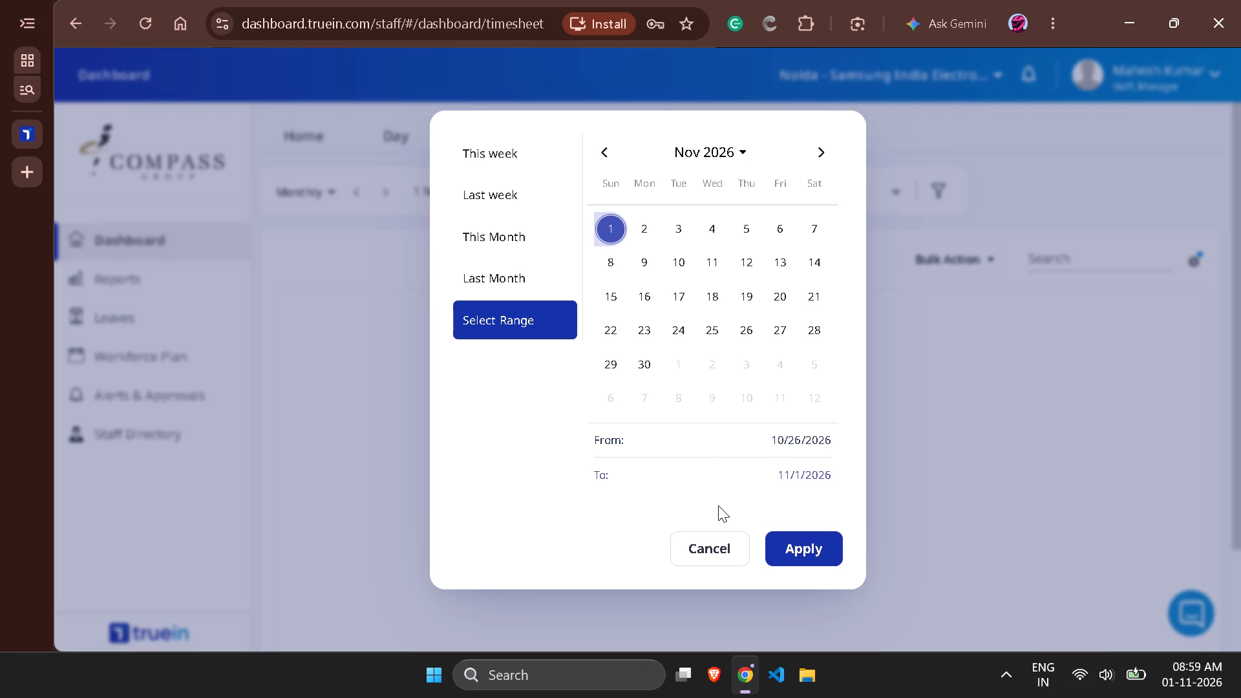
left_click(816, 557)
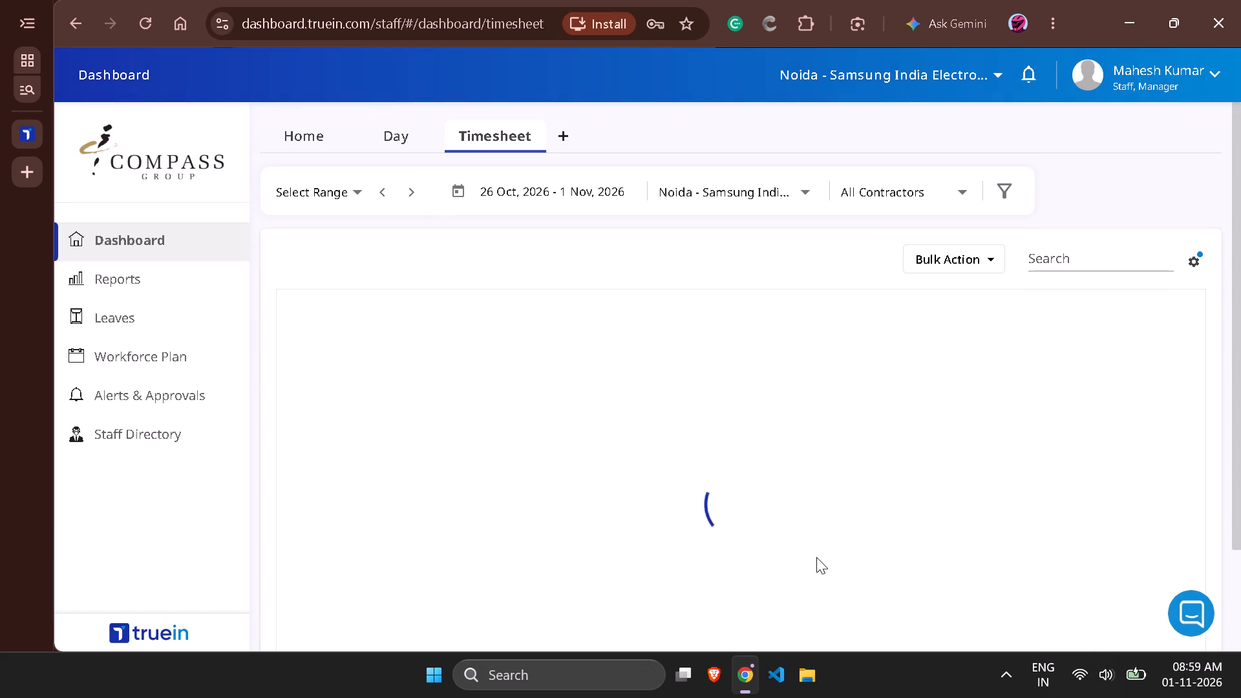
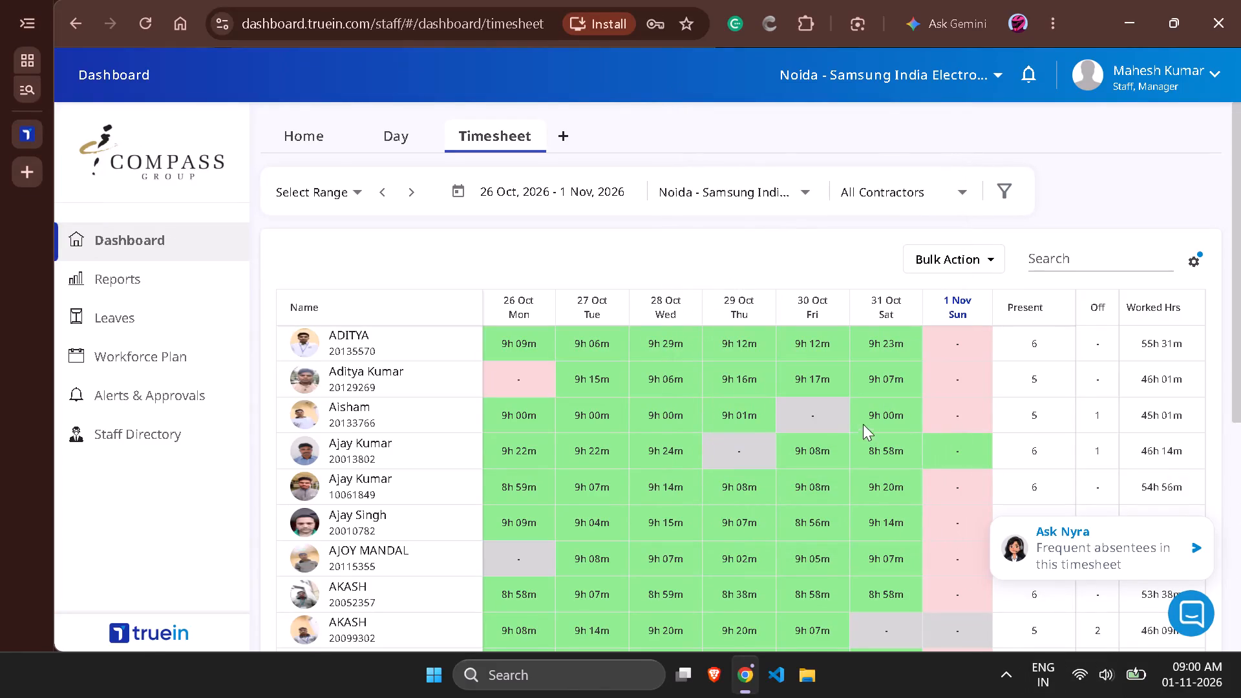
Convert the 1 November absence of Aditya in the first timesheet row to Weekly Off and close the time card.
left_click(957, 341)
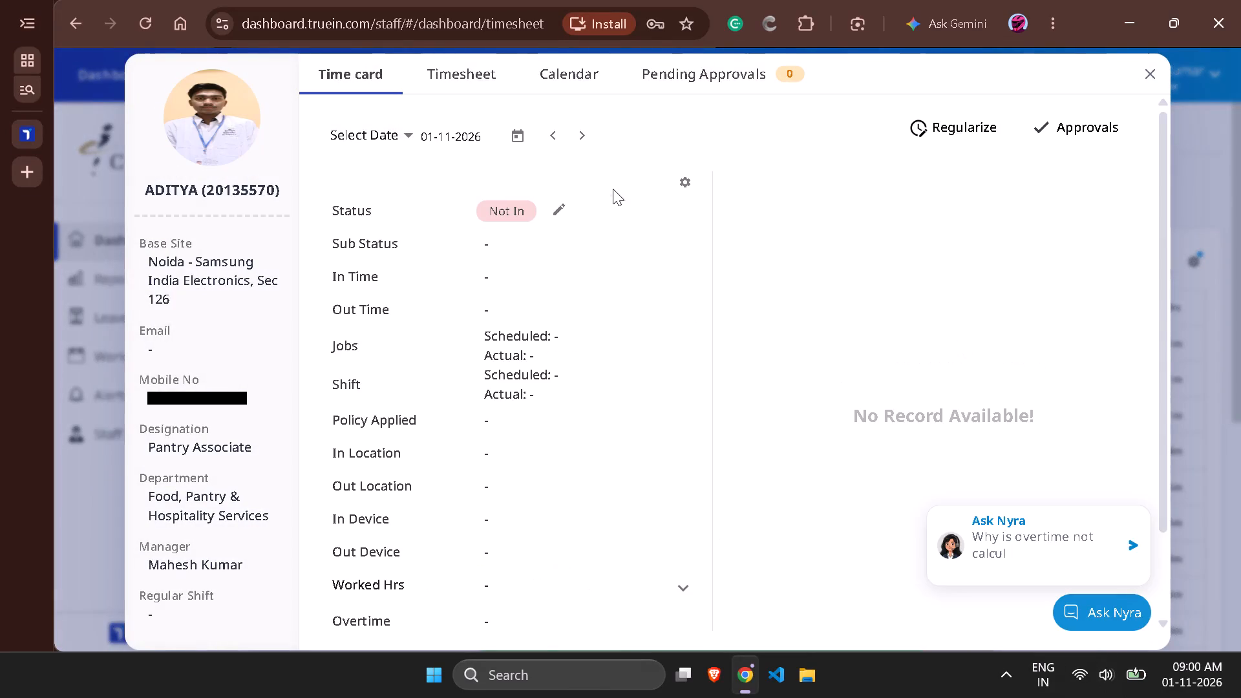
left_click(553, 212)
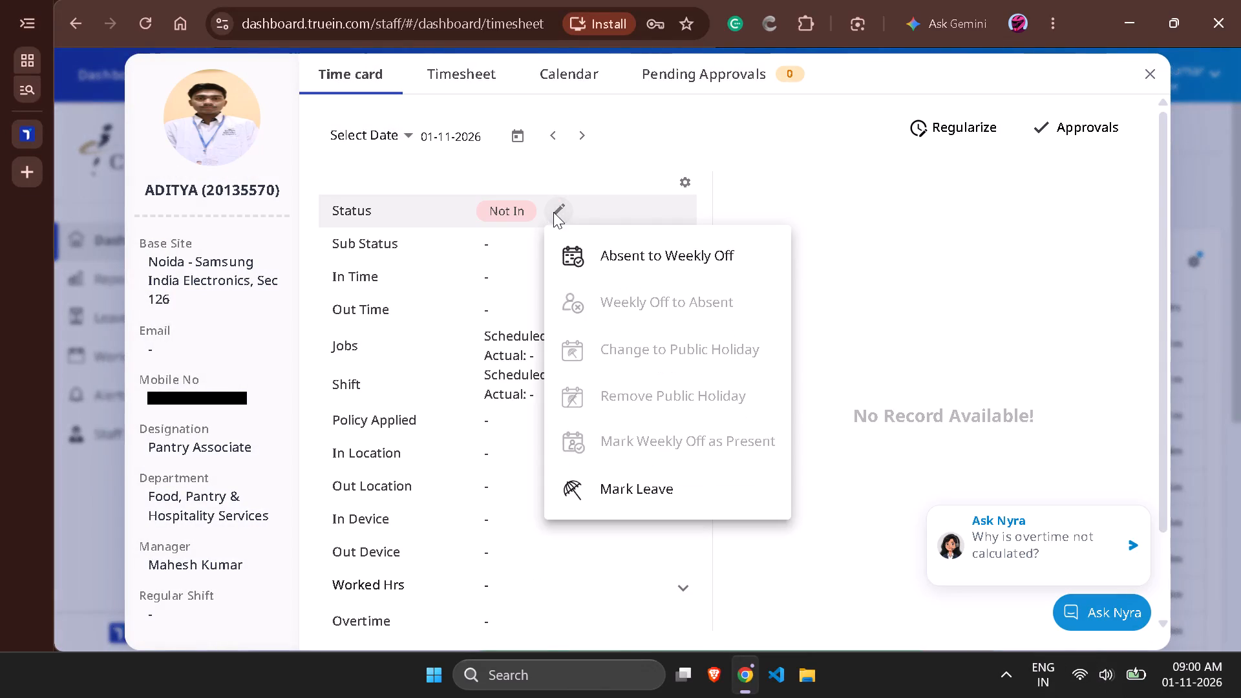
left_click(620, 250)
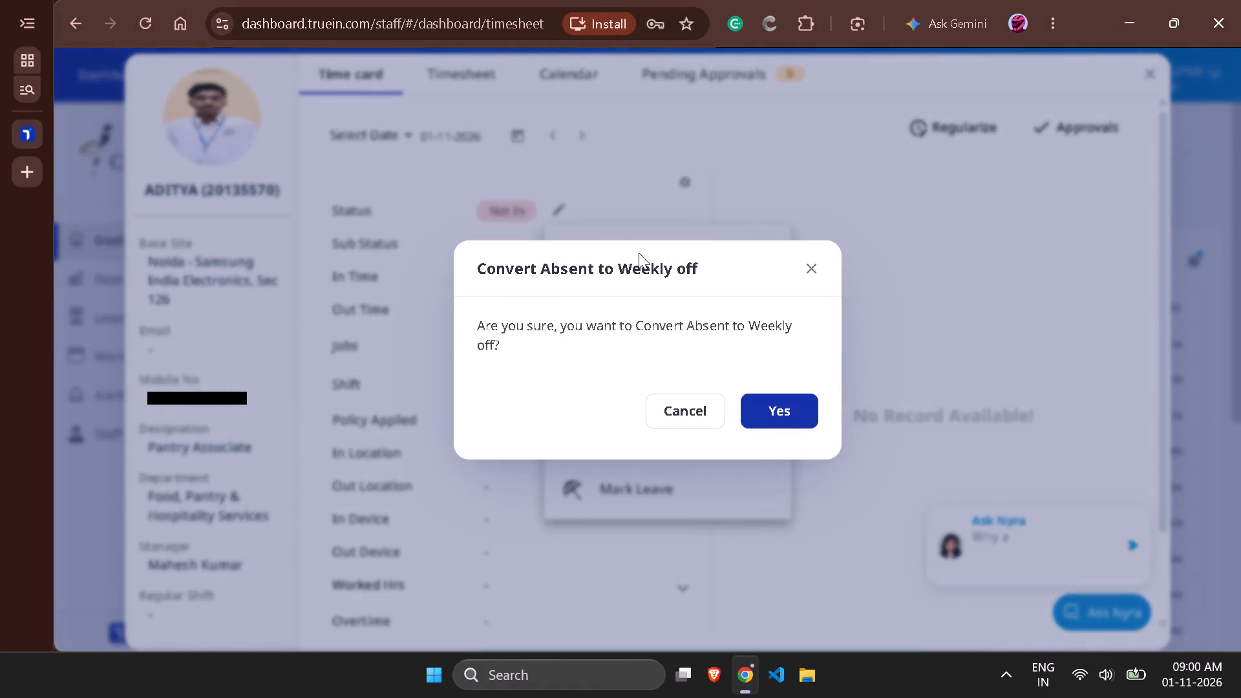
left_click(795, 413)
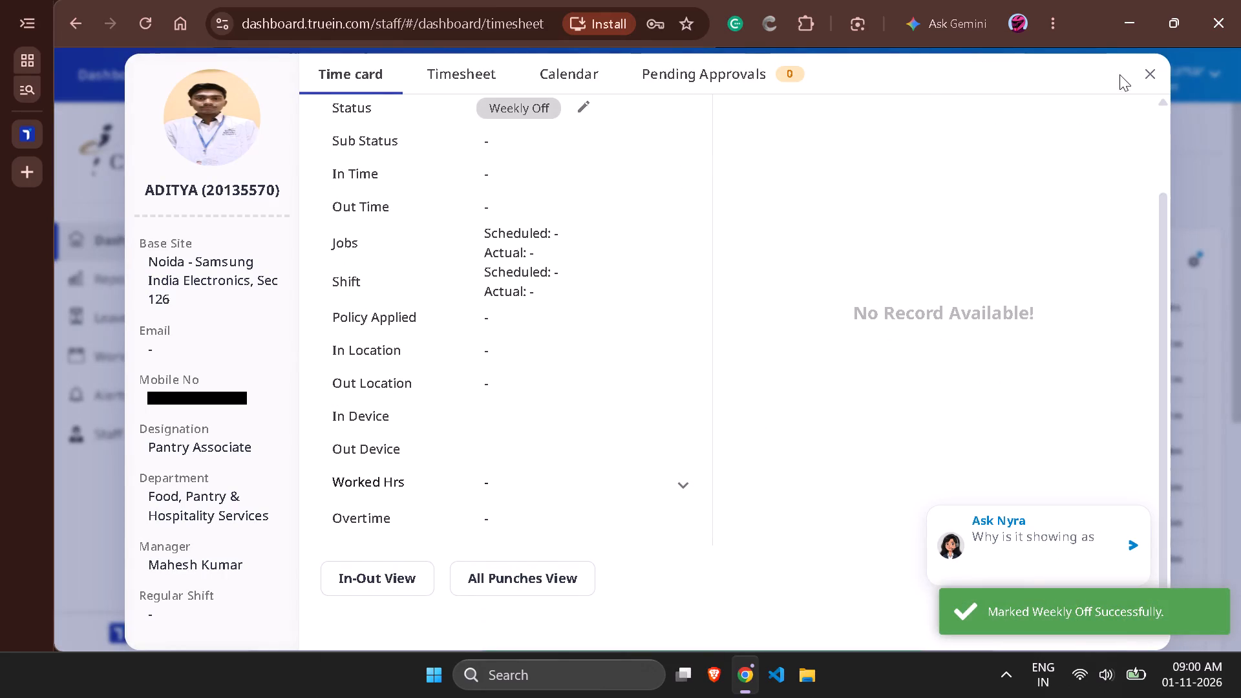
left_click(1147, 88)
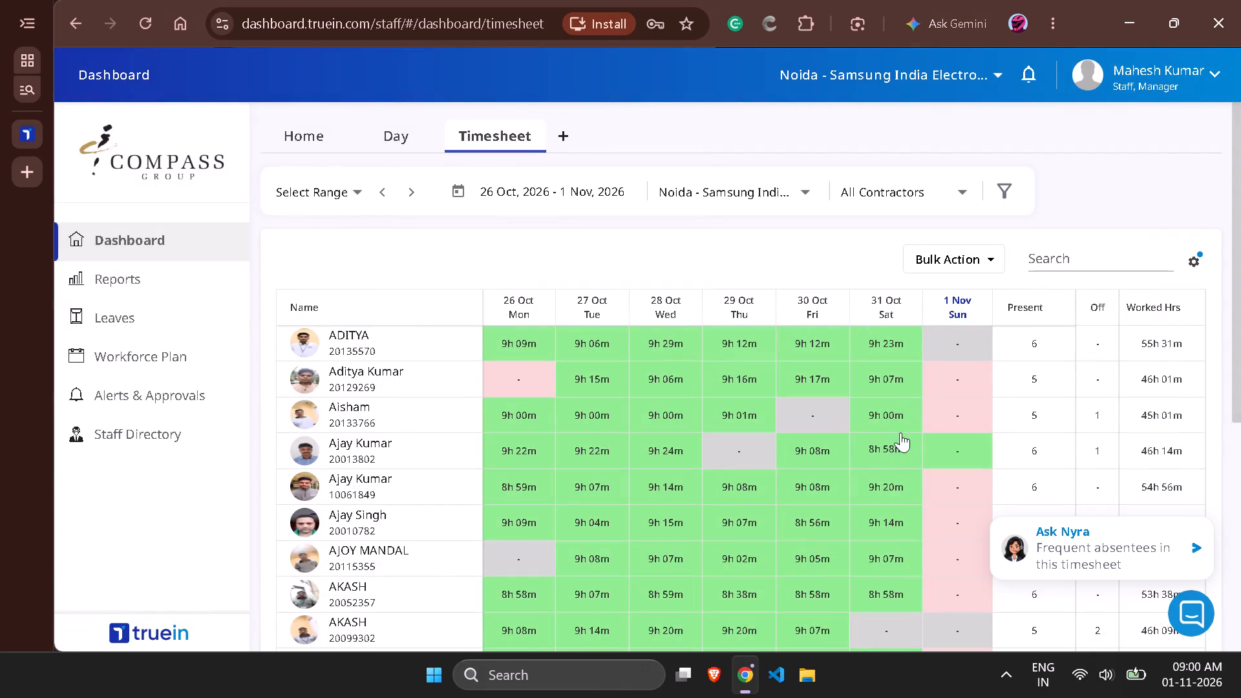
Convert the 1 November absence of the second-row employee, also named Aditya, to Weekly Off and close the time card.
left_click(957, 385)
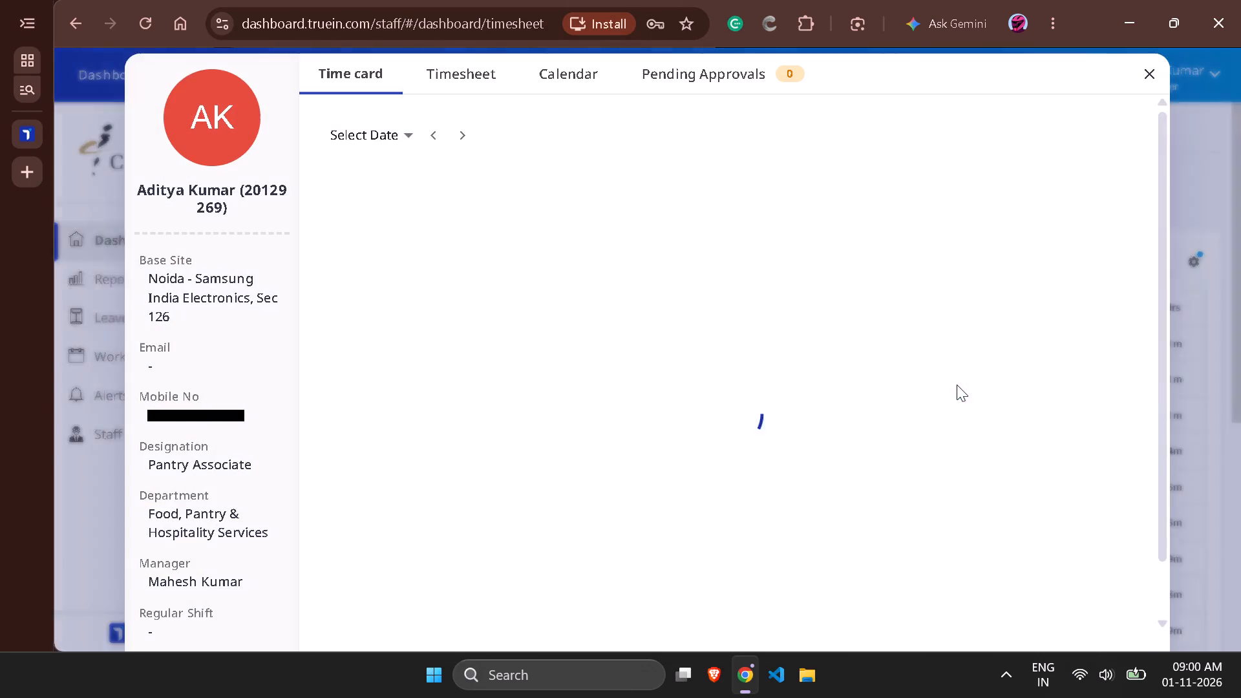
left_click(957, 385)
scroll(957, 385, "down", 20)
scroll(957, 385, "down", 1)
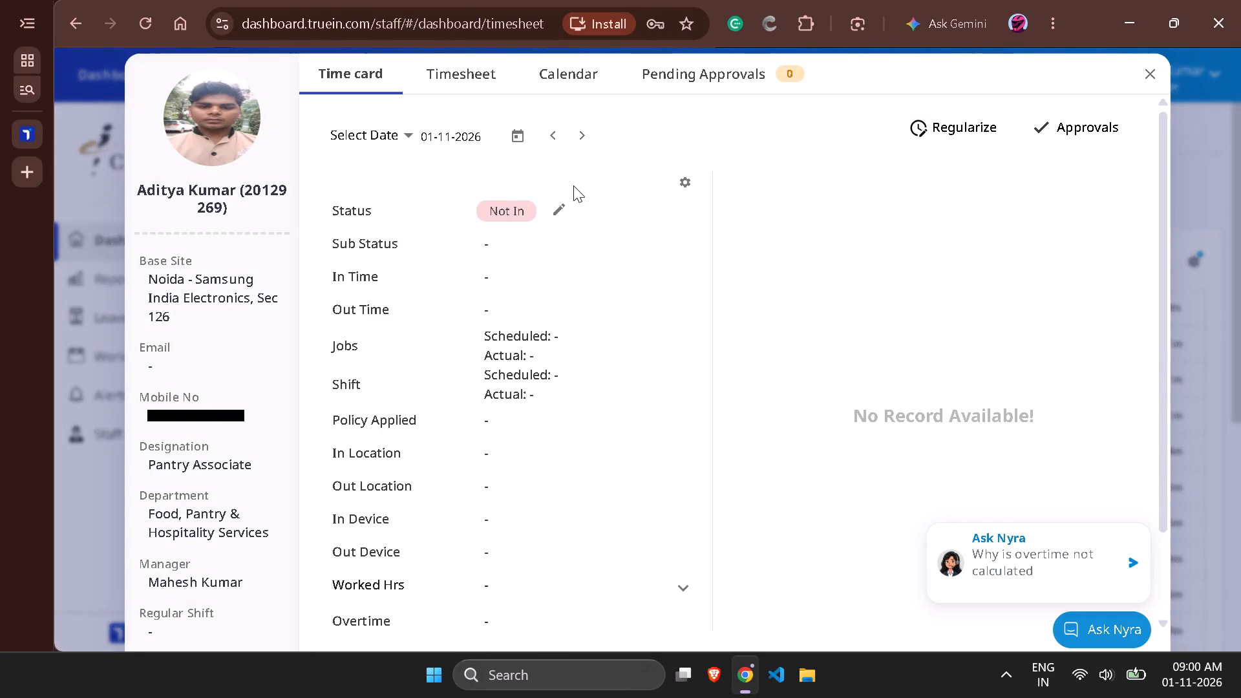
left_click(560, 215)
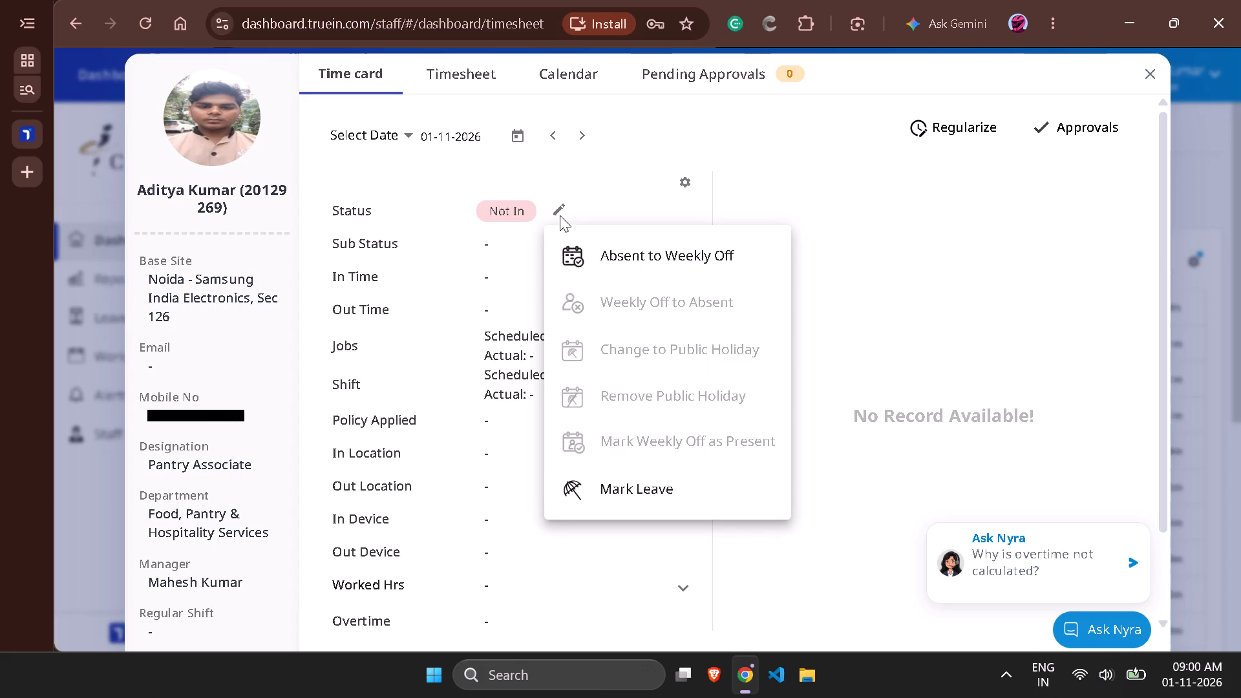
left_click(637, 257)
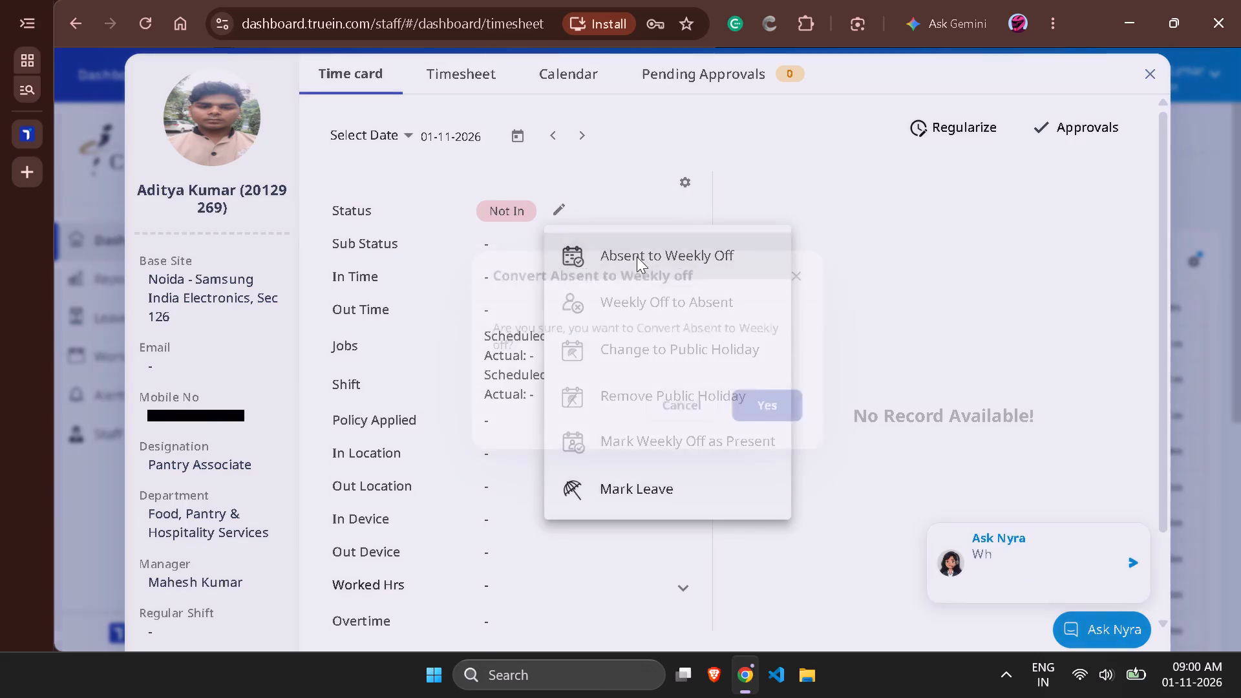
left_click(637, 257)
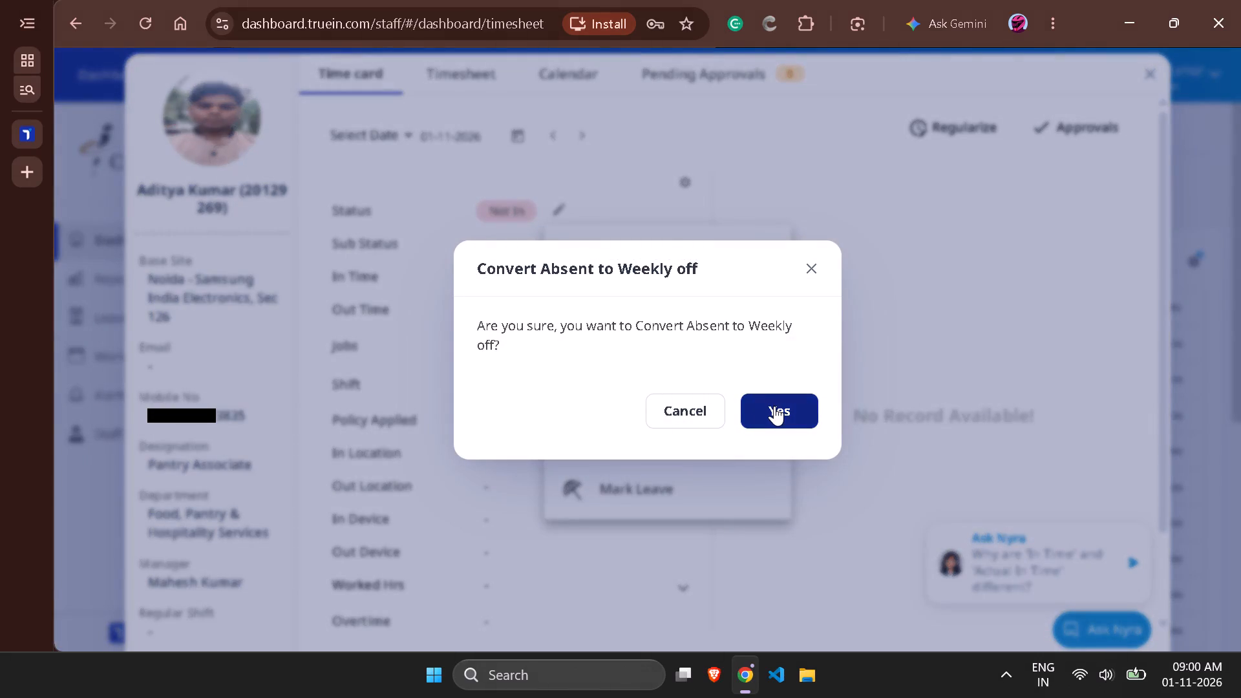
left_click(774, 406)
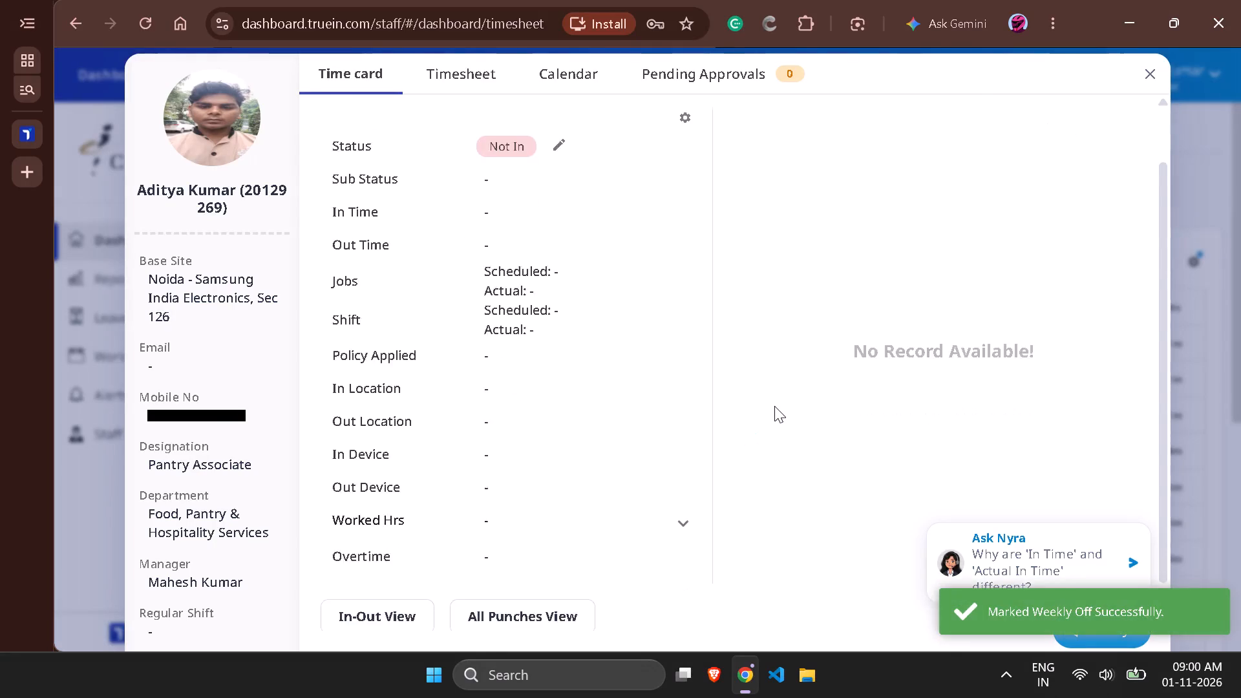
left_click(1156, 79)
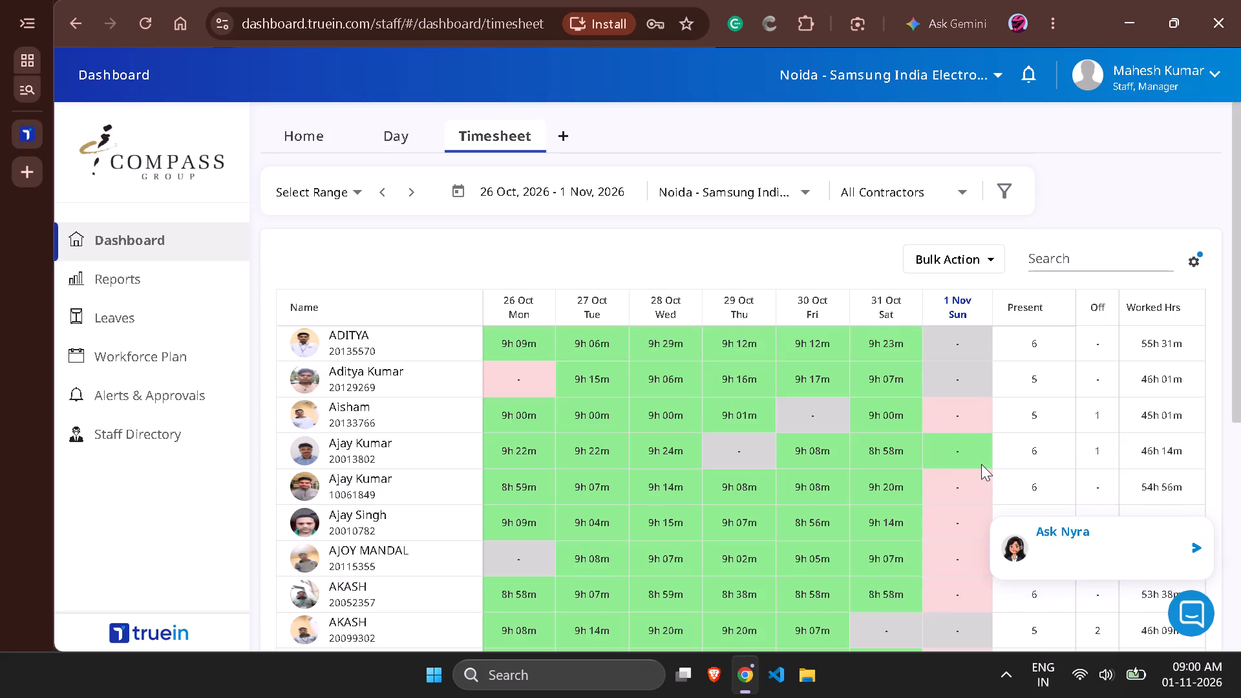
Convert the 1 November absence of Ajay in the fifth timesheet row to Weekly Off and close the time card.
left_click(958, 489)
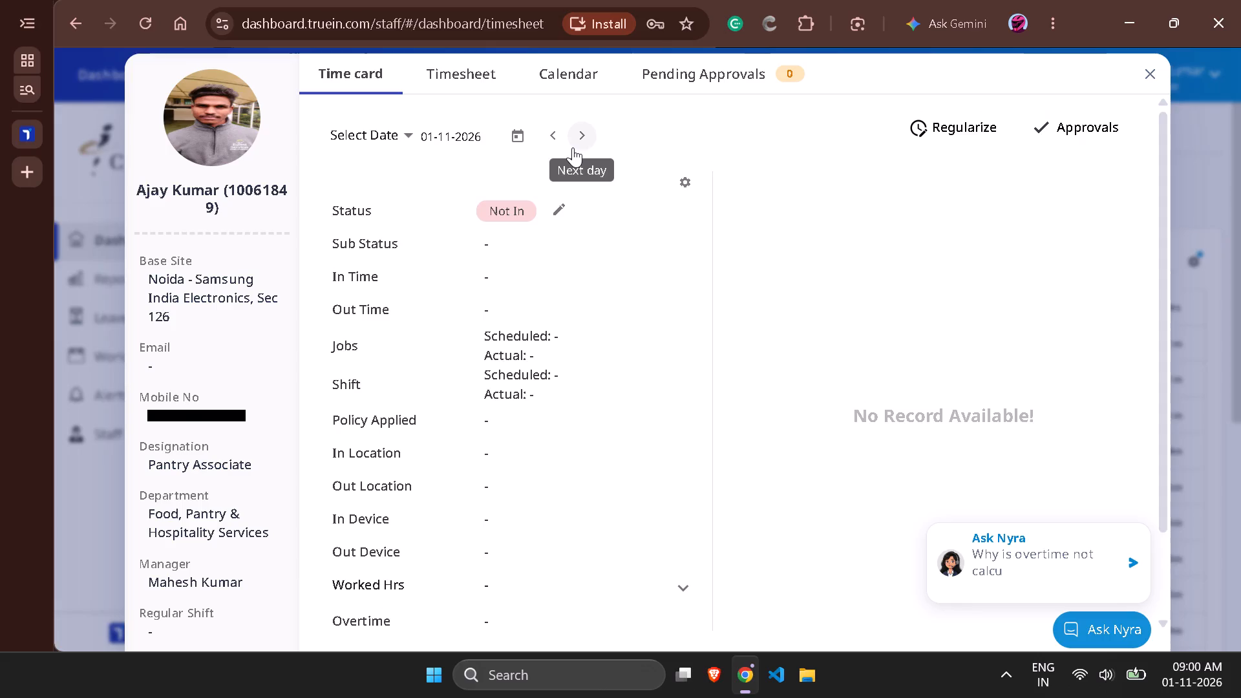
left_click(561, 210)
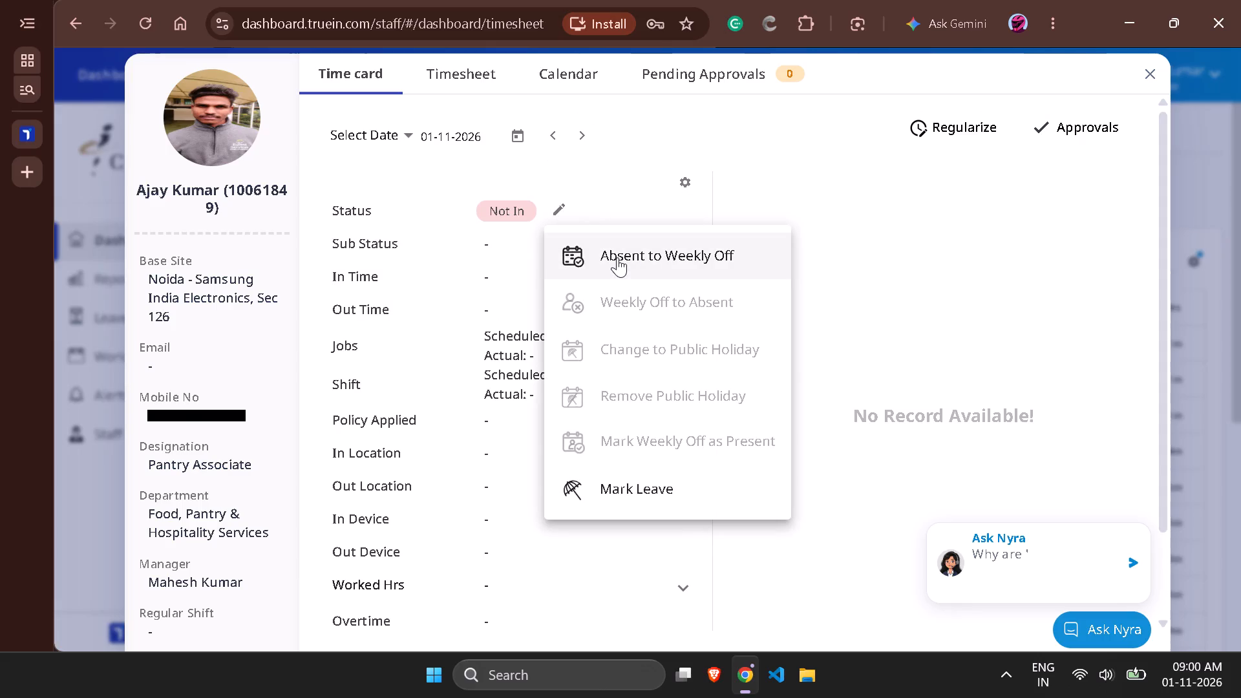
left_click(617, 257)
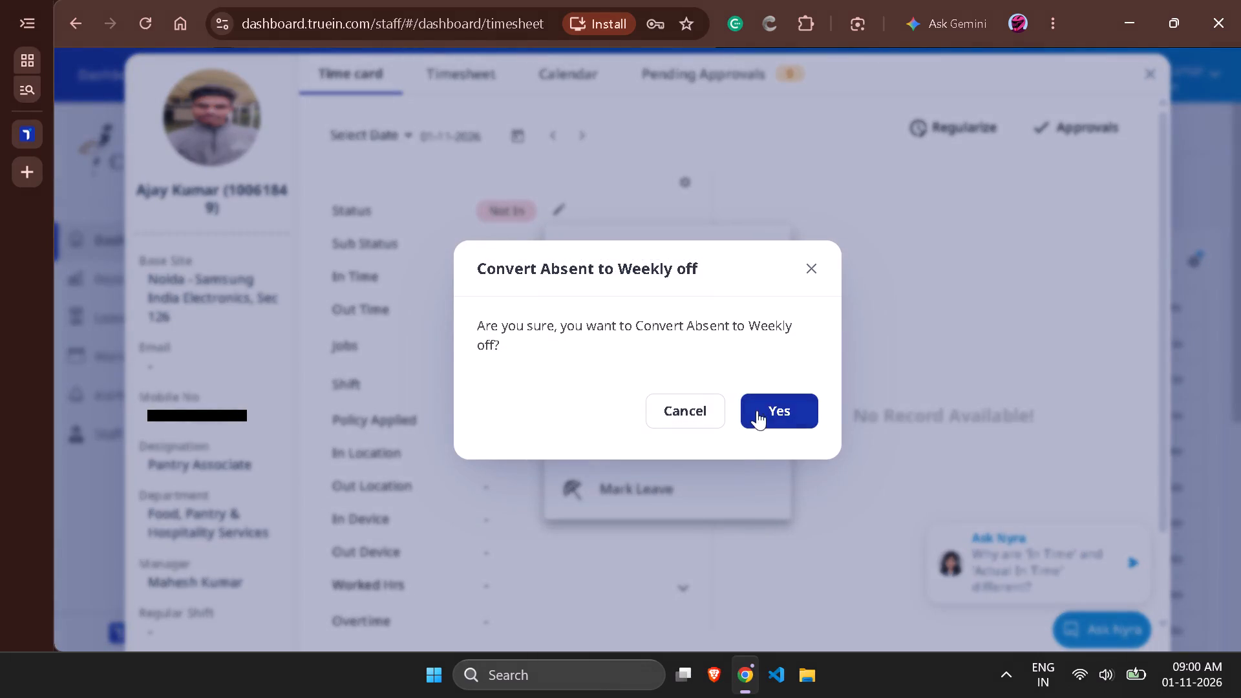
left_click(775, 412)
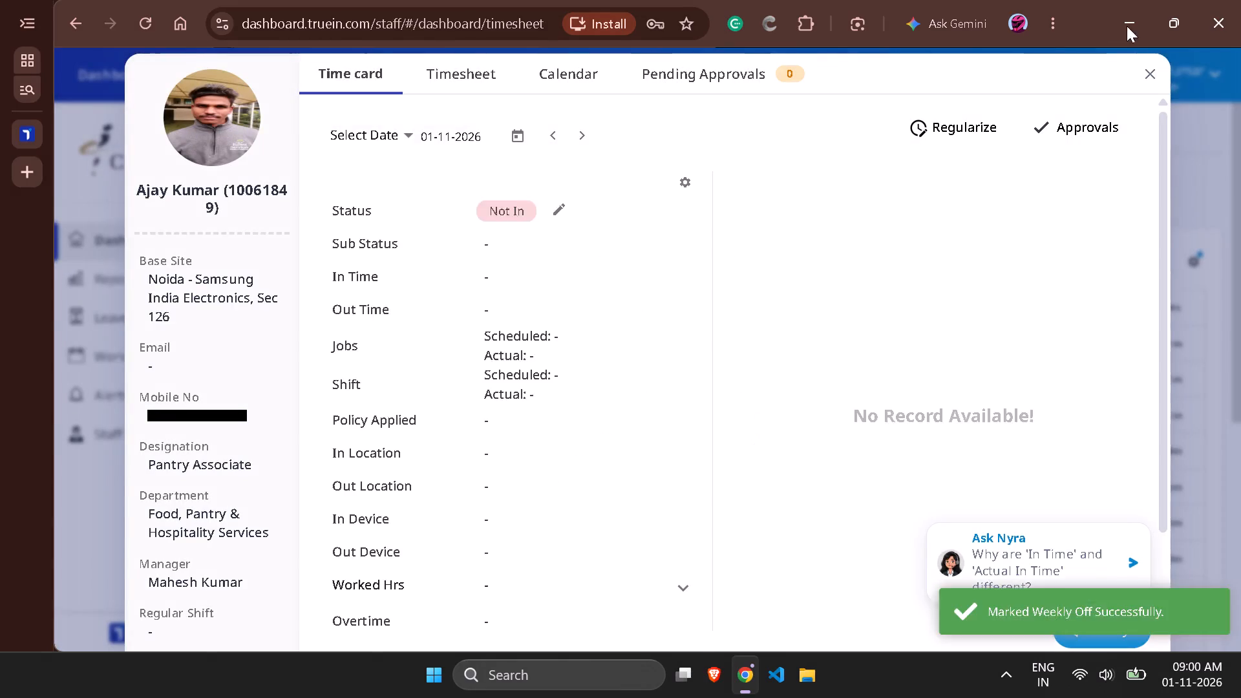
left_click(1140, 75)
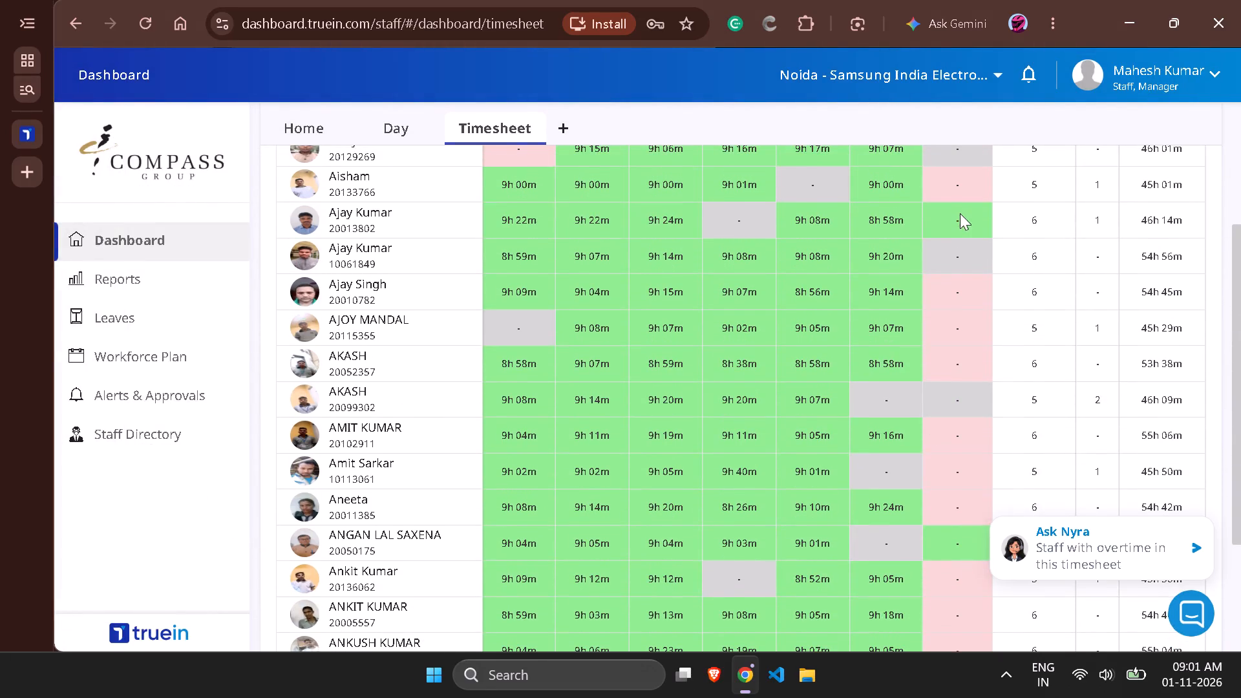
Convert the 1 November absence of Ajay in the sixth timesheet row to Weekly Off and close the time card.
left_click(954, 295)
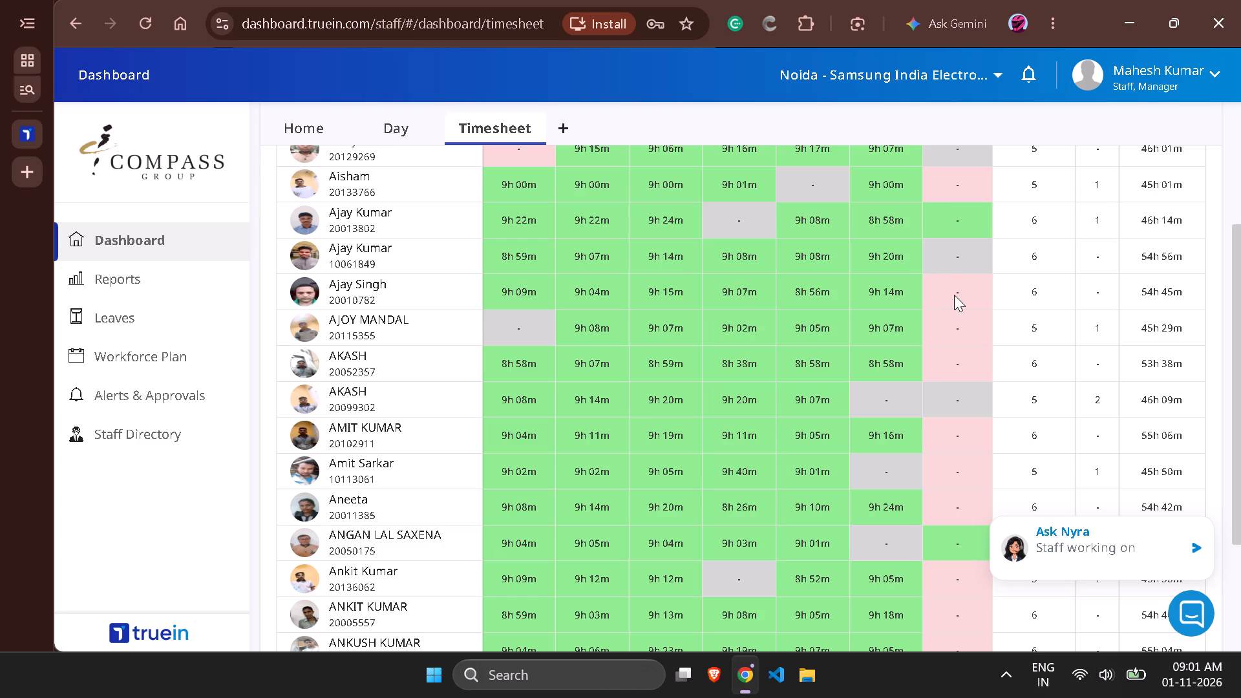
left_click(954, 295)
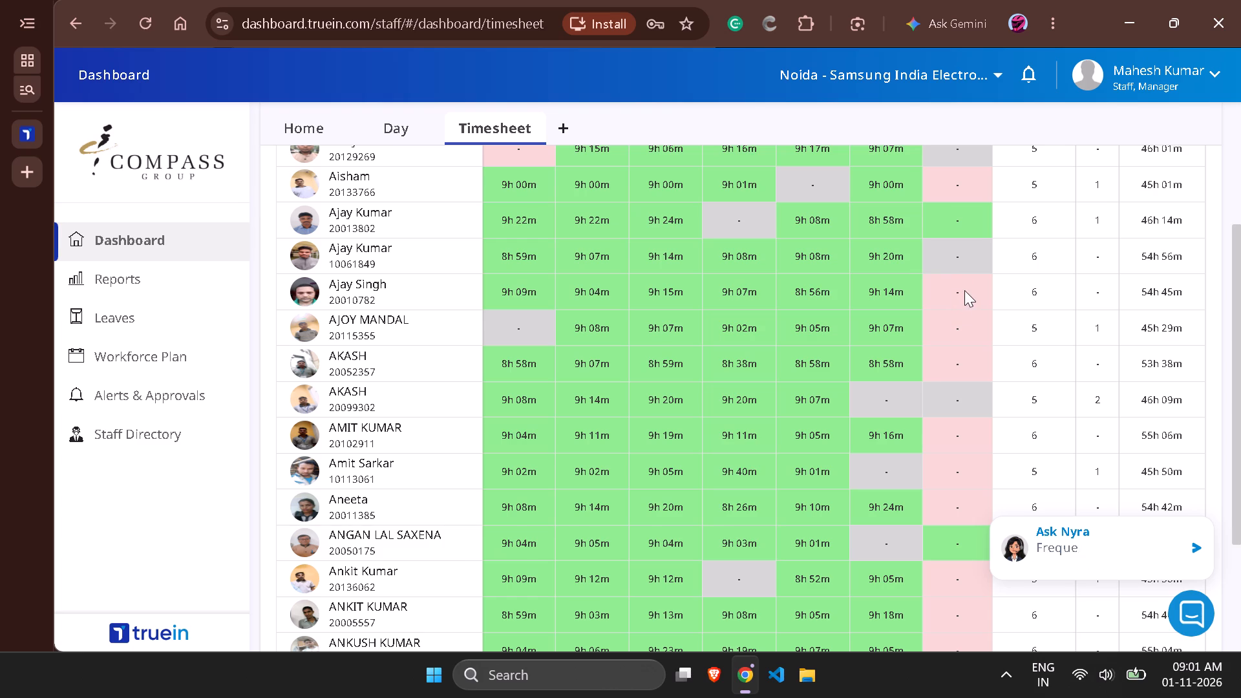
left_click(957, 294)
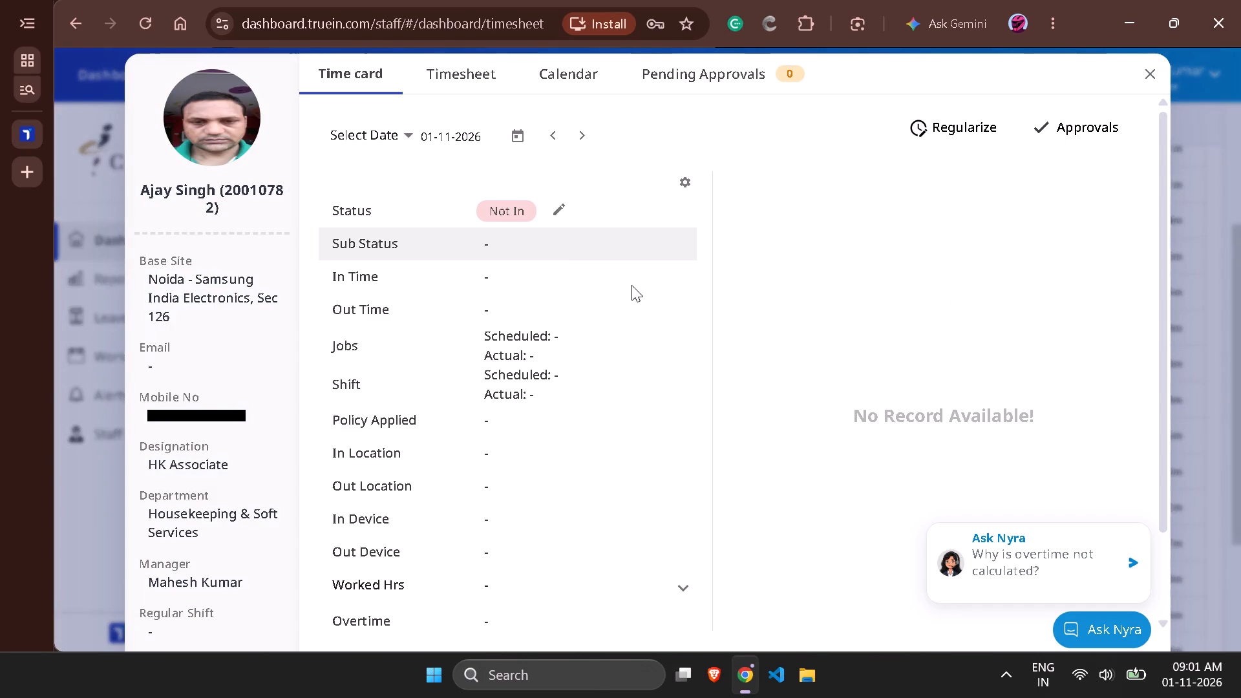
double_click(566, 206)
left_click(562, 209)
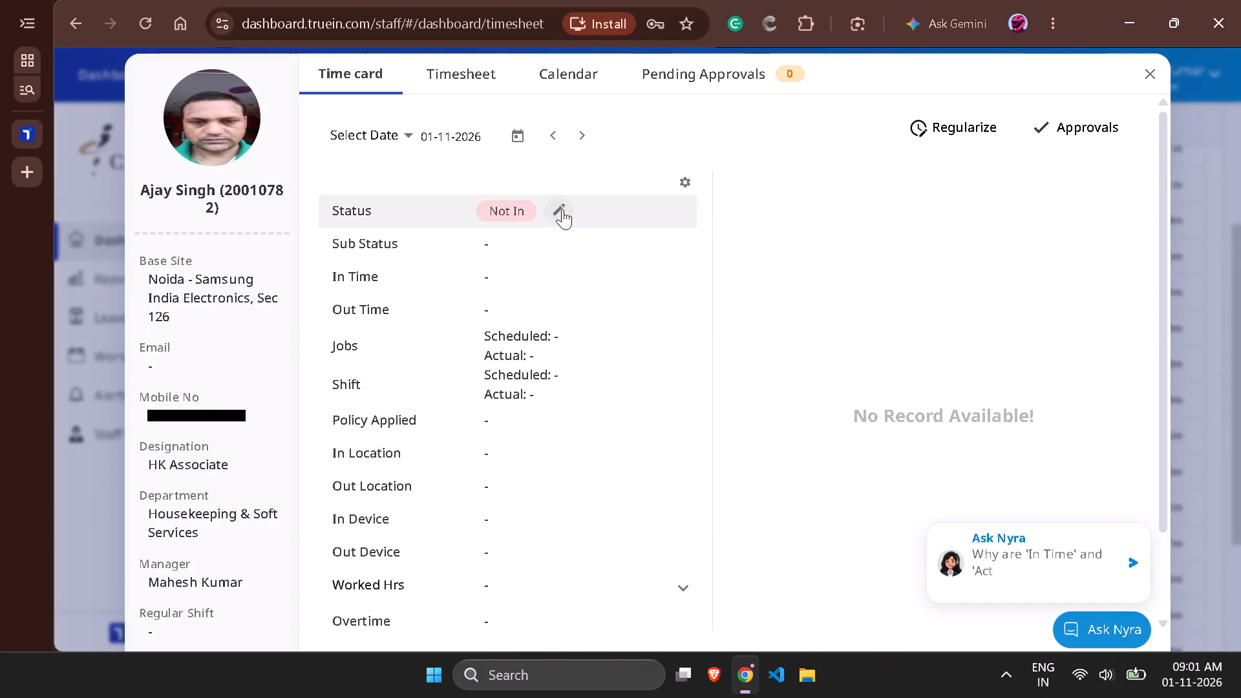
left_click(632, 264)
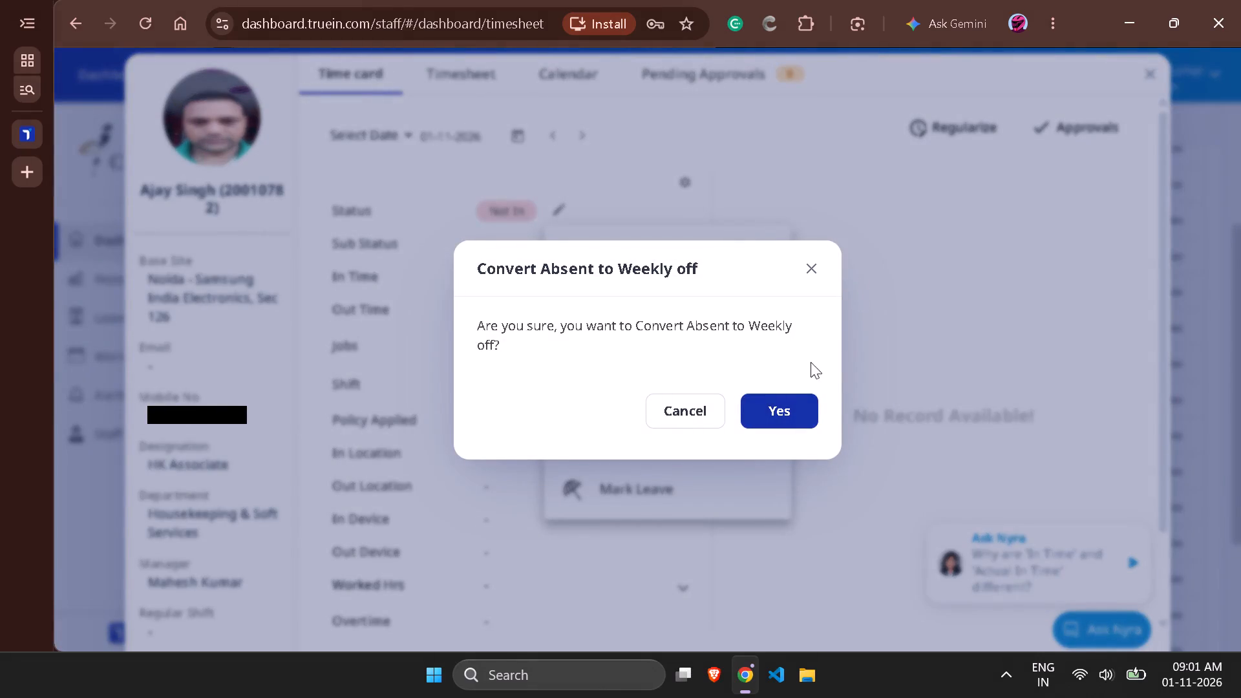
left_click(792, 419)
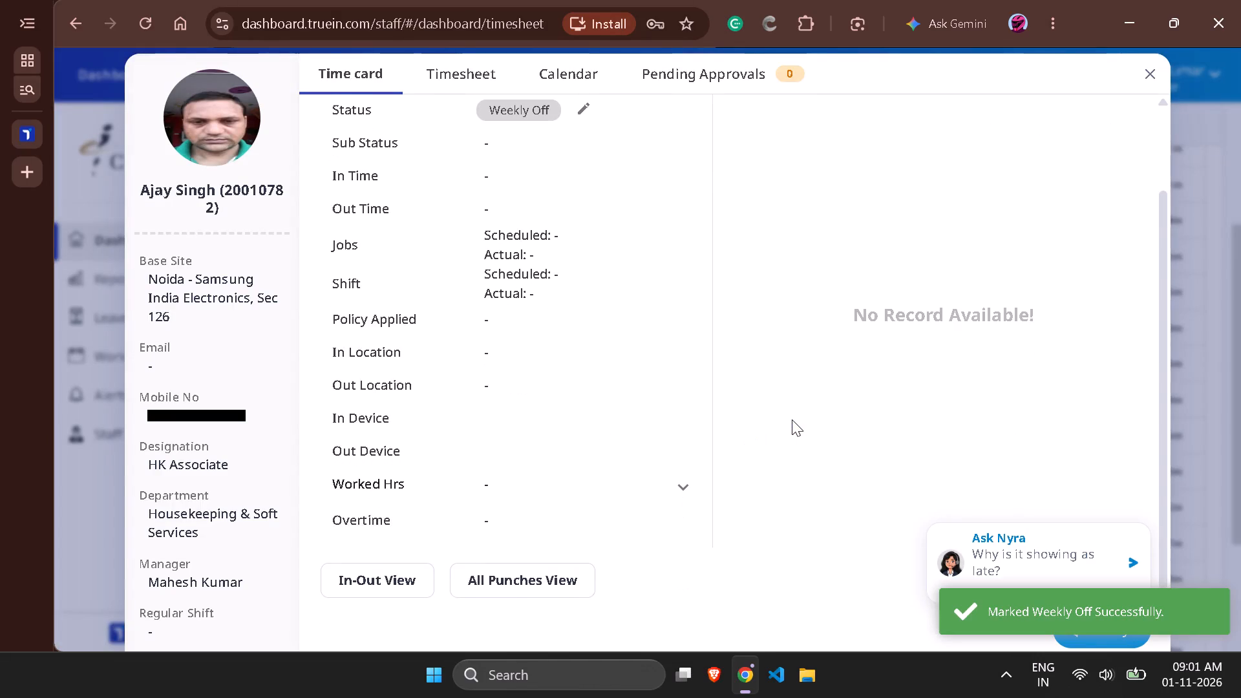
left_click(1157, 73)
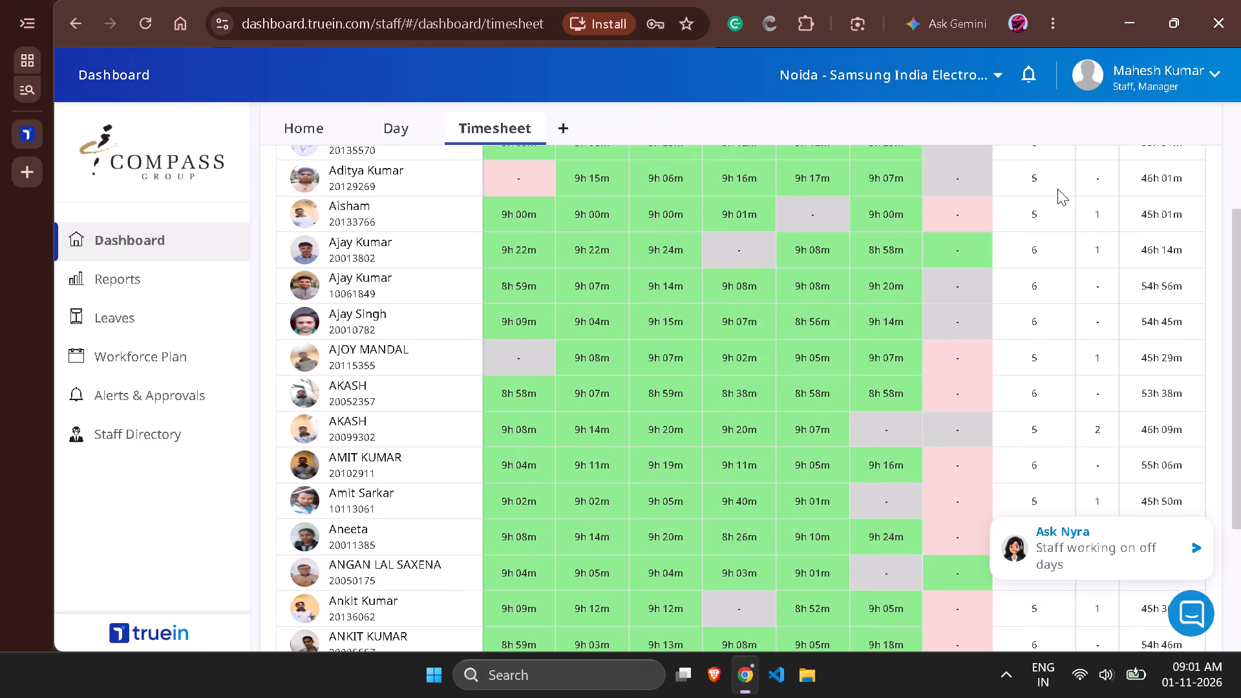
Convert the 1 November absence of the first of the two employees named Akash to Weekly Off and close the time card.
left_click(960, 397)
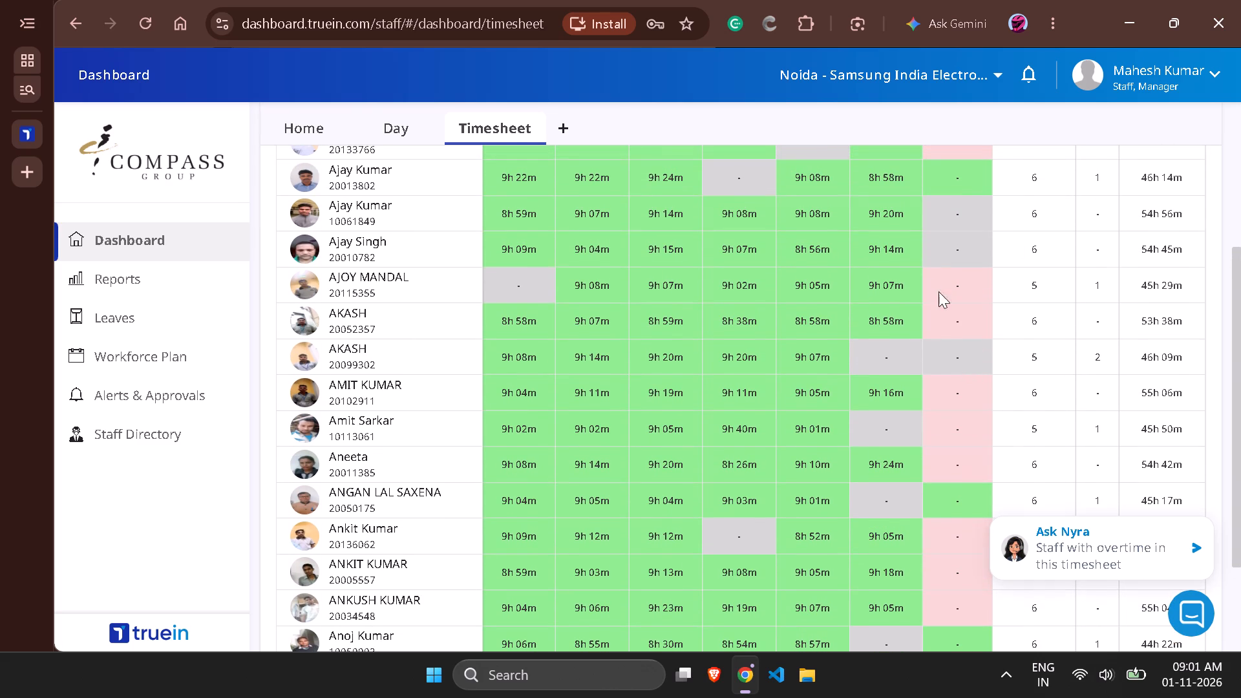
left_click(959, 326)
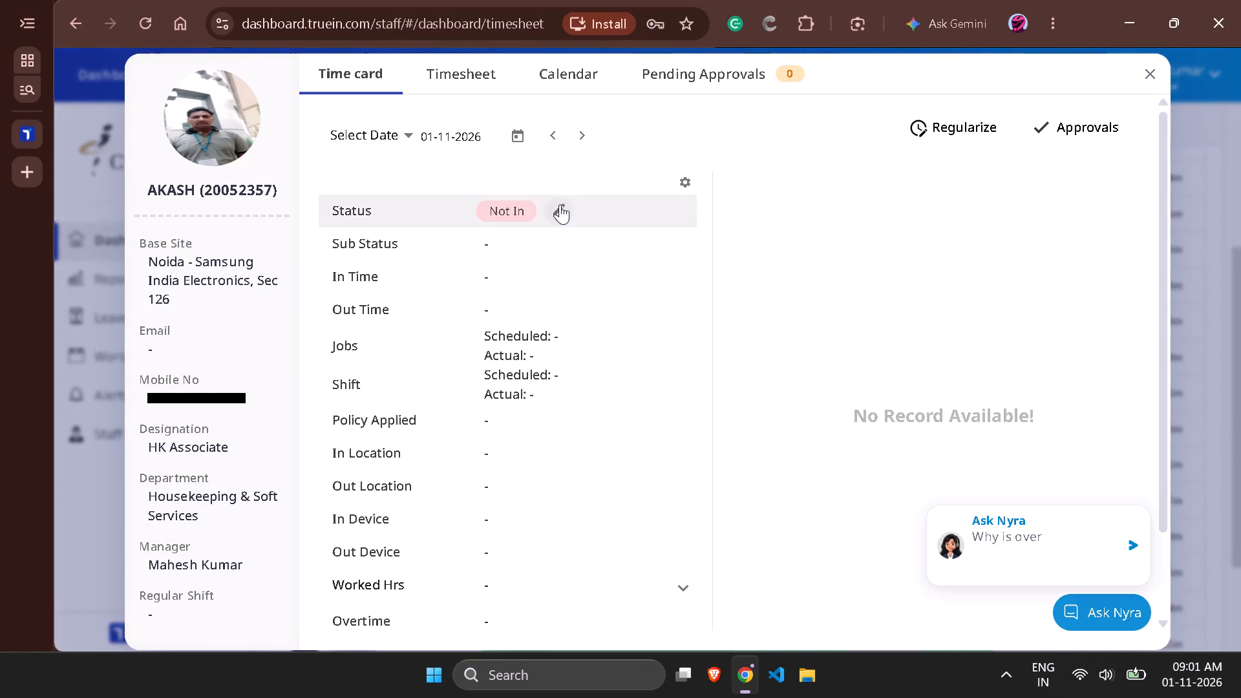
left_click(555, 213)
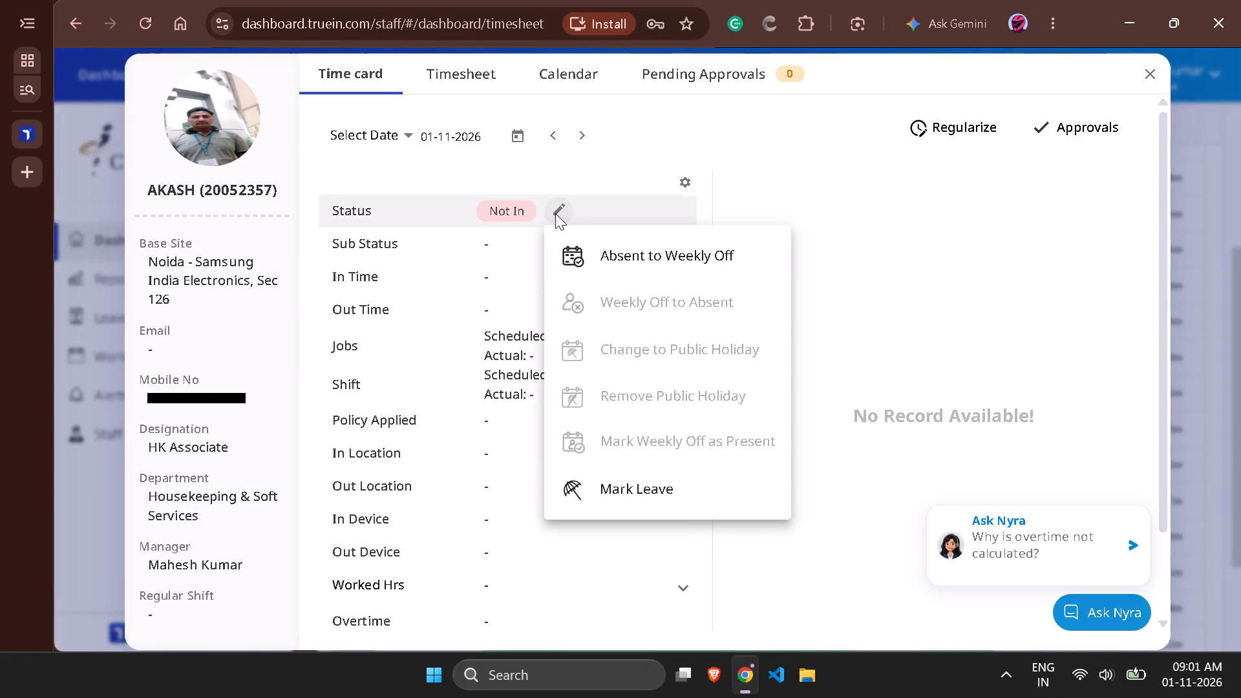
left_click(644, 251)
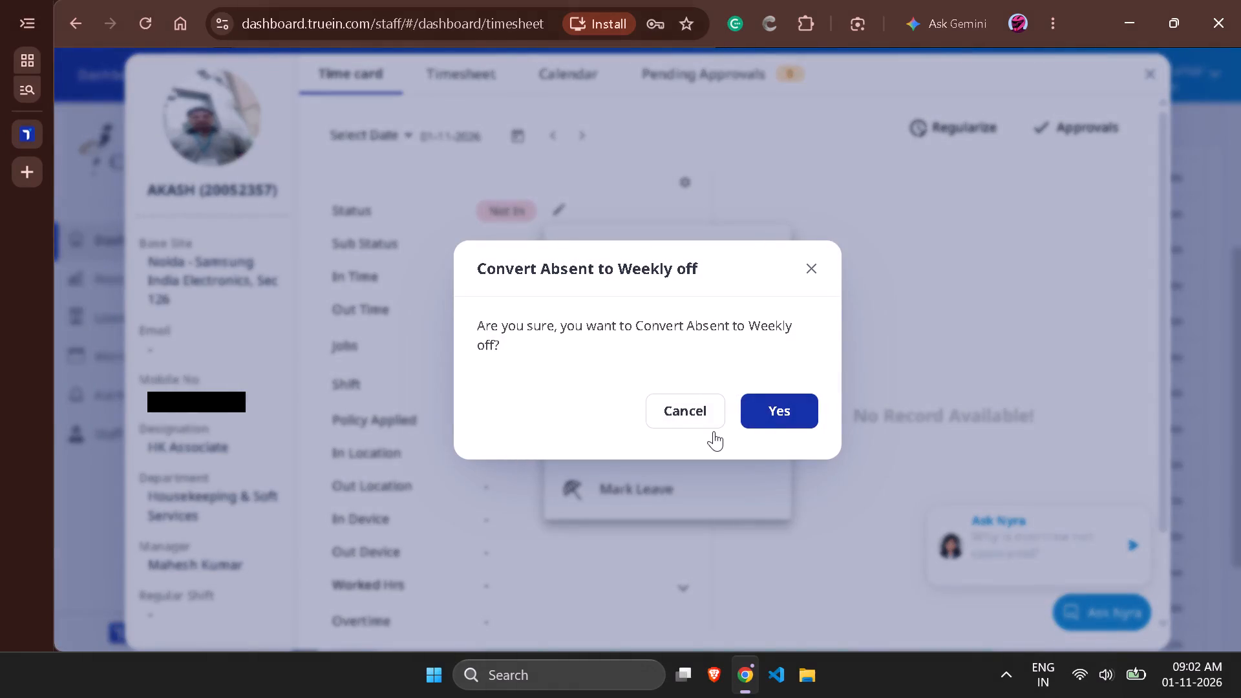
left_click(786, 418)
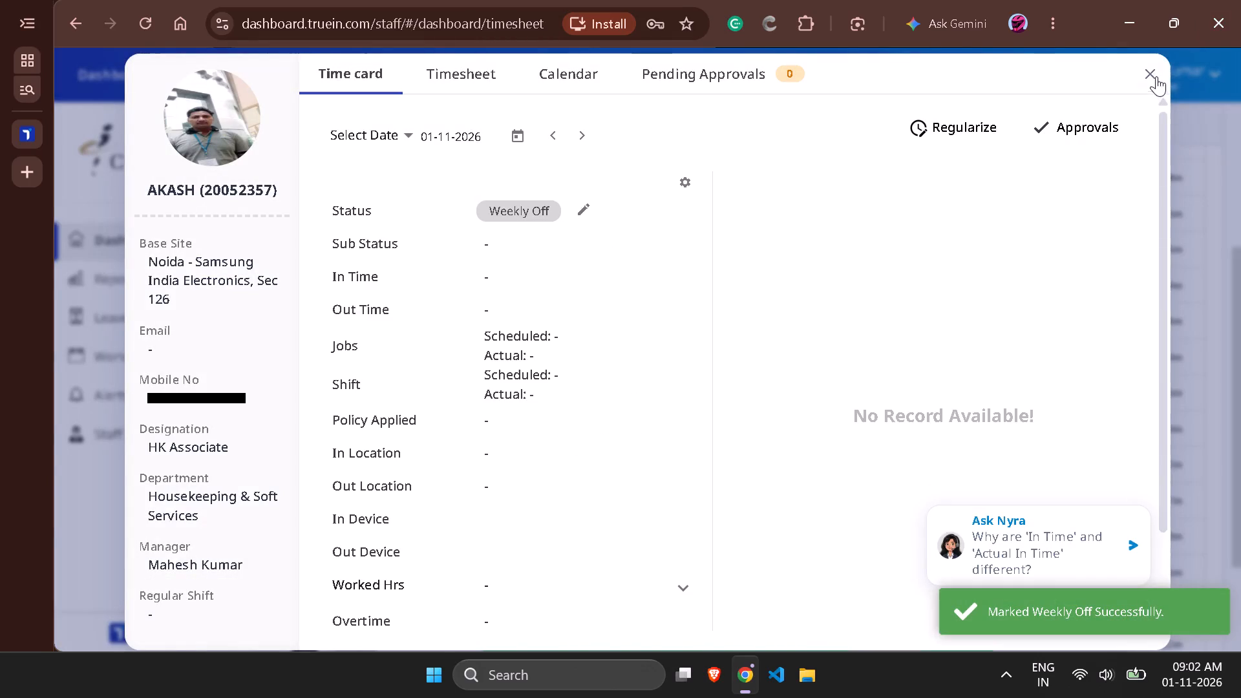
left_click(1154, 65)
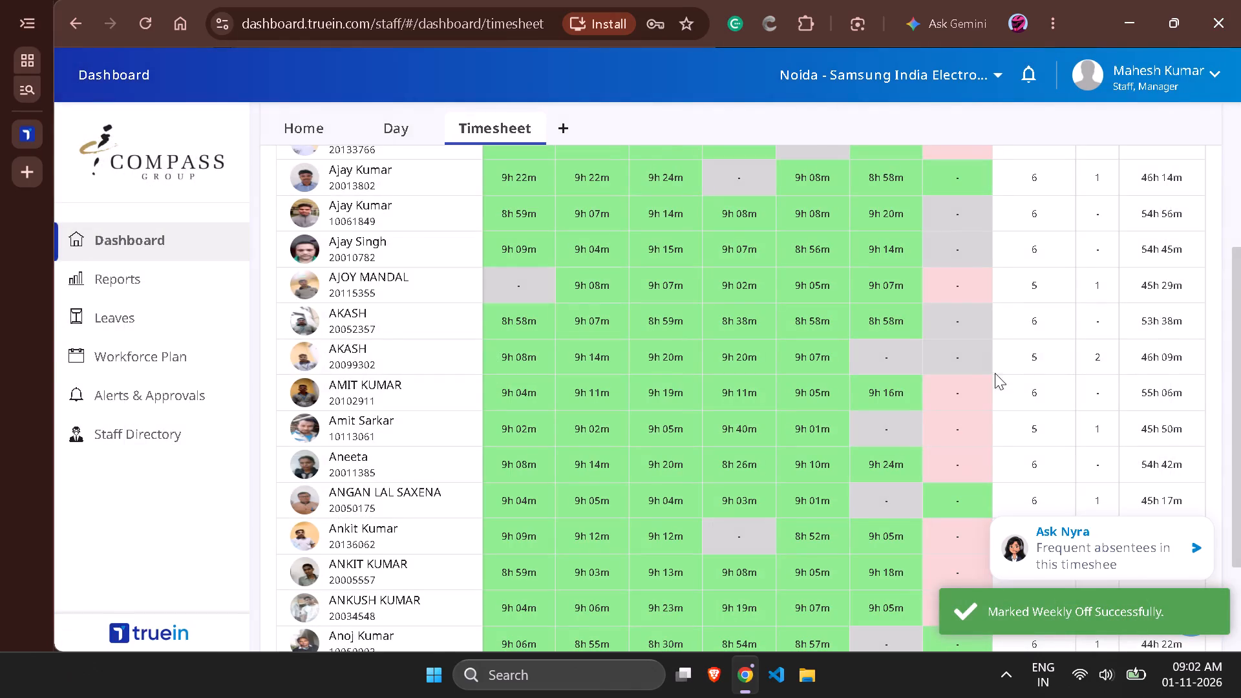
Convert the 1 November absence of Amit, directly below the two Akash rows, to Weekly Off and close the time card.
left_click(957, 399)
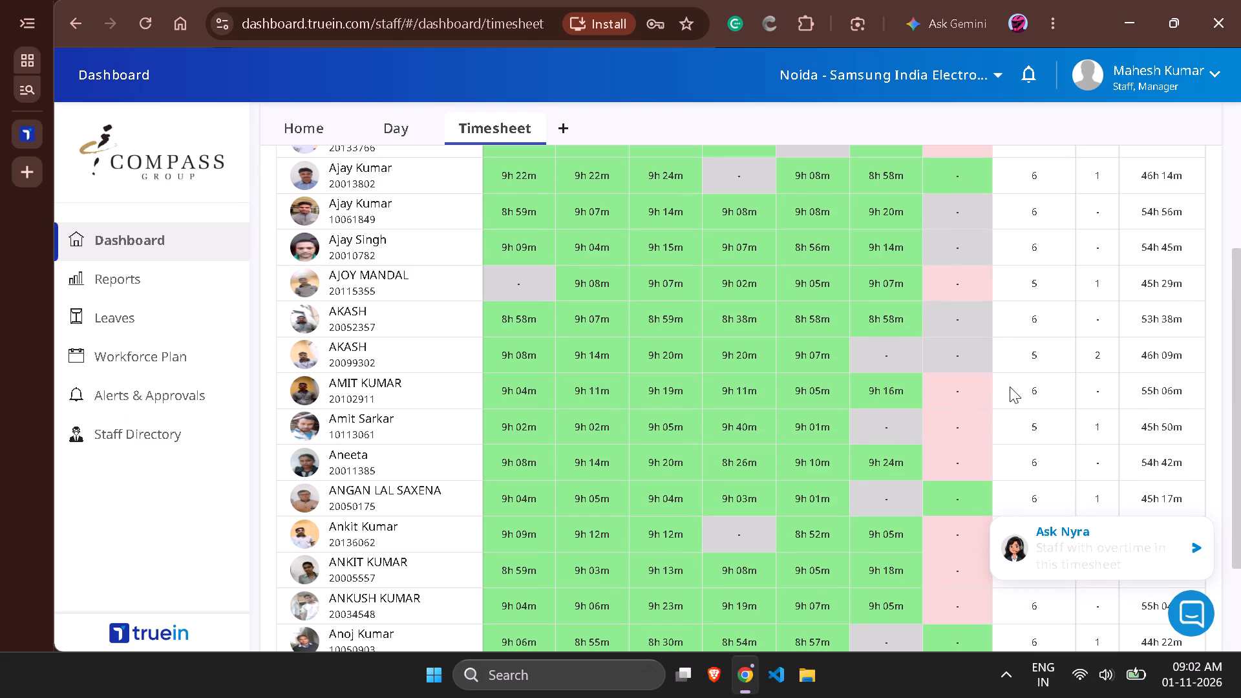
left_click(957, 390)
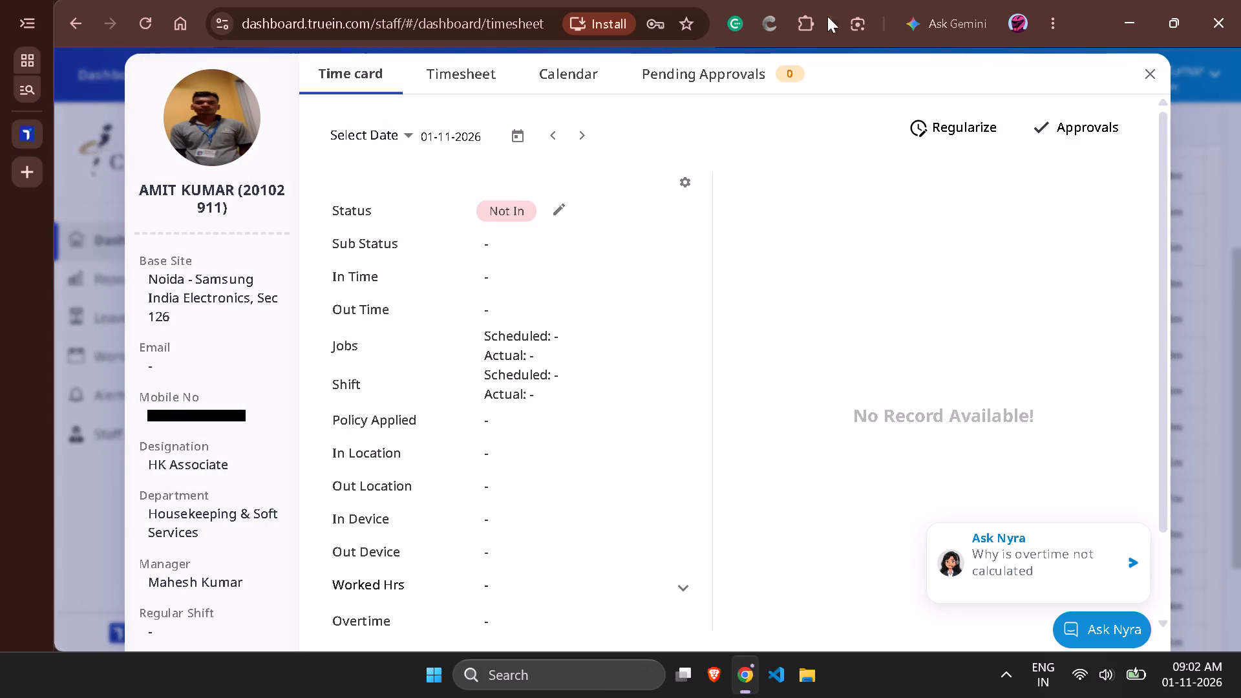
left_click(553, 204)
left_click(637, 259)
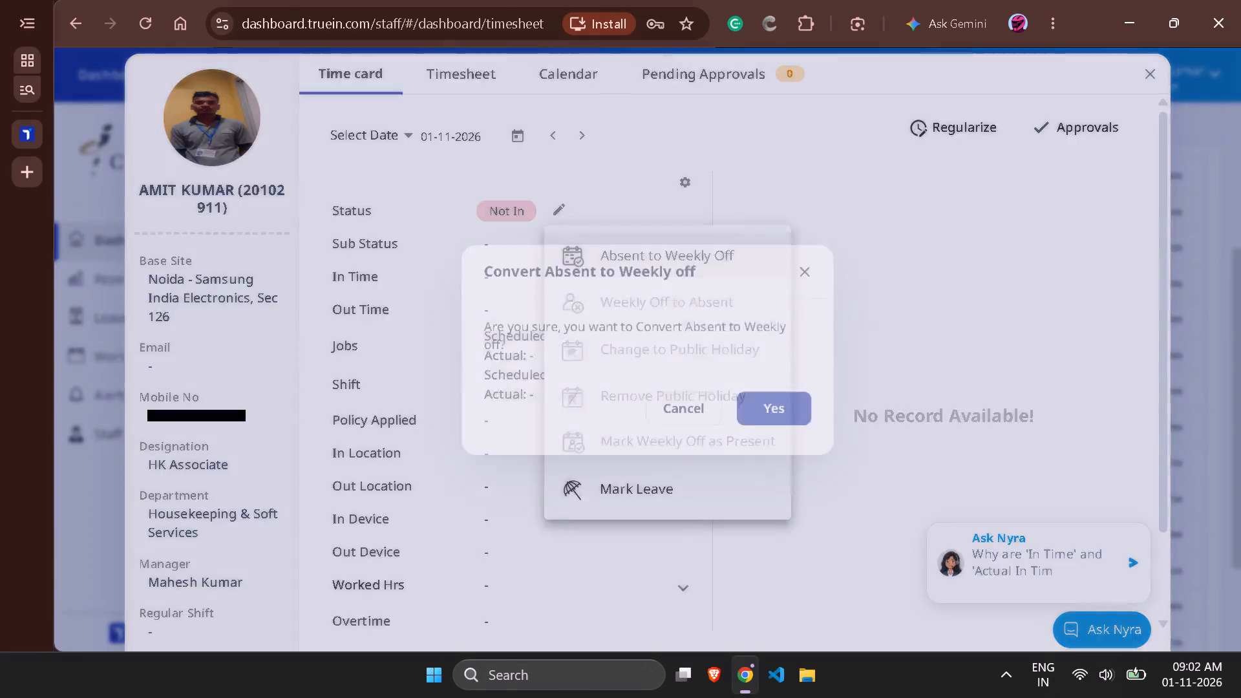
left_click(774, 397)
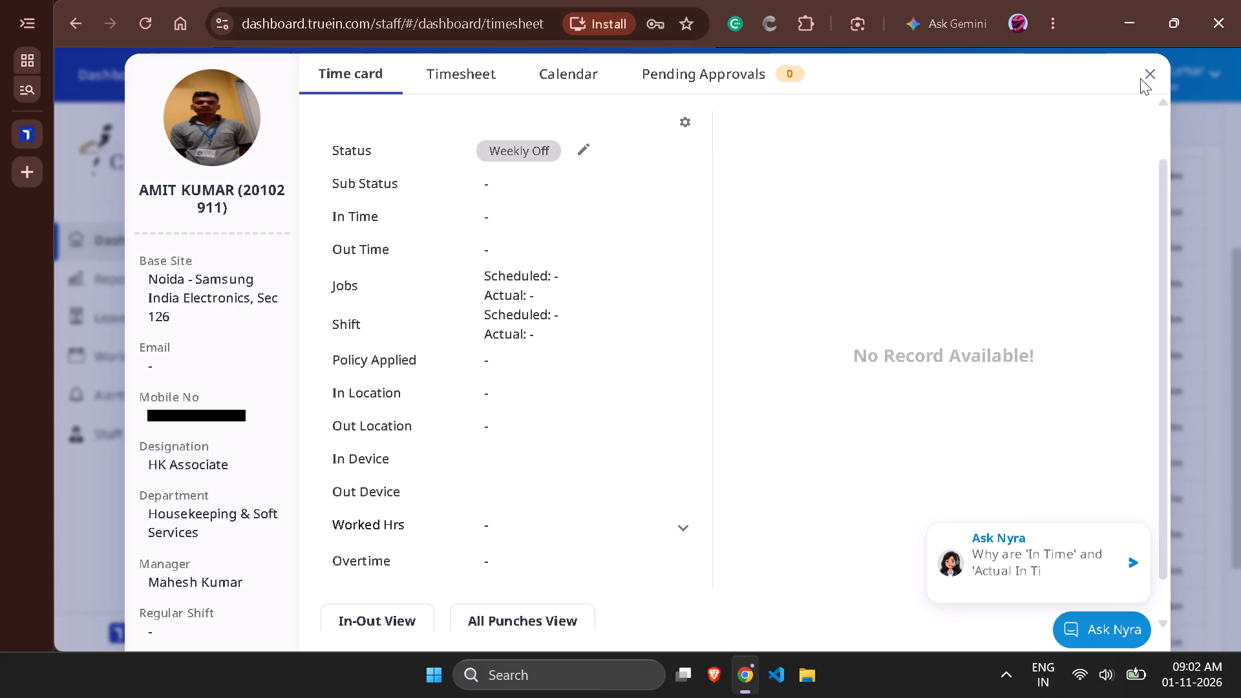
left_click(1160, 71)
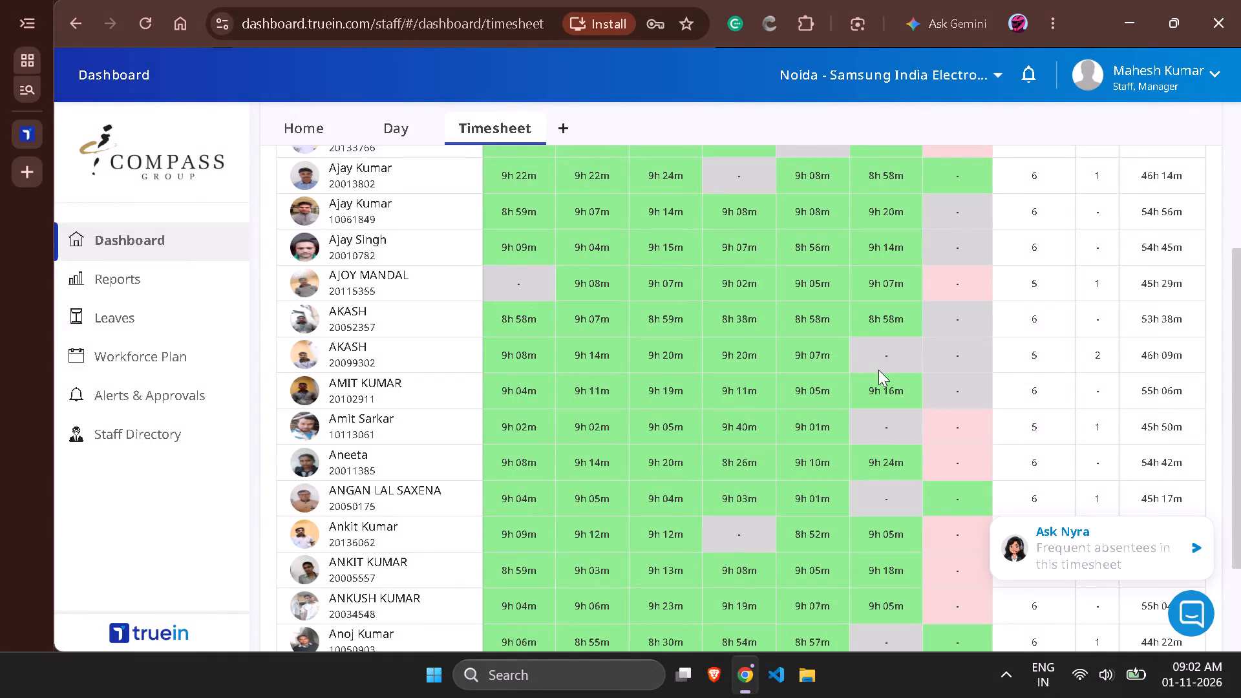
Convert the 1 November absence of Aneeta to Weekly Off and close the time card.
left_click(961, 461)
double_click(961, 461)
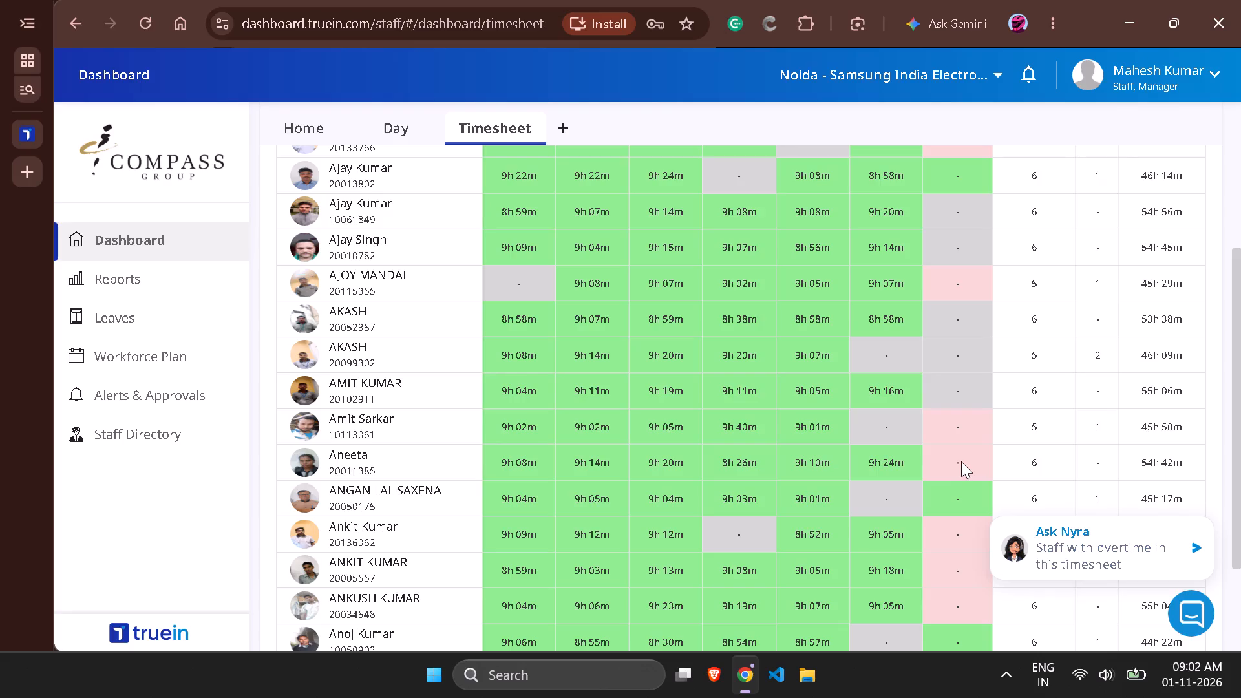
left_click(955, 466)
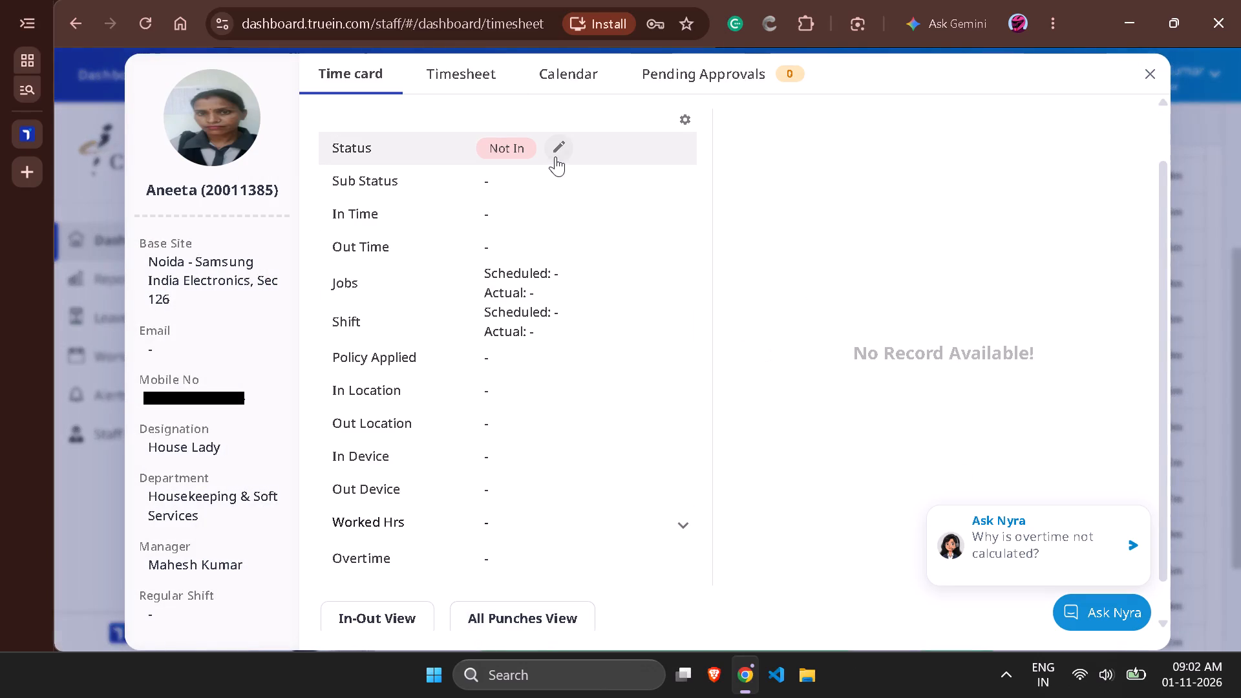
left_click(555, 156)
left_click(653, 190)
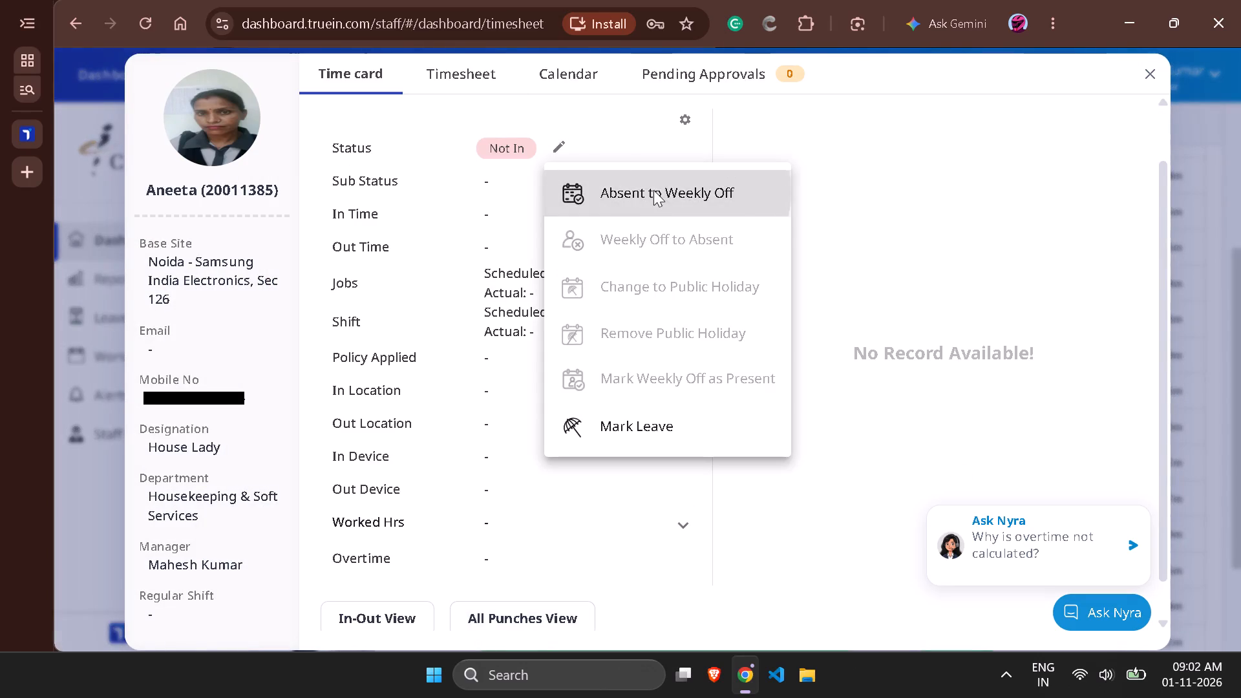
left_click(798, 418)
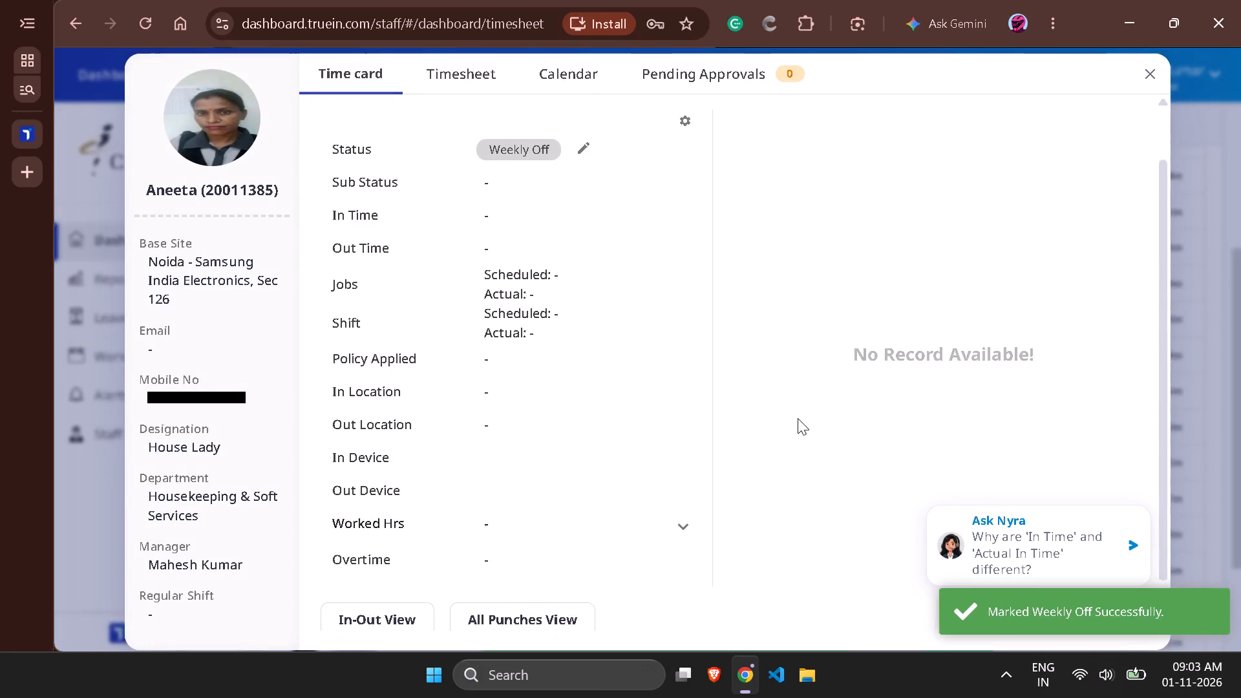
left_click(1151, 71)
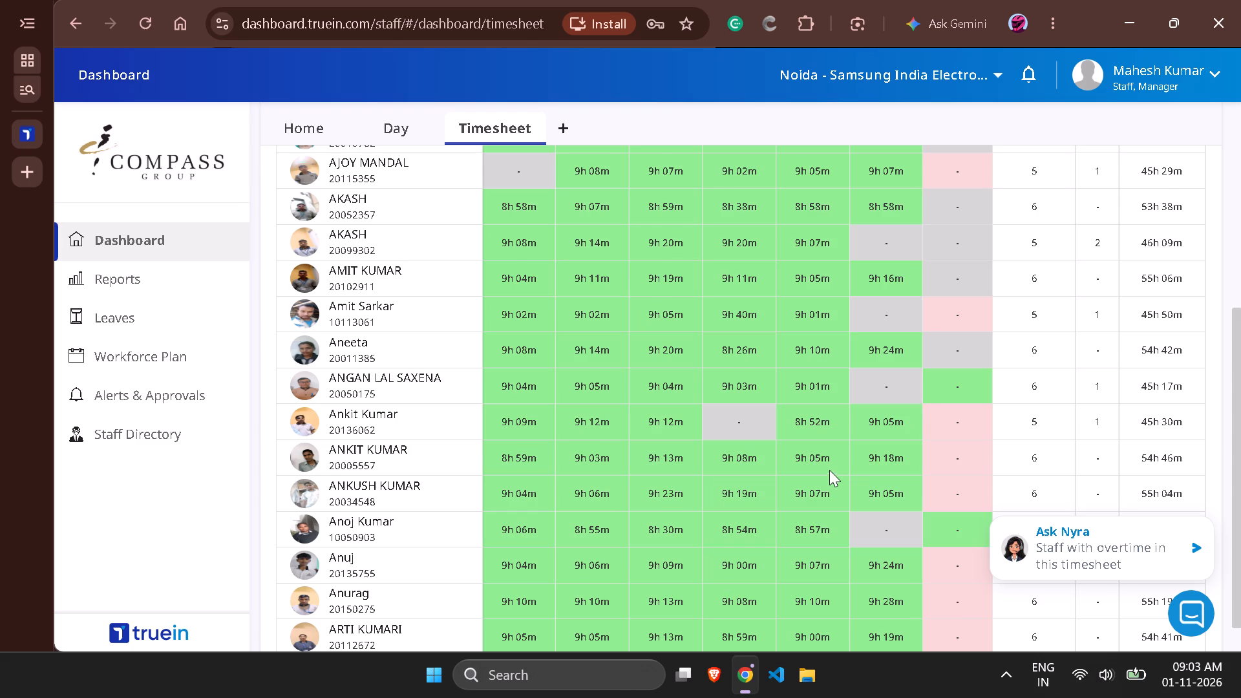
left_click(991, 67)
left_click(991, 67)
Convert the 1 November absence of the second of the two employees named Ankit to Weekly Off and close the time card.
left_click(957, 460)
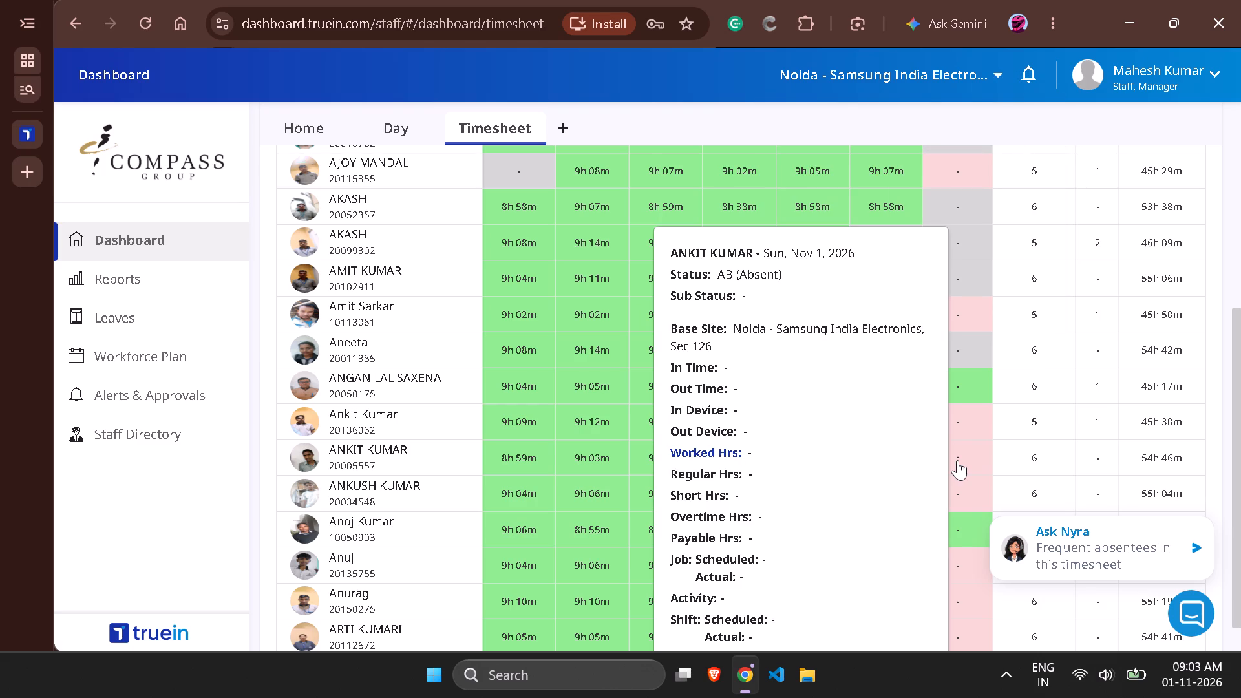
left_click(957, 460)
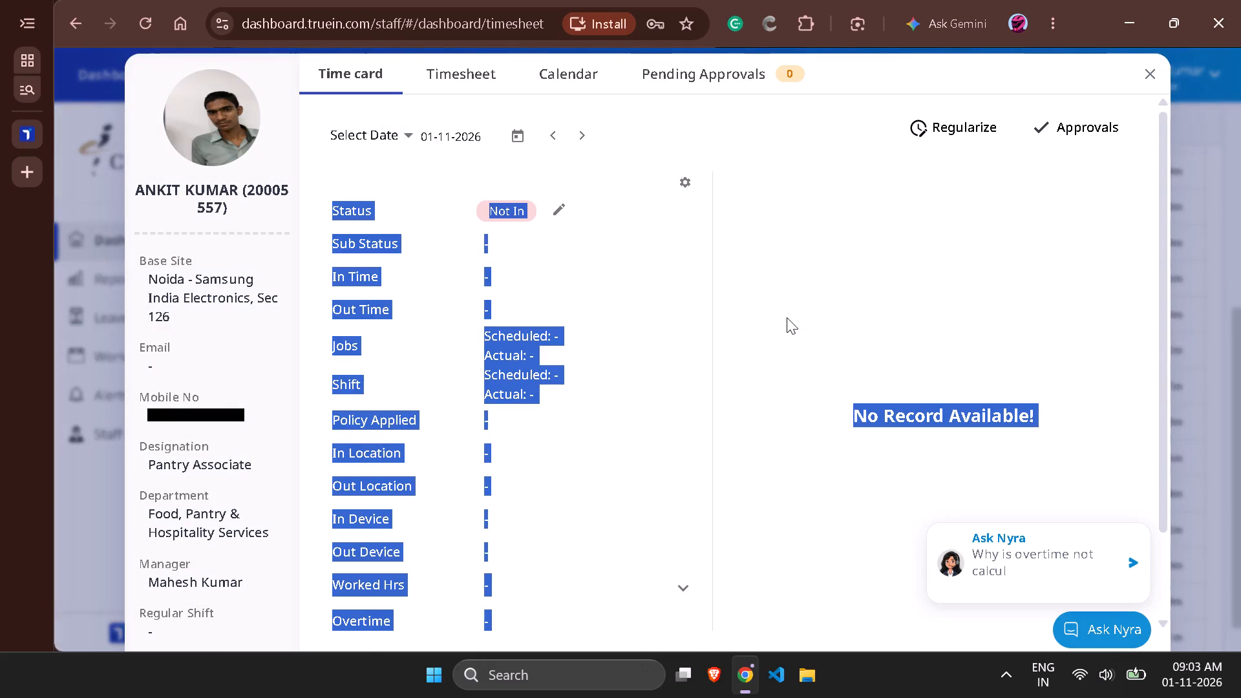
left_click(553, 206)
double_click(614, 248)
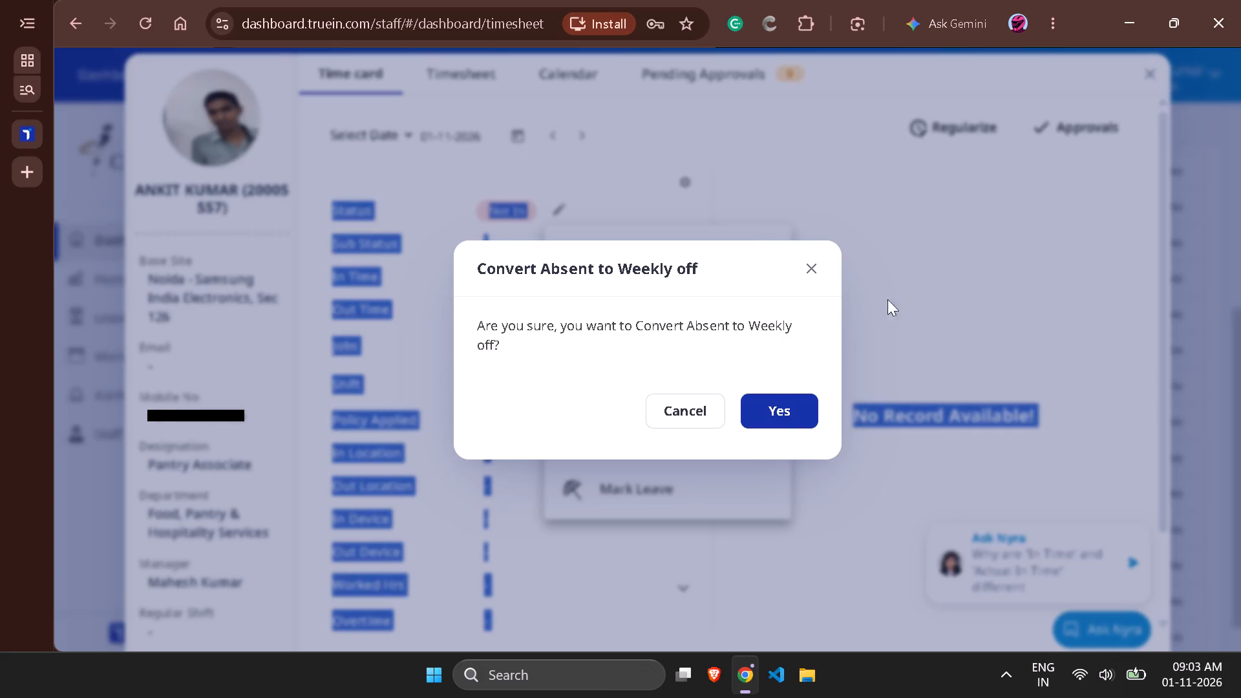
left_click(770, 428)
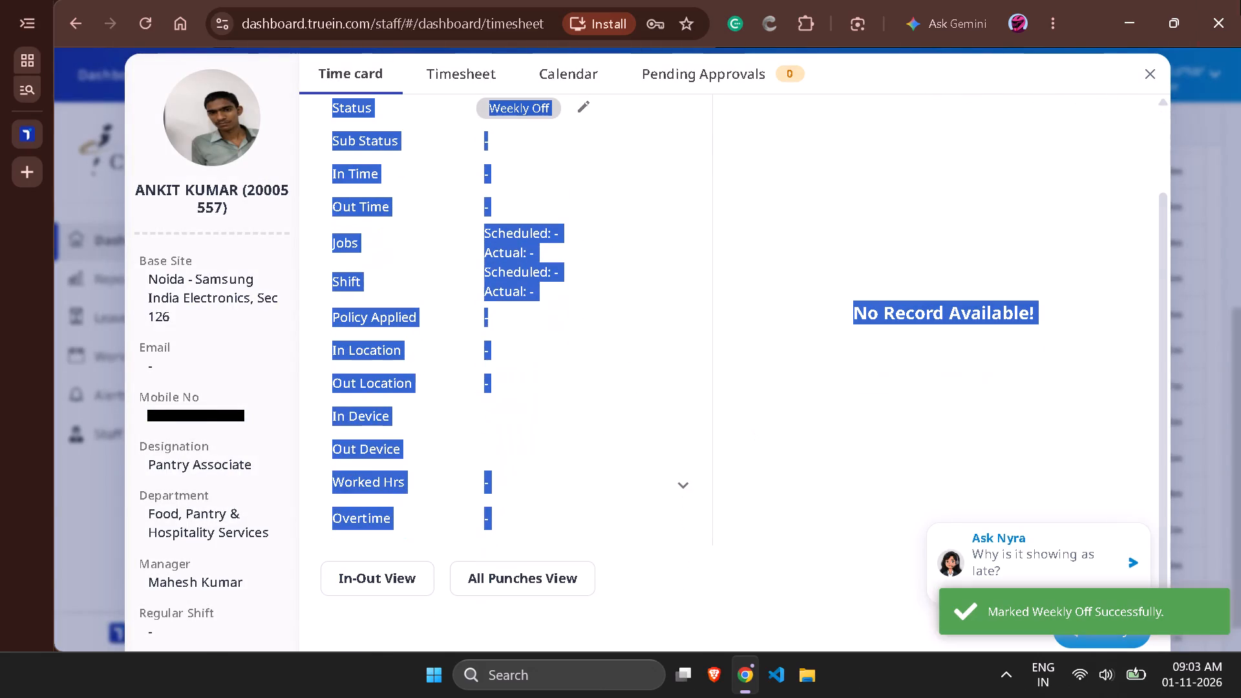
left_click(1143, 74)
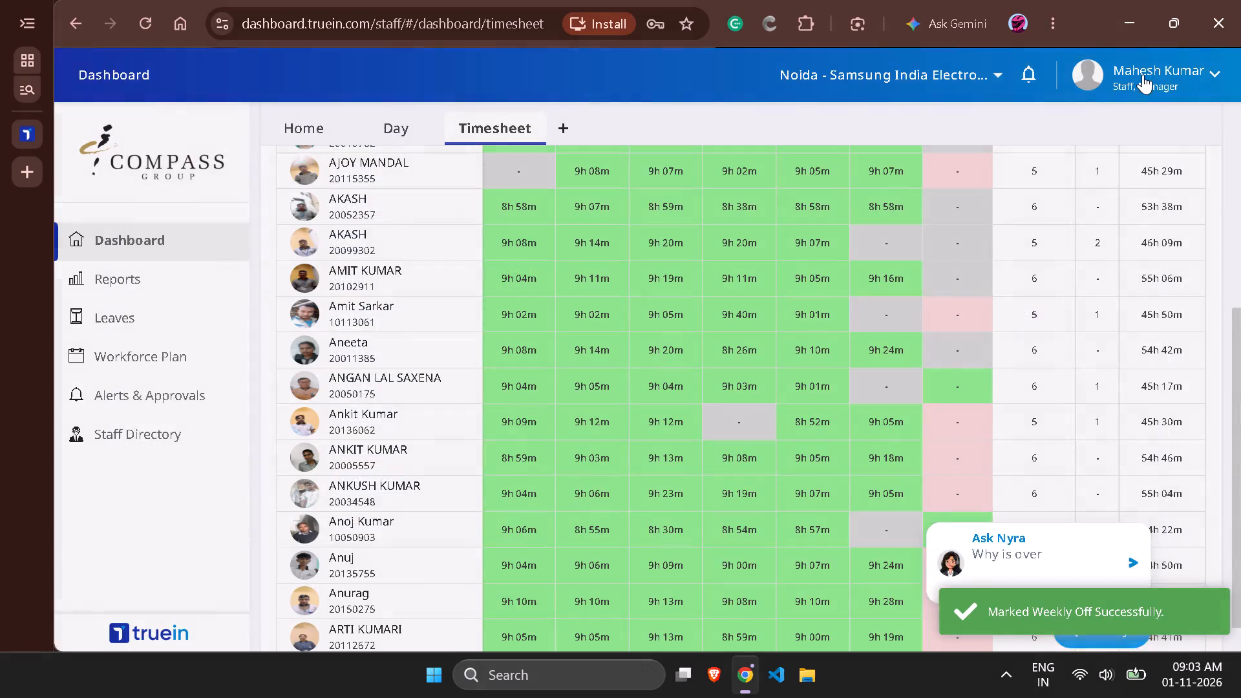
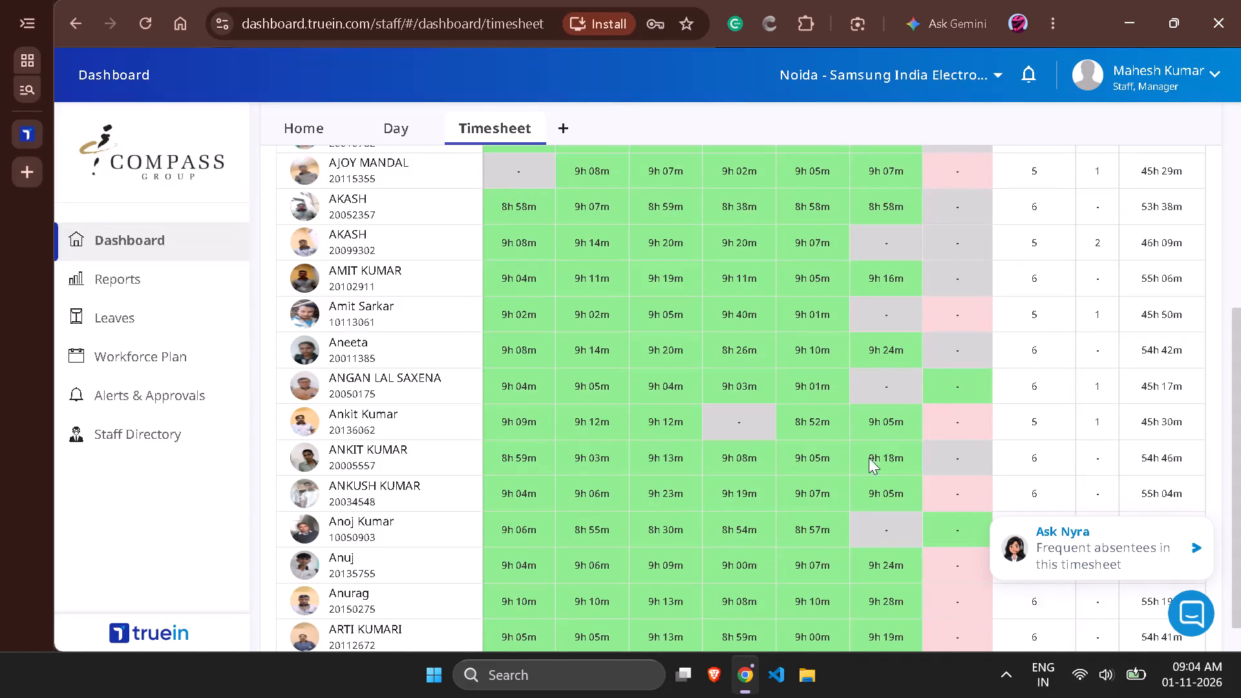
Convert the 1 November absence of Ankush to Weekly Off and close the time card.
left_click(957, 494)
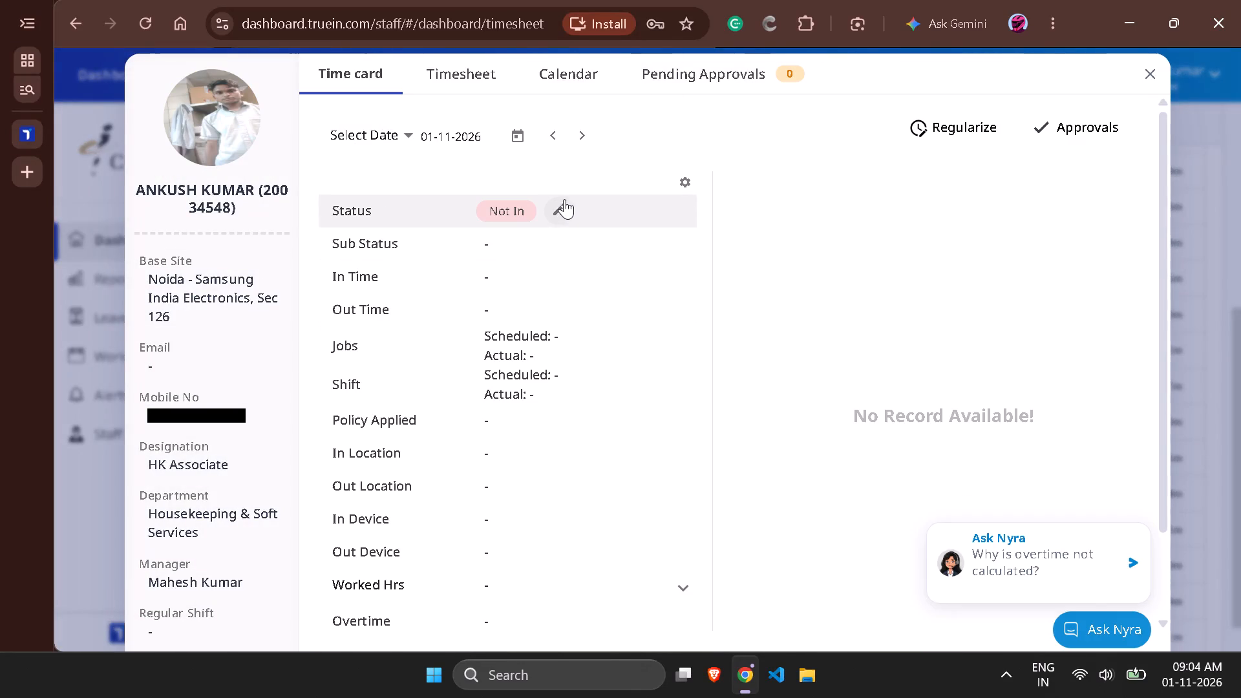
left_click(564, 199)
left_click(661, 259)
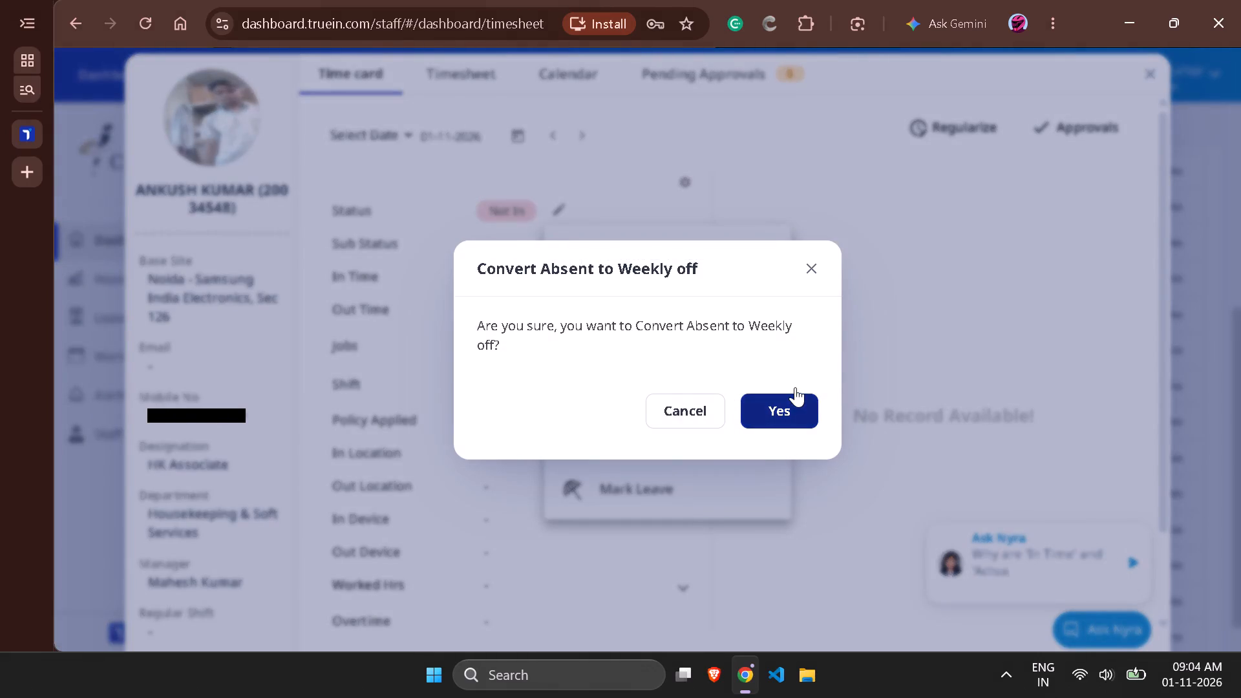
left_click(779, 419)
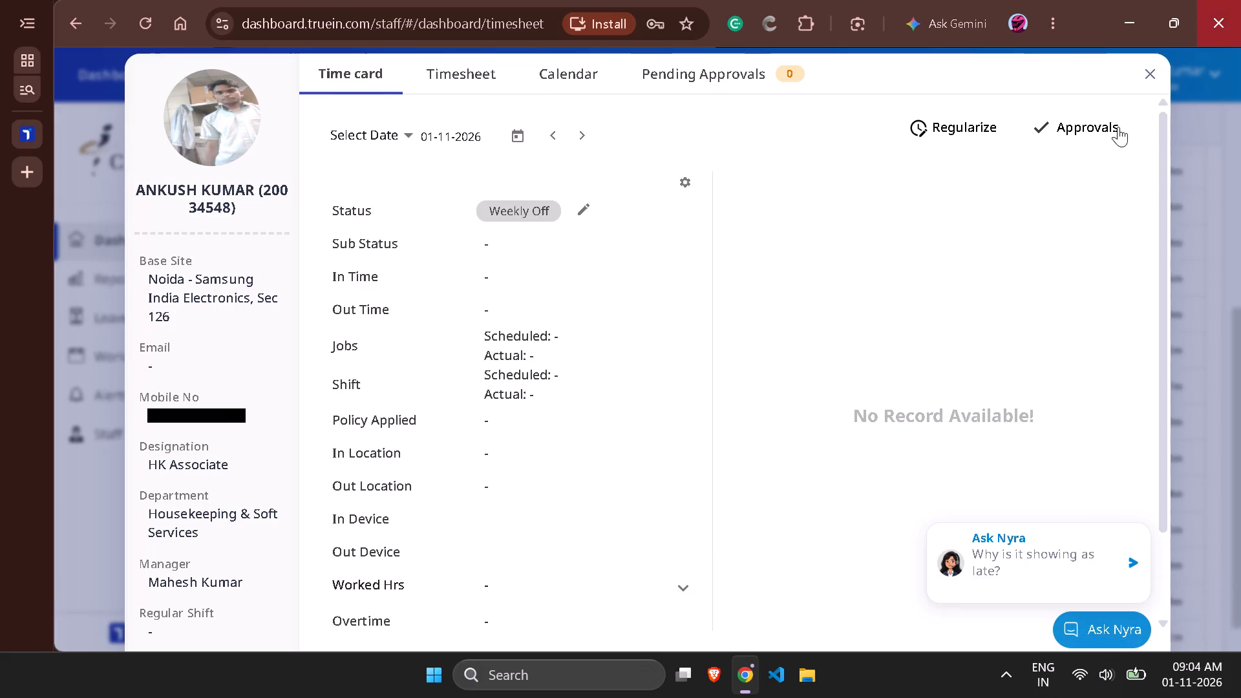
left_click(1148, 81)
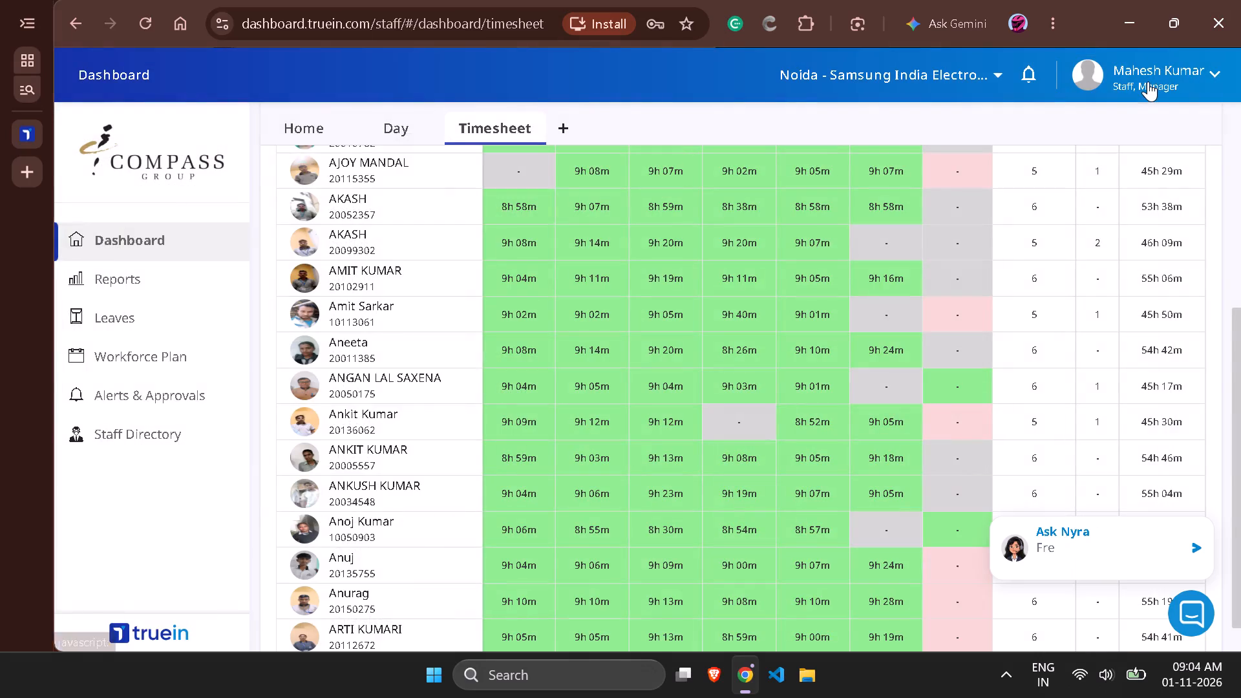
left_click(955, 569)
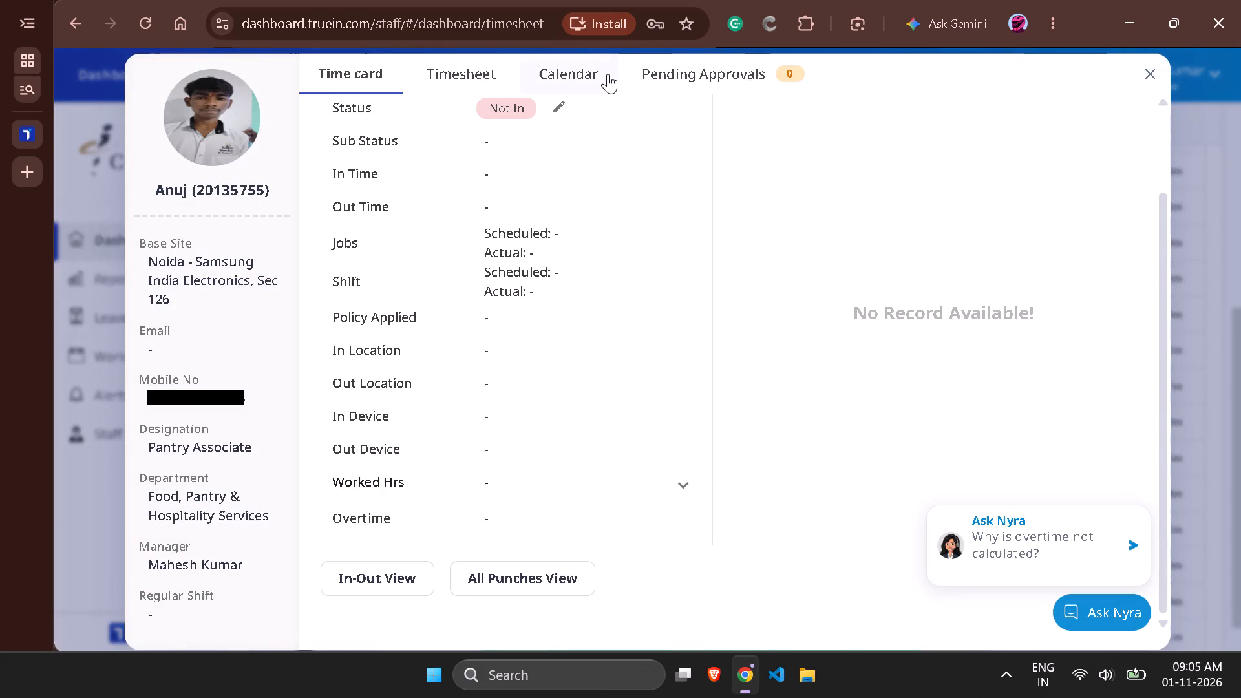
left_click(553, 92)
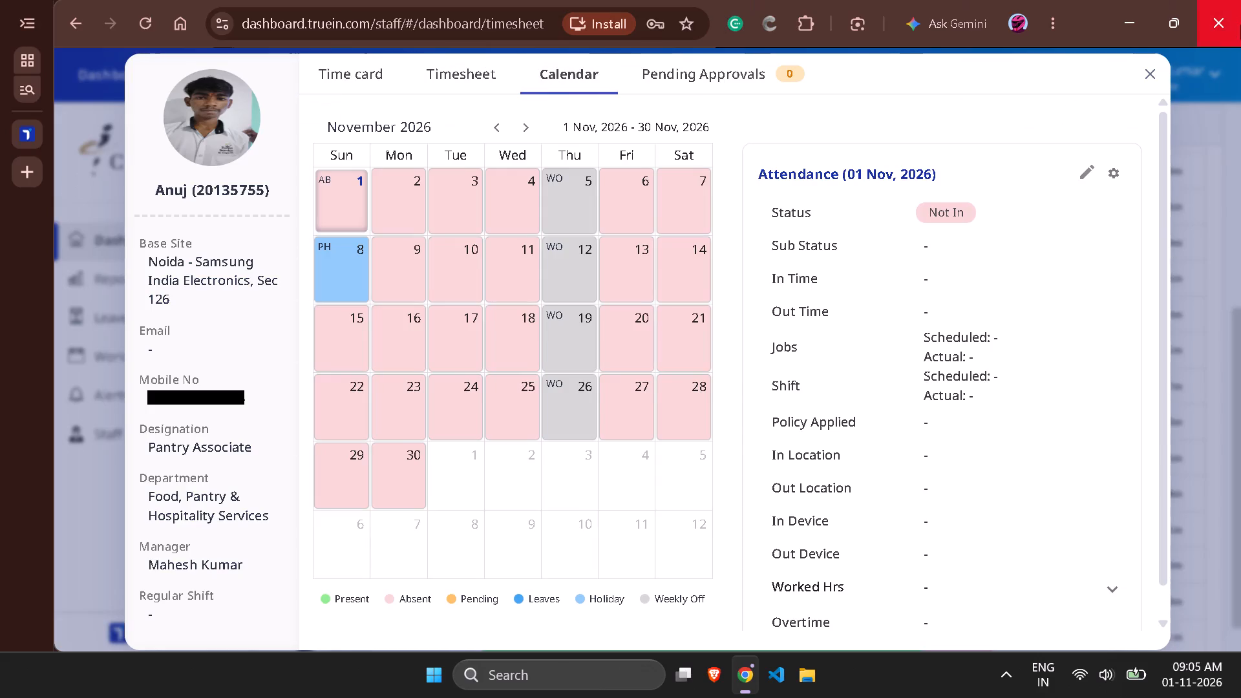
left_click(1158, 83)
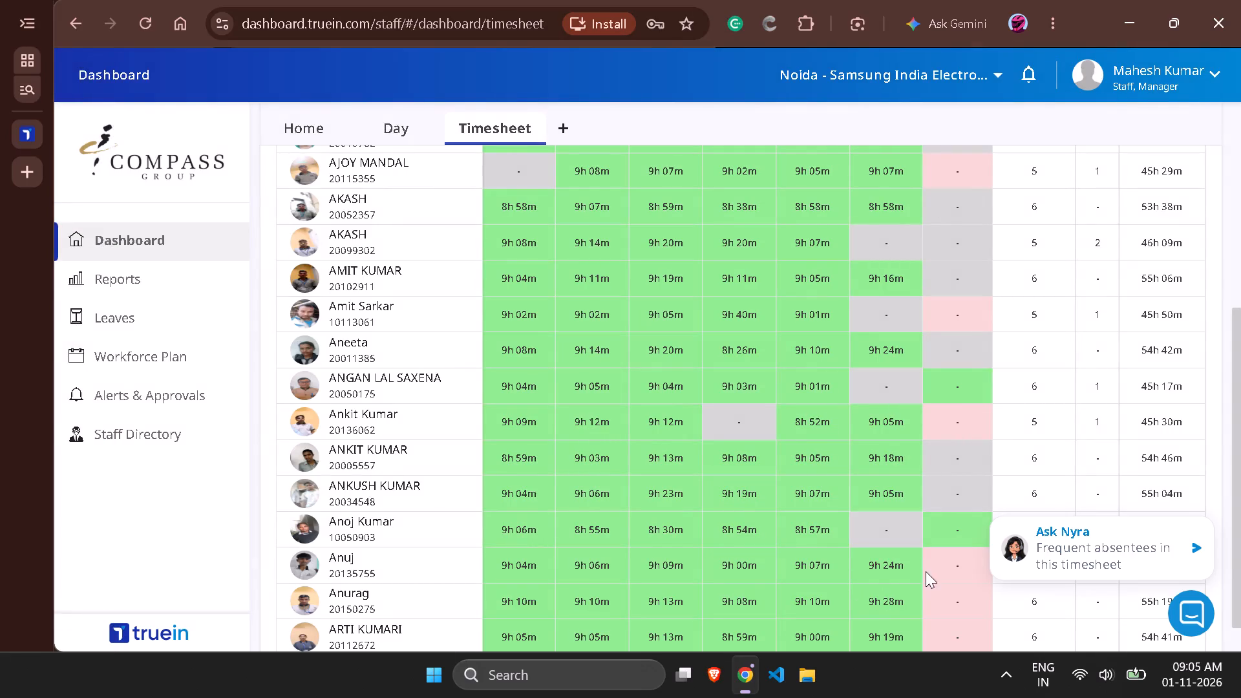
Convert the 1 November absence of Anuj to Weekly Off and close the time card.
left_click(959, 562)
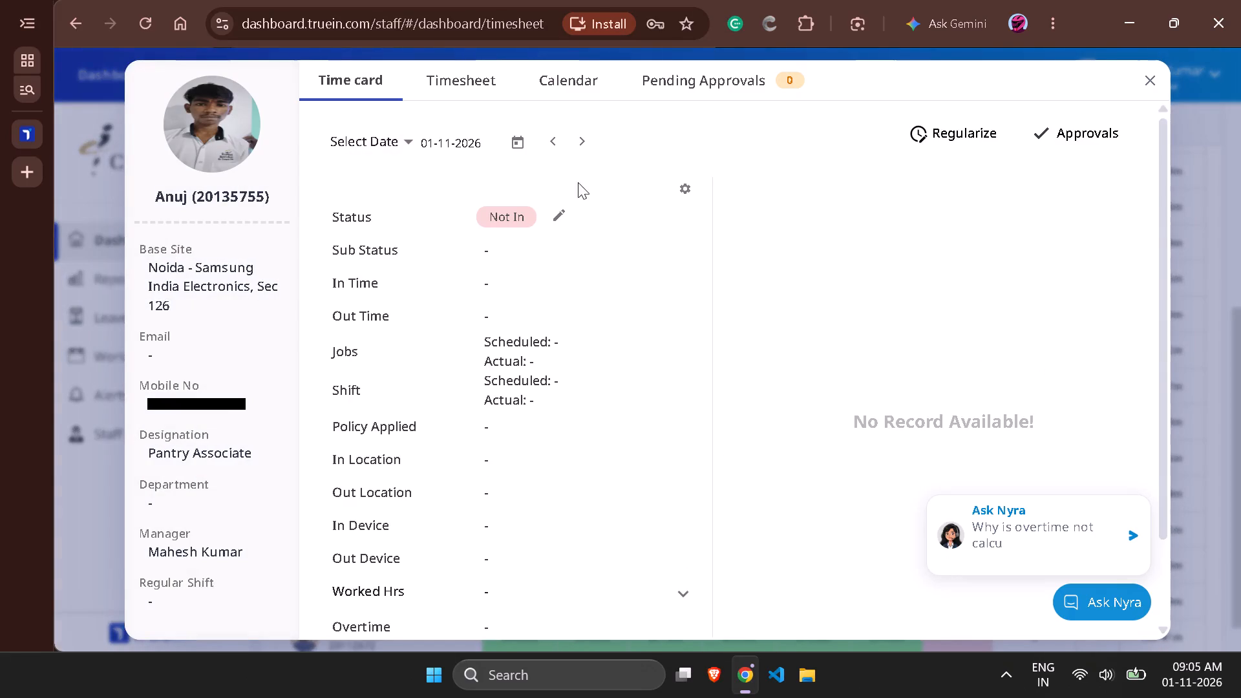
left_click(560, 209)
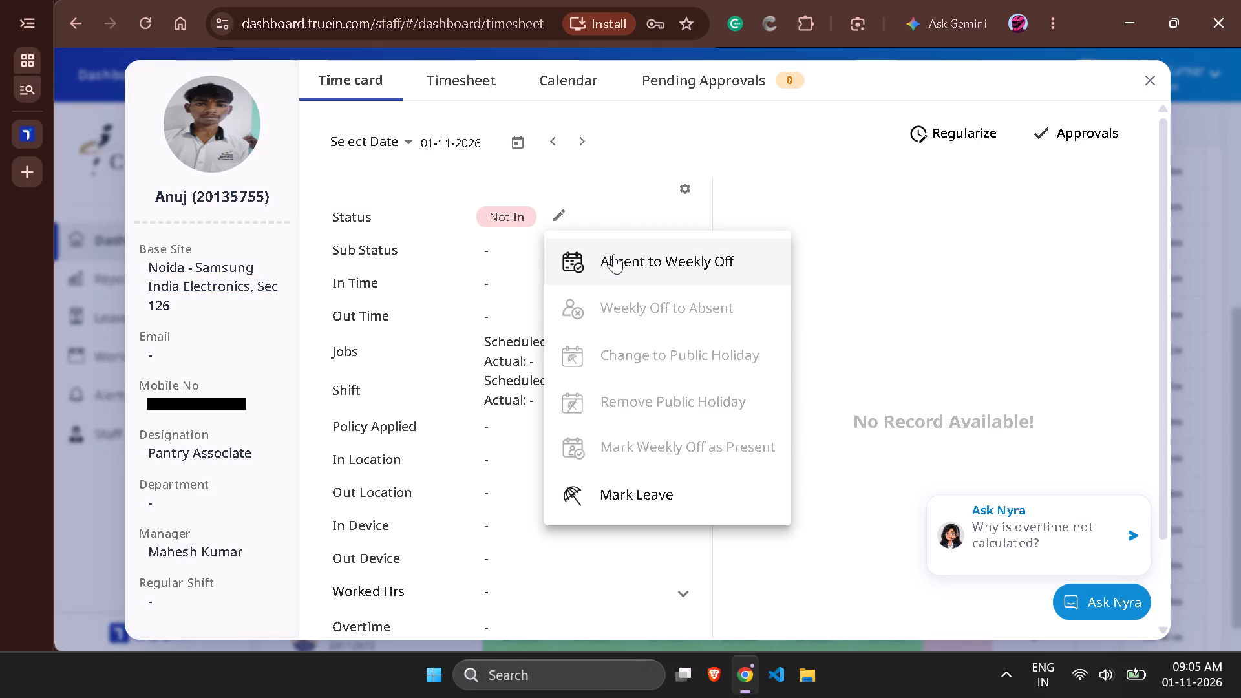
left_click(613, 254)
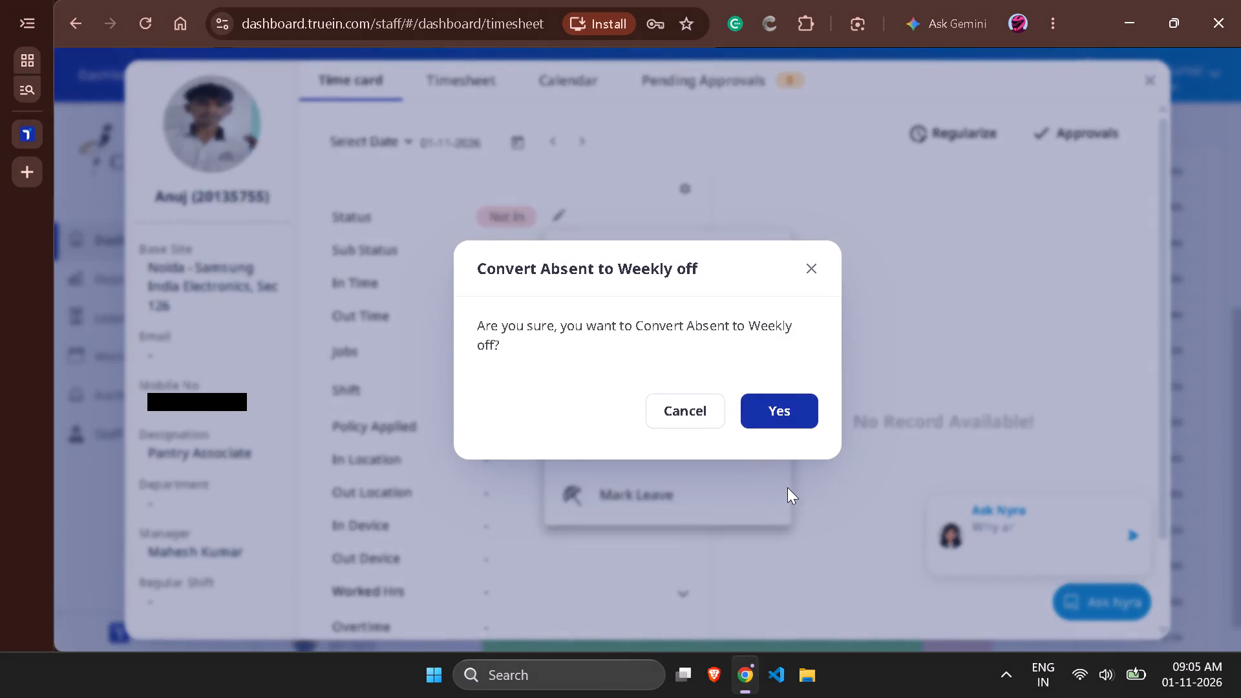
left_click(792, 418)
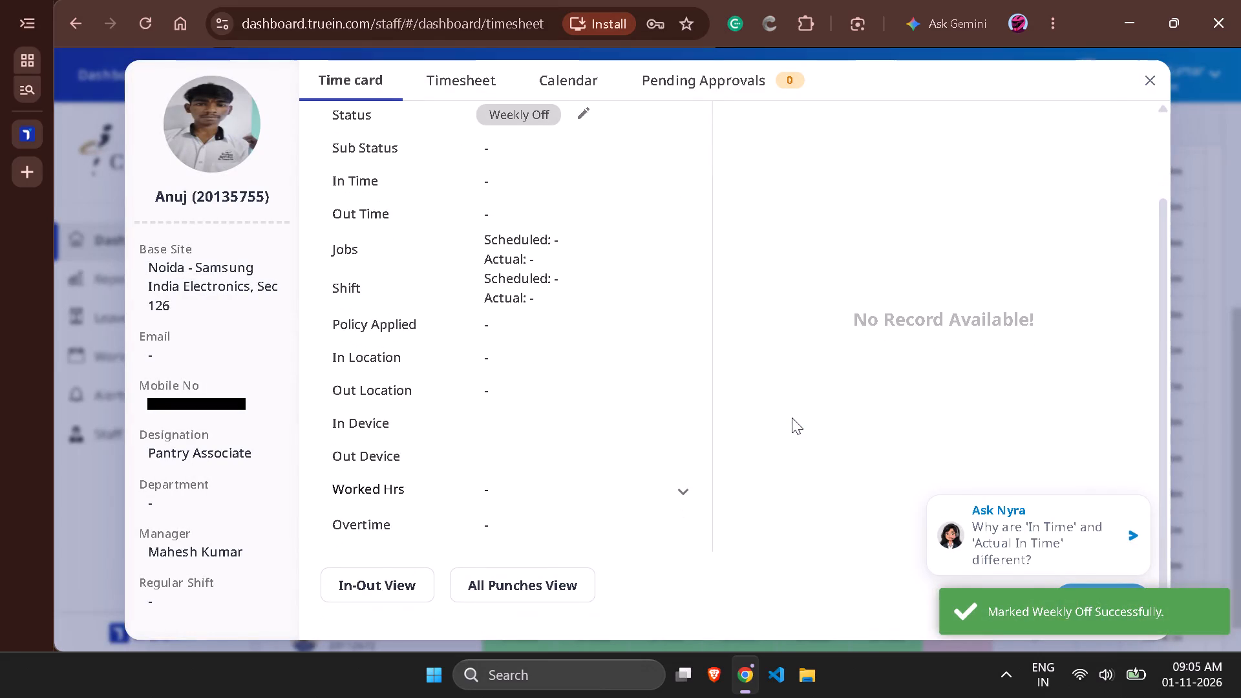
left_click(1158, 76)
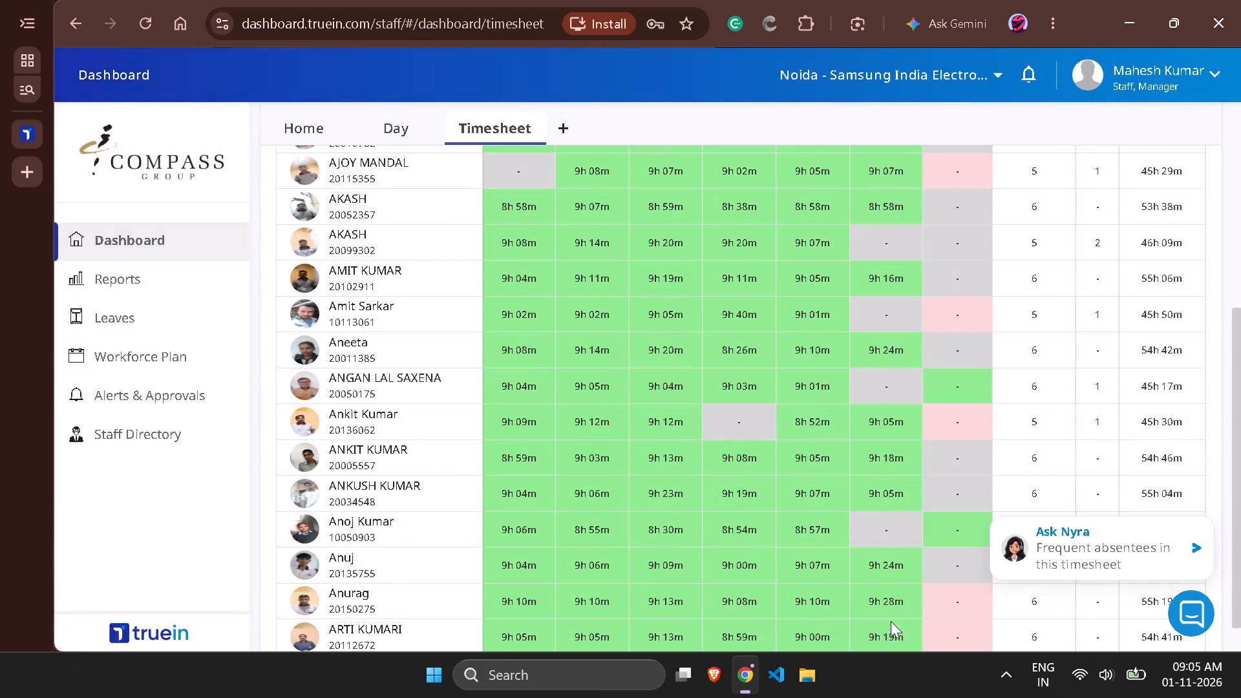
Convert the 1 November absence of Anurag to Weekly Off and close the time card.
left_click(953, 606)
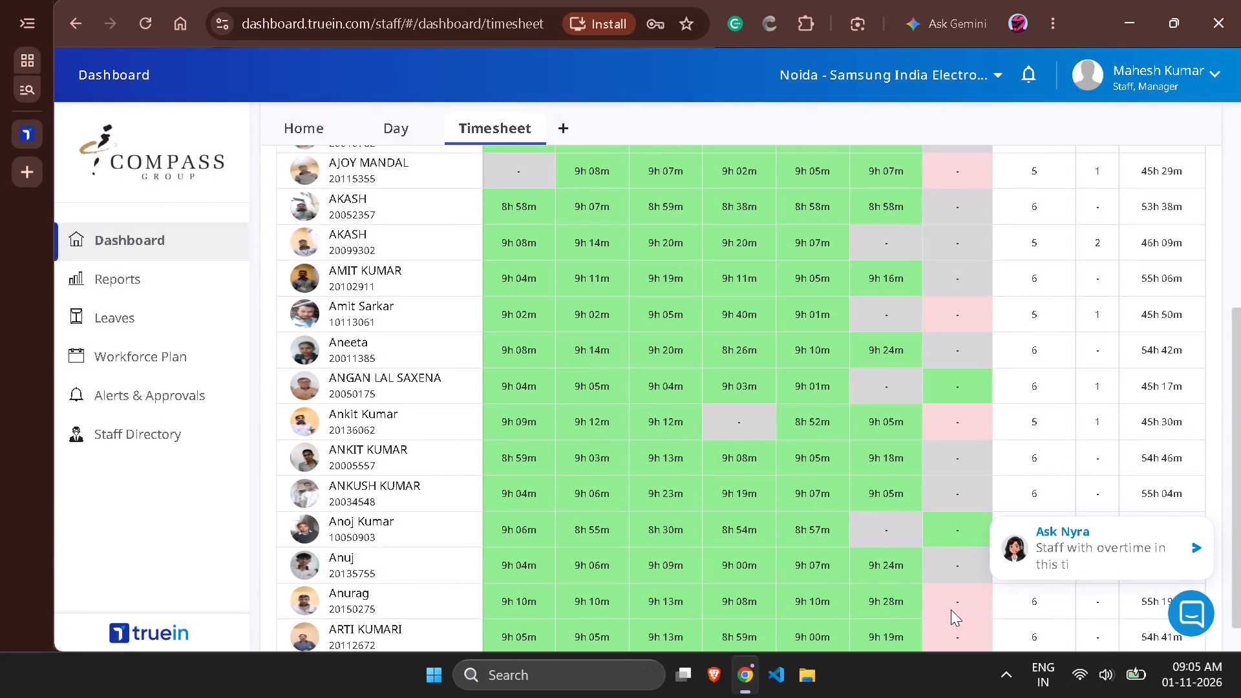
left_click(951, 609)
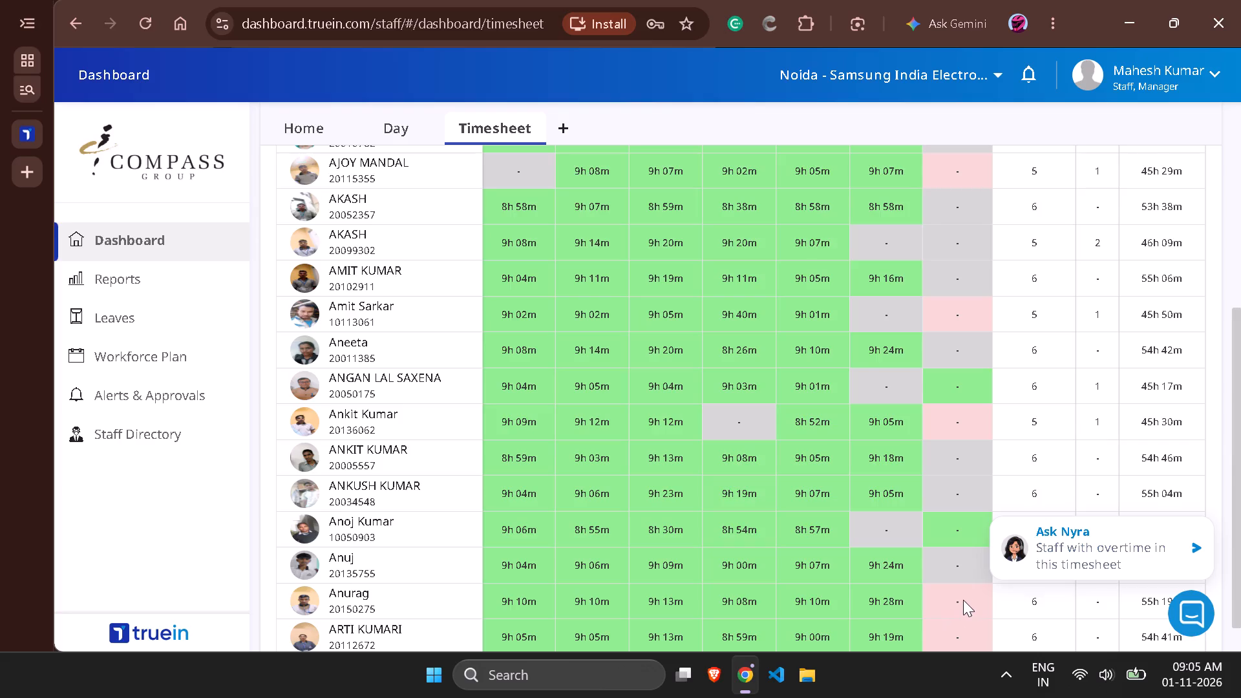
left_click(957, 600)
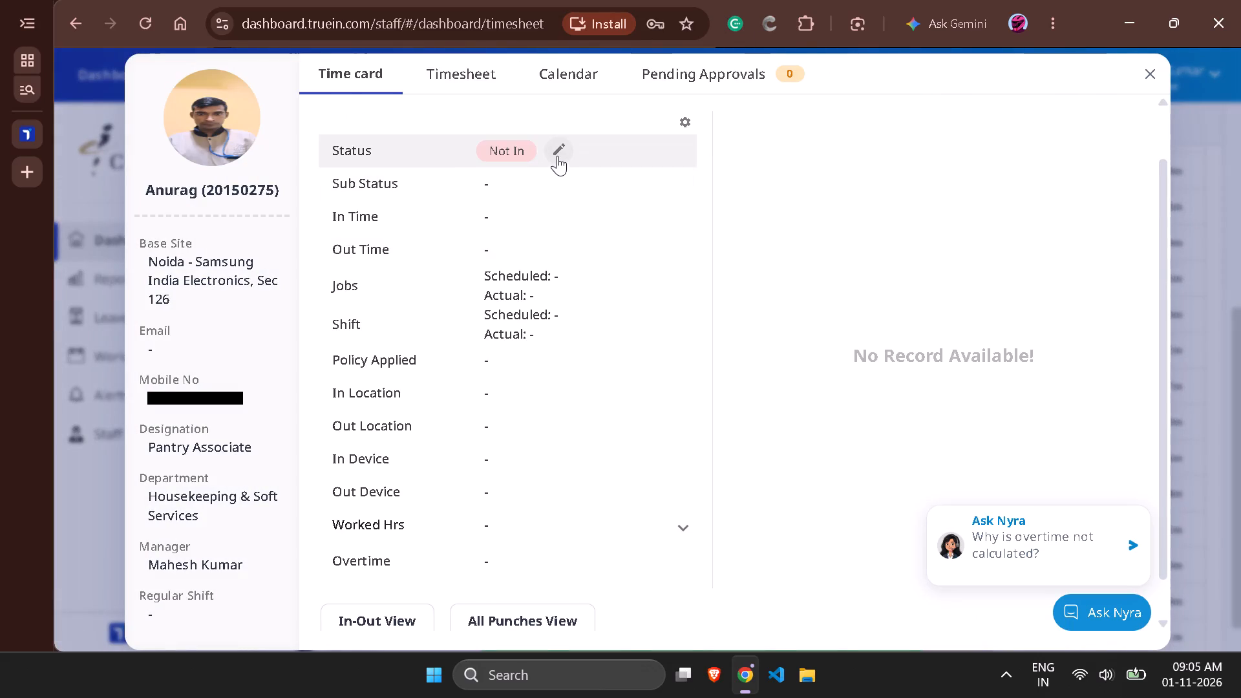
left_click(557, 156)
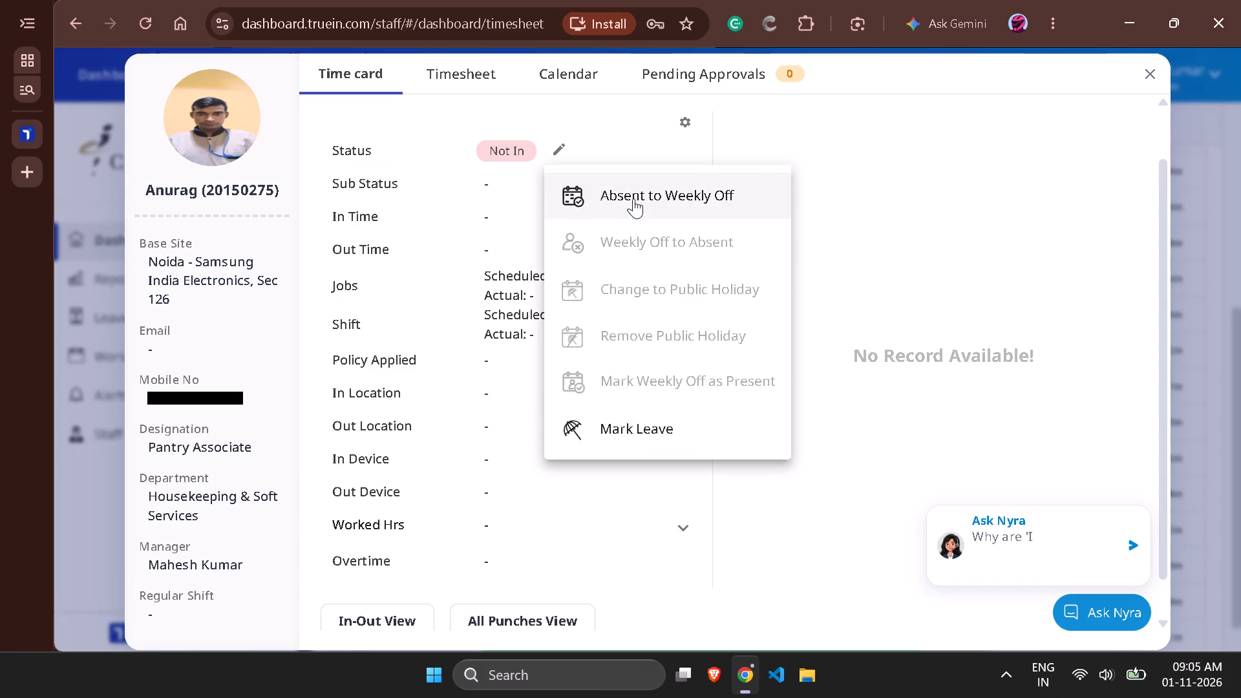
left_click(633, 198)
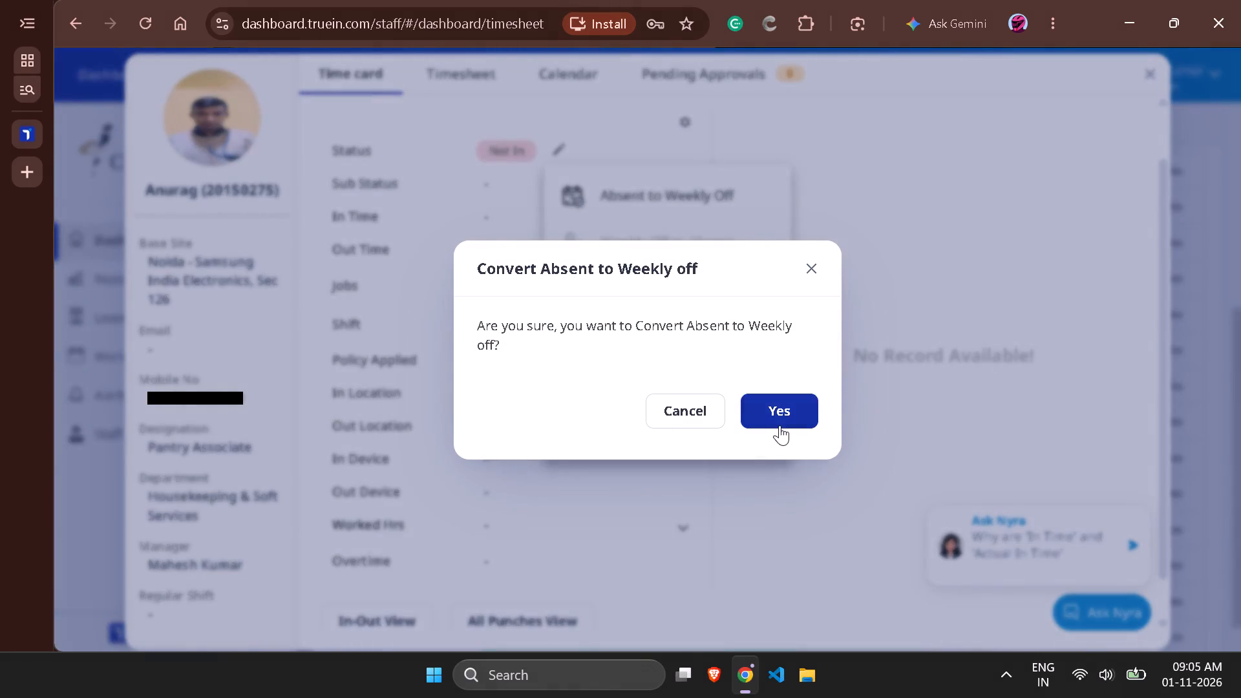
left_click(780, 425)
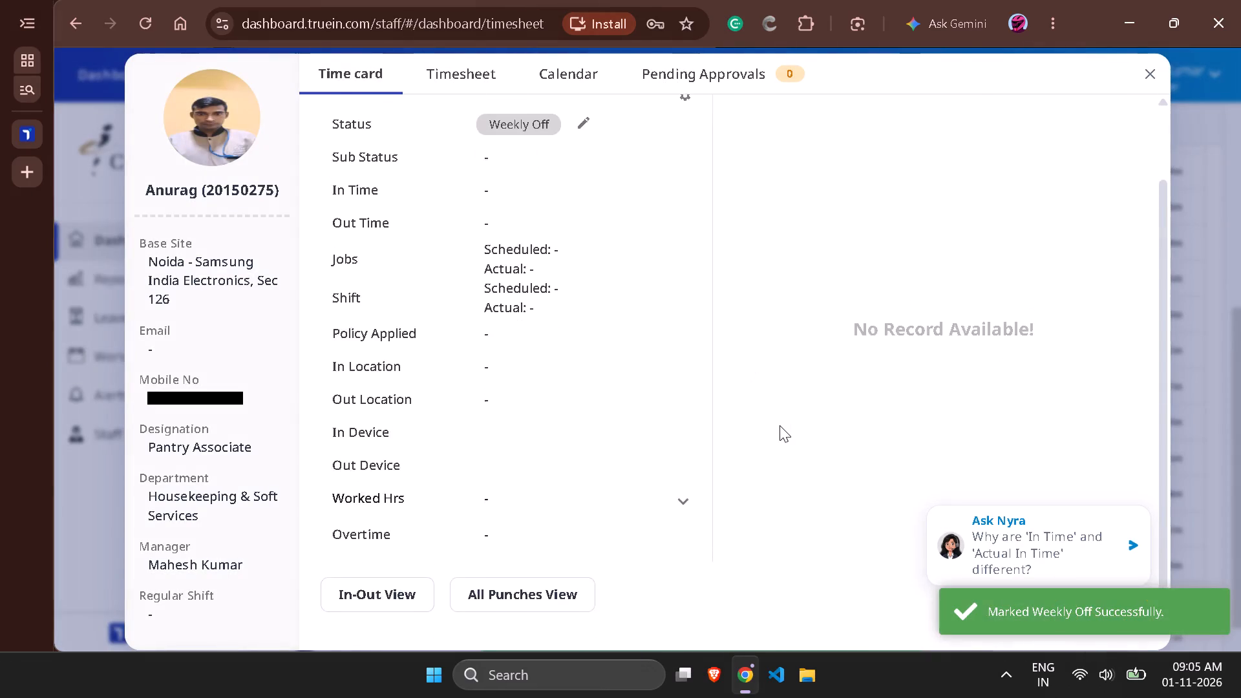
left_click(1150, 62)
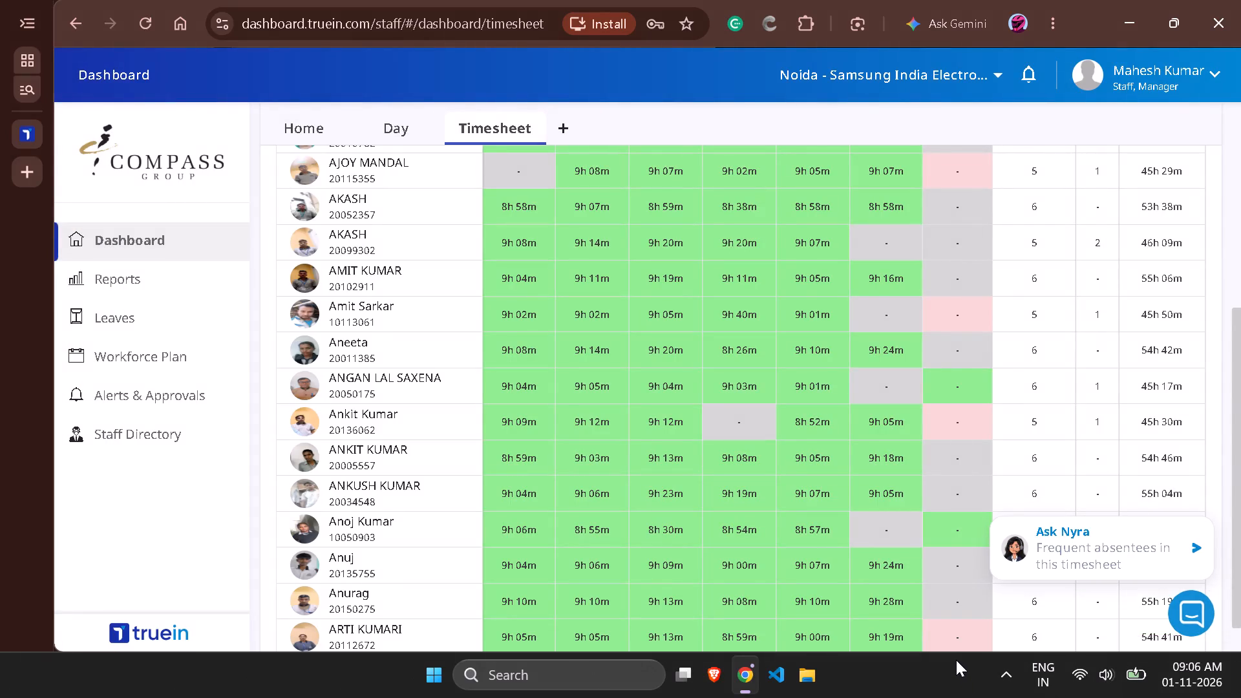
Convert the 1 November absence of Arti to Weekly Off and close the time card.
left_click(955, 635)
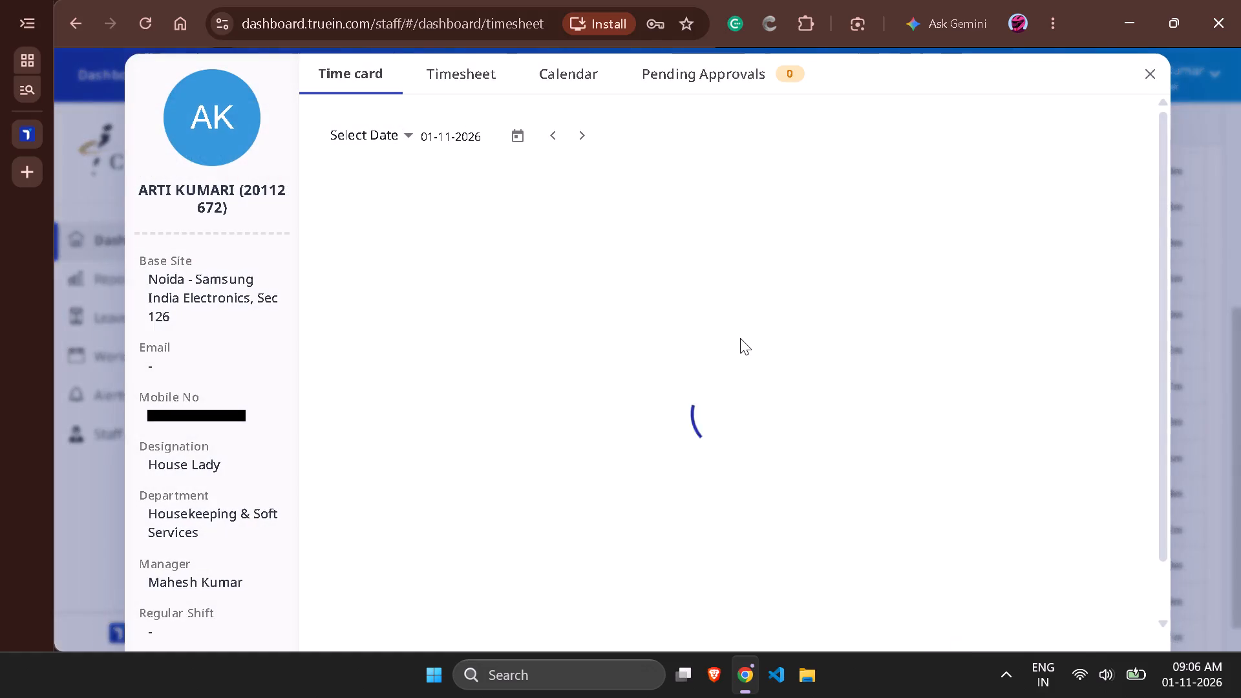
left_click(552, 213)
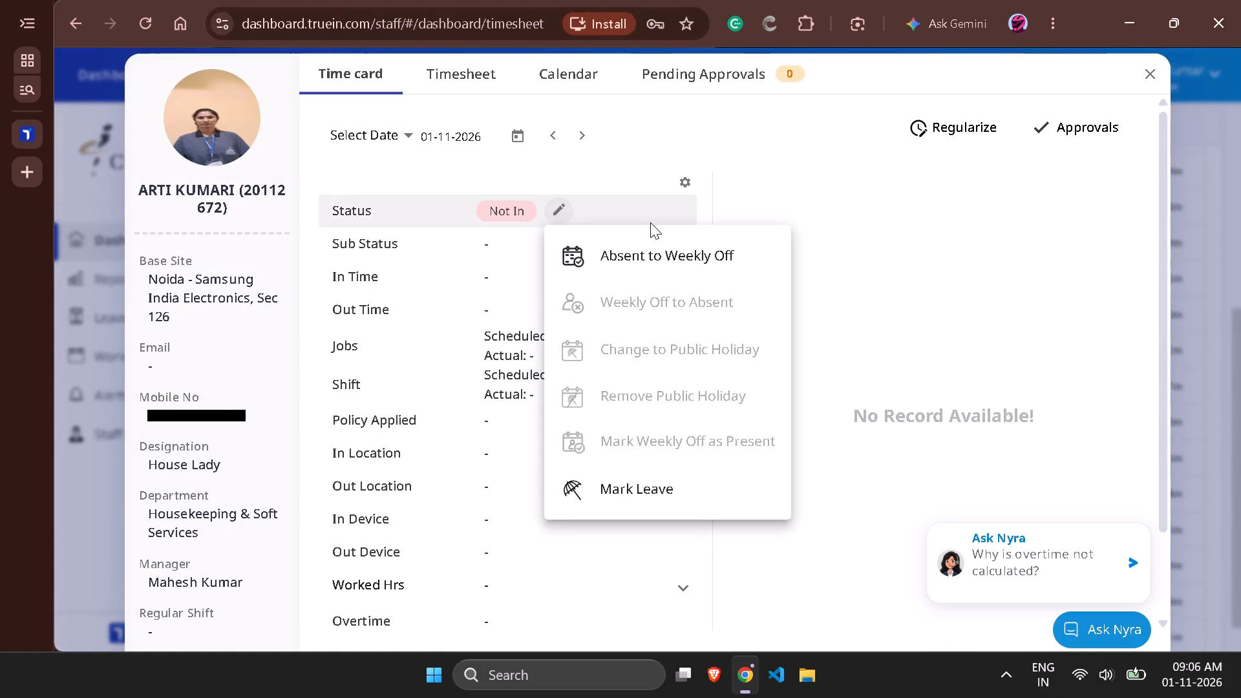
left_click(657, 253)
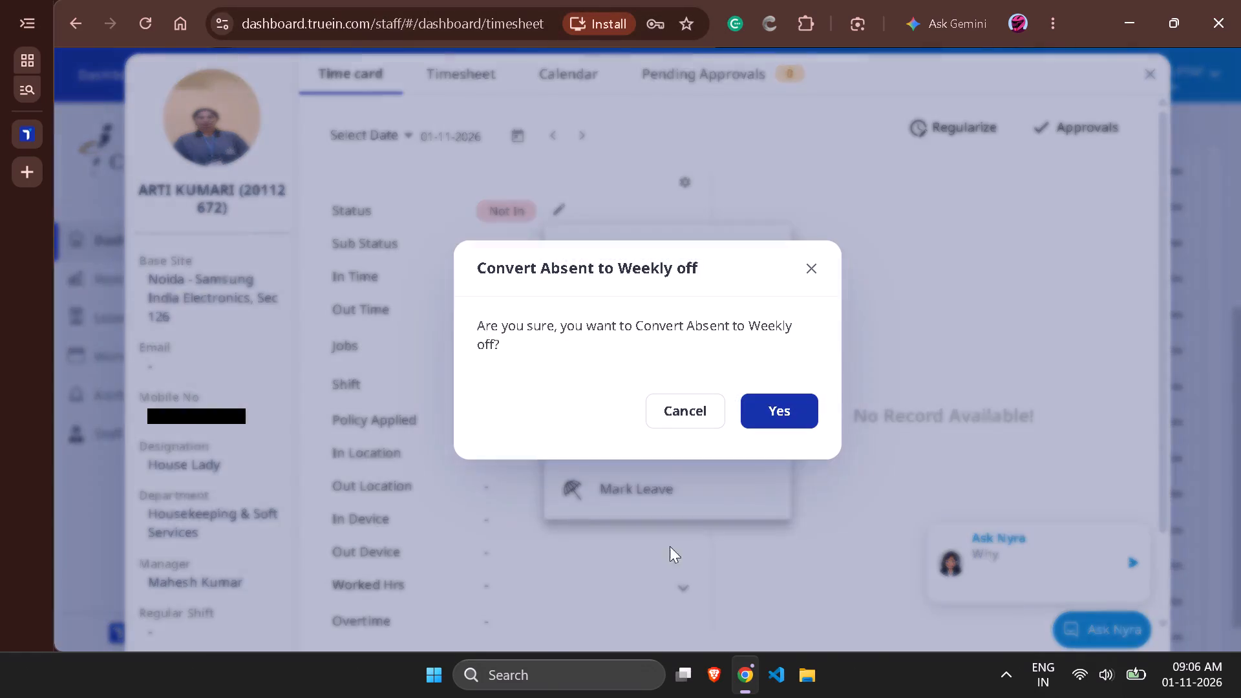
left_click(803, 404)
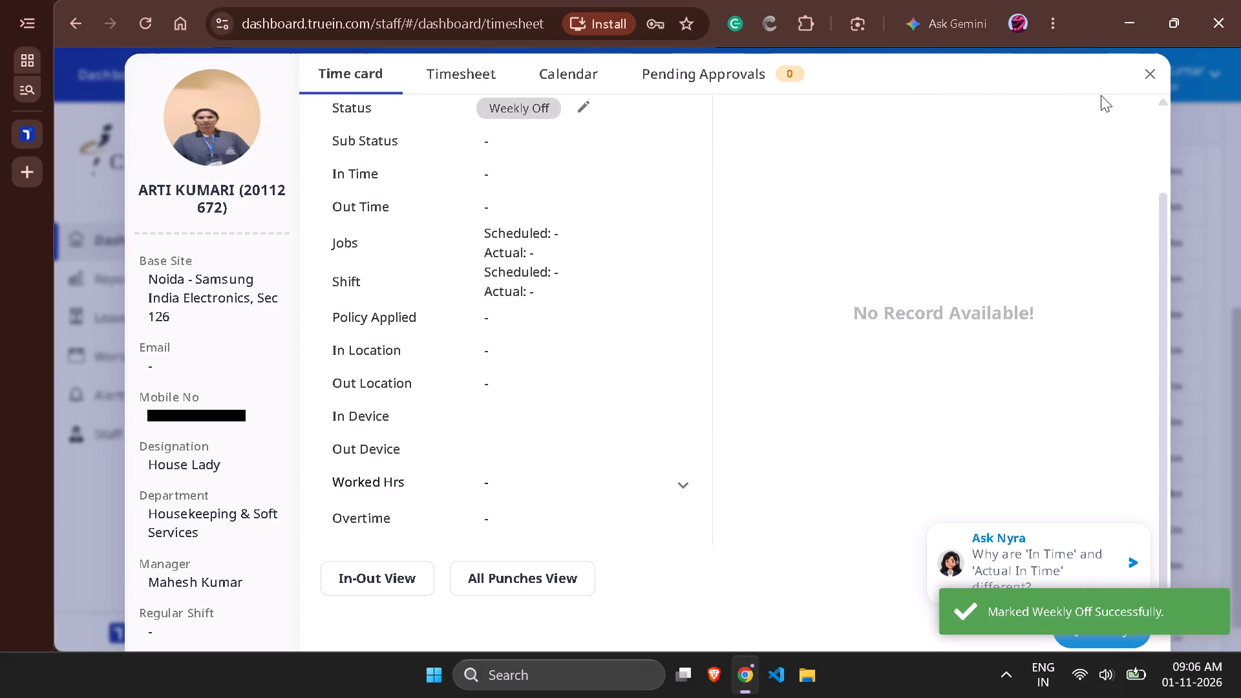
left_click(1144, 77)
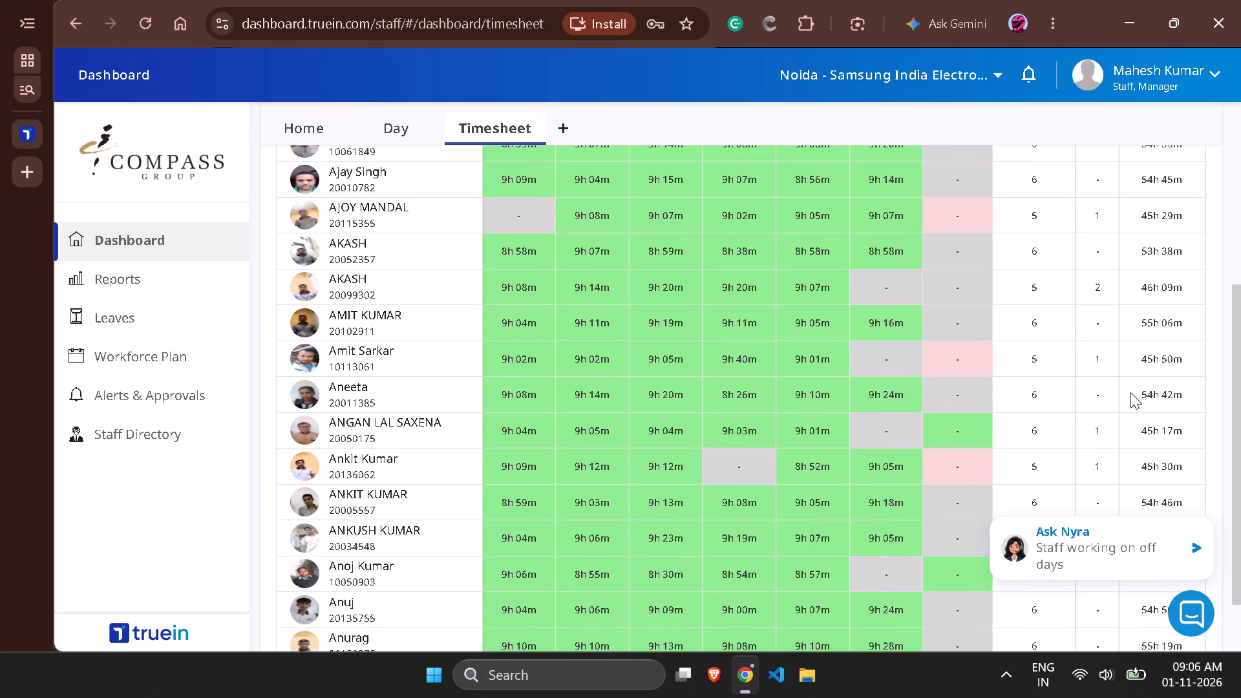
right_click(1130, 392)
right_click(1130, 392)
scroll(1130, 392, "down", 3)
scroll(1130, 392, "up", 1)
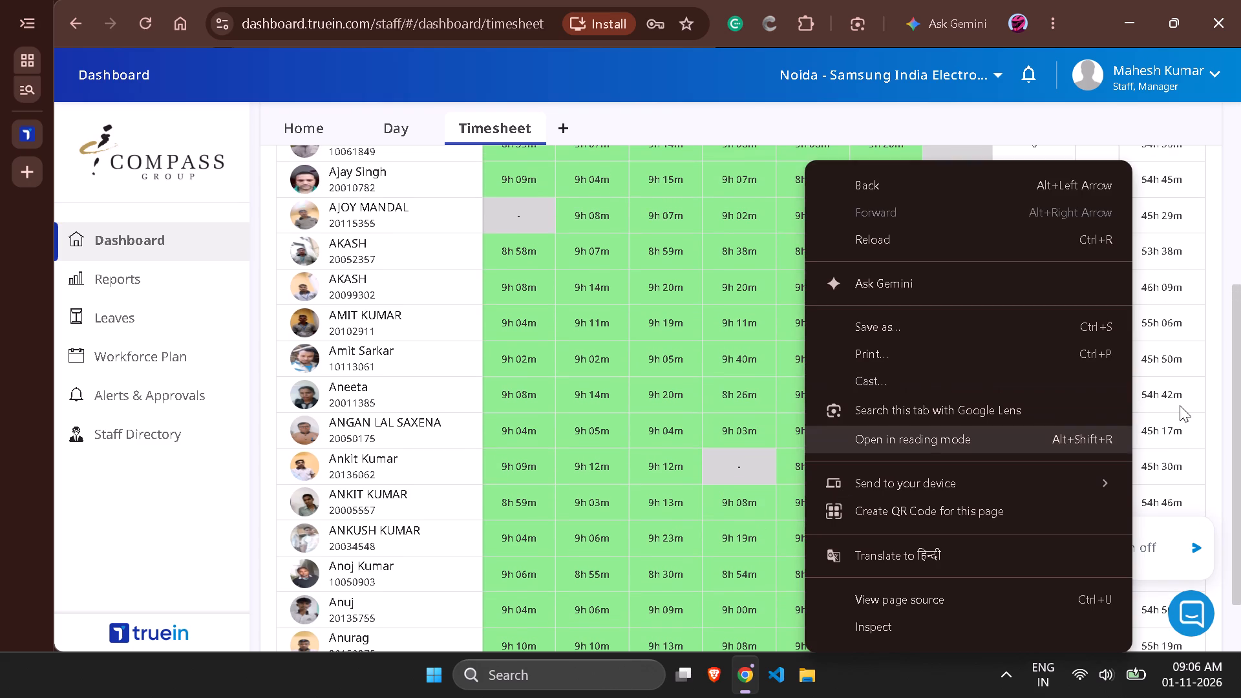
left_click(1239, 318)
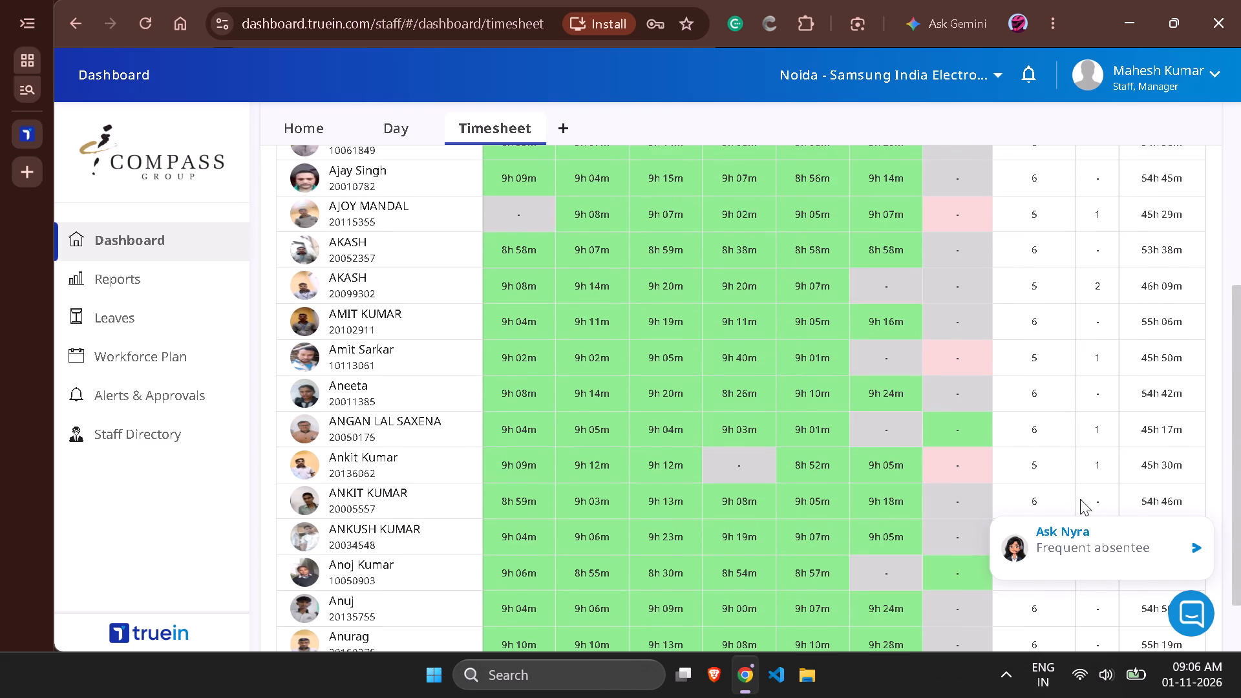
Hide the chat assistant covering the end of the timesheet and go to the next page of employees.
left_click(1236, 641)
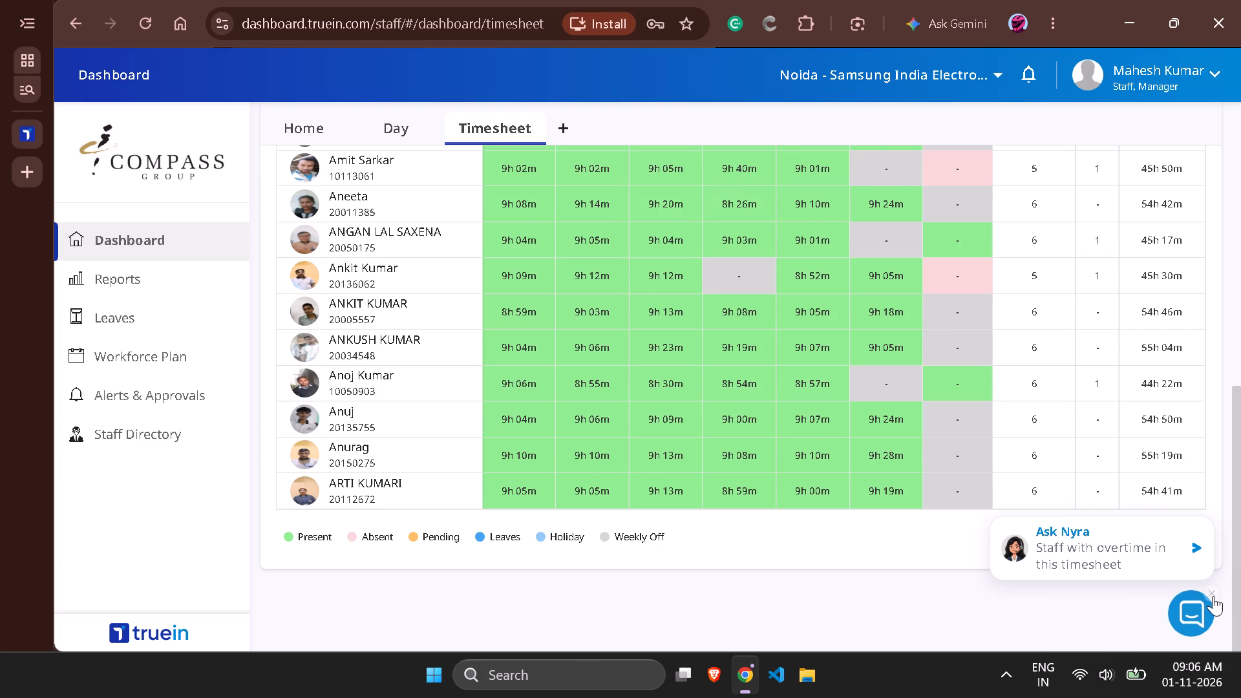
left_click(1212, 594)
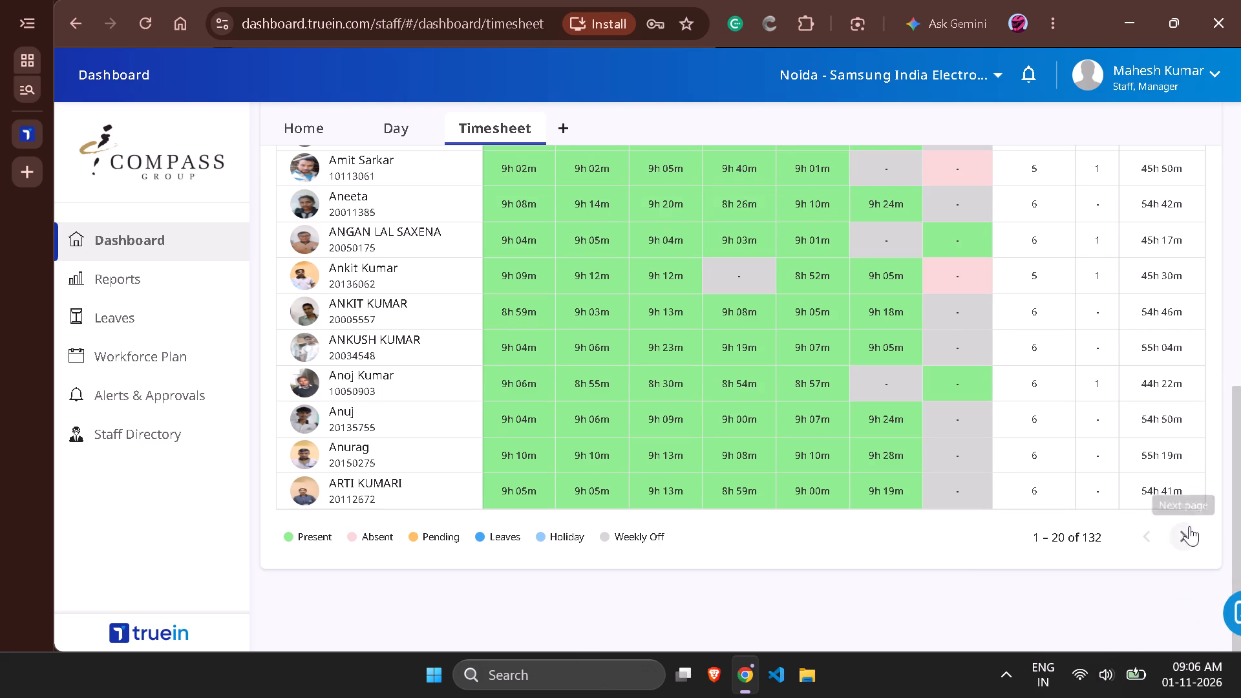
left_click(1169, 534)
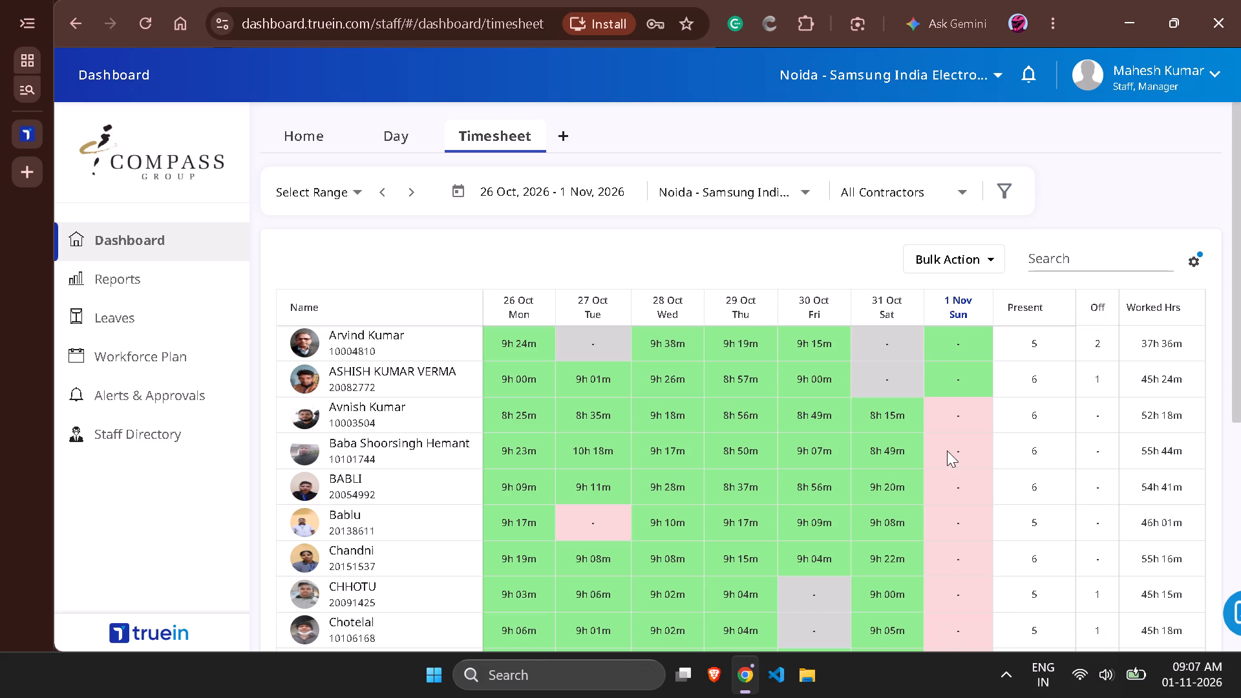
Convert the 1 November absence of Avnish to Weekly Off and close the time card.
left_click(960, 417)
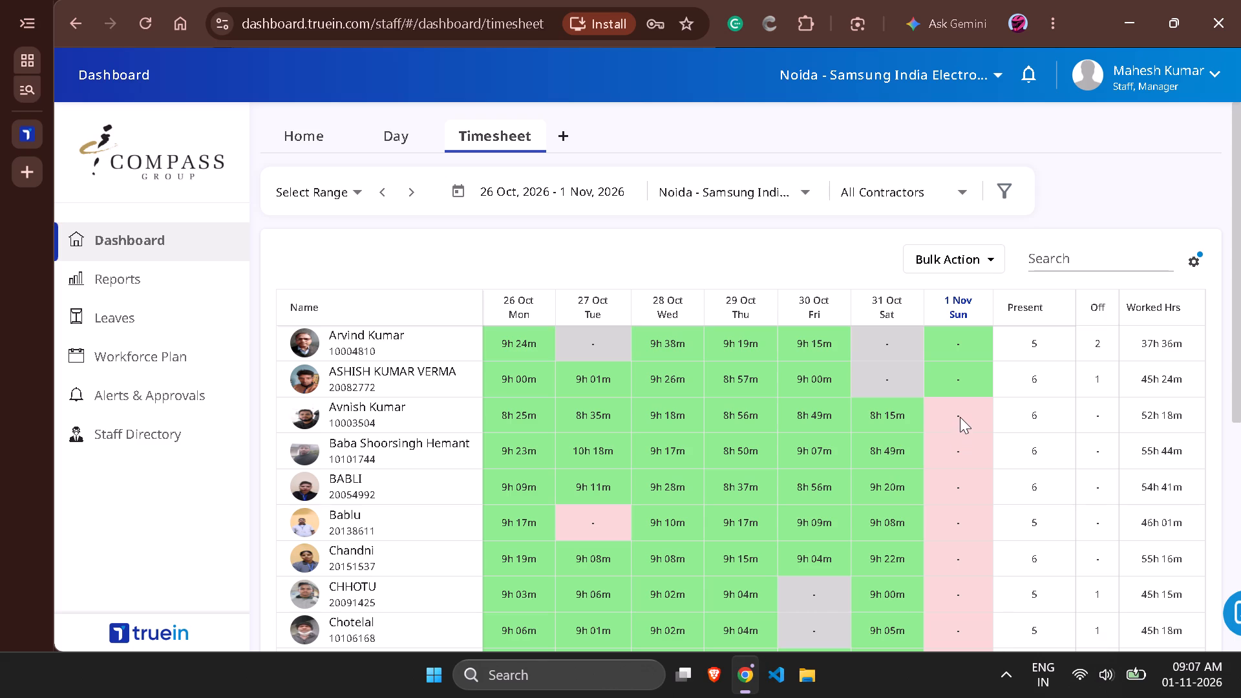
left_click(960, 417)
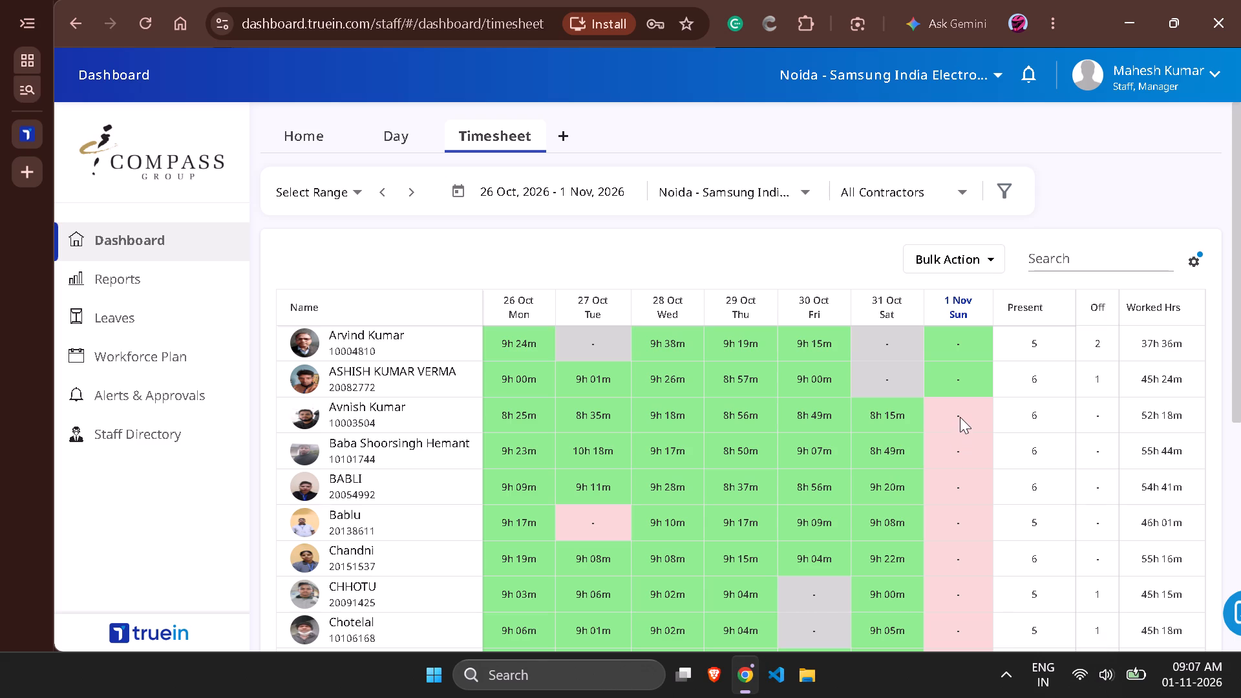
left_click(960, 417)
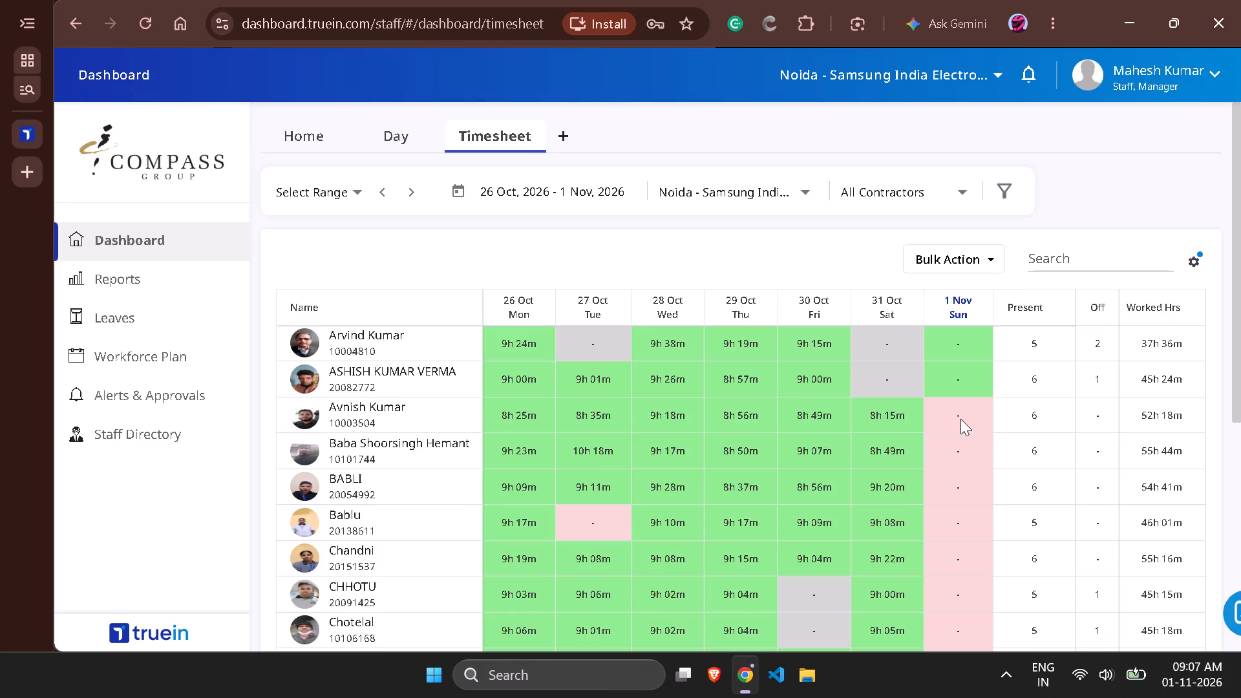
left_click(960, 419)
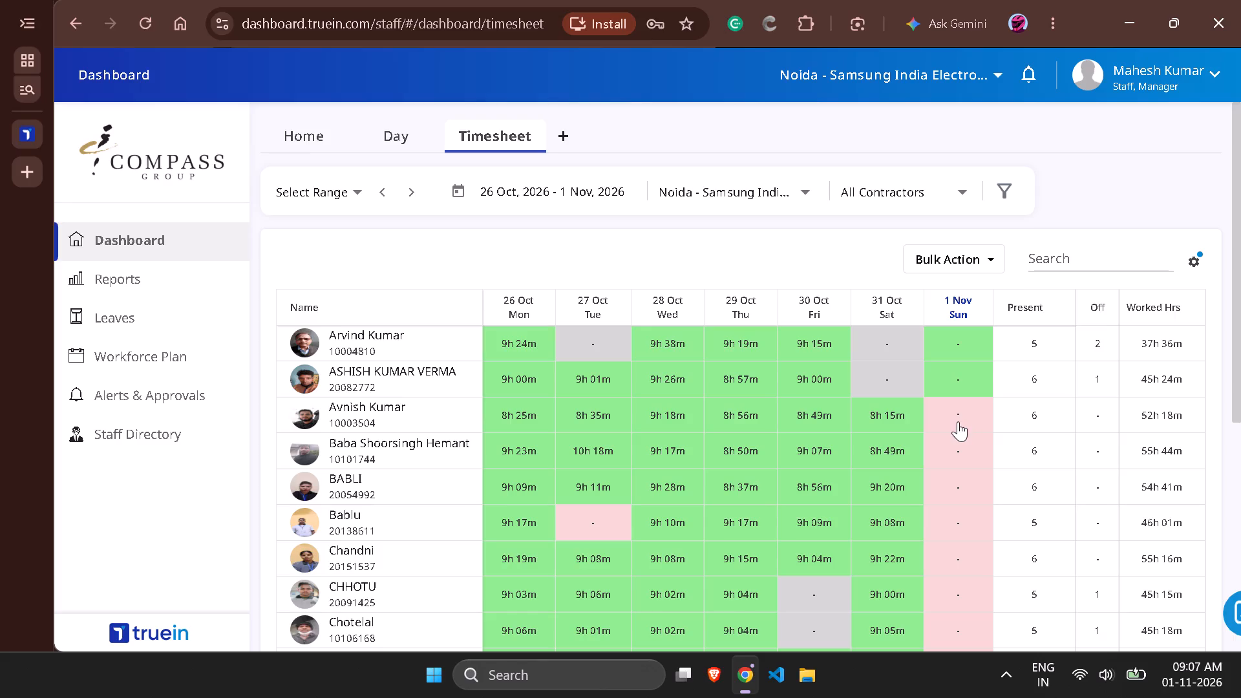
left_click(958, 421)
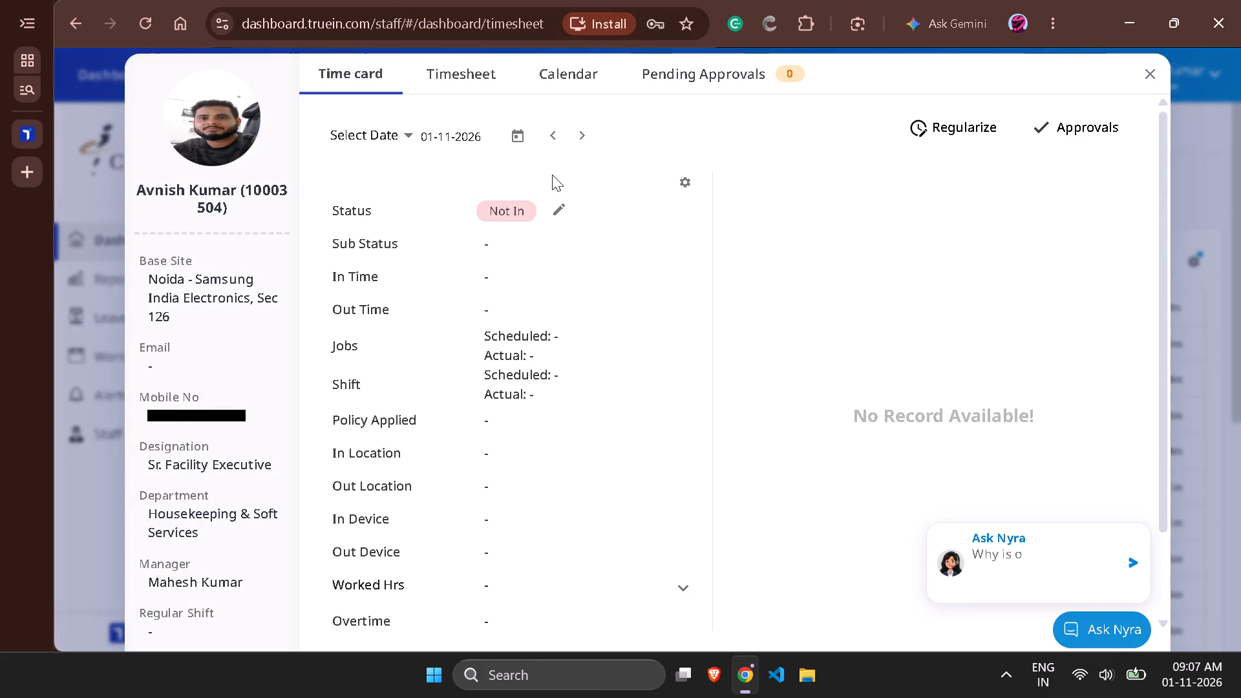
double_click(558, 207)
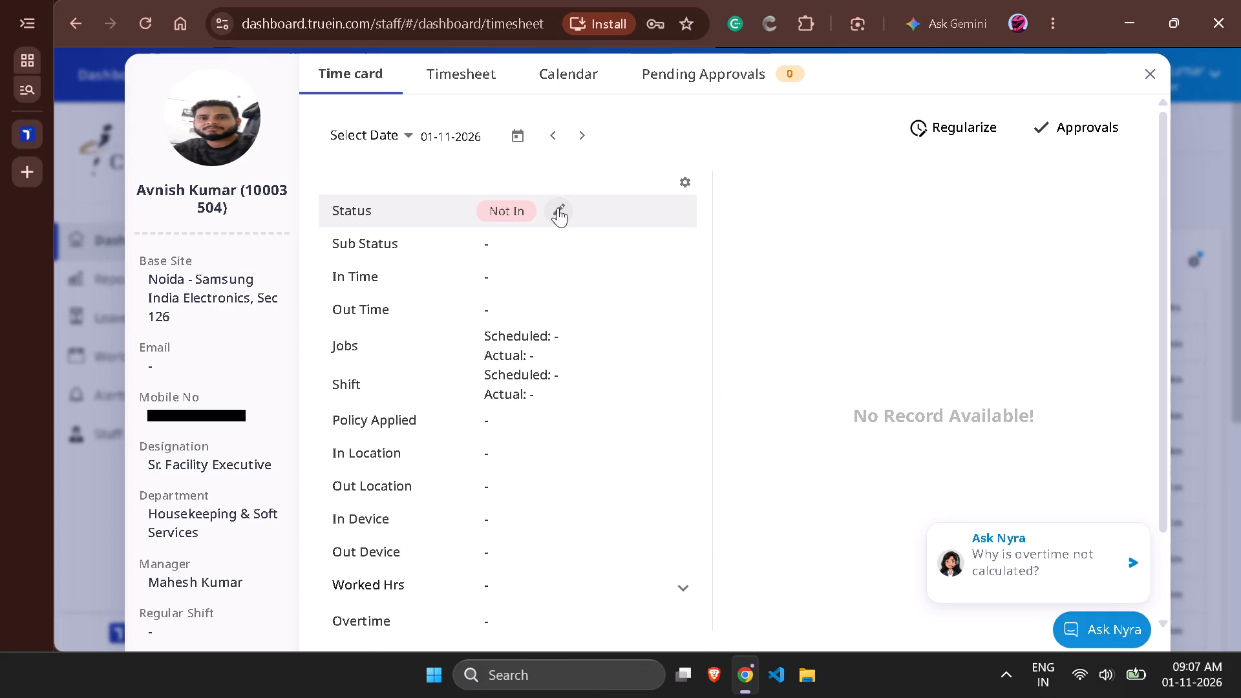
left_click(558, 207)
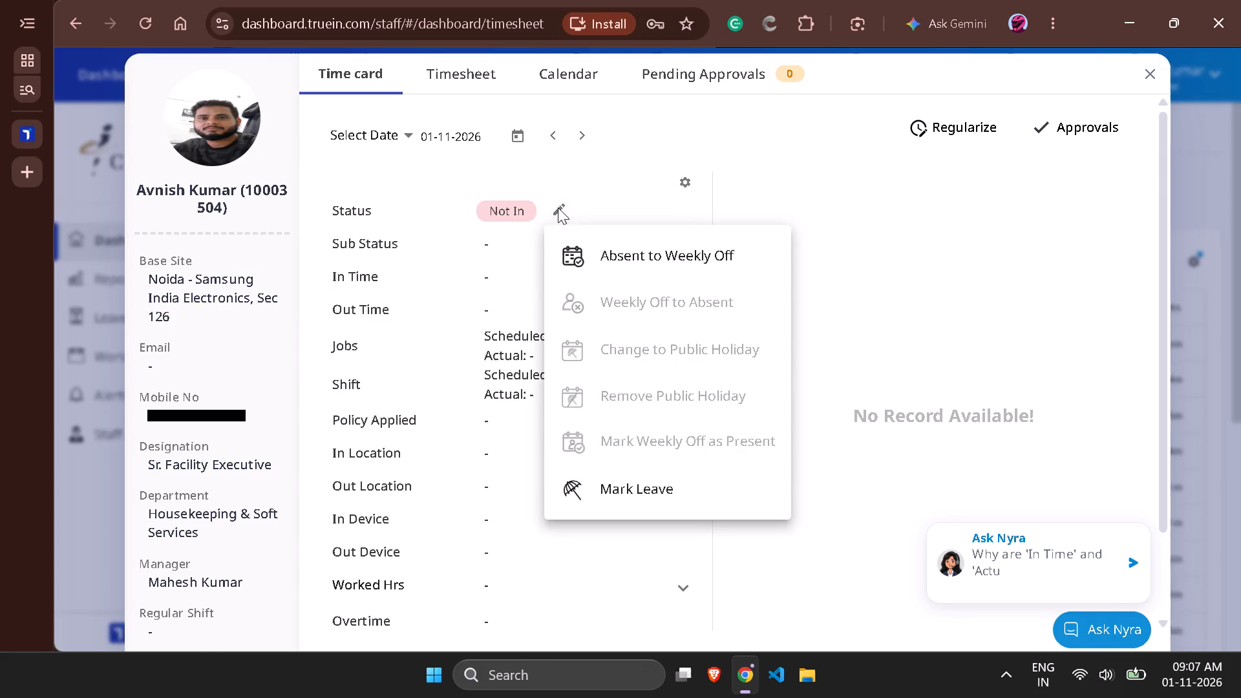
left_click(615, 248)
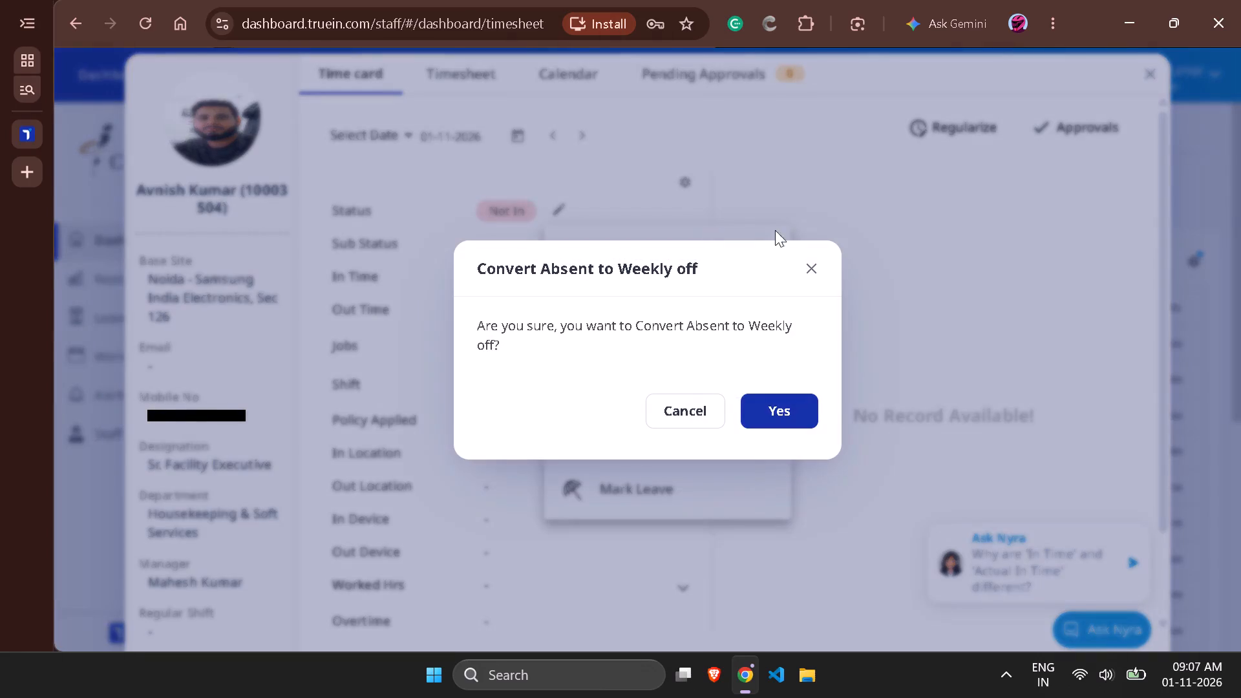
left_click(765, 420)
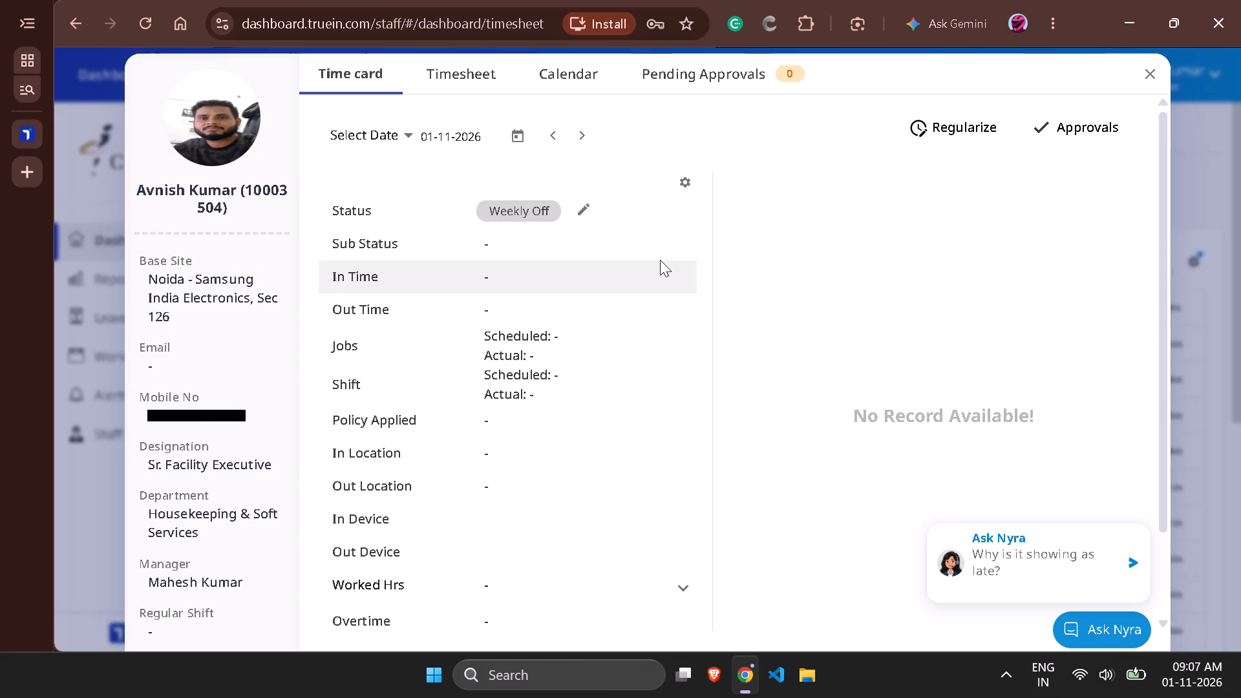
left_click(1152, 70)
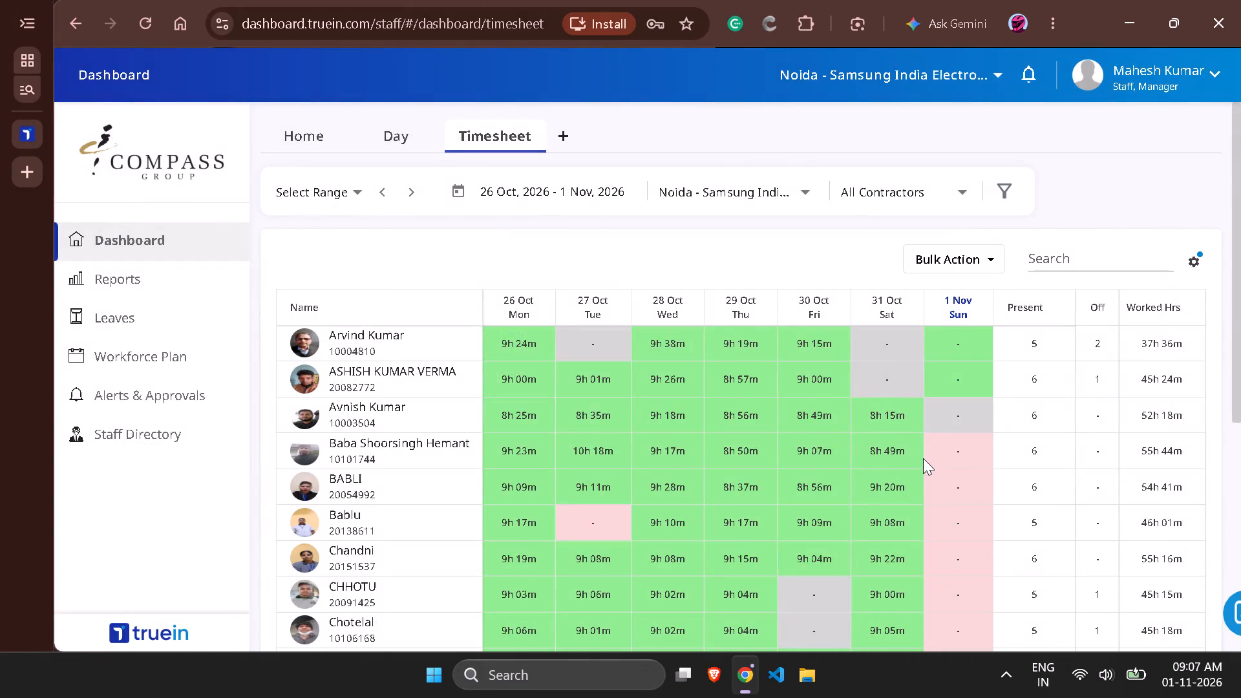
Convert the 1 November absence of Baba, the HK supervisor, to Weekly Off and close the time card.
left_click(956, 449)
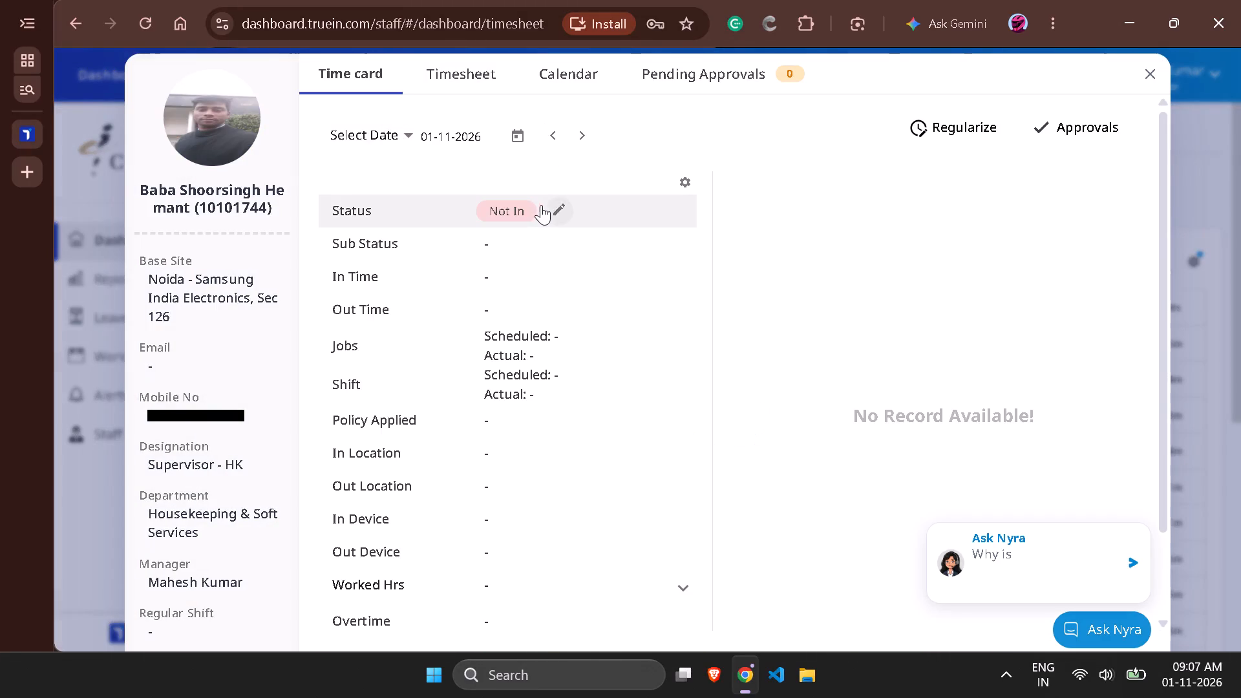
left_click(558, 206)
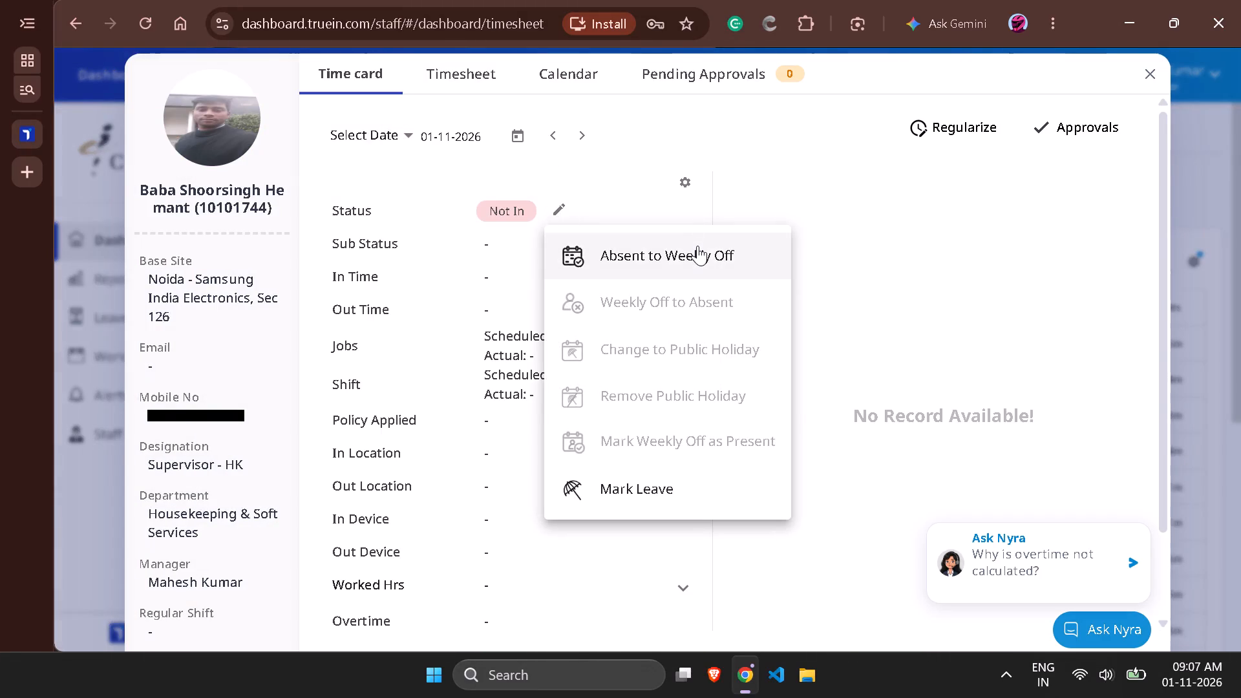
left_click(697, 246)
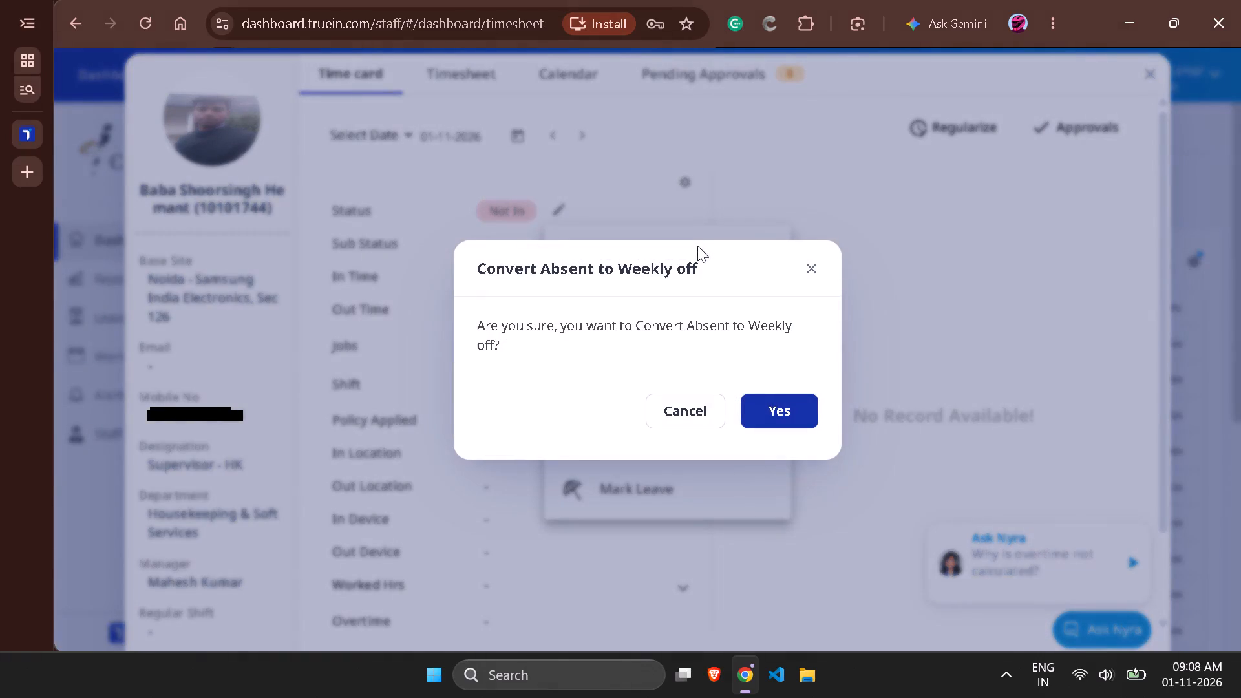
left_click(795, 404)
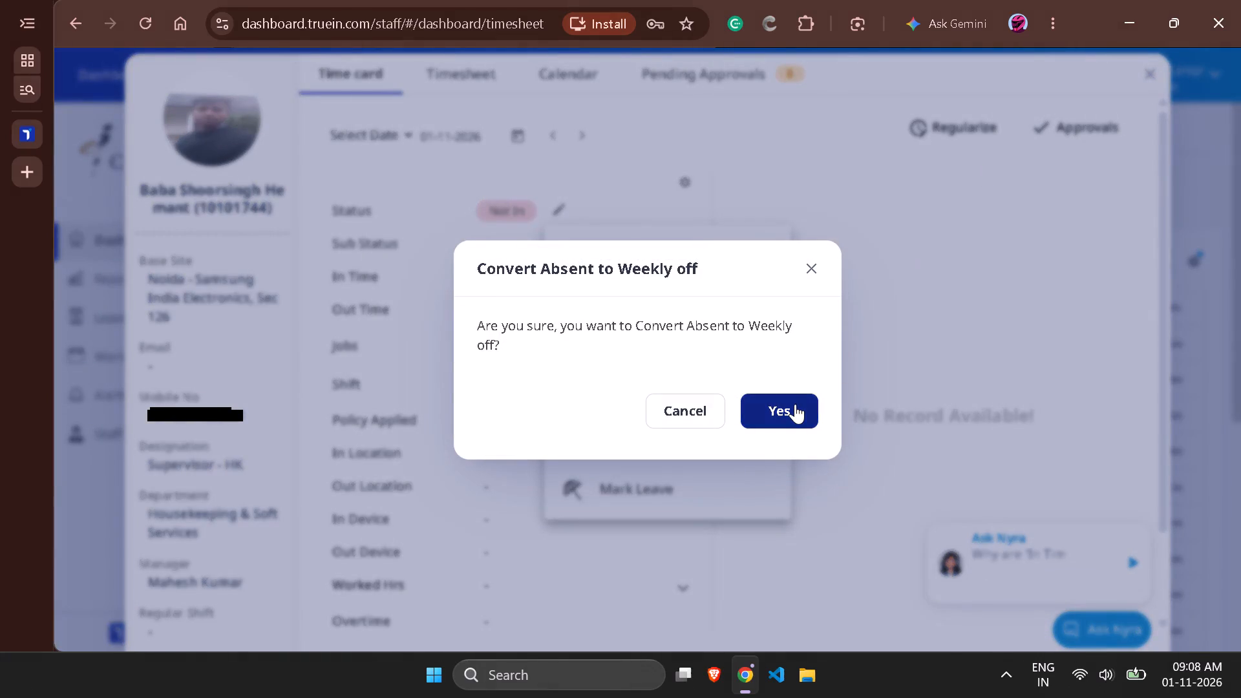
left_click(795, 404)
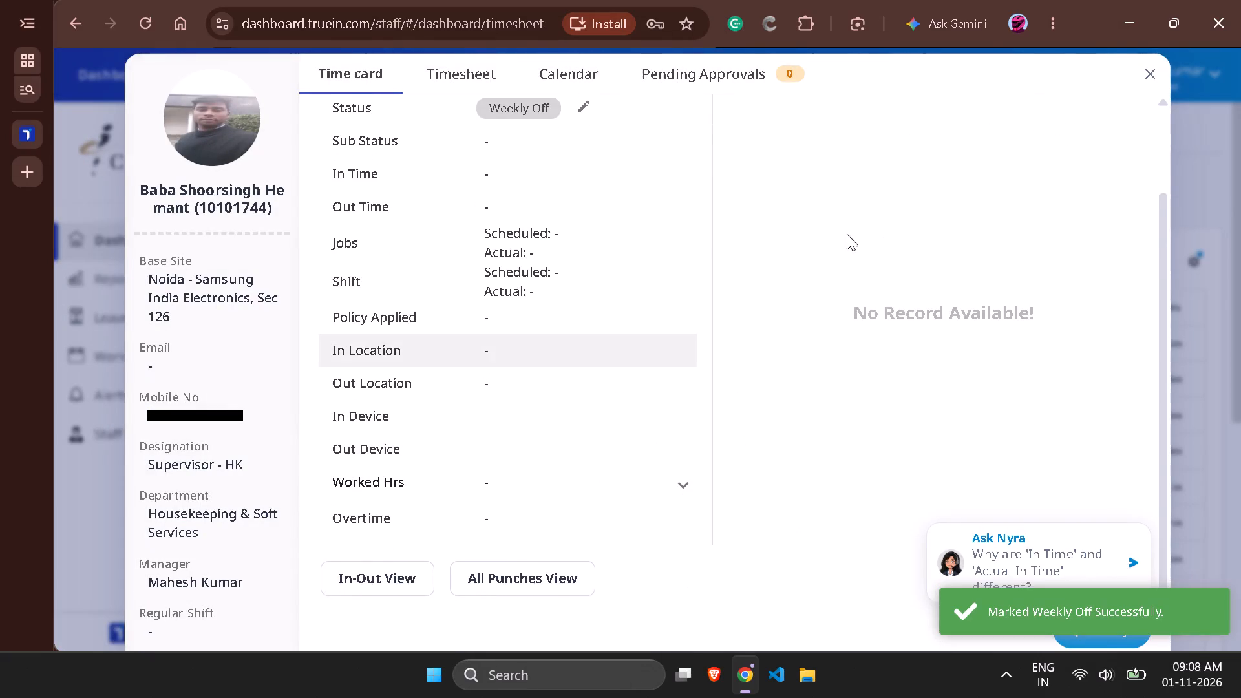
left_click(1151, 69)
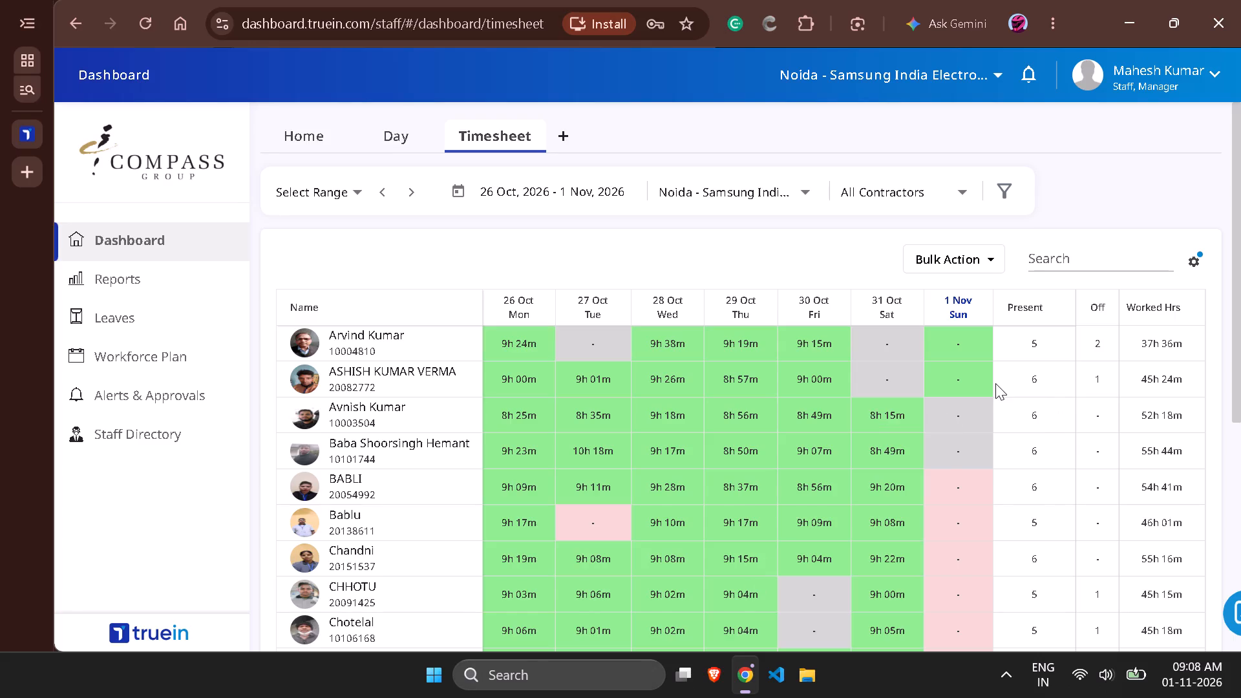
Convert the 1 November absence of Babli to Weekly Off and close the time card.
left_click(959, 487)
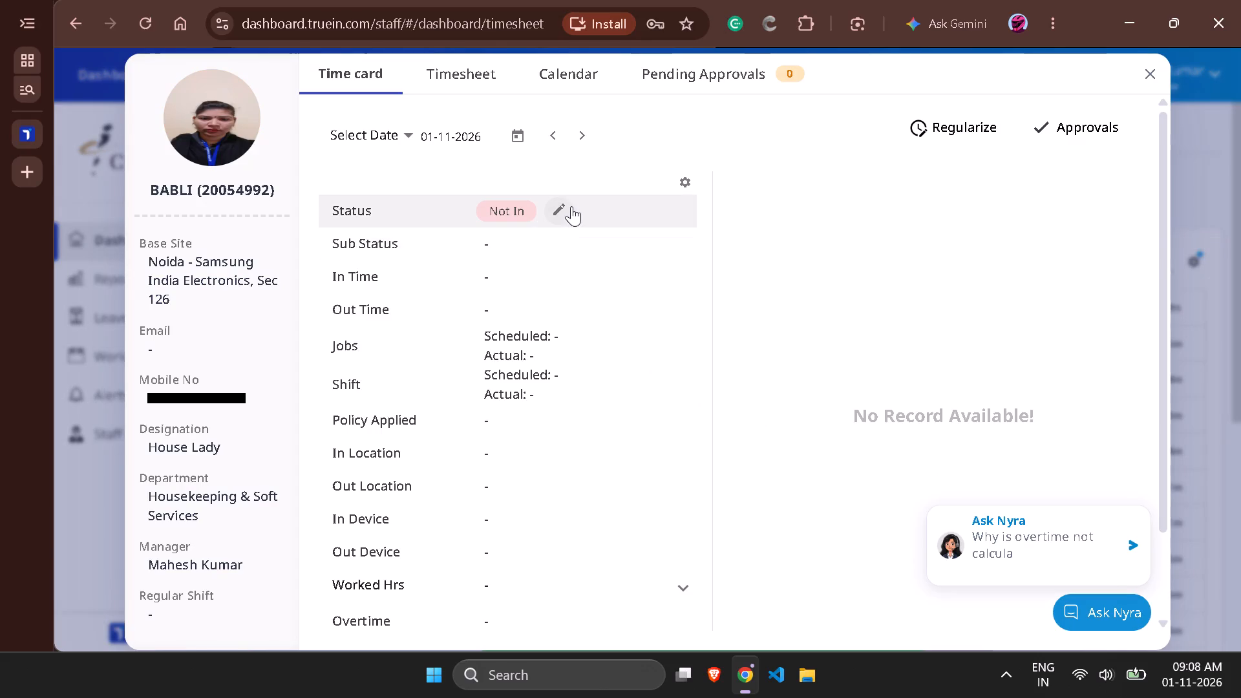
left_click(571, 206)
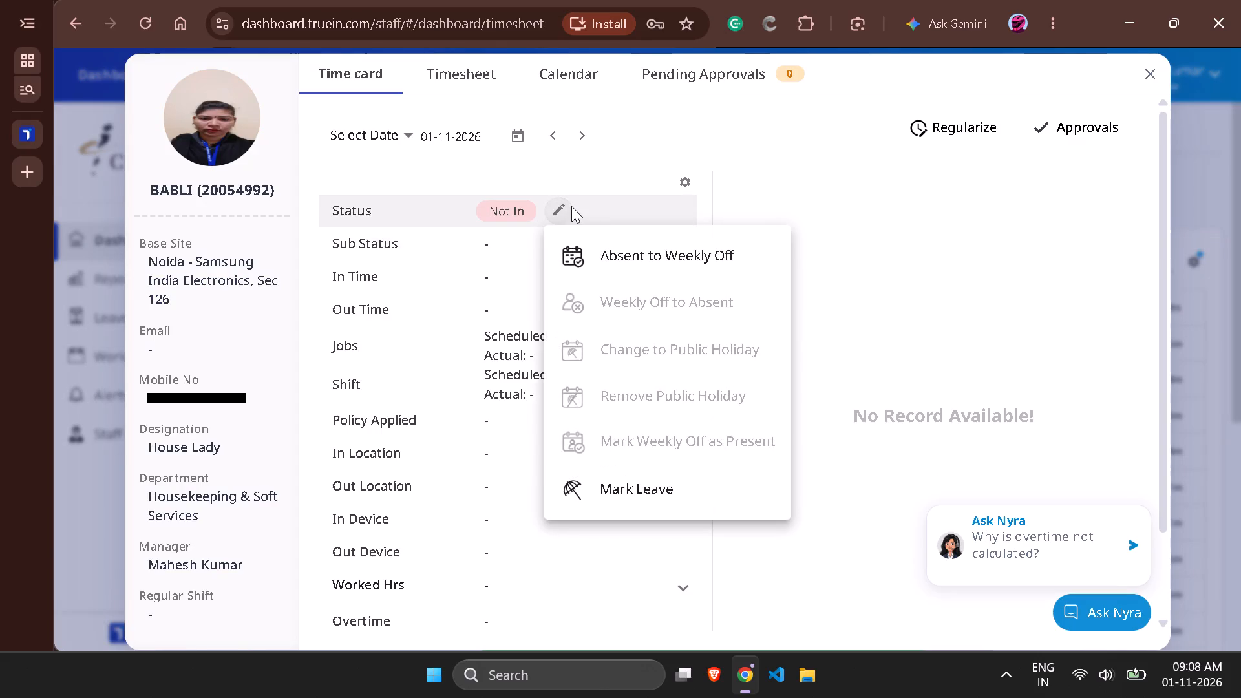
left_click(691, 259)
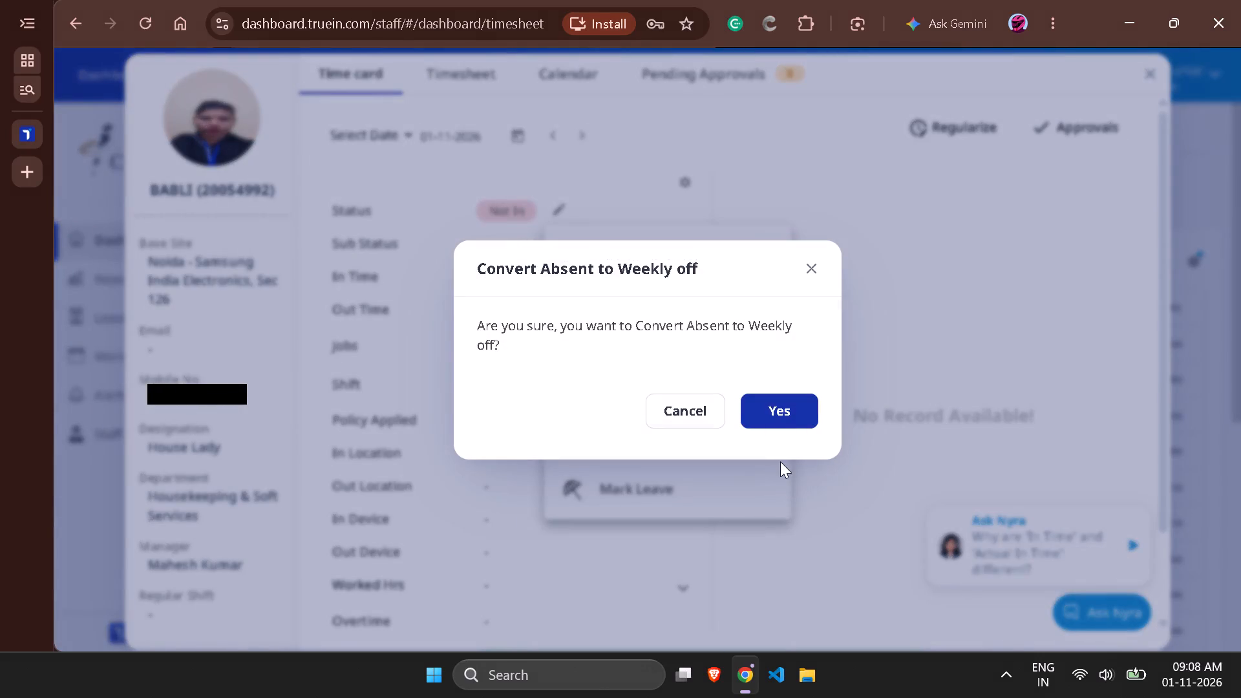
left_click(780, 409)
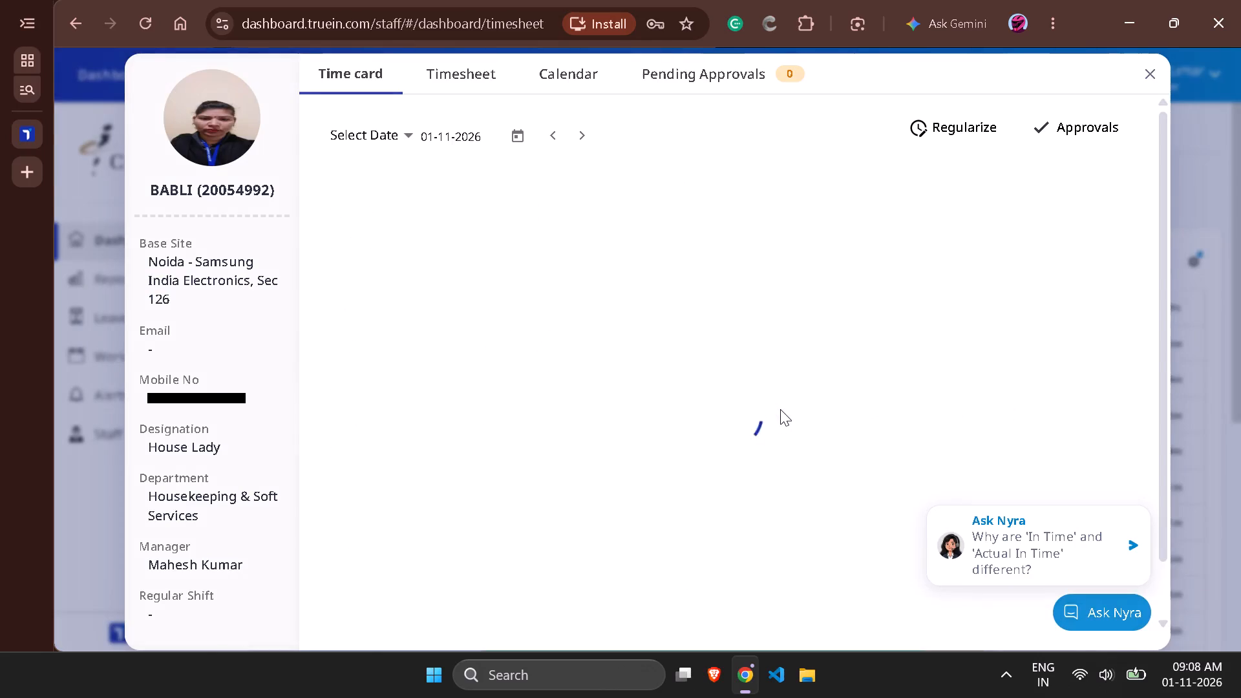
left_click(1151, 69)
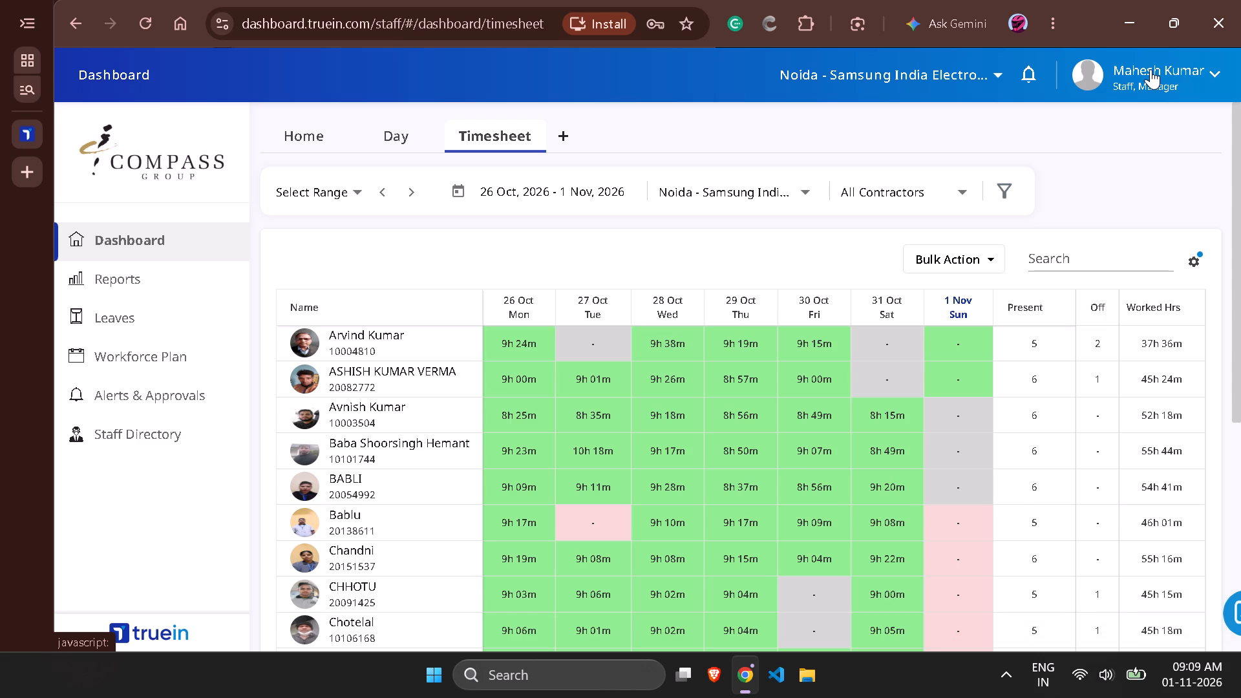
Convert the 1 November absence of Bablu to Weekly Off and close the time card.
left_click(962, 522)
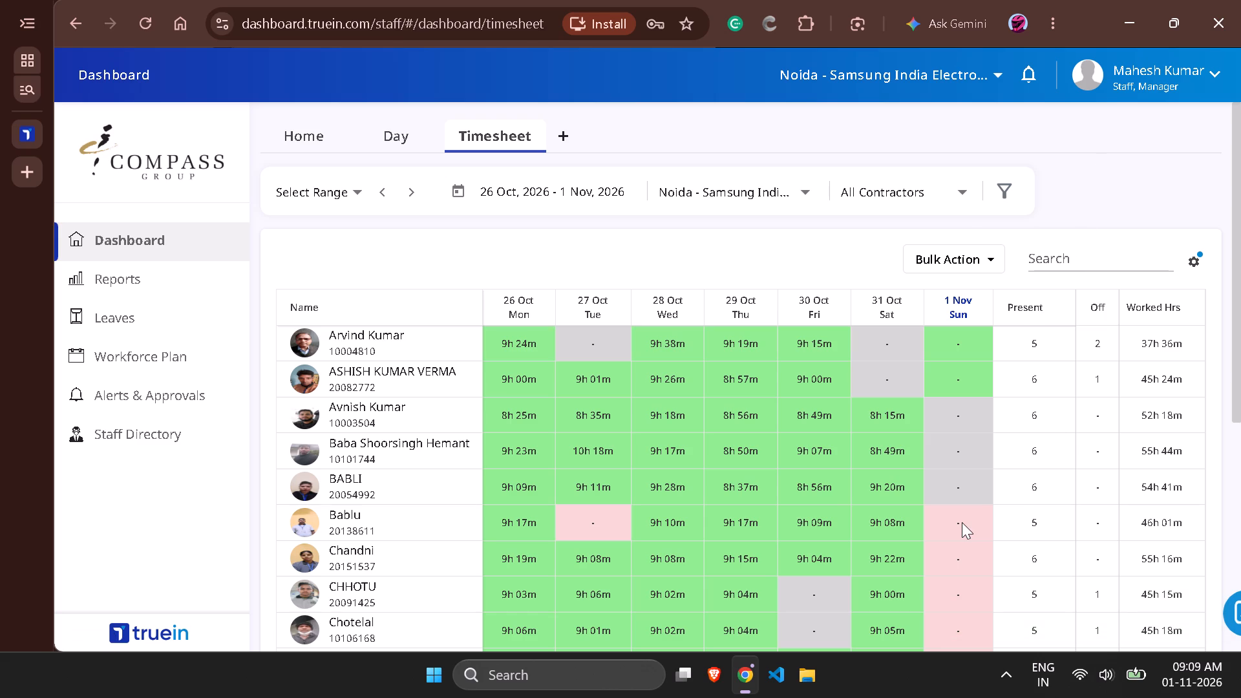
left_click(955, 522)
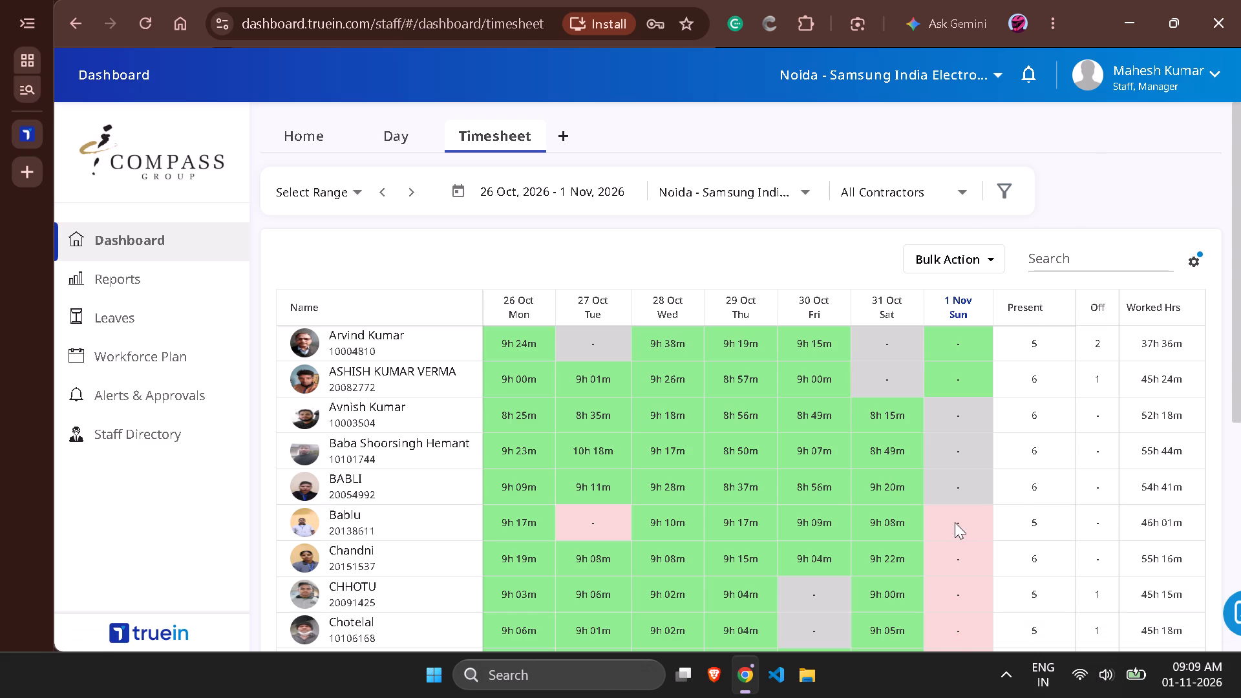
left_click(955, 522)
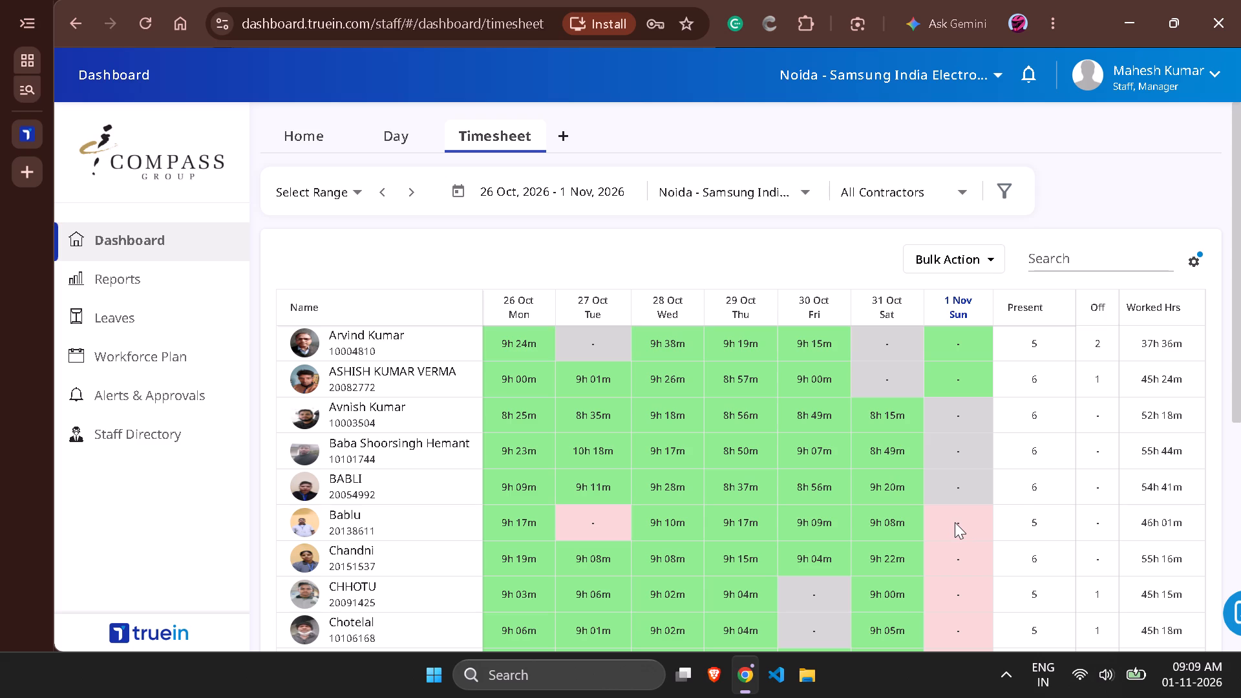
left_click(960, 525)
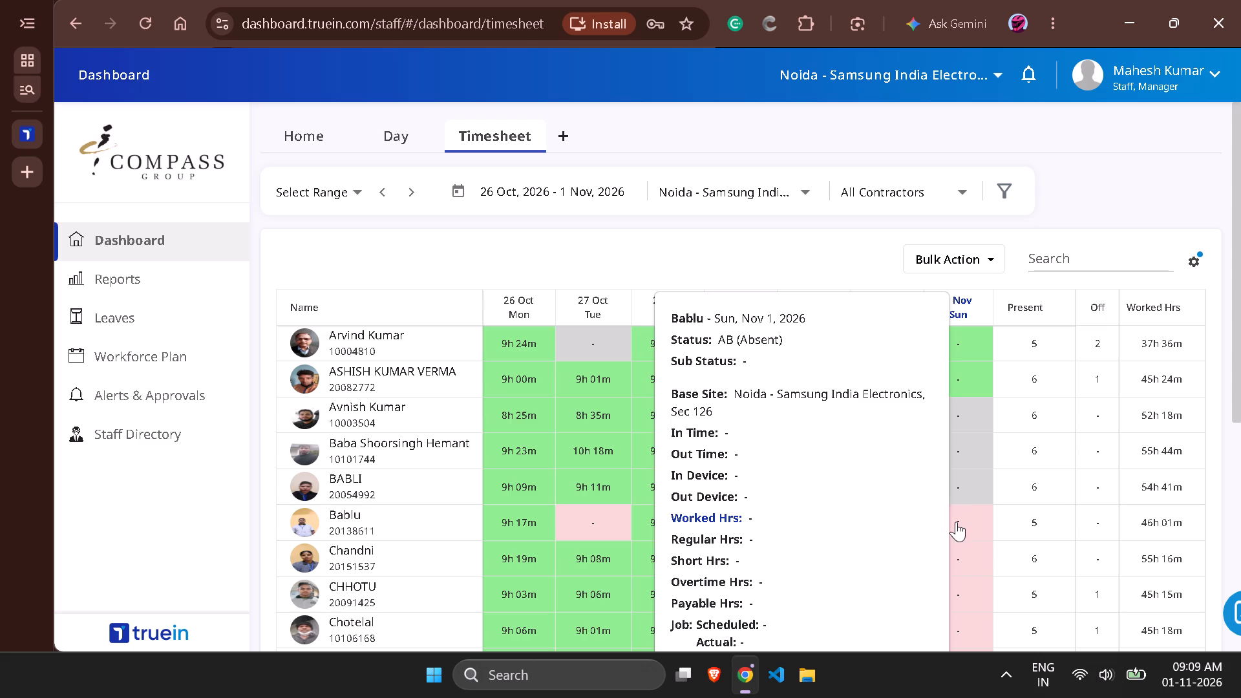
left_click(956, 522)
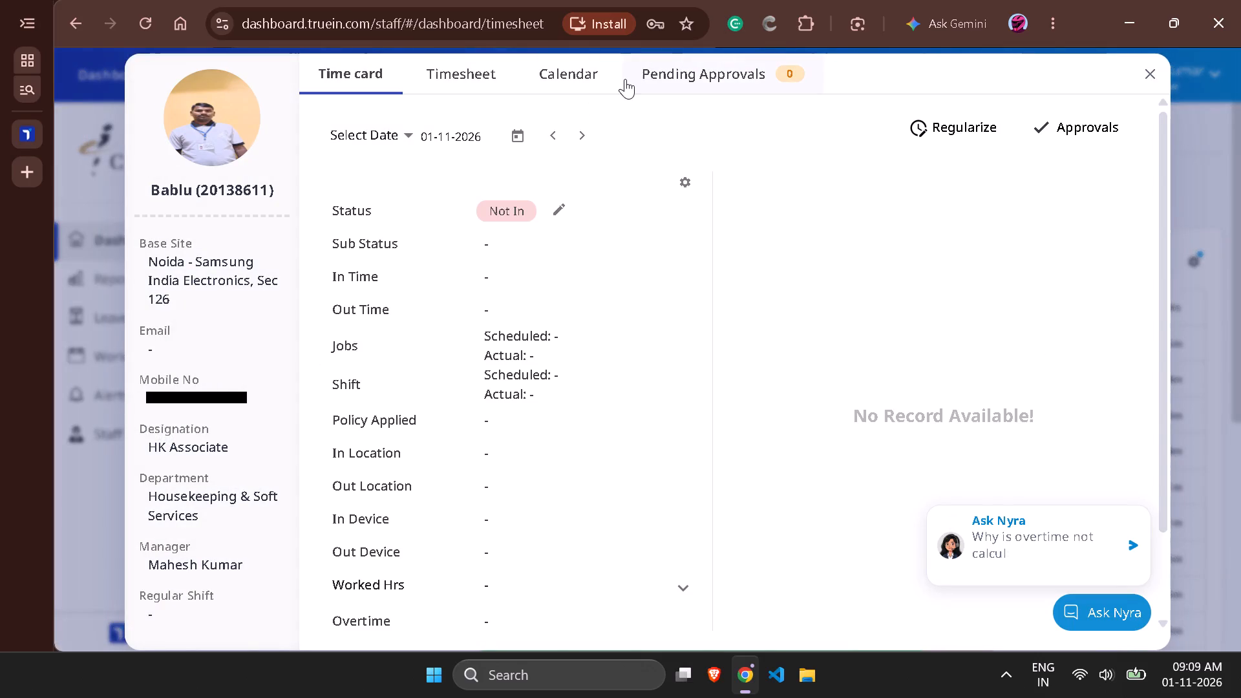
left_click(551, 206)
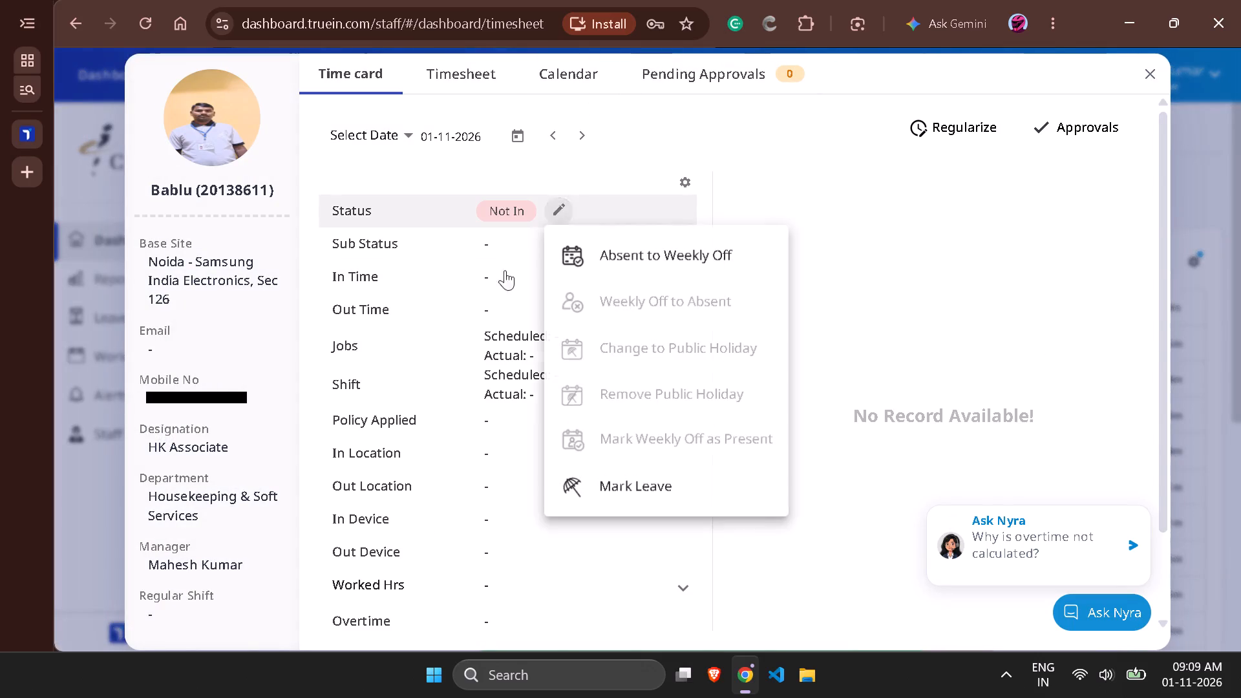
left_click(684, 251)
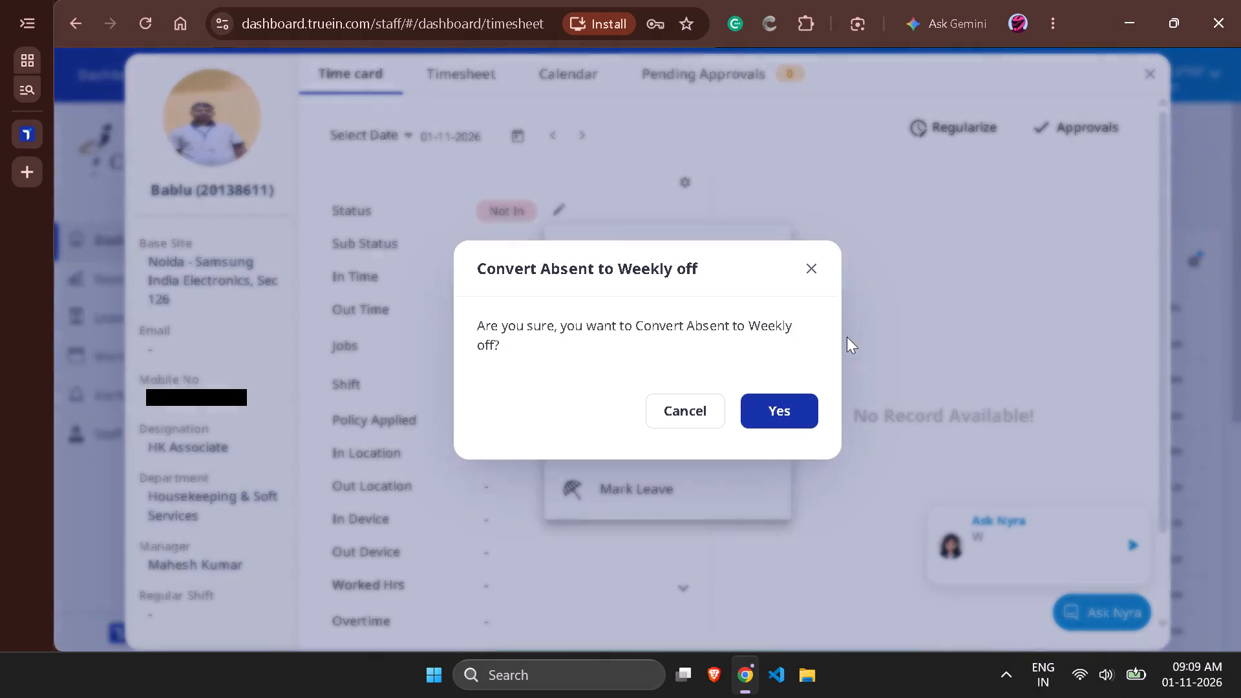
left_click(787, 416)
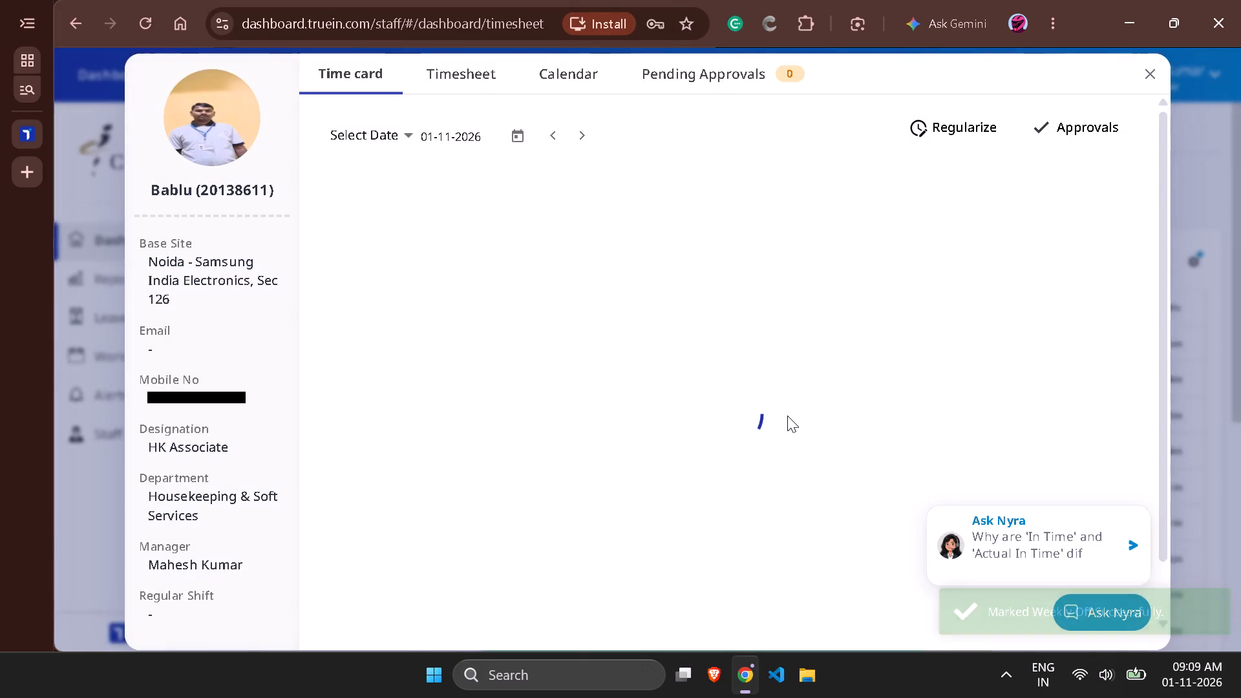
left_click(1154, 77)
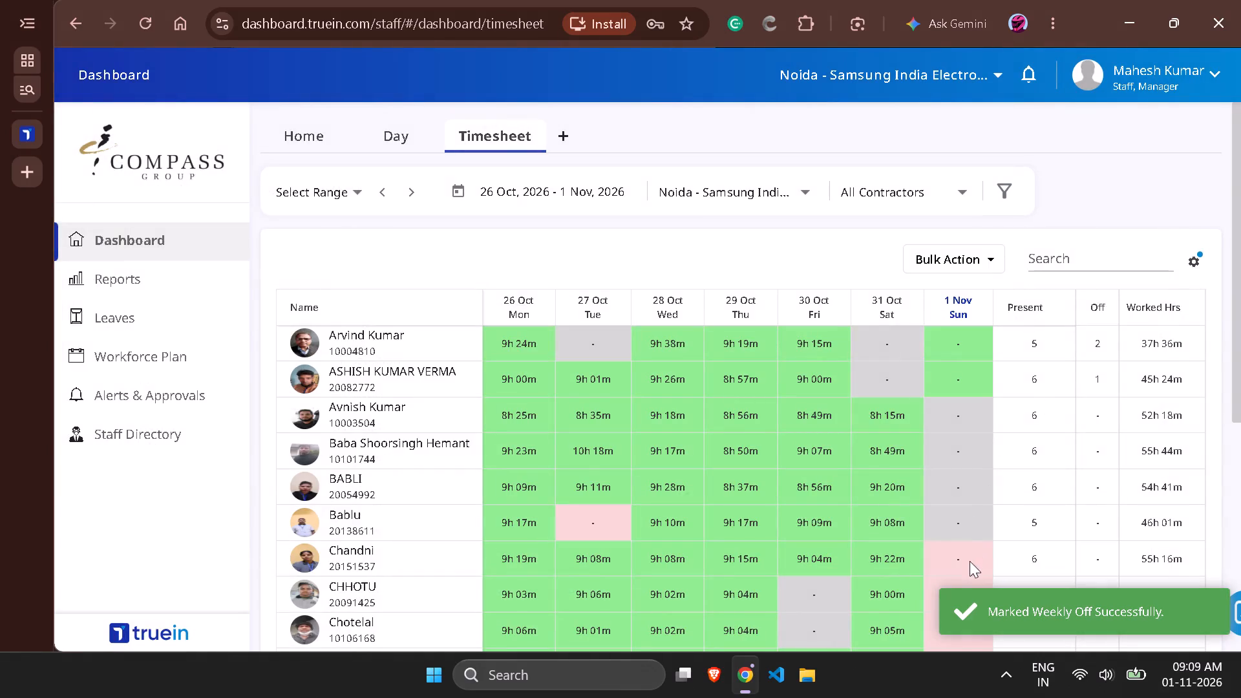
Open the 1 November time card of Chandni from the timesheet.
left_click(962, 559)
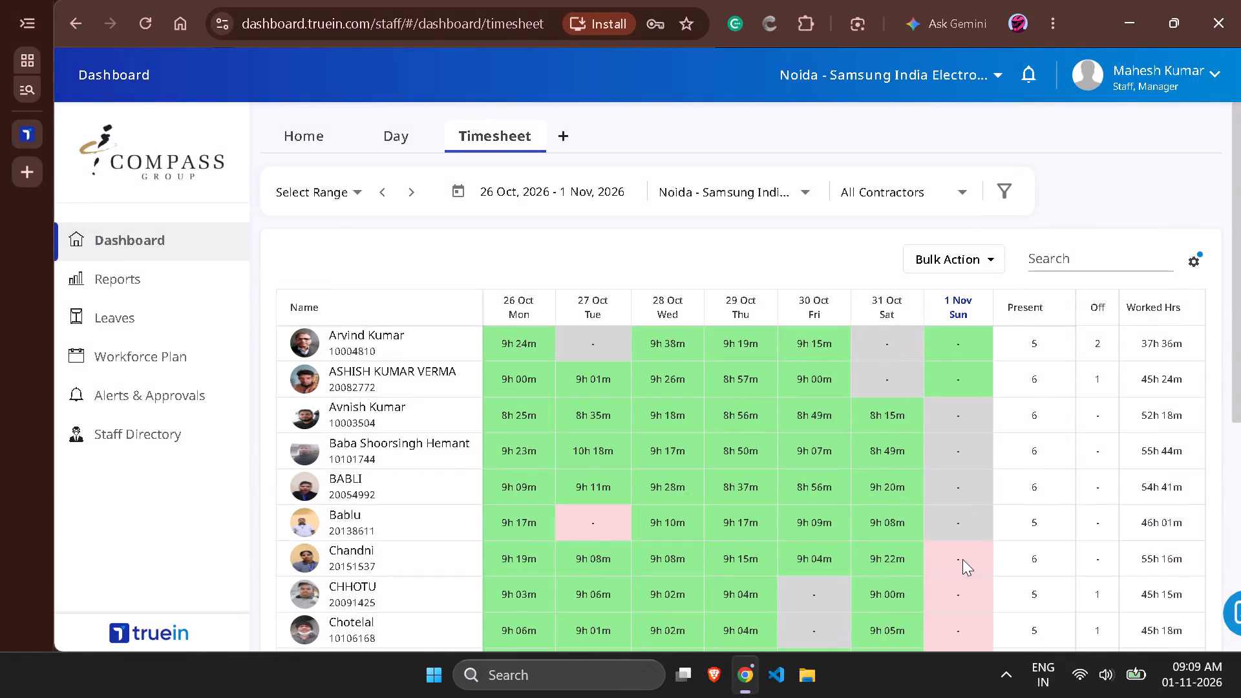
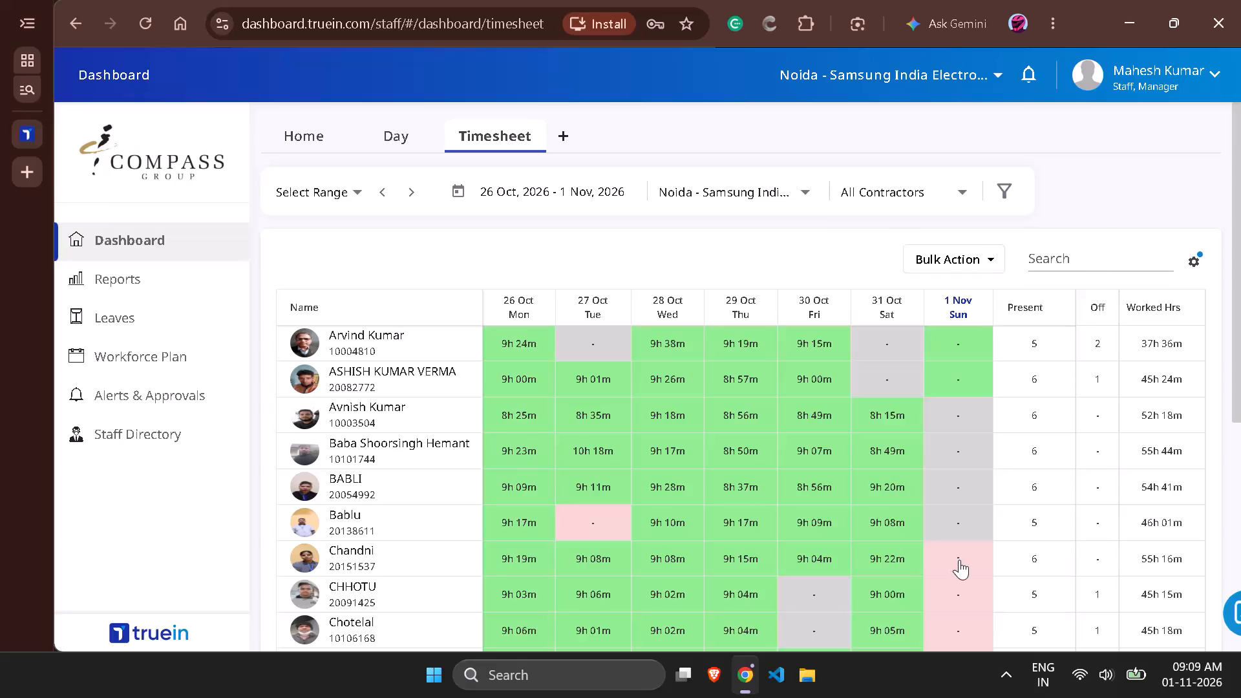
Convert the 1 November absence of Chandni, the House Lady, to Weekly Off and close the time card.
left_click(959, 560)
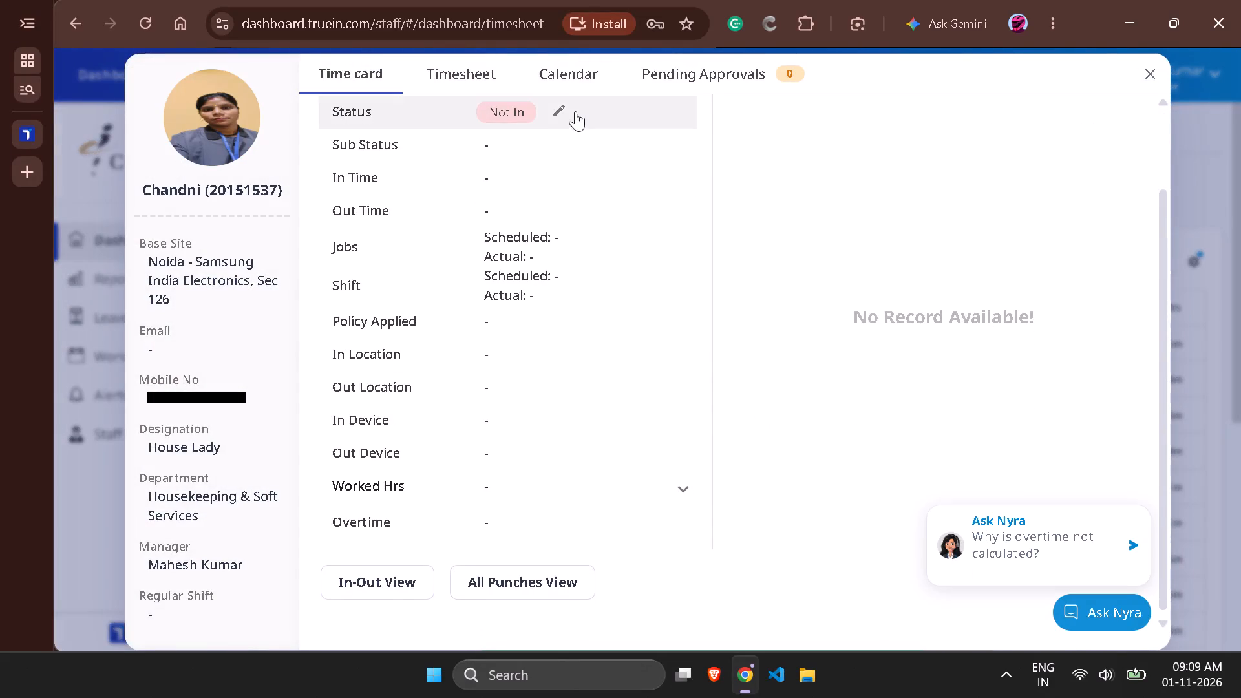
left_click(562, 110)
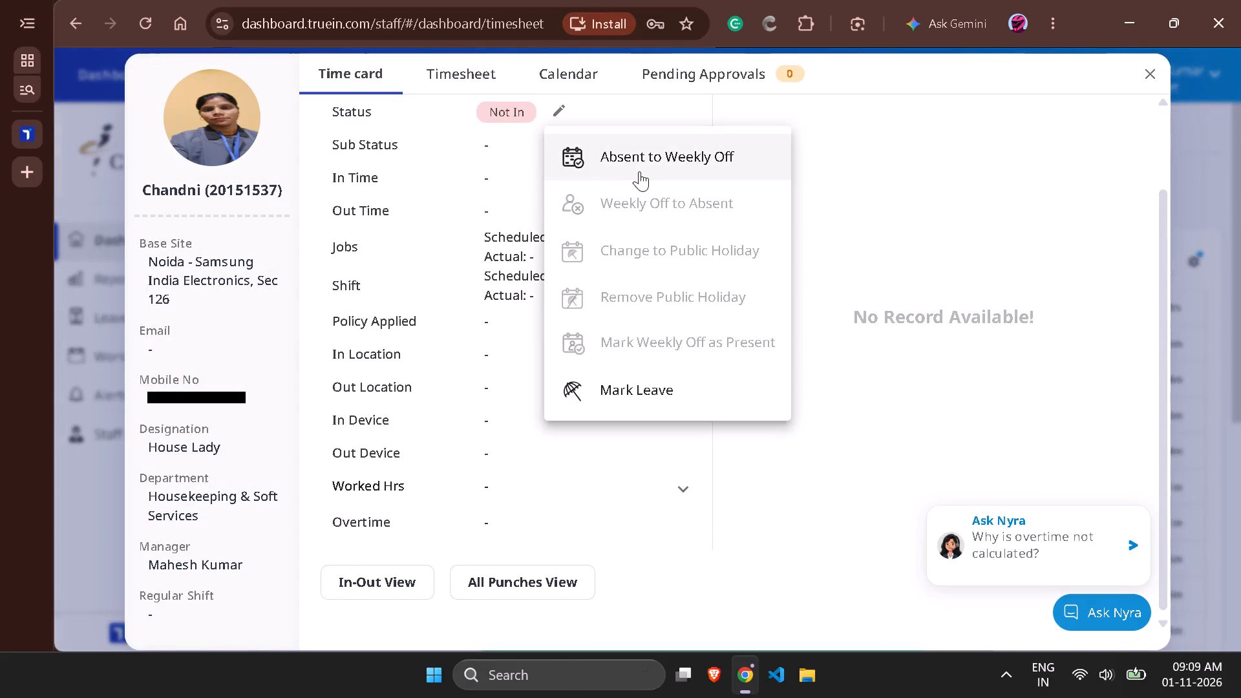
left_click(641, 170)
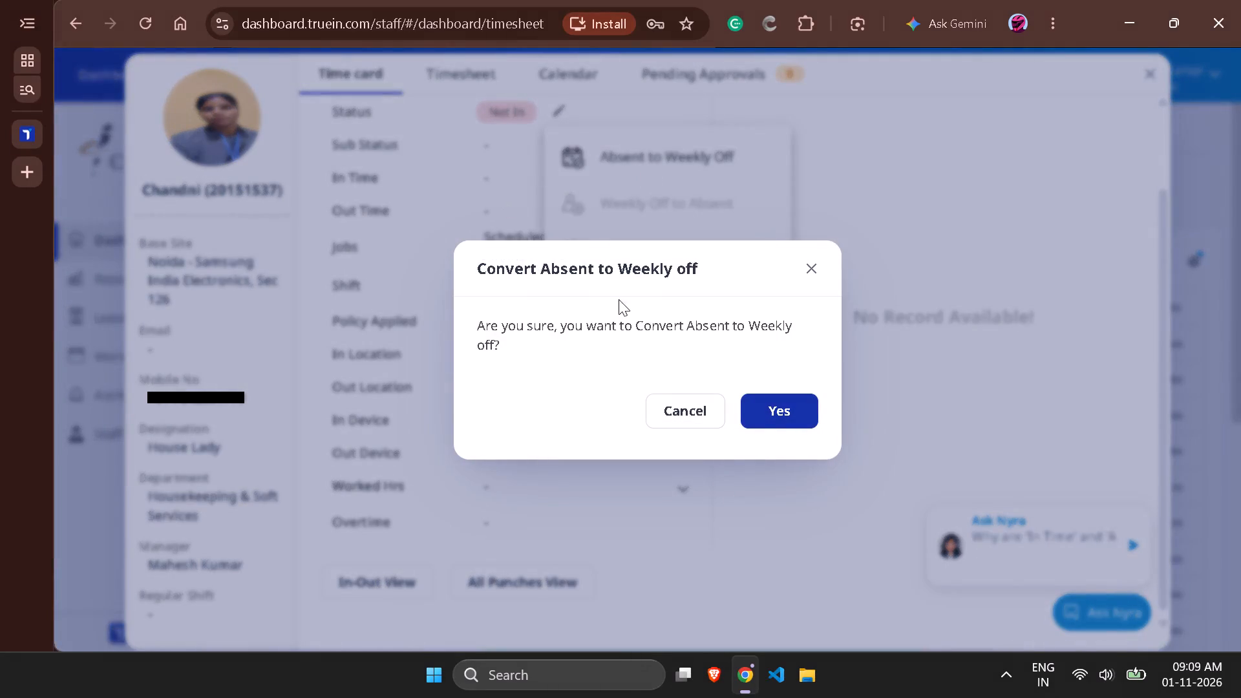
left_click(756, 425)
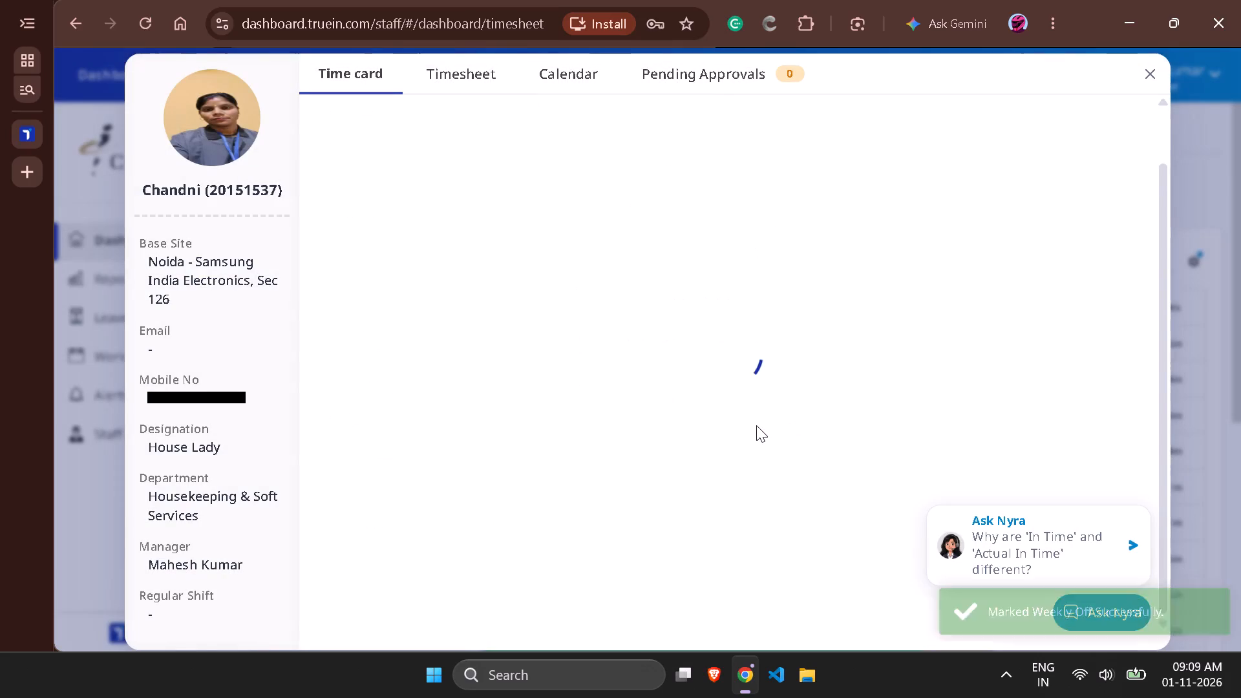
left_click(1153, 74)
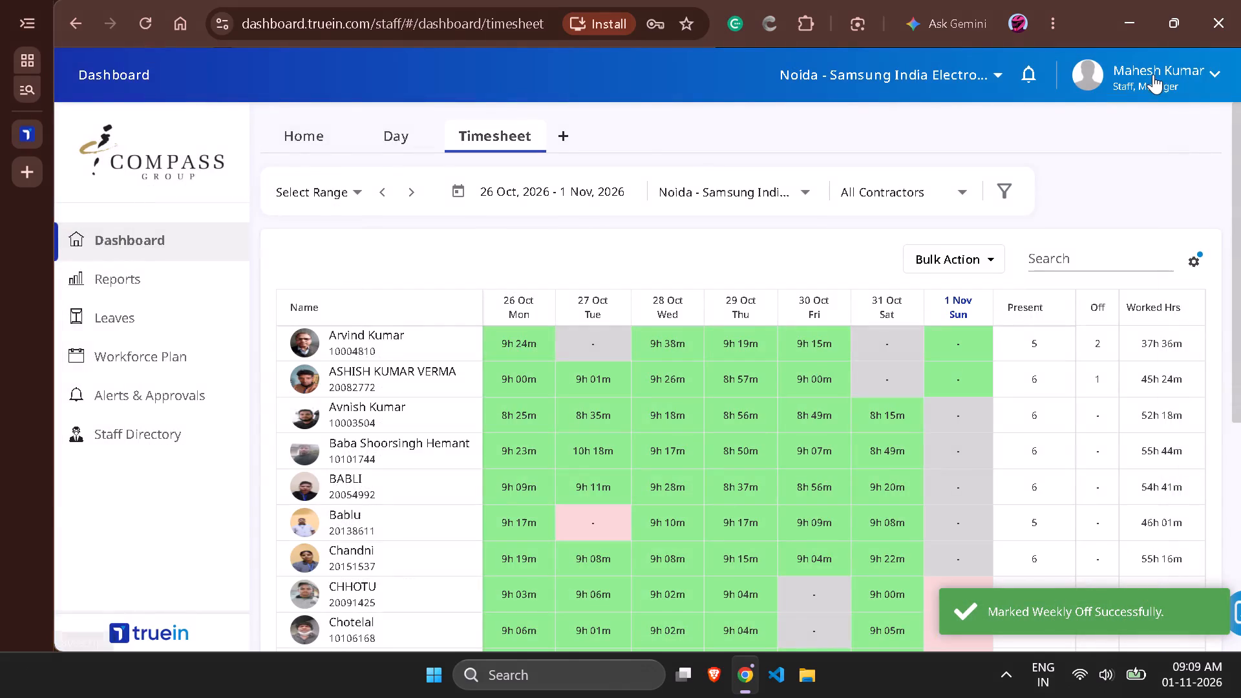
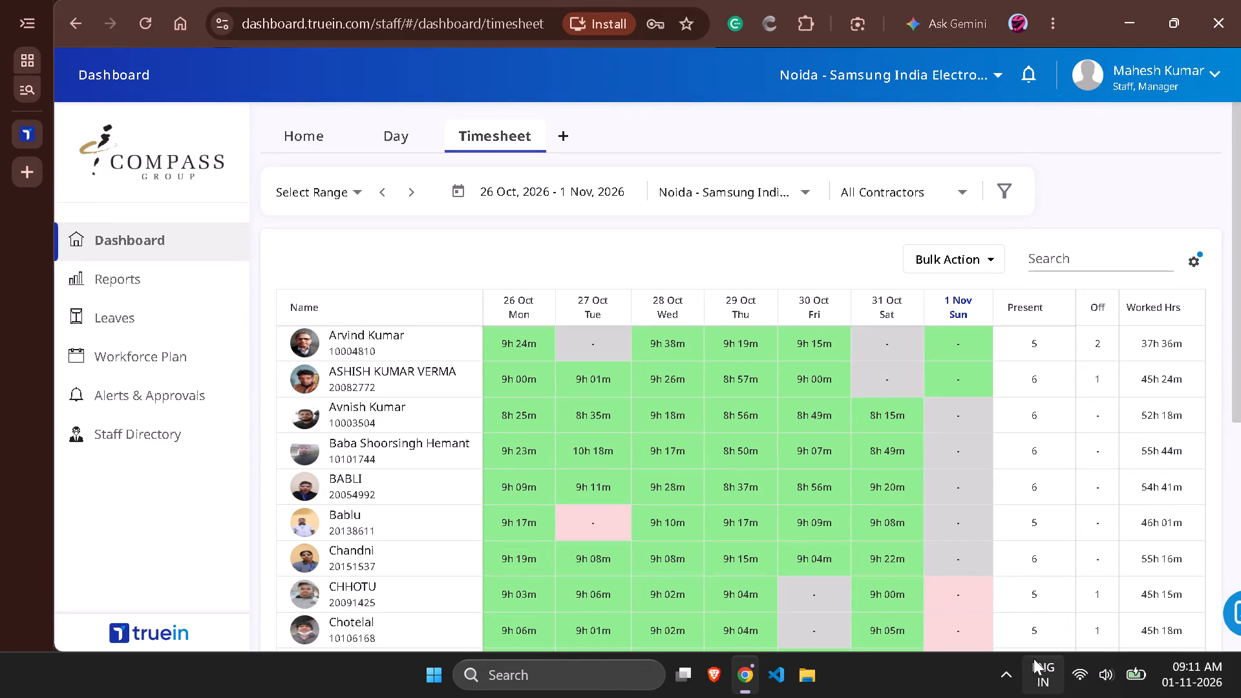
Review the timesheet page of staff 21–40 for 1 November absences without a weekly off, and open Indrapal's 1 November time card.
left_click(1234, 524)
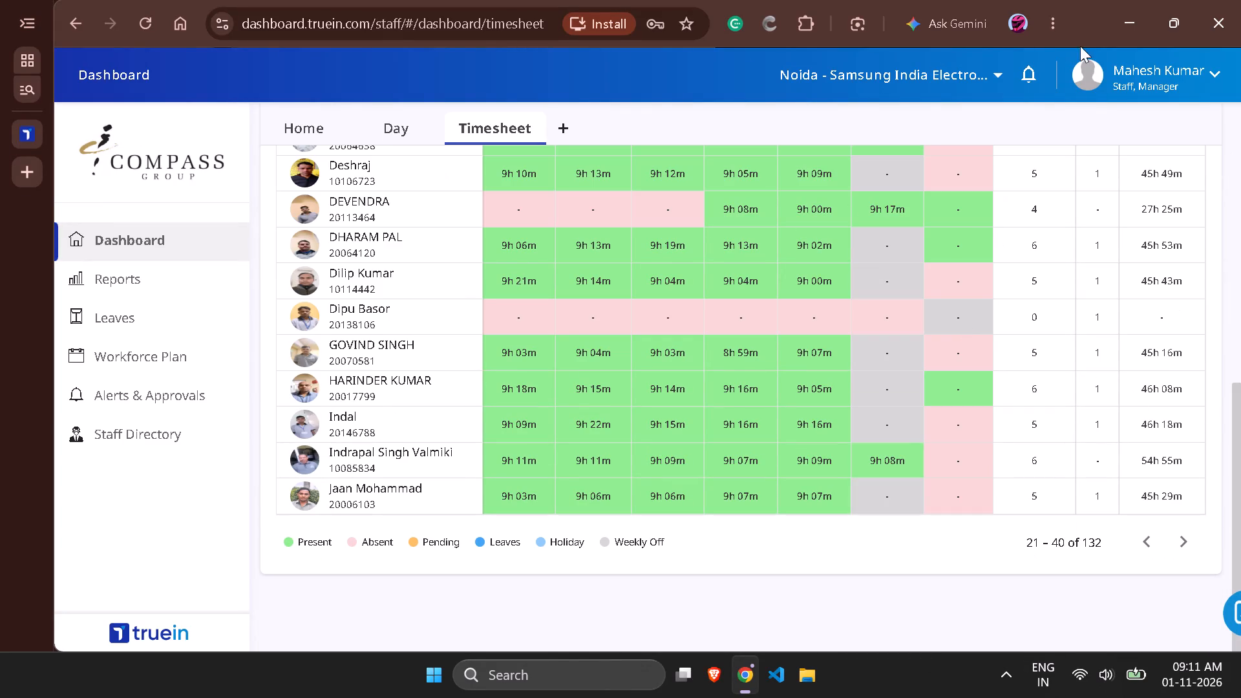
left_click(1229, 162)
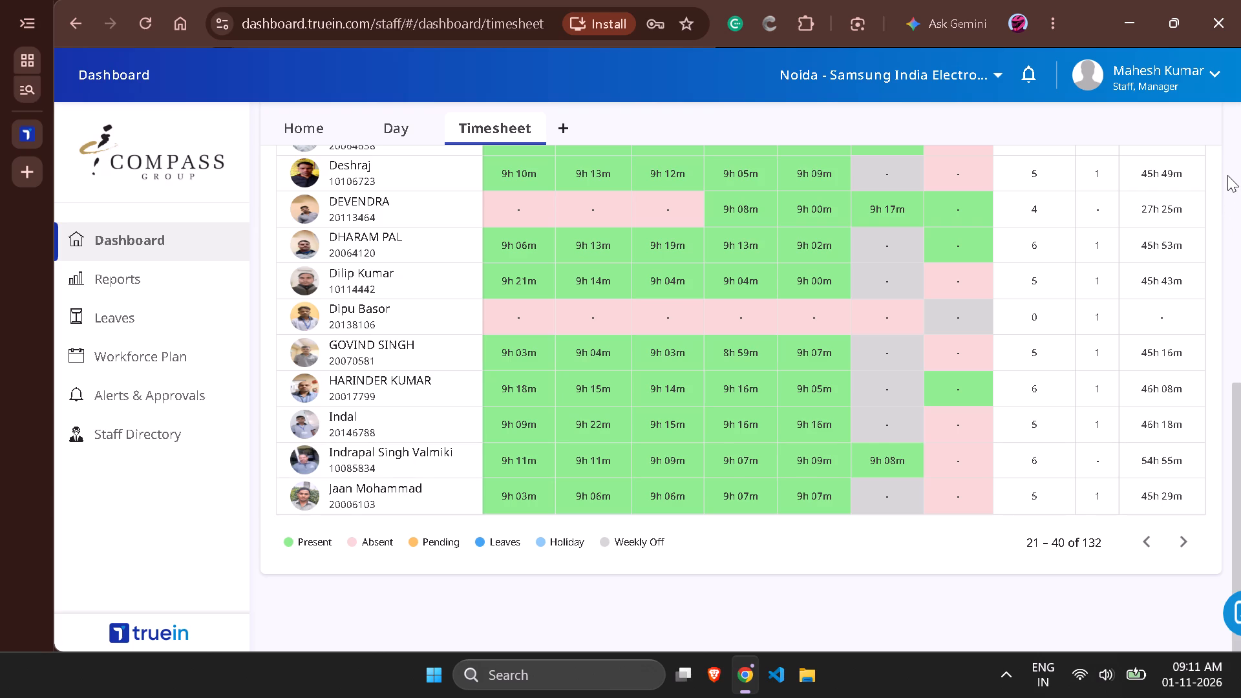
left_click(1227, 175)
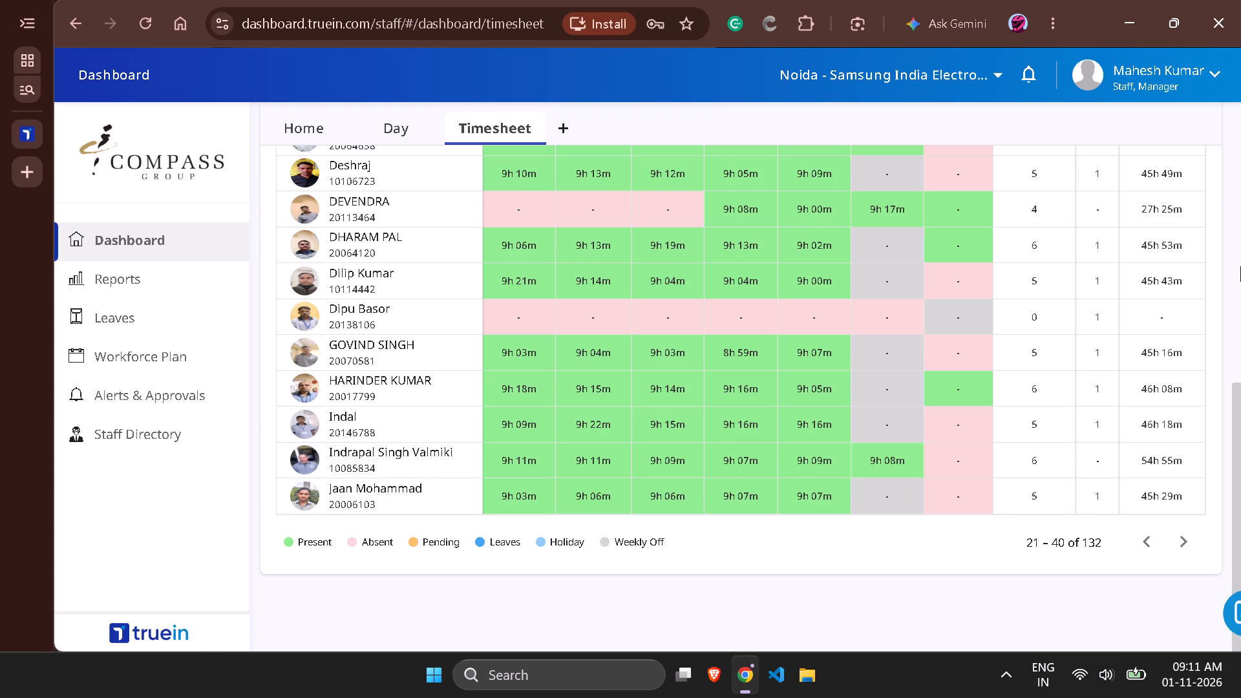
left_click(1232, 274)
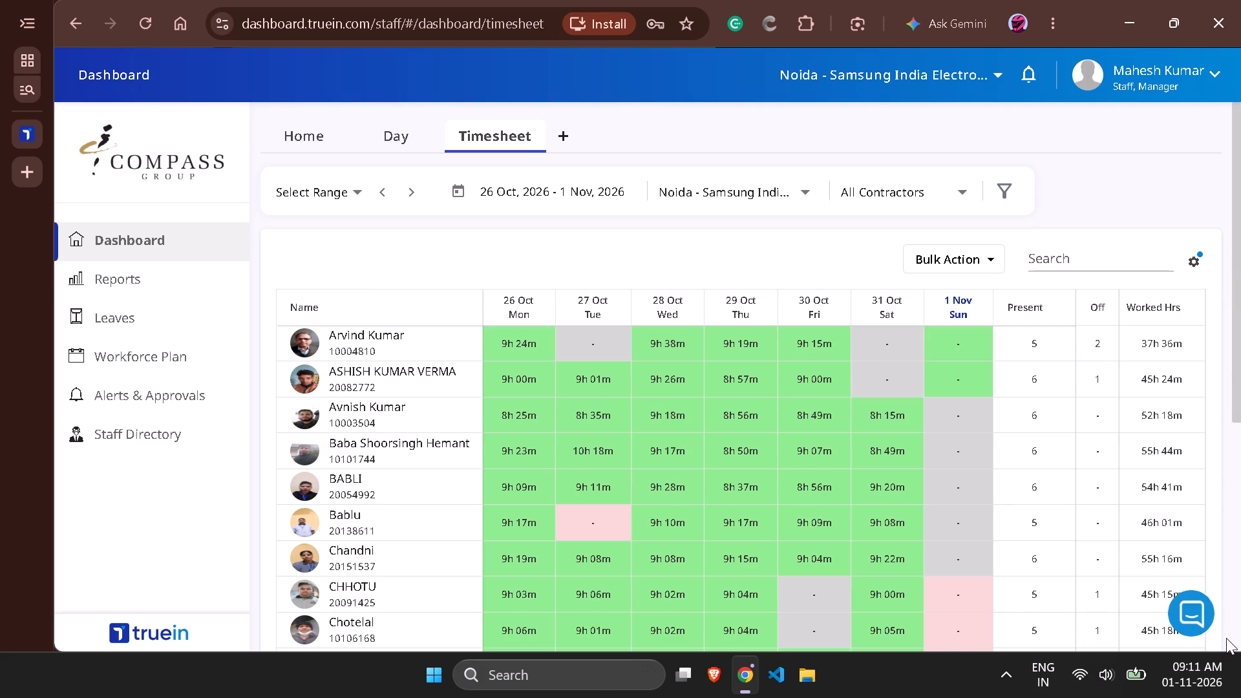
left_click(1226, 638)
double_click(1226, 638)
double_click(1226, 638)
left_click_drag(1226, 638, 1240, 459)
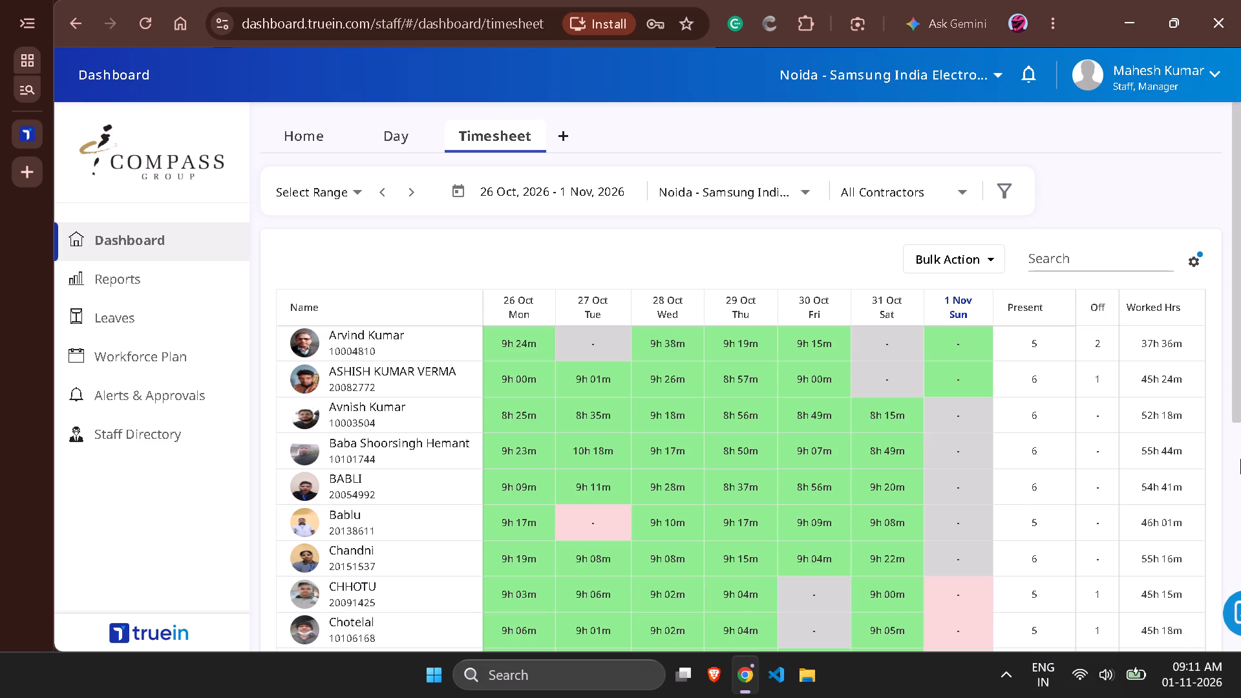
left_click(1233, 424)
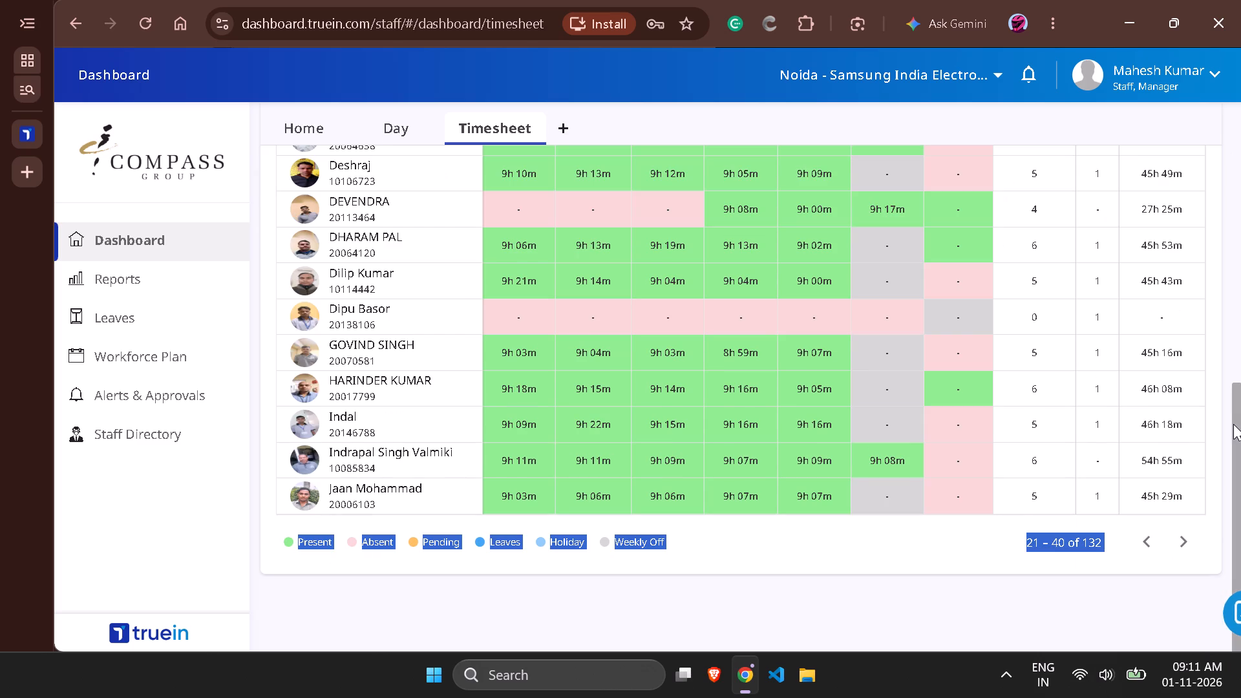
left_click(1233, 426)
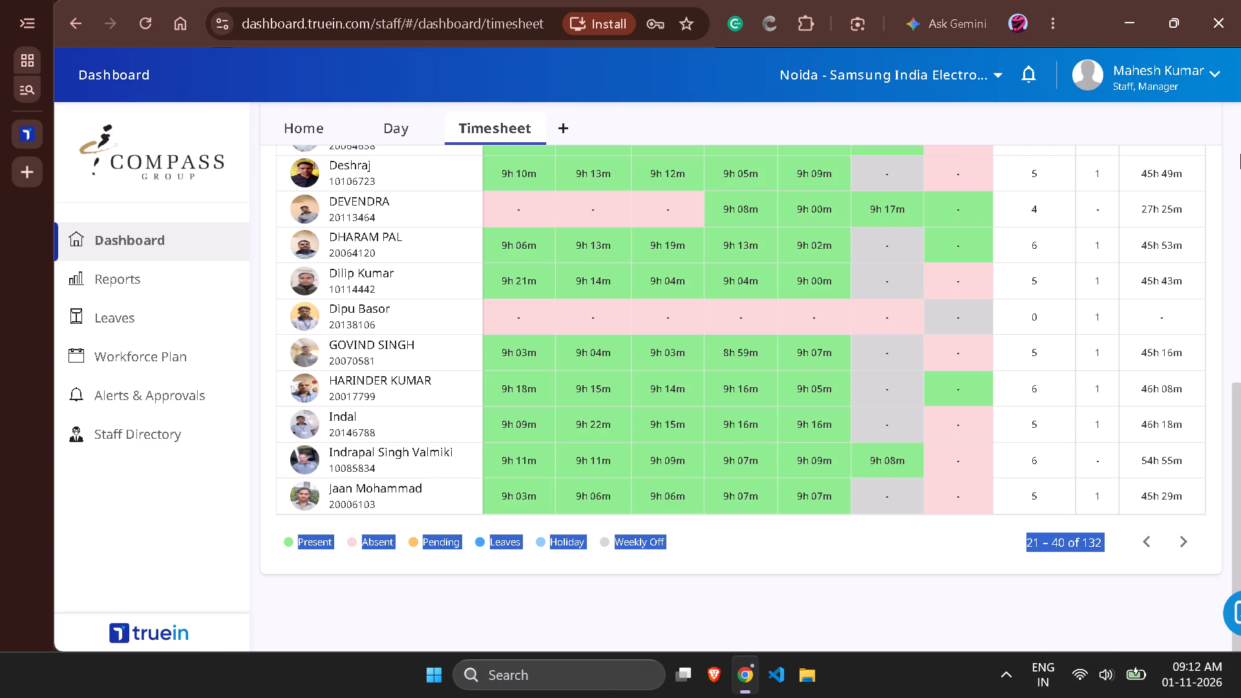
left_click(1240, 217)
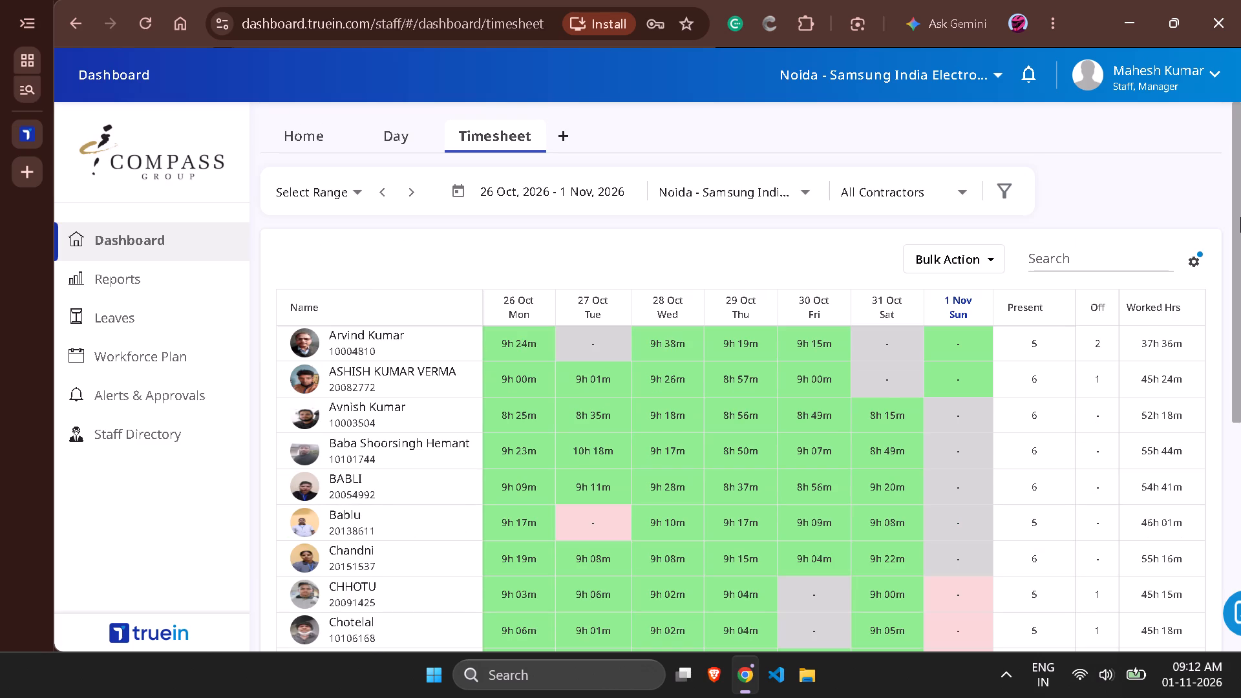
left_click(1240, 494)
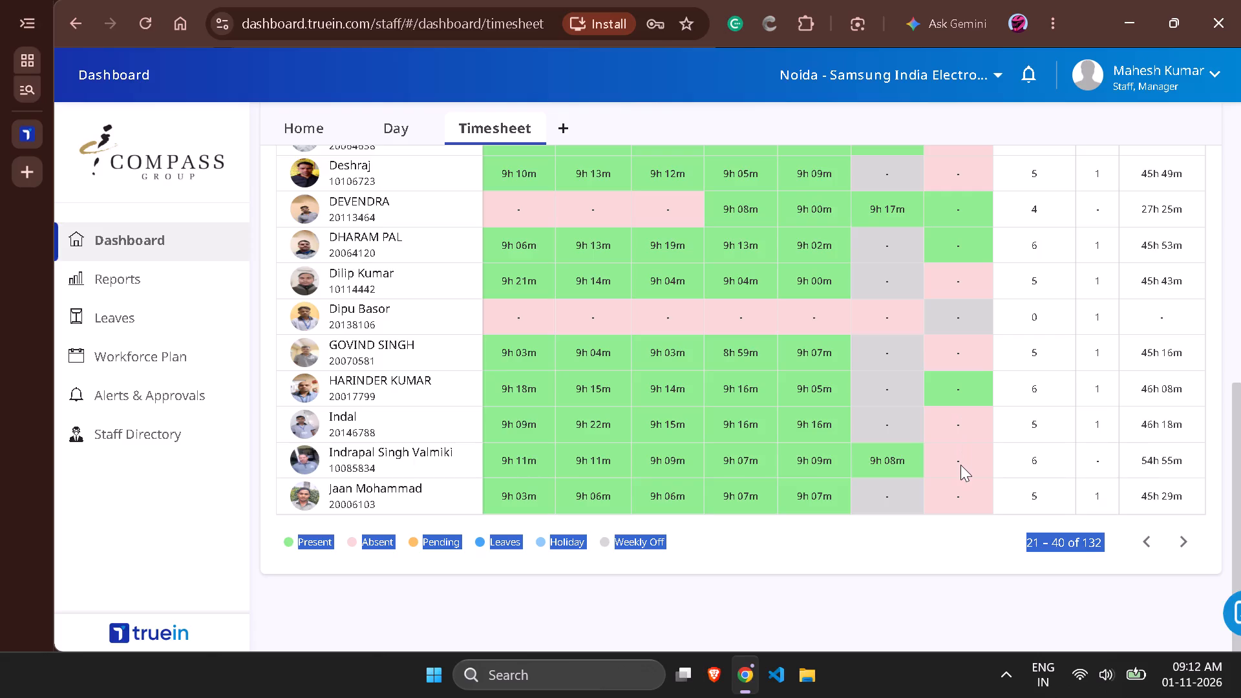
left_click(956, 465)
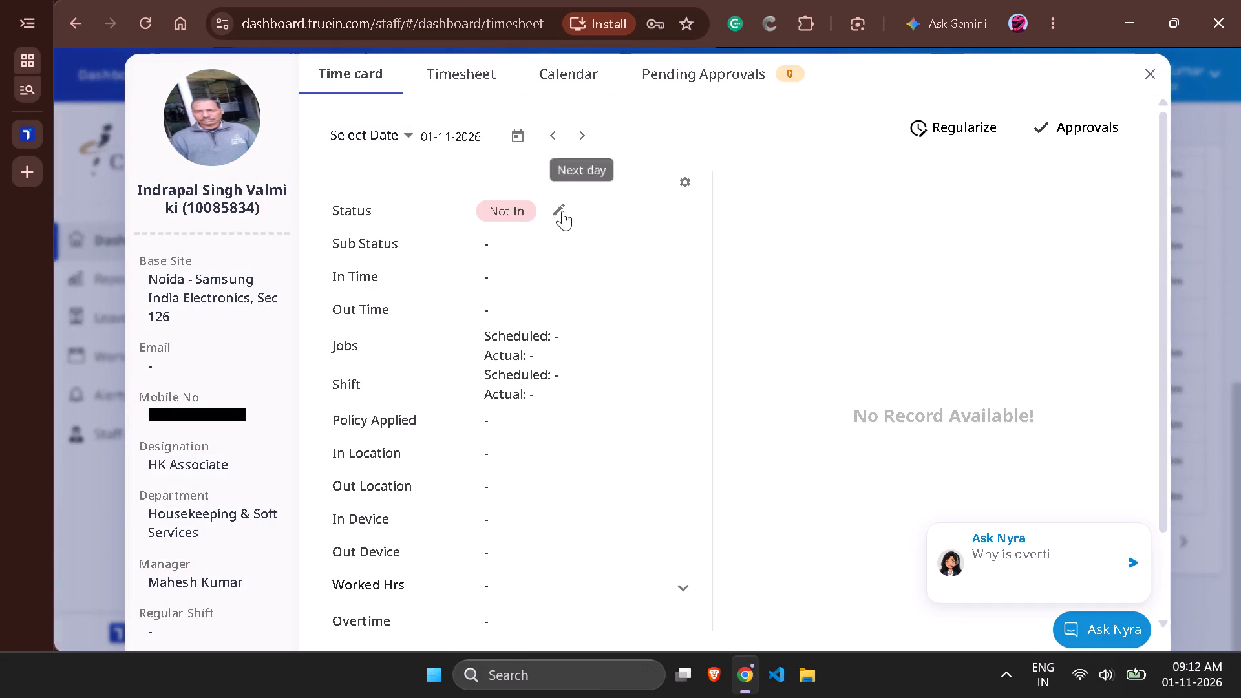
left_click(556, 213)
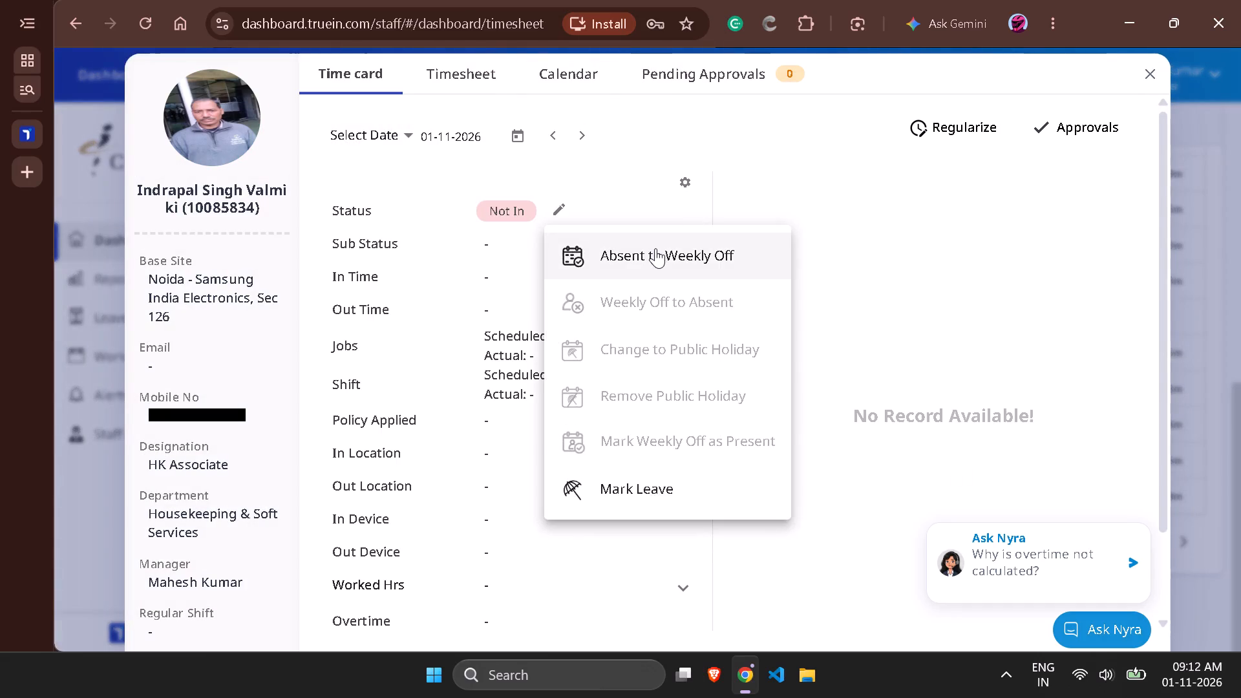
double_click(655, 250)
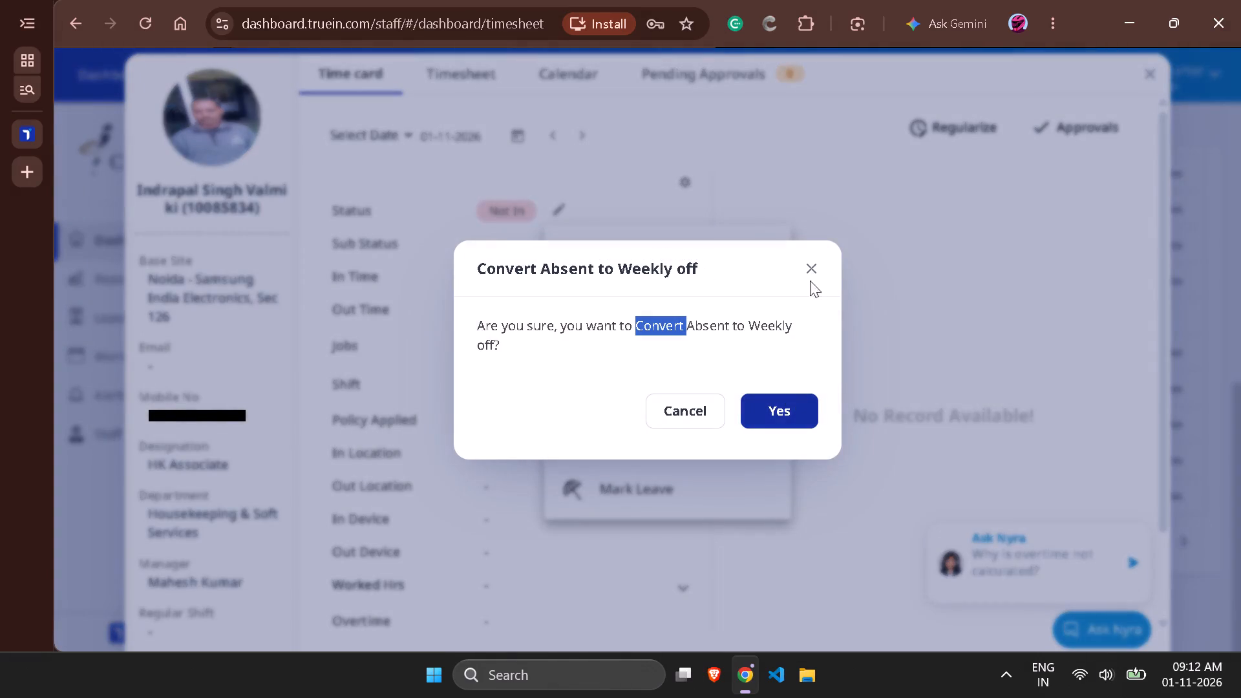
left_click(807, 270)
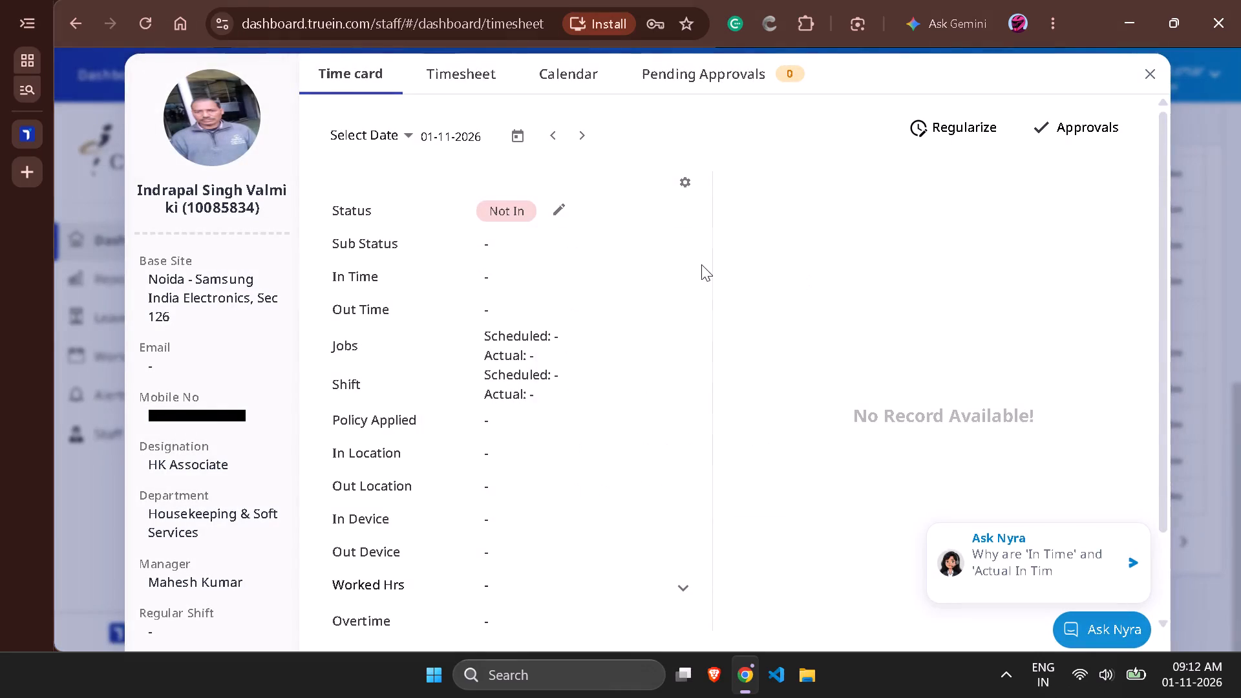
left_click(551, 207)
left_click(659, 244)
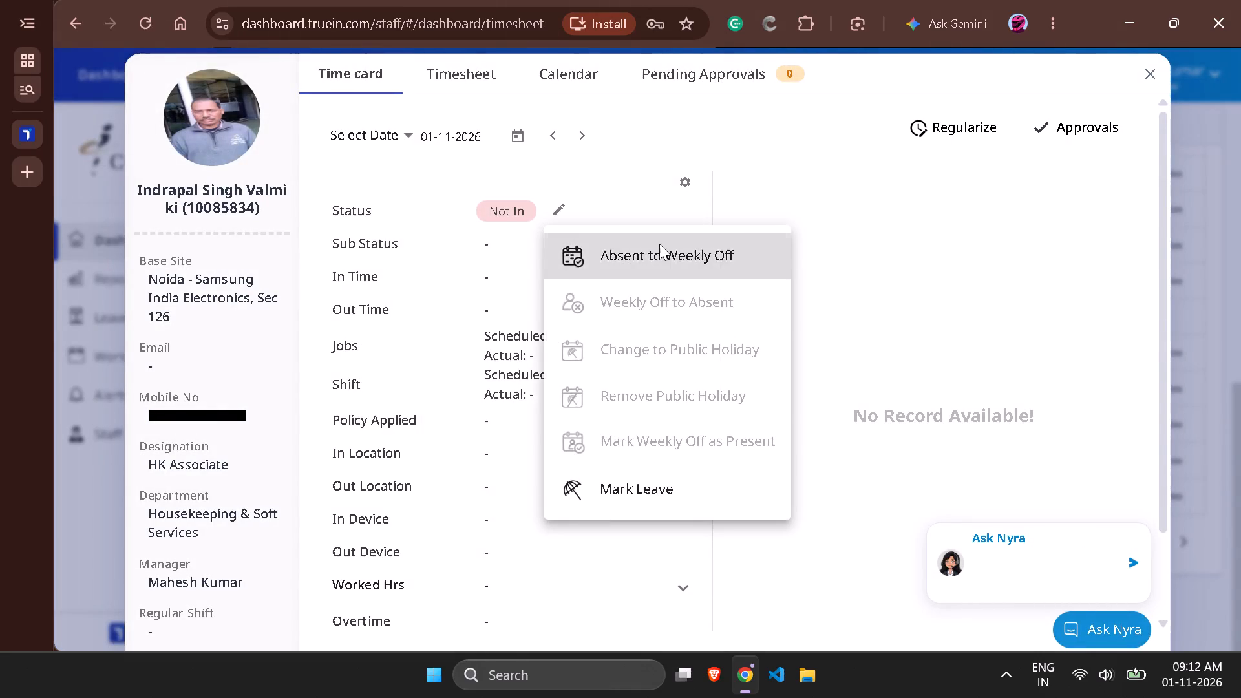
left_click(772, 414)
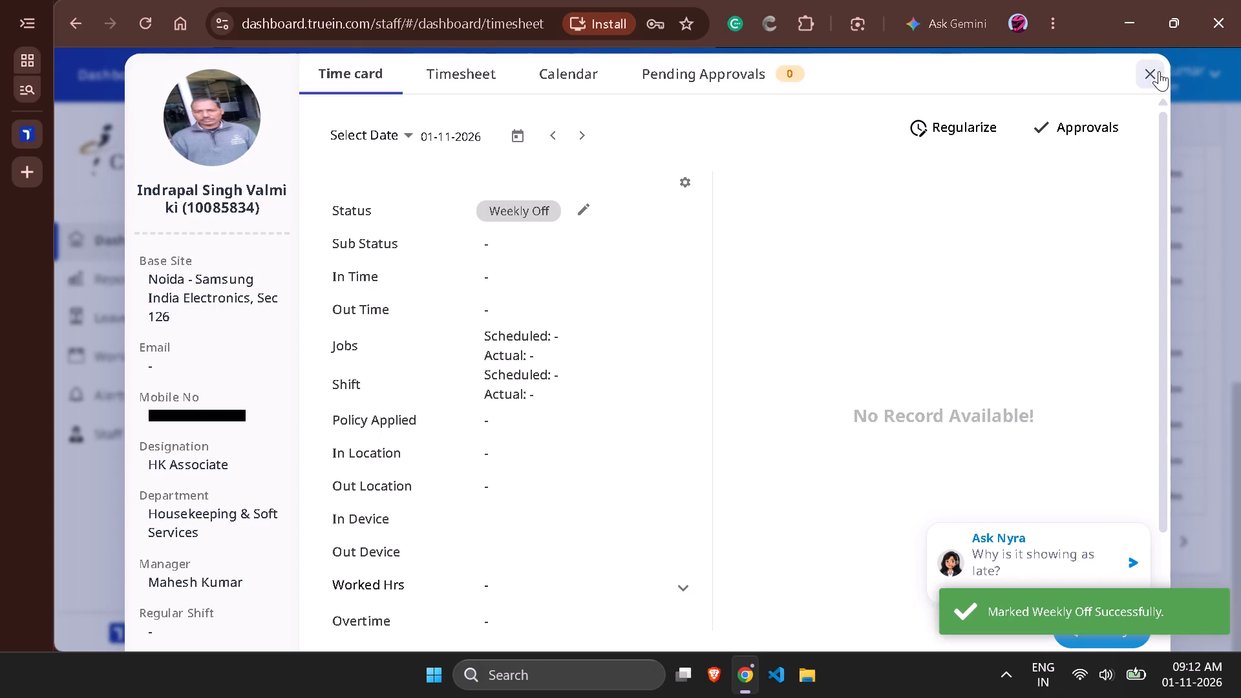
left_click(1158, 71)
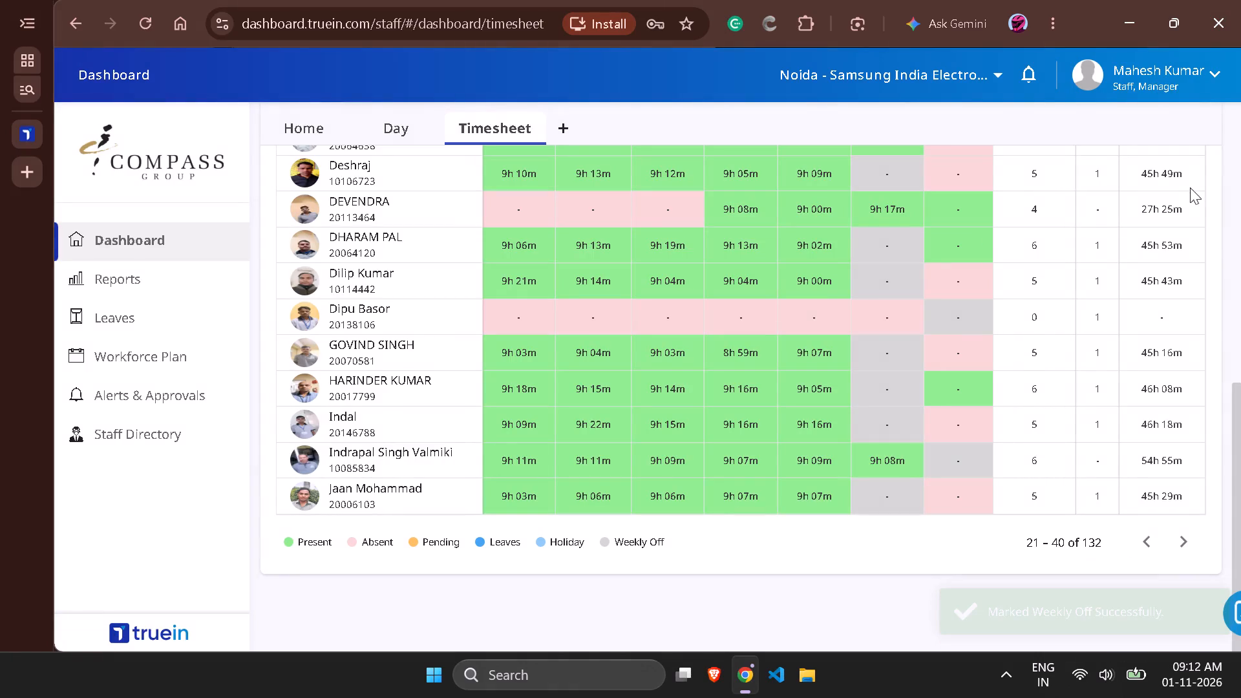
left_click(1233, 368)
left_click_drag(1233, 368, 1233, 424)
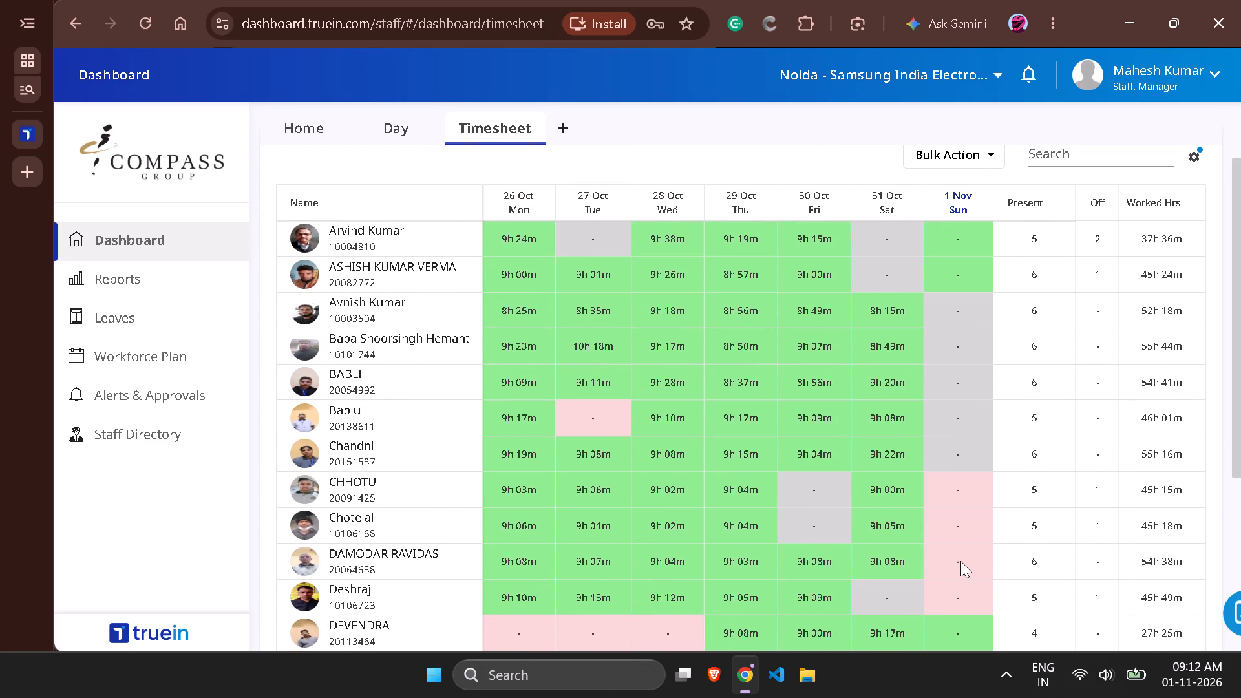
left_click(960, 561)
left_click(960, 561)
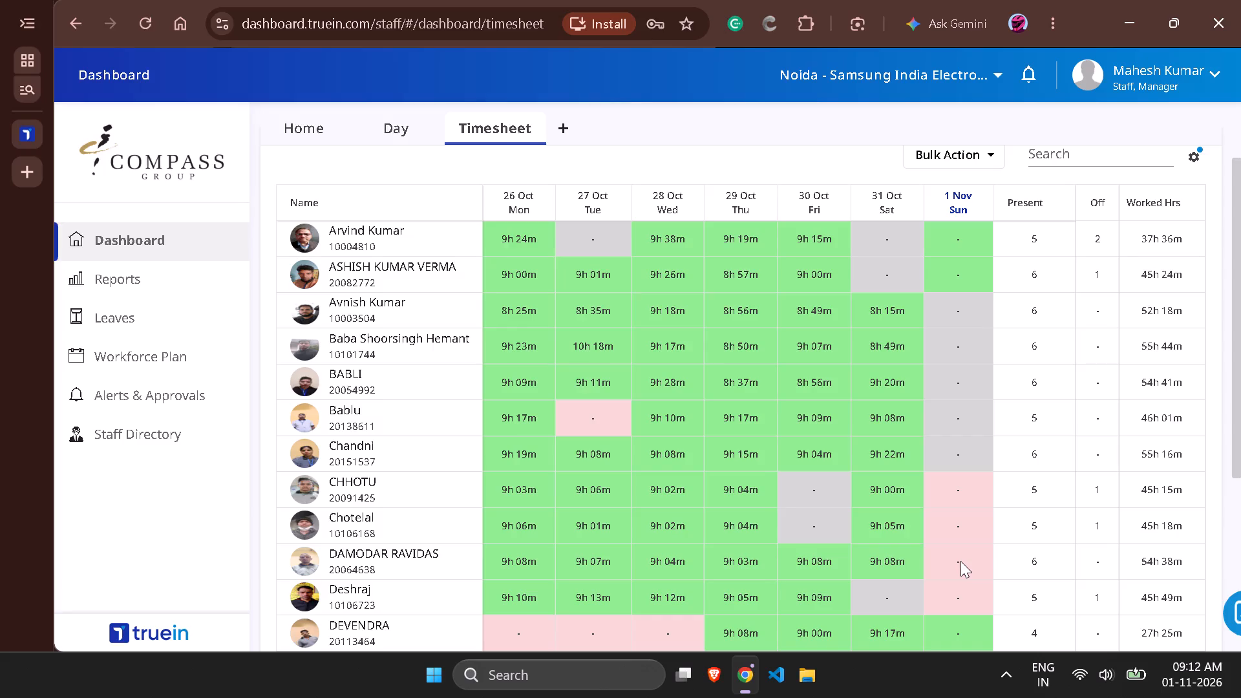
left_click(960, 562)
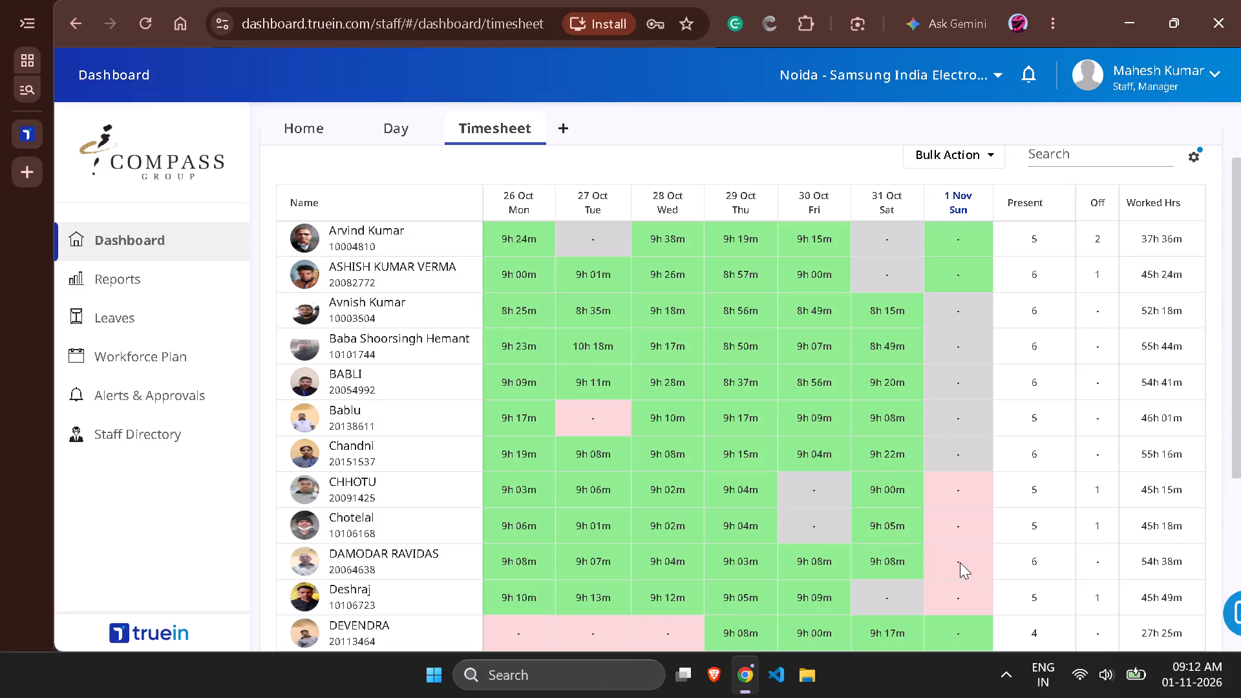
left_click(957, 562)
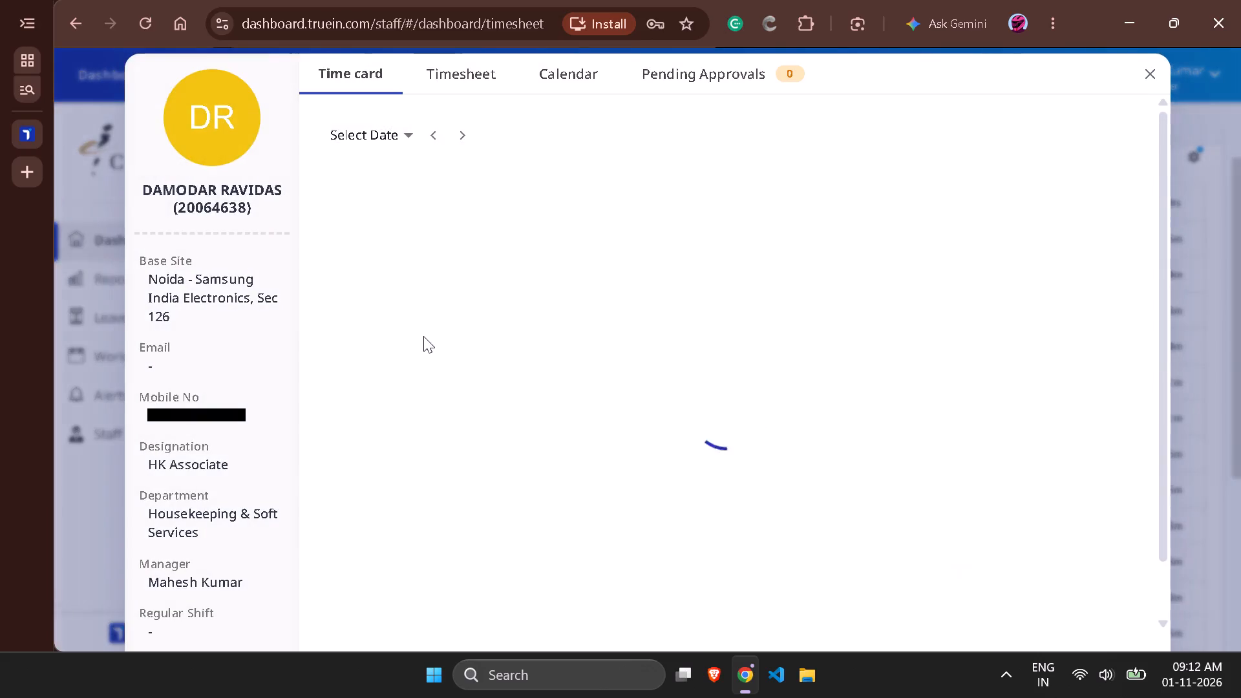
left_click(555, 217)
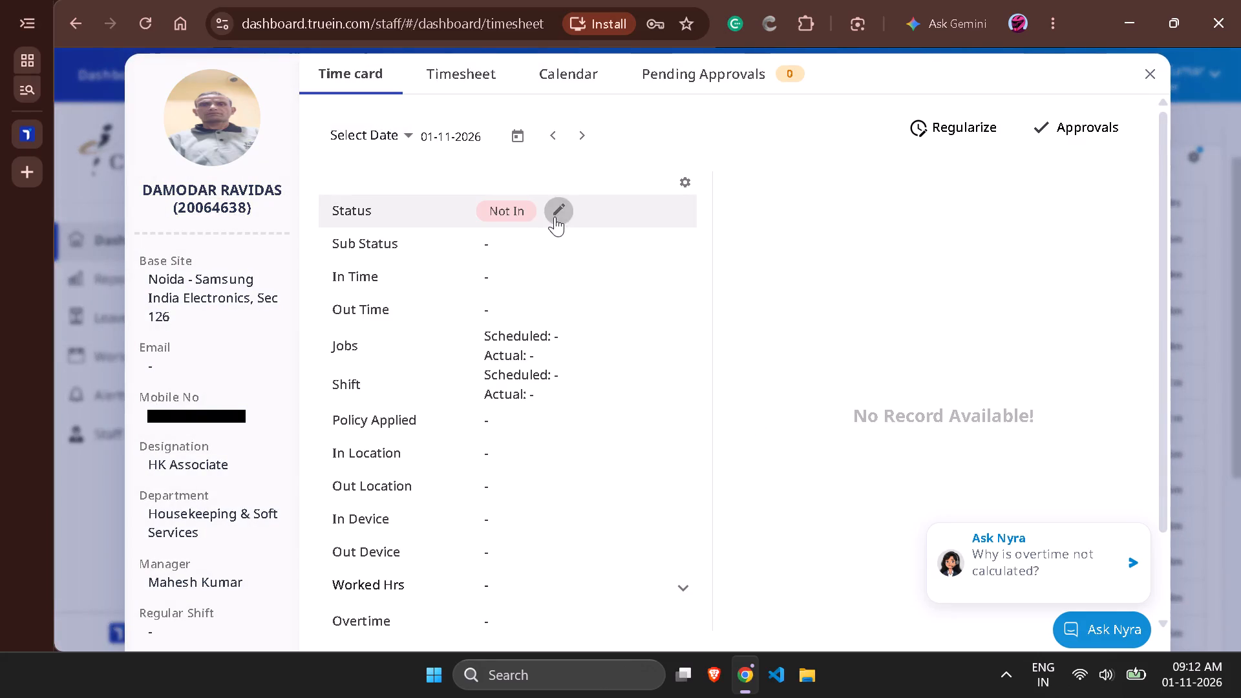
left_click(670, 255)
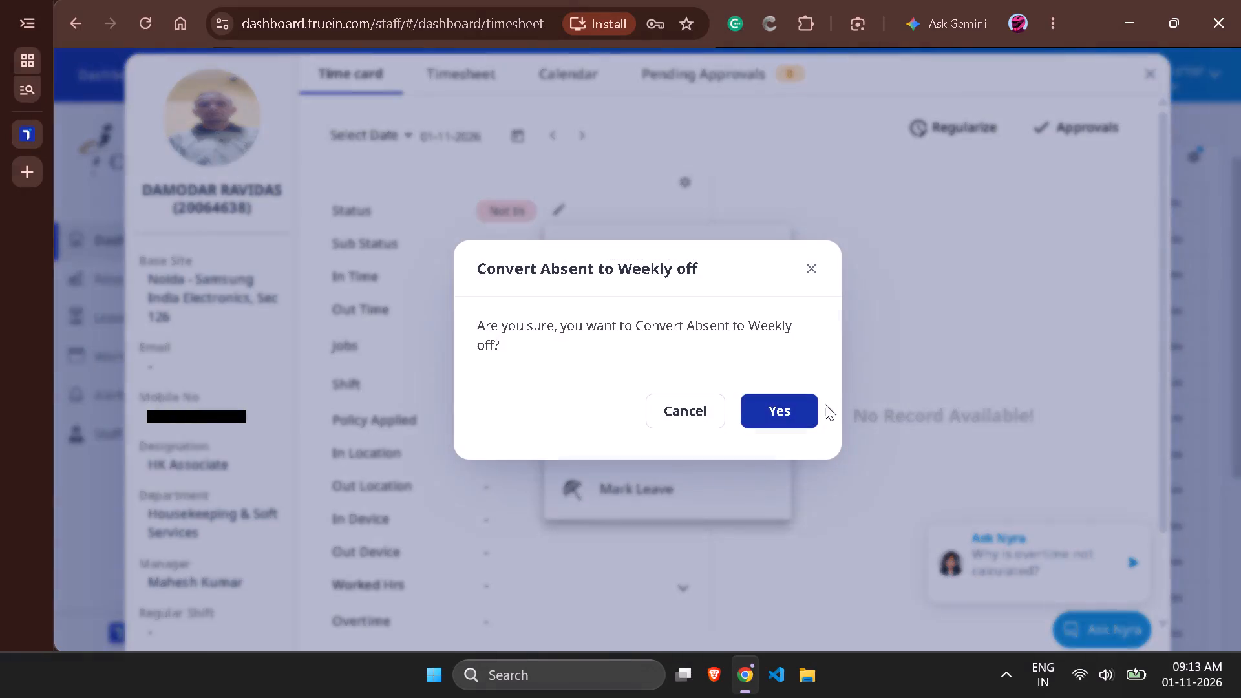
left_click(792, 410)
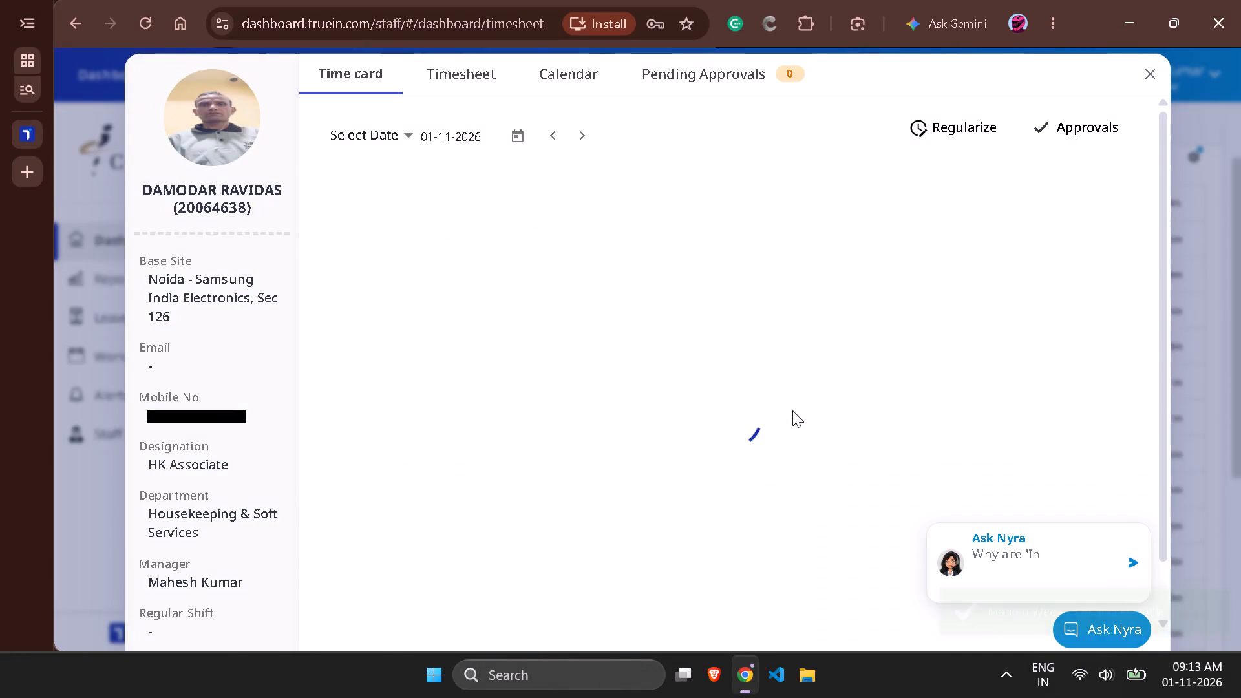
left_click(1153, 75)
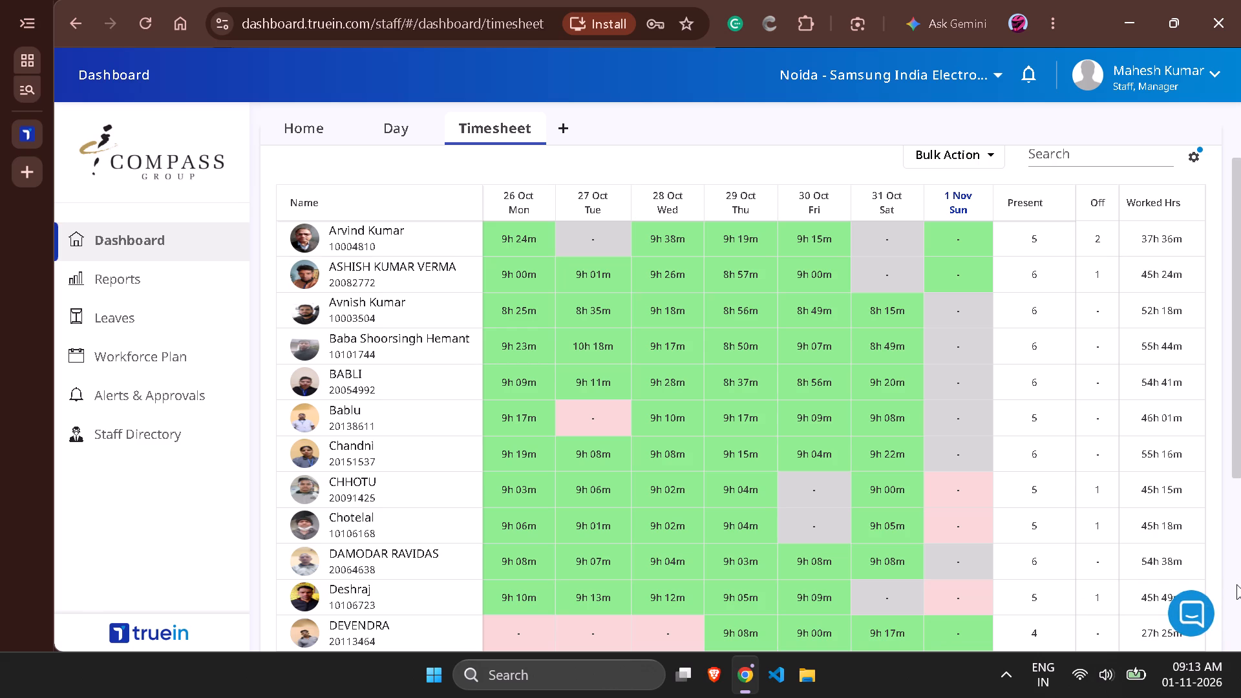
Recheck staff 21–40 for remaining 1 November absences without a weekly off, and go to the next timesheet page.
left_click(1233, 578)
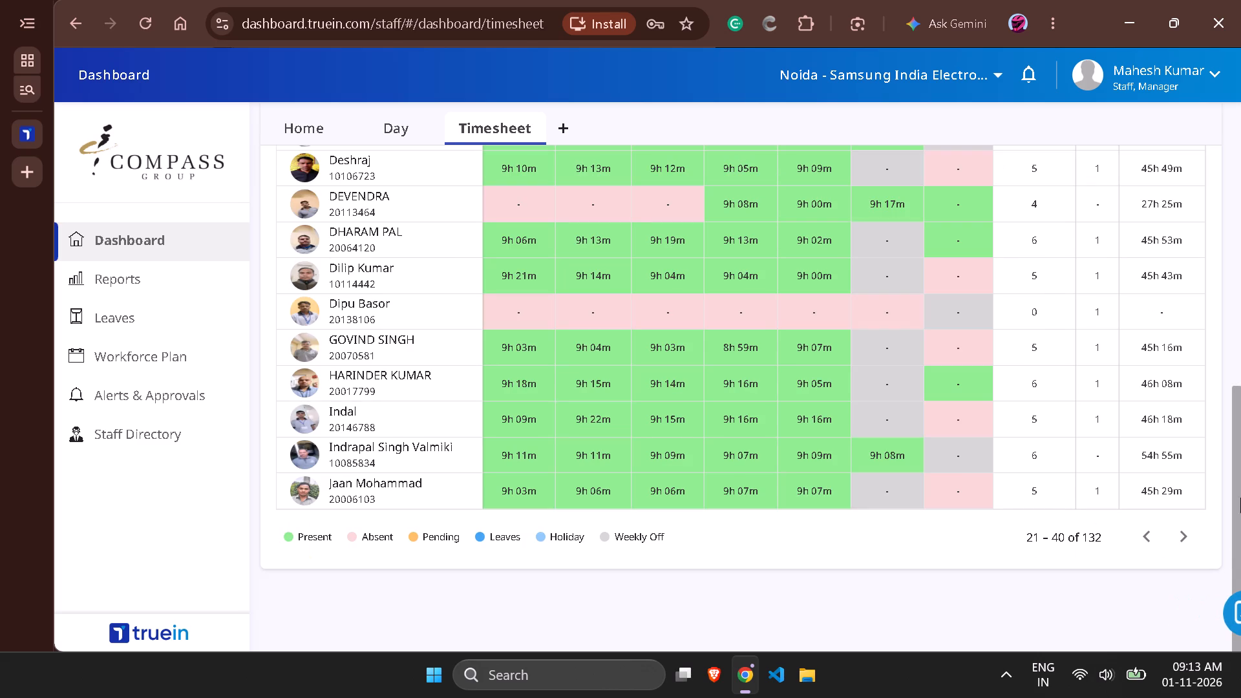
left_click_drag(1240, 484, 1240, 429)
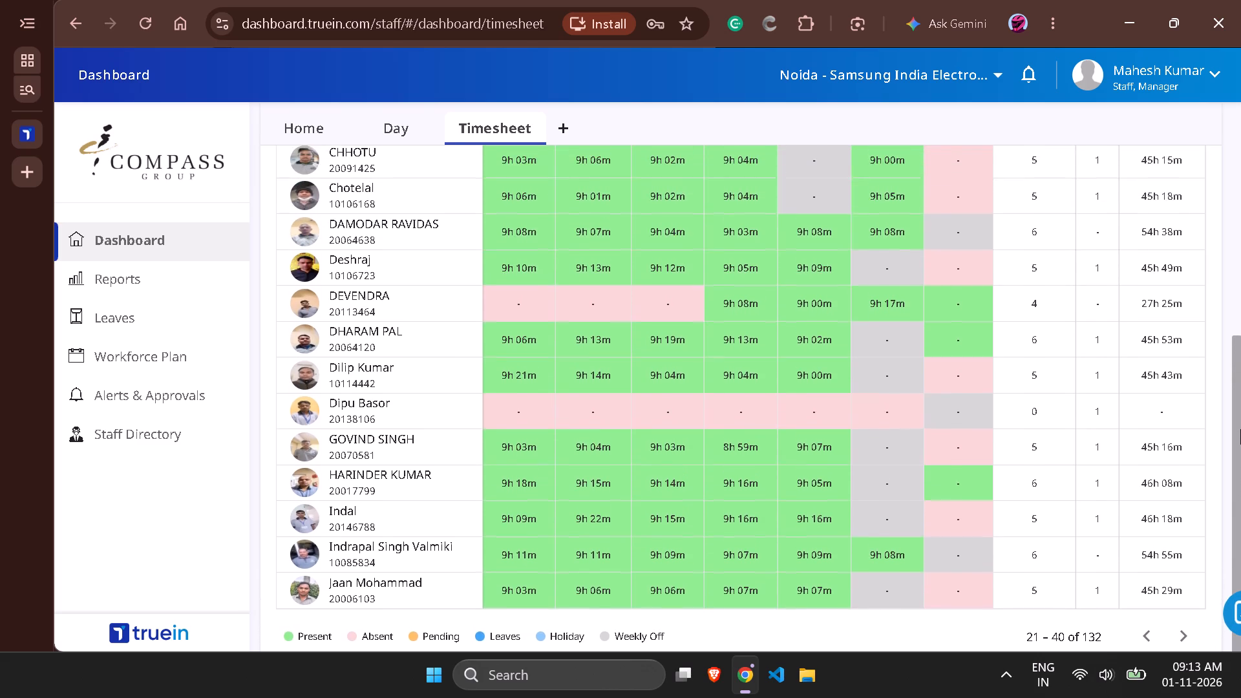
left_click_drag(1240, 429, 1240, 352)
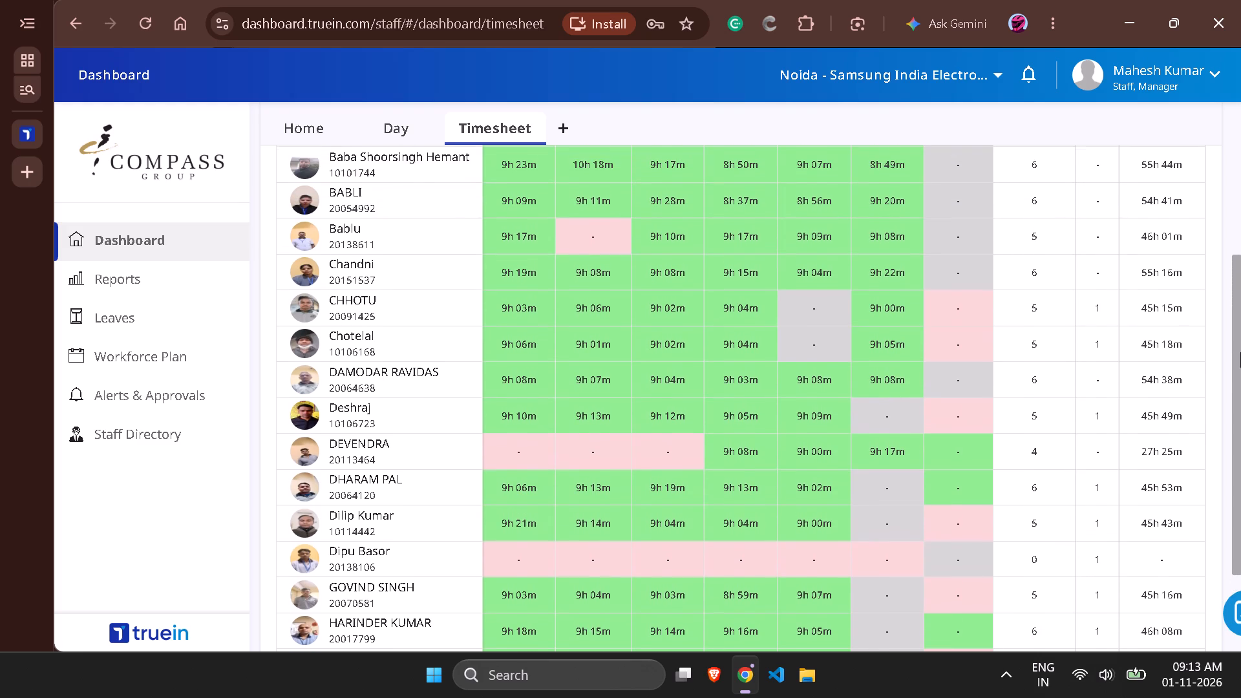
left_click_drag(1240, 352, 1232, 329)
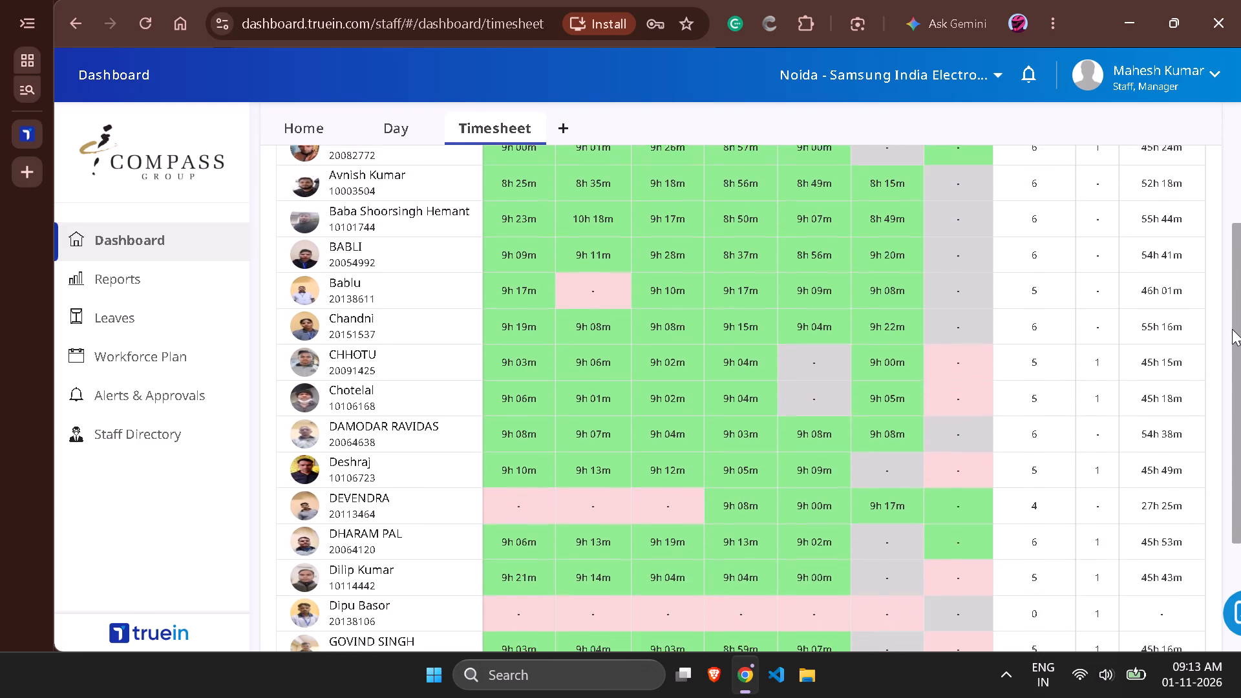
left_click_drag(1232, 329, 1229, 368)
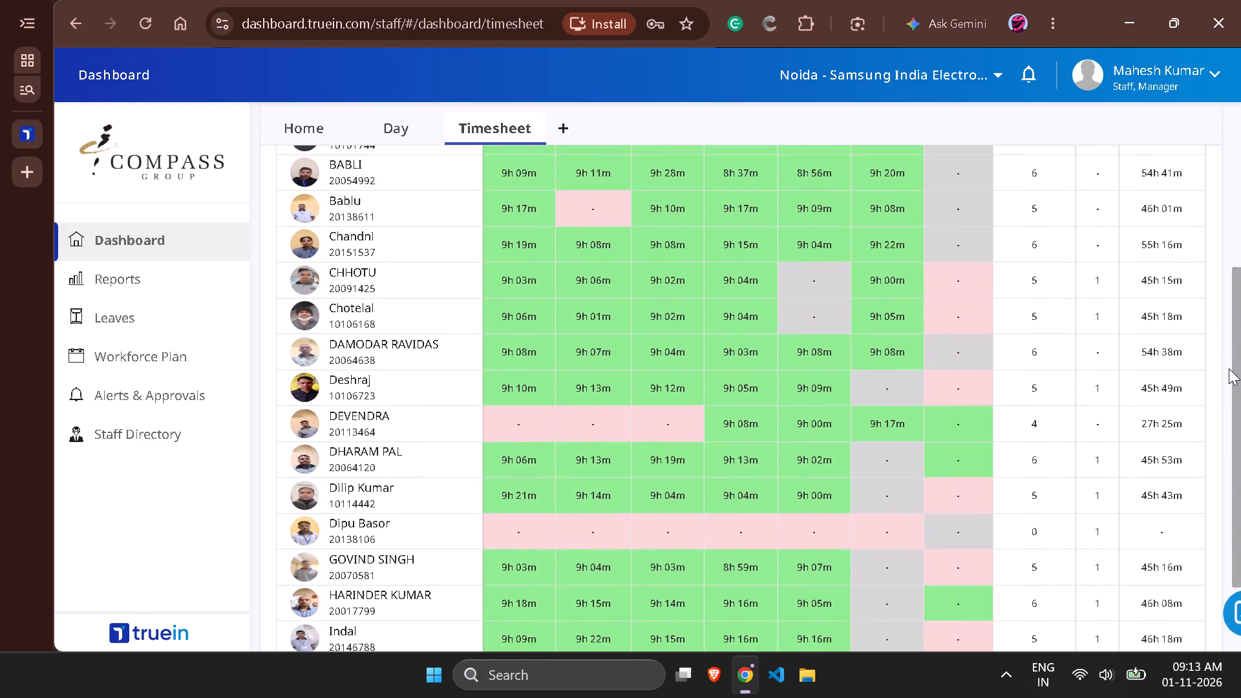
left_click_drag(1229, 368, 1229, 374)
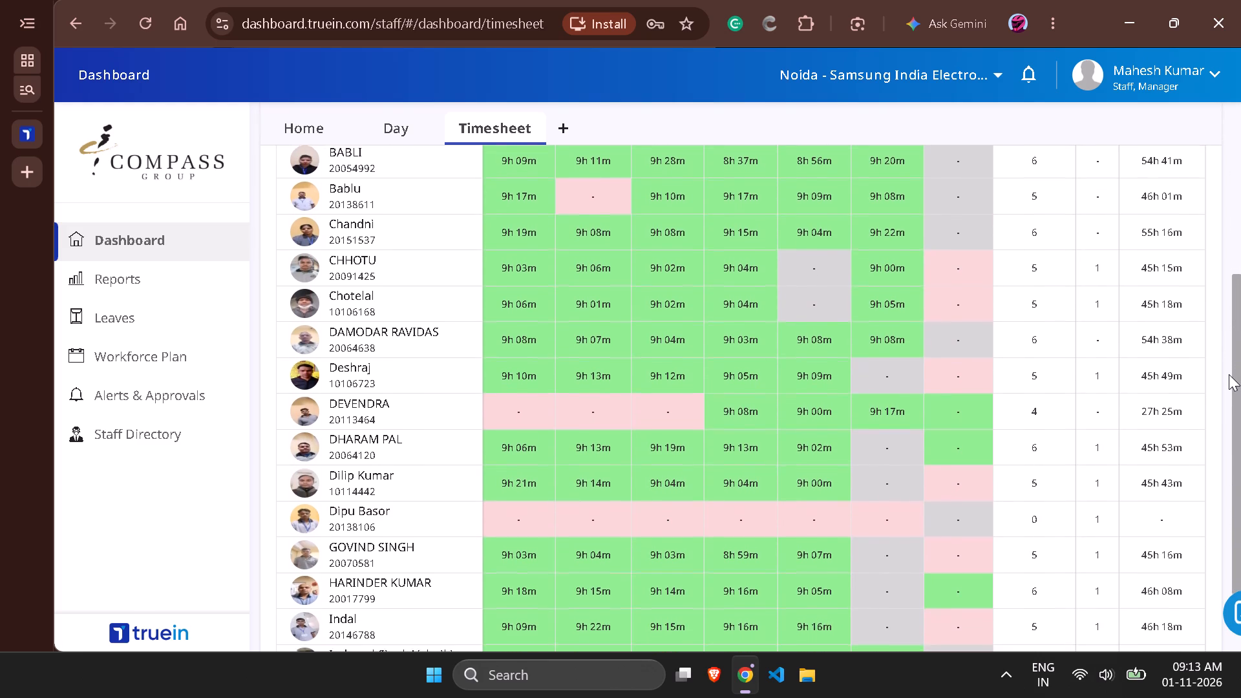
left_click_drag(1229, 374, 1224, 489)
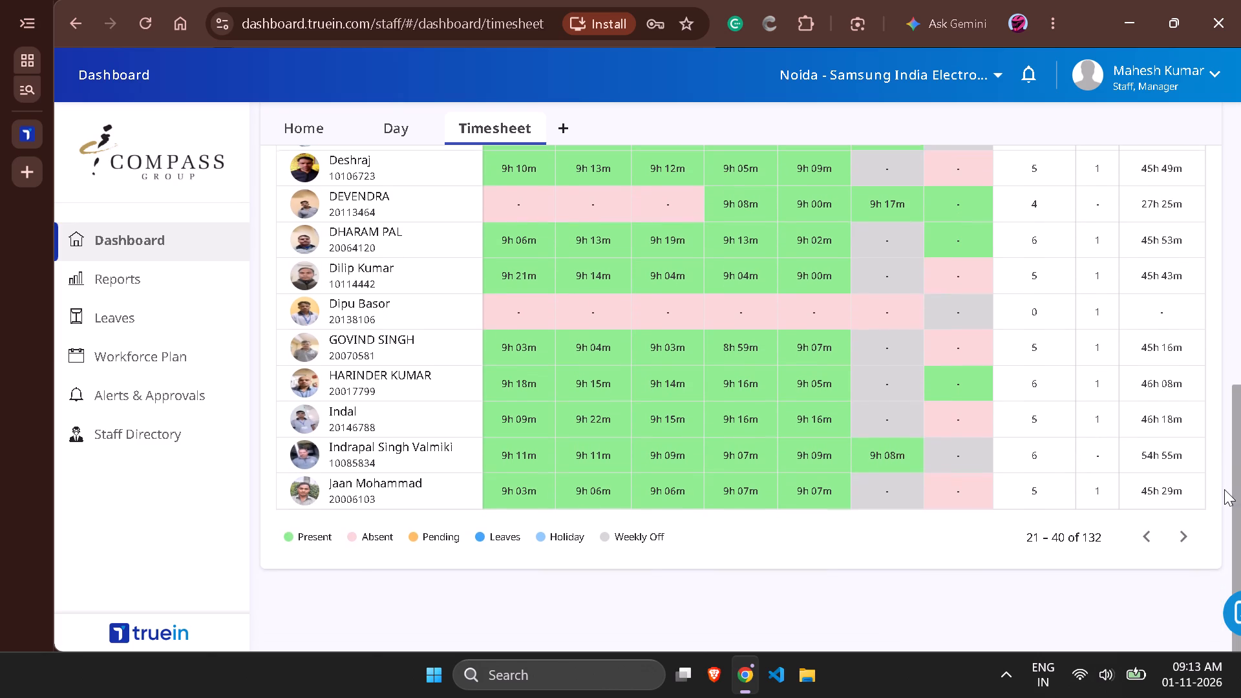
left_click_drag(1224, 489, 1224, 500)
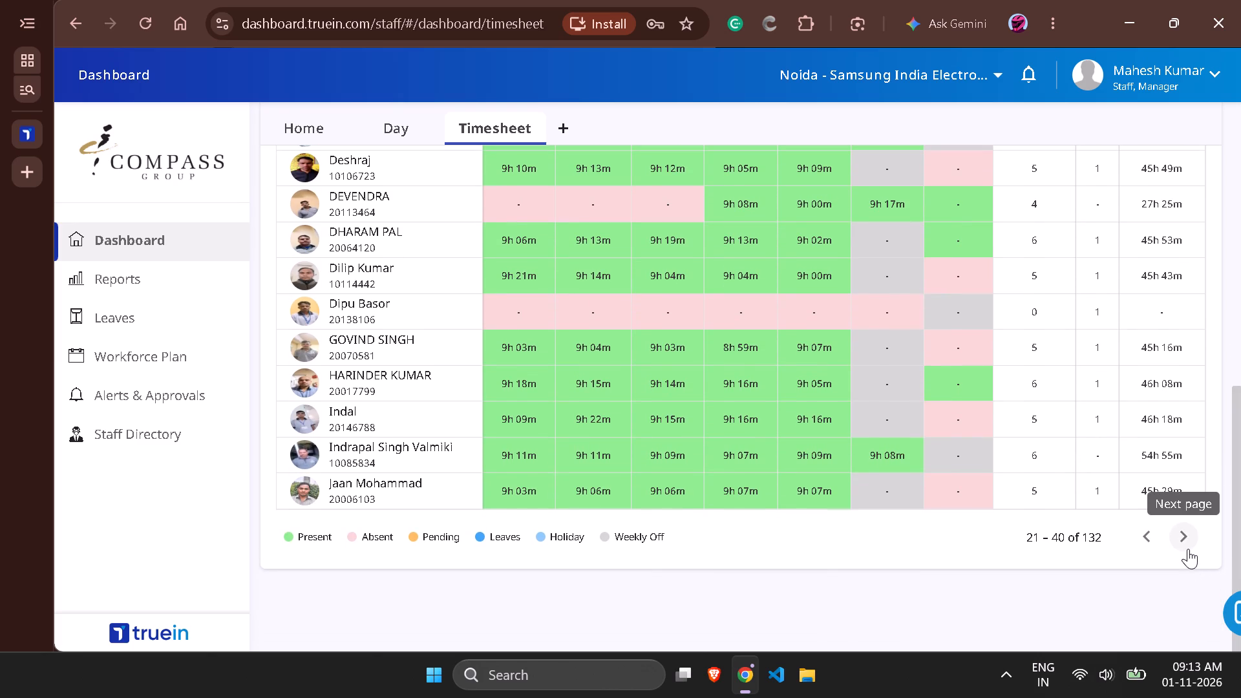
left_click(1188, 549)
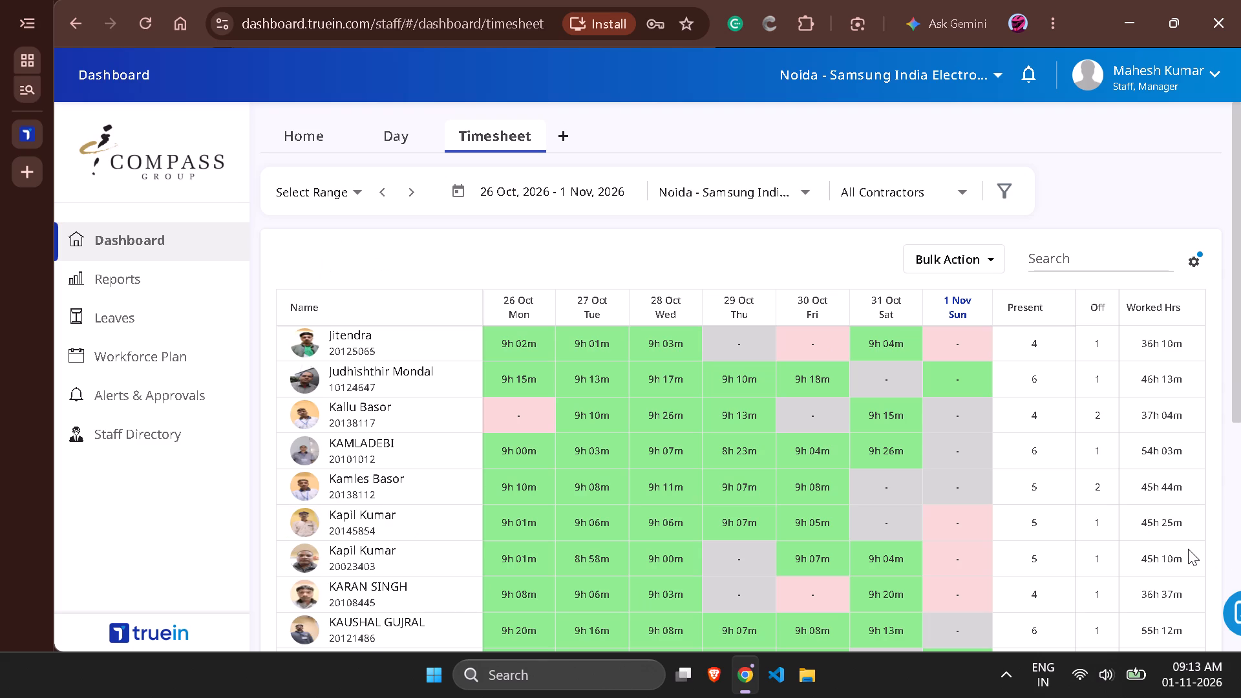
Convert the 29 October weekly off of Jitendra, the HK Associate, to Absent and close the time card.
left_click(737, 342)
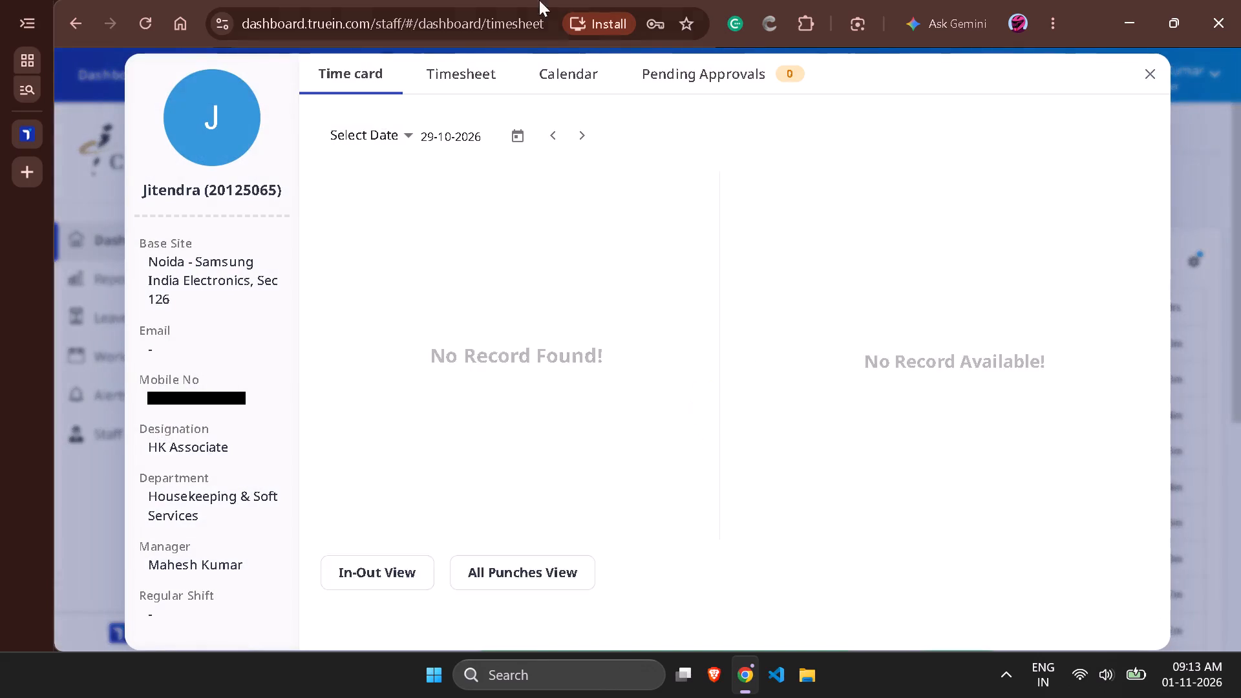
left_click(577, 213)
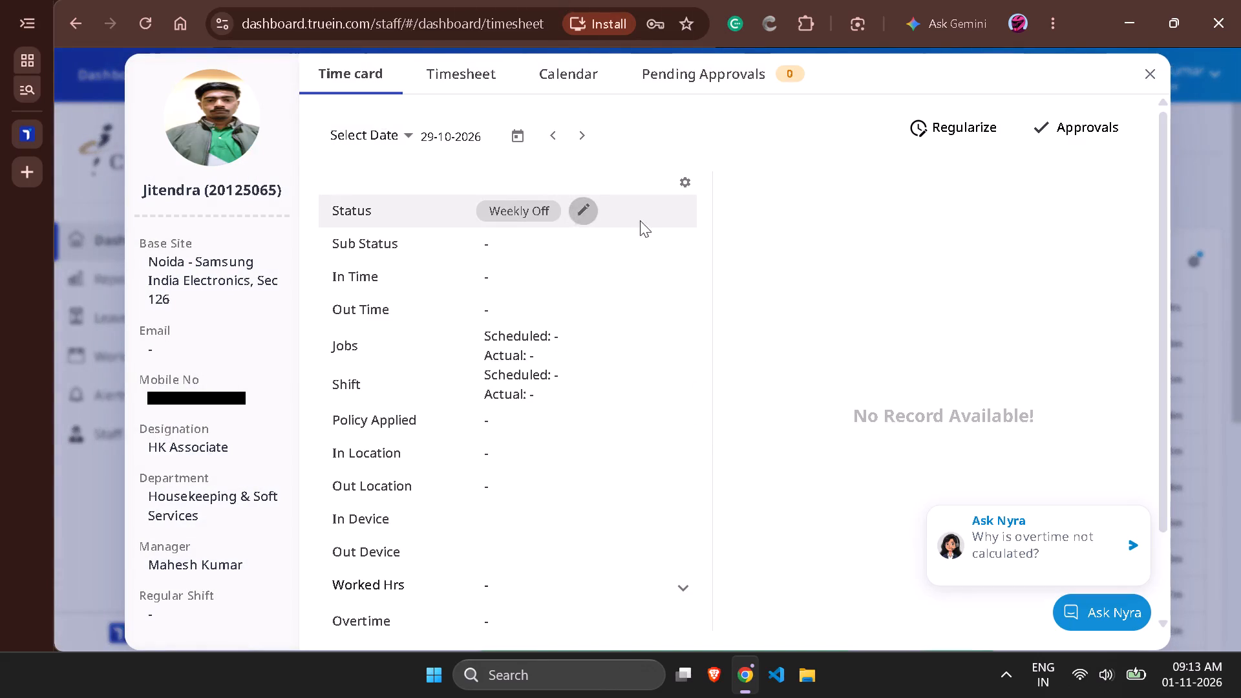
left_click(678, 301)
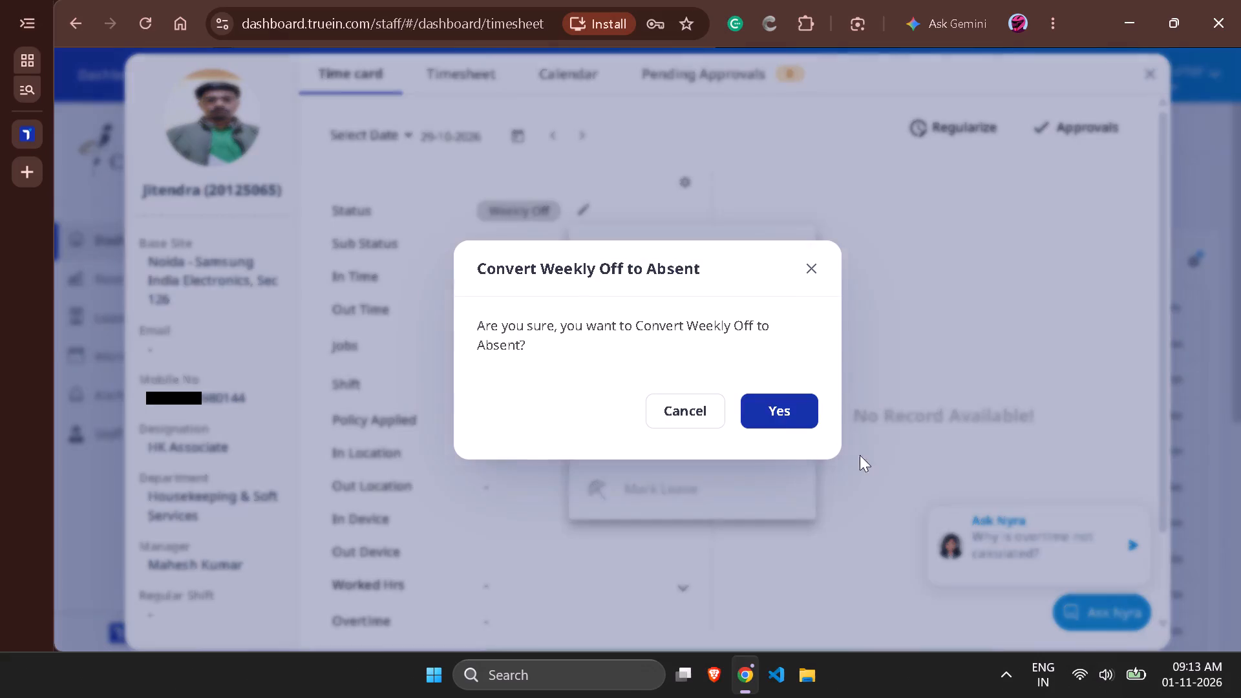
left_click(783, 417)
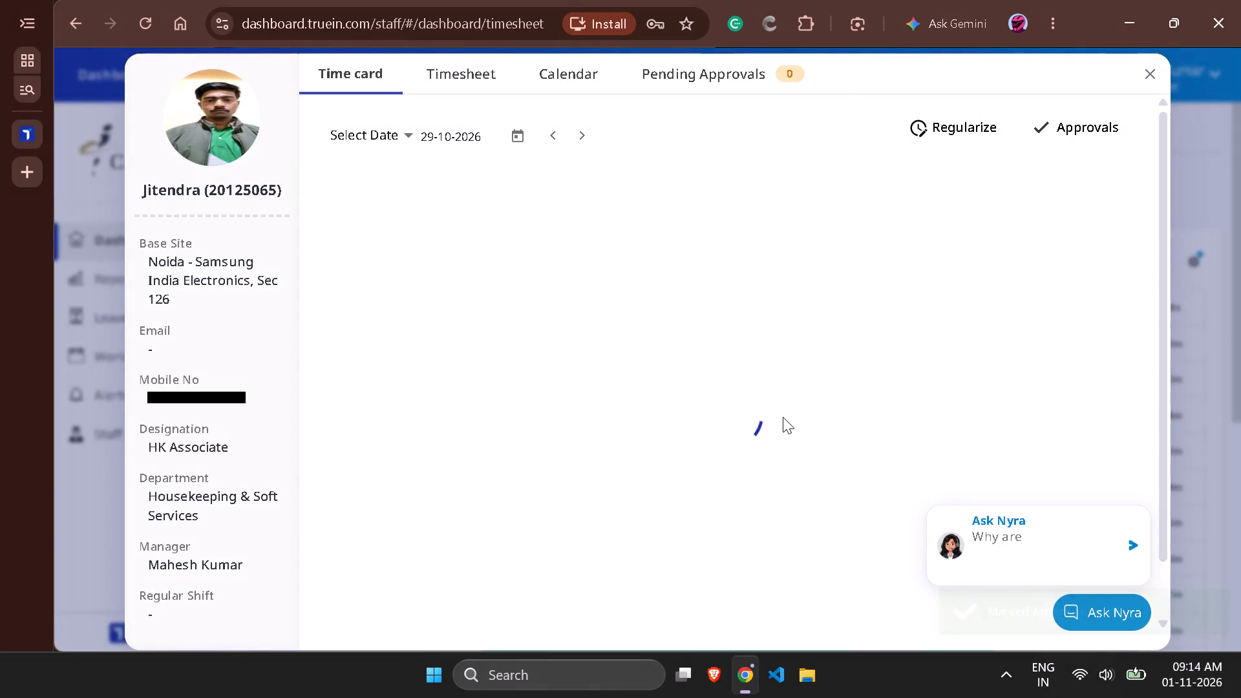
left_click(1162, 72)
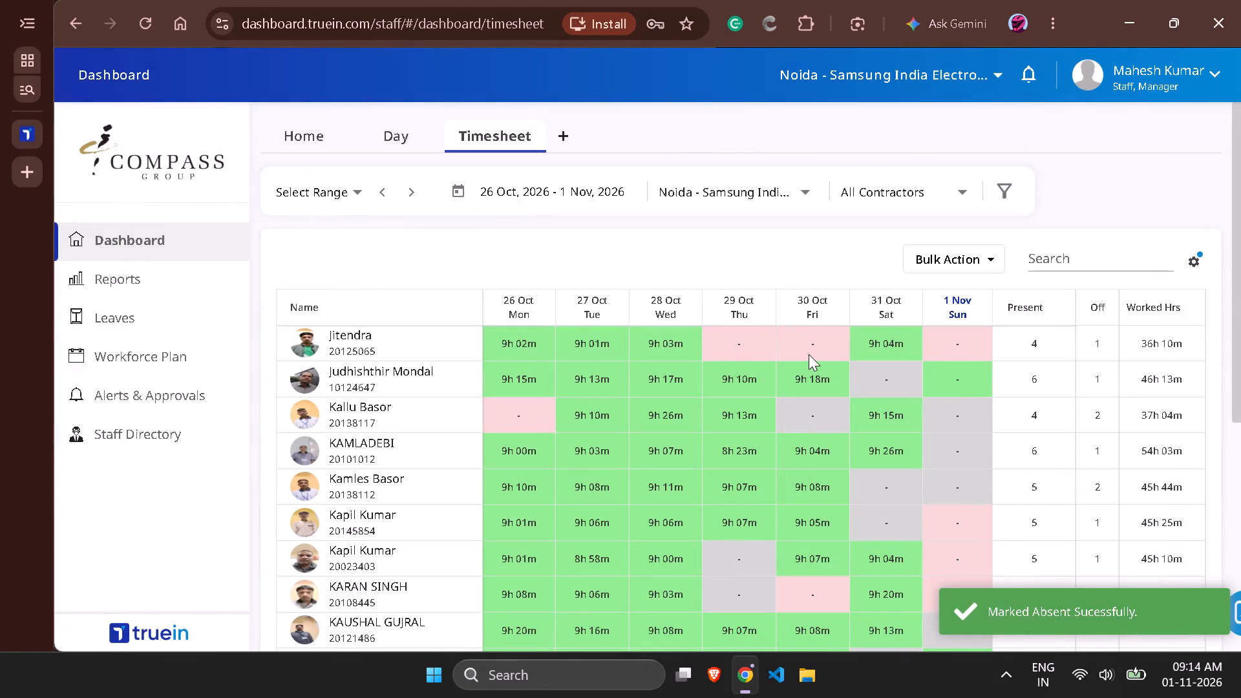
Convert the 30 October absence of Jitendra, the HK Associate, to Weekly Off and close the time card.
left_click(813, 348)
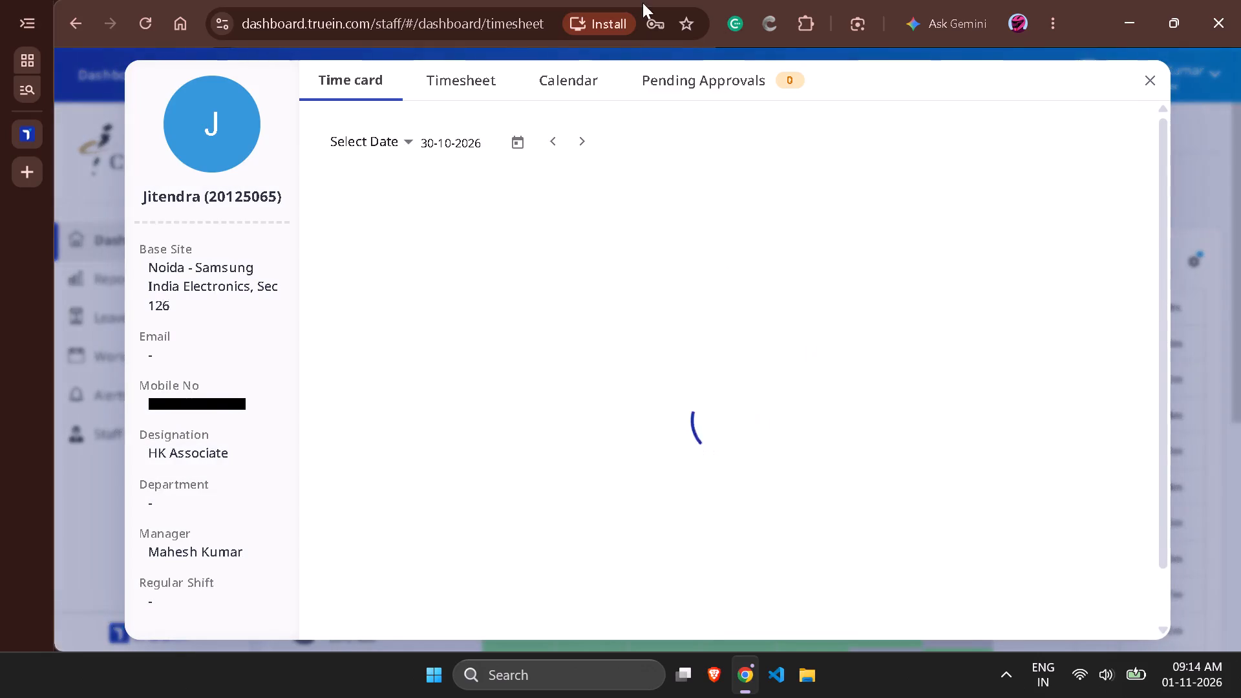
left_click(555, 224)
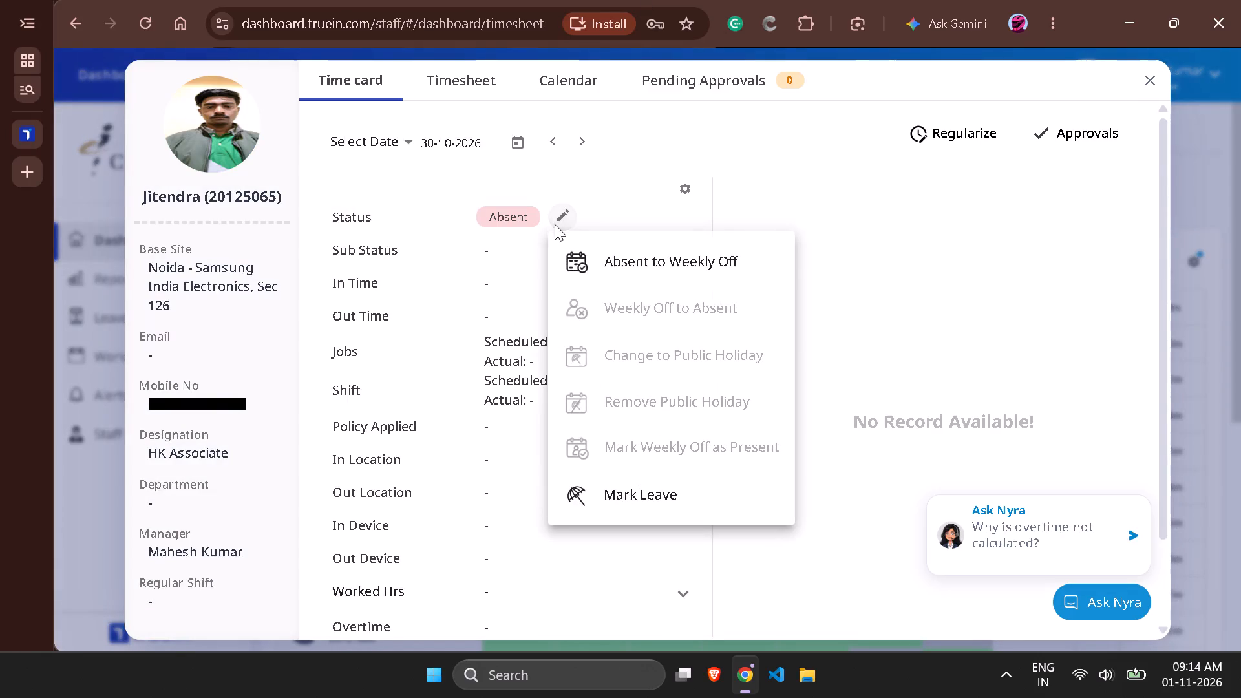
left_click(649, 259)
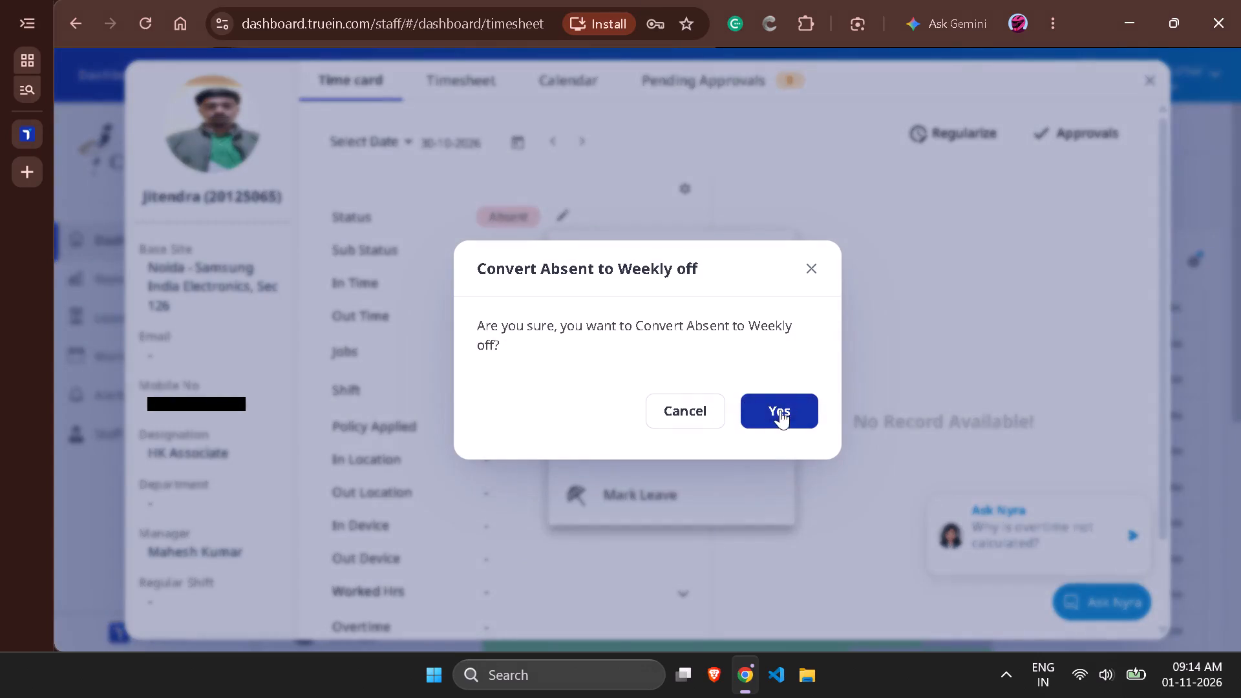
left_click(772, 414)
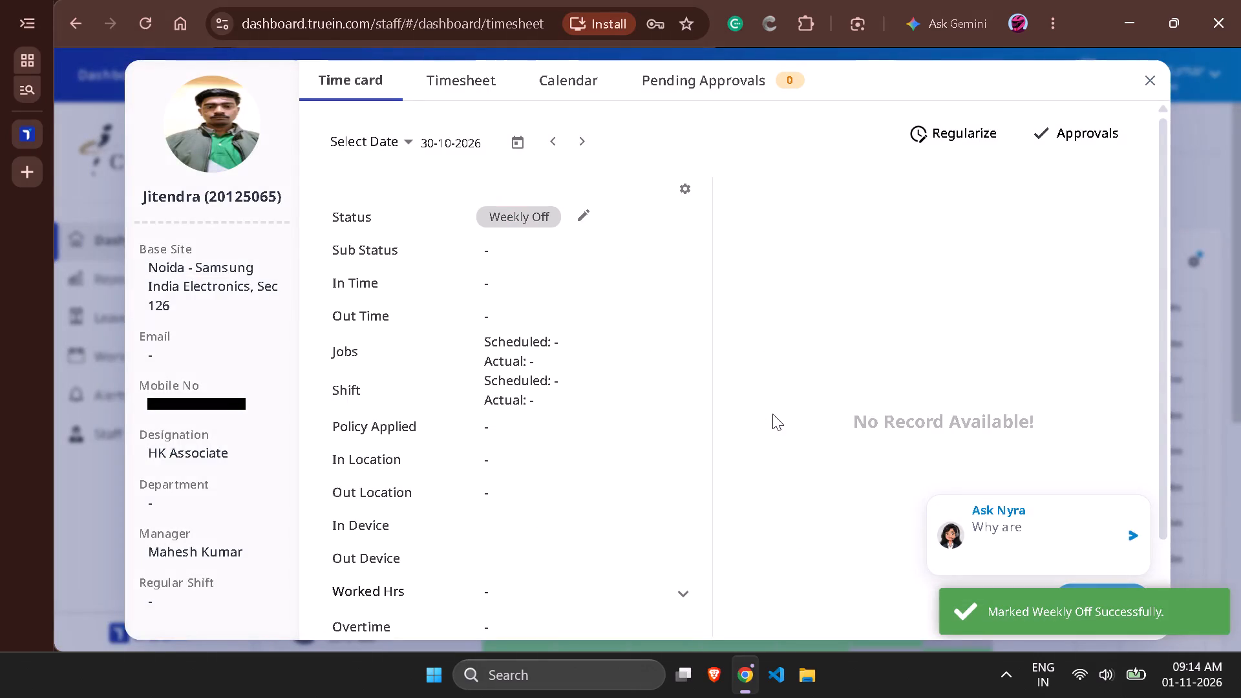
left_click(1147, 86)
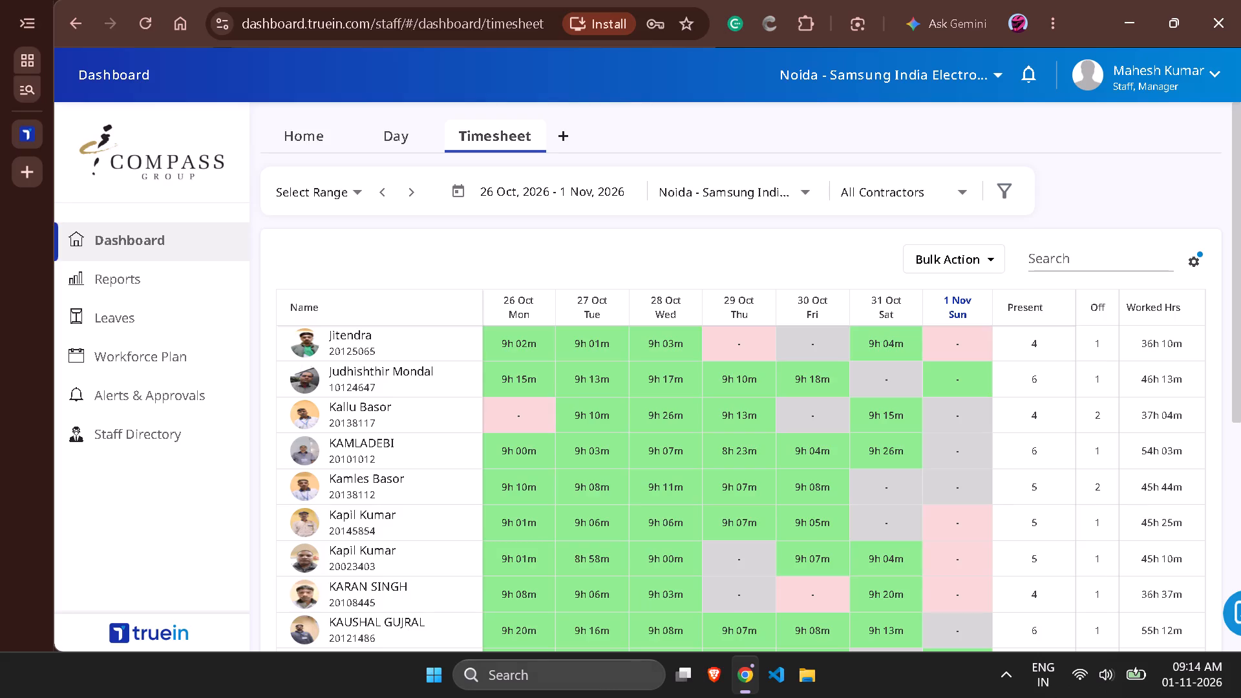
Convert the 29 October weekly off of Karan, the HK Associate, to Absent and close the time card.
left_click(739, 589)
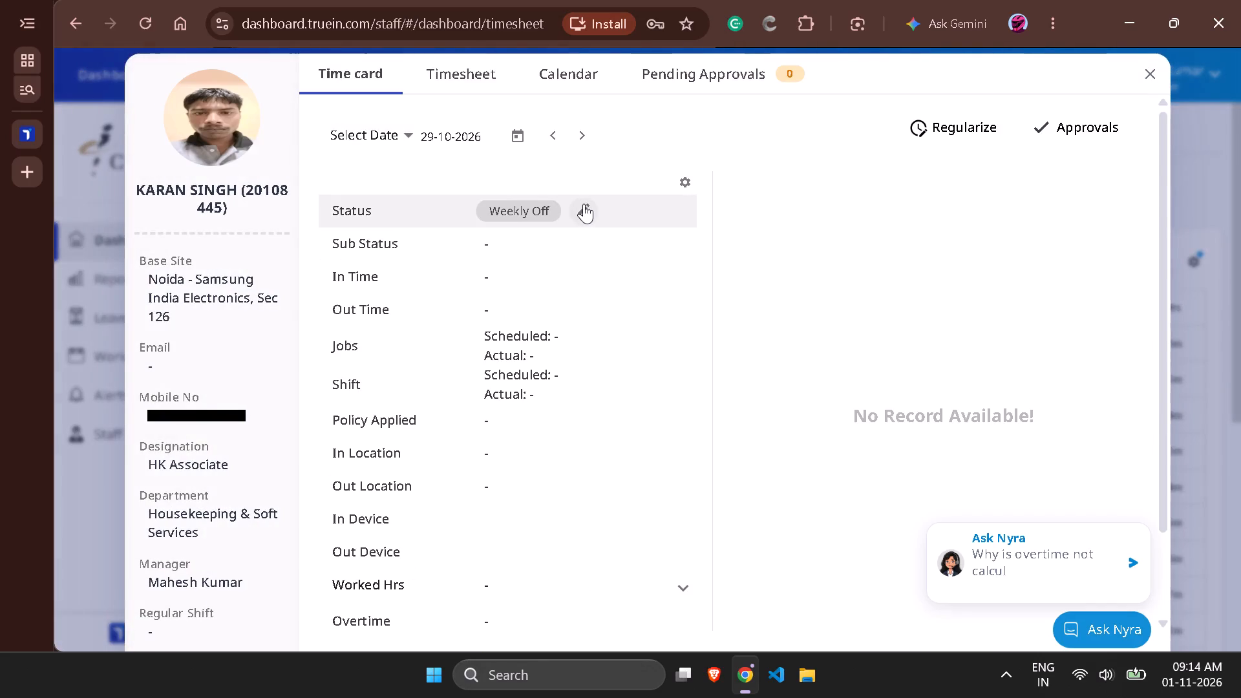
left_click(584, 204)
left_click(649, 306)
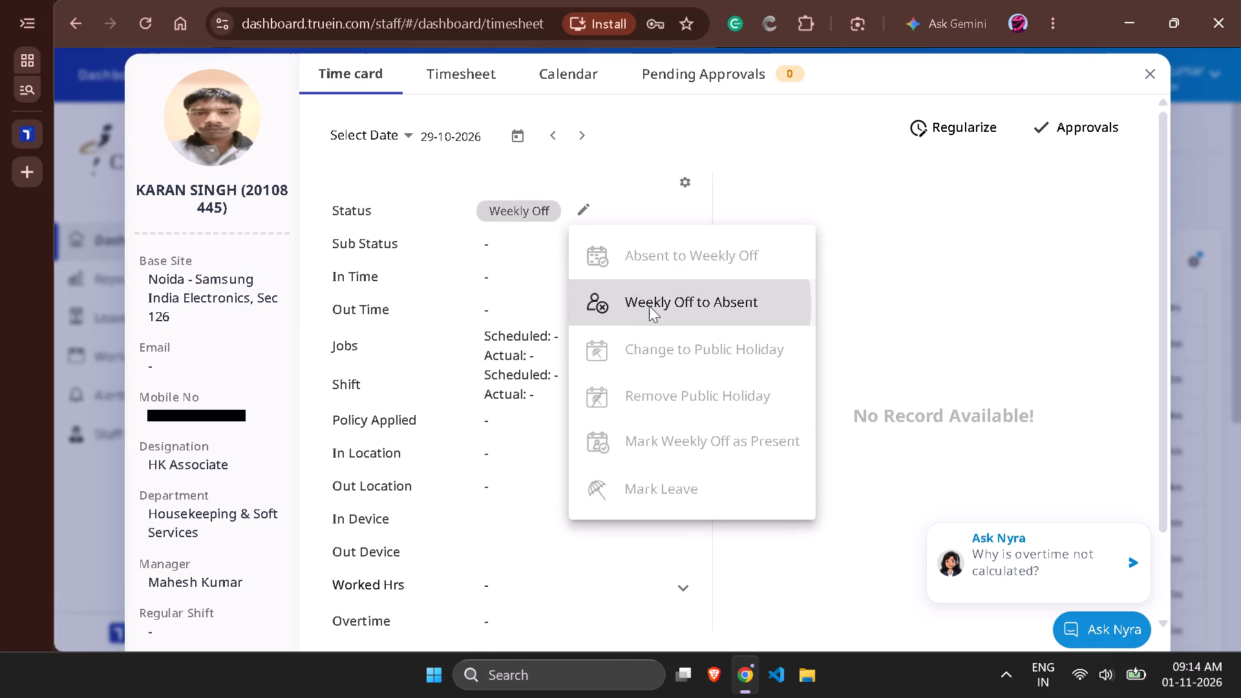
left_click(782, 401)
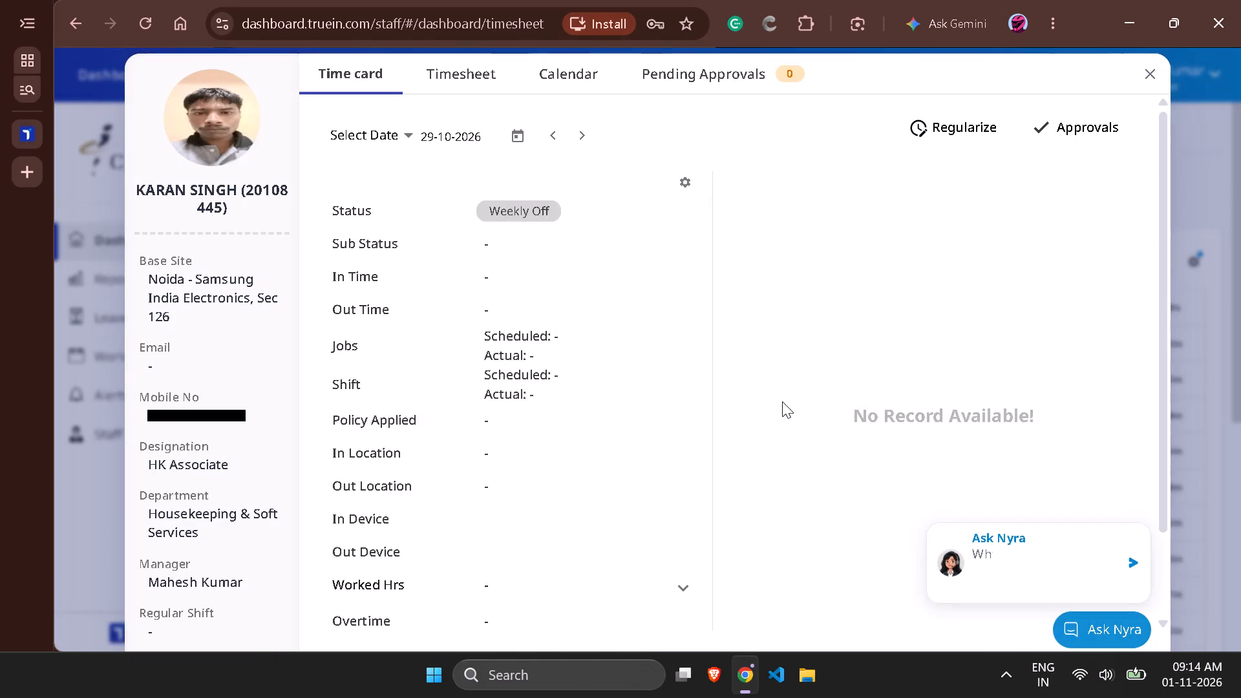
left_click(1149, 77)
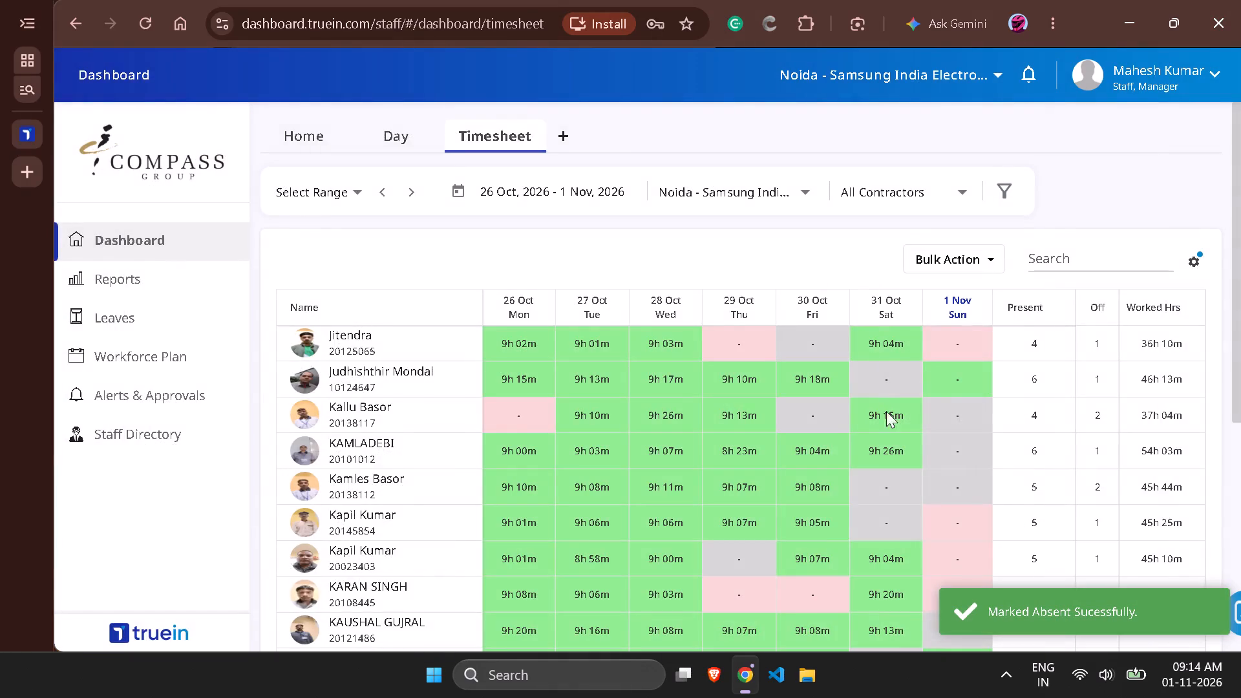
Convert the 30 October absence of Karan, the HK Associate, to Weekly Off and close the time card.
left_click(810, 595)
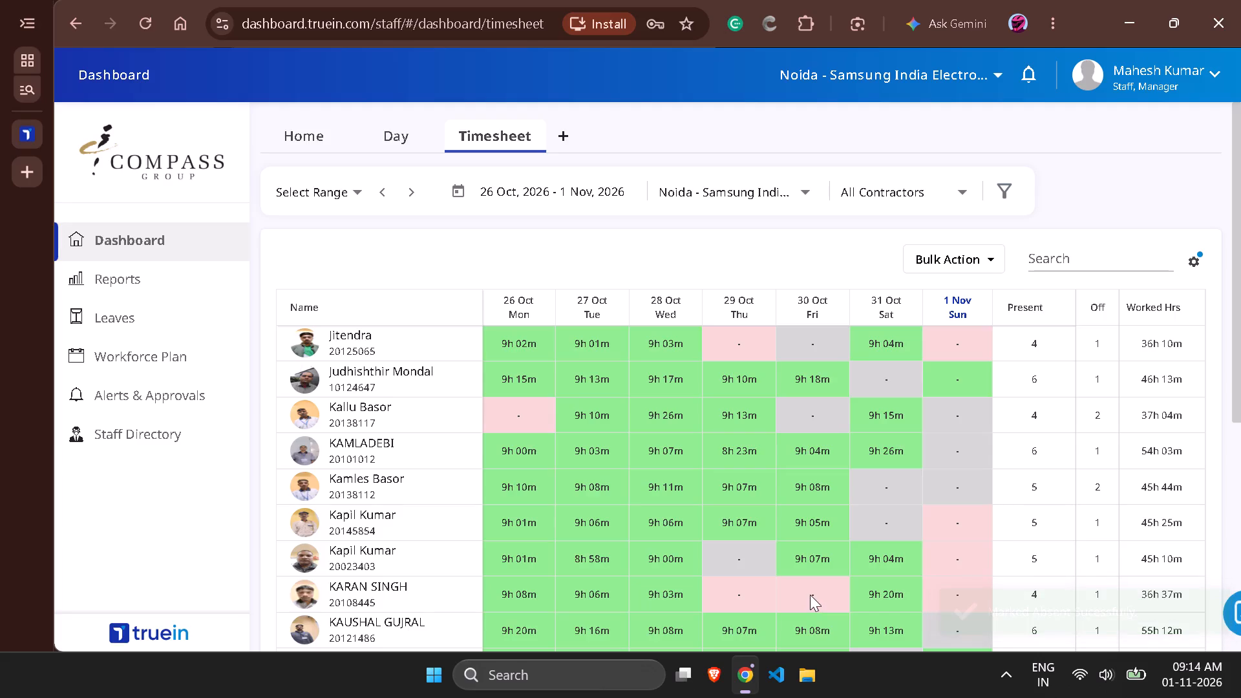
left_click(812, 593)
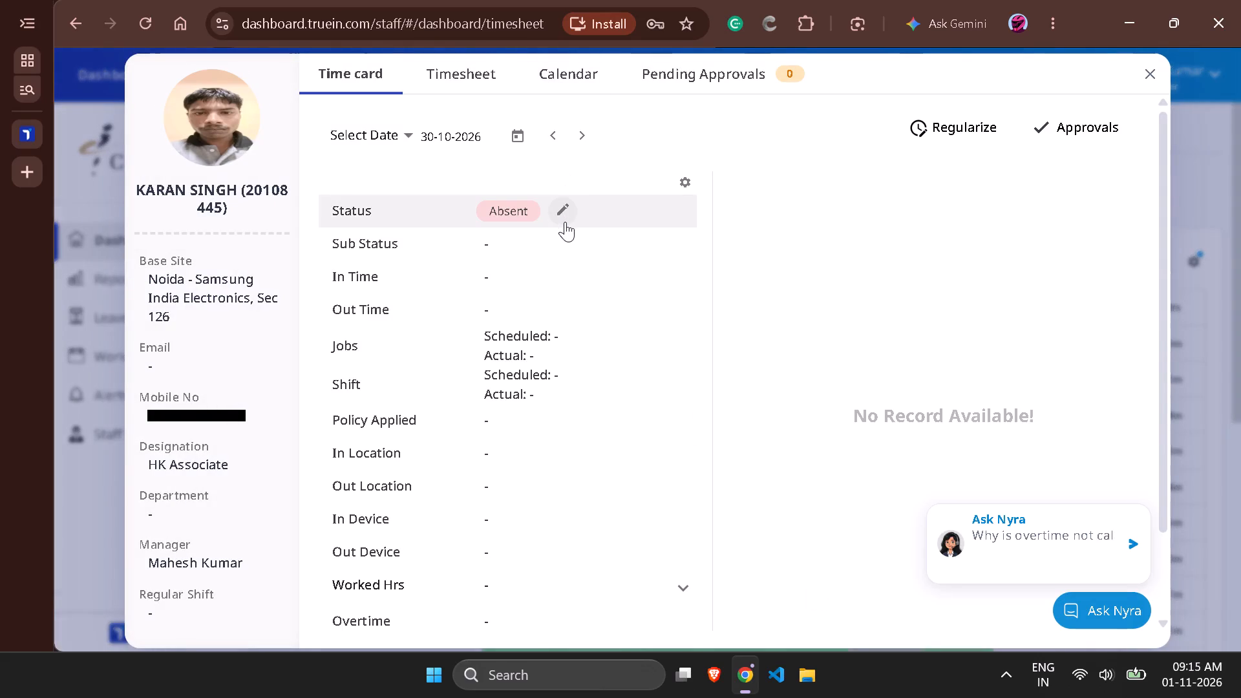
double_click(565, 222)
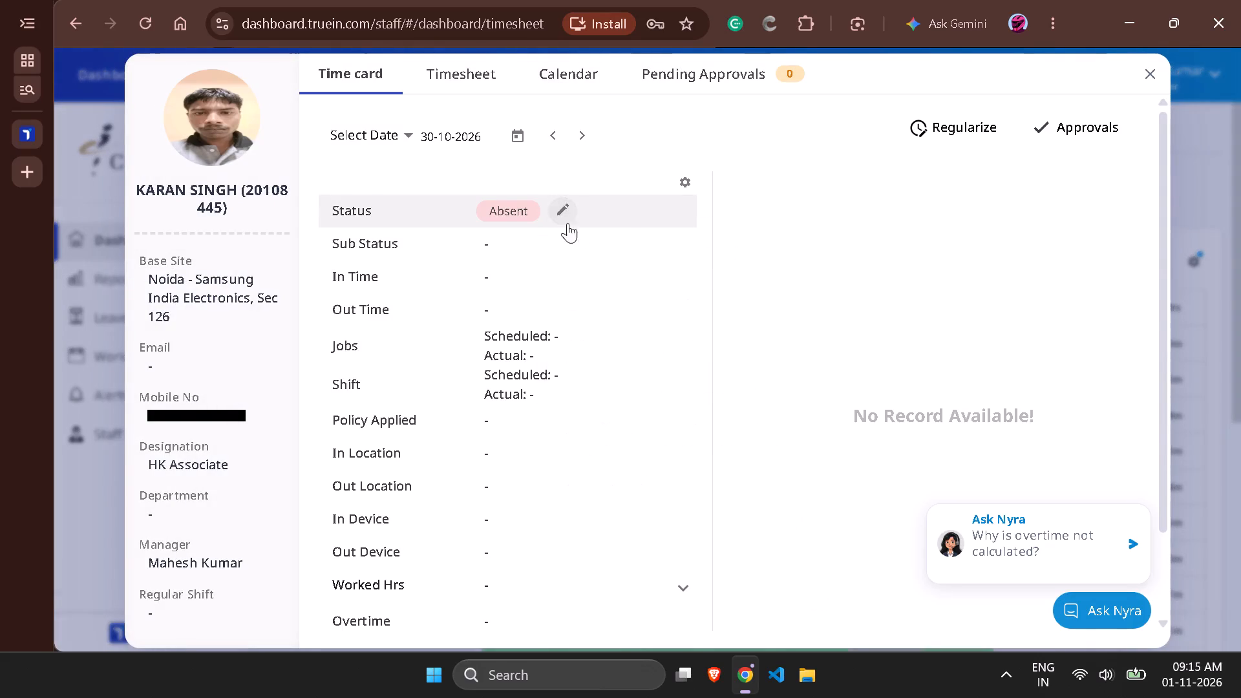
left_click(556, 213)
left_click(636, 264)
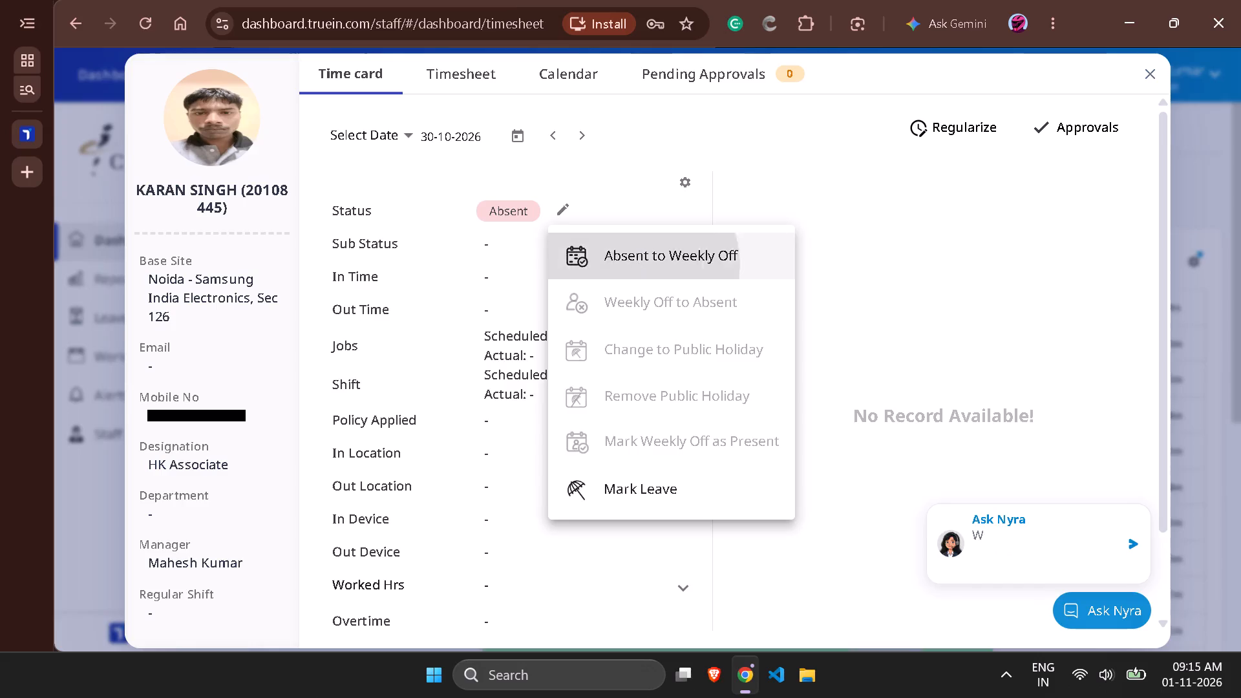
left_click(785, 409)
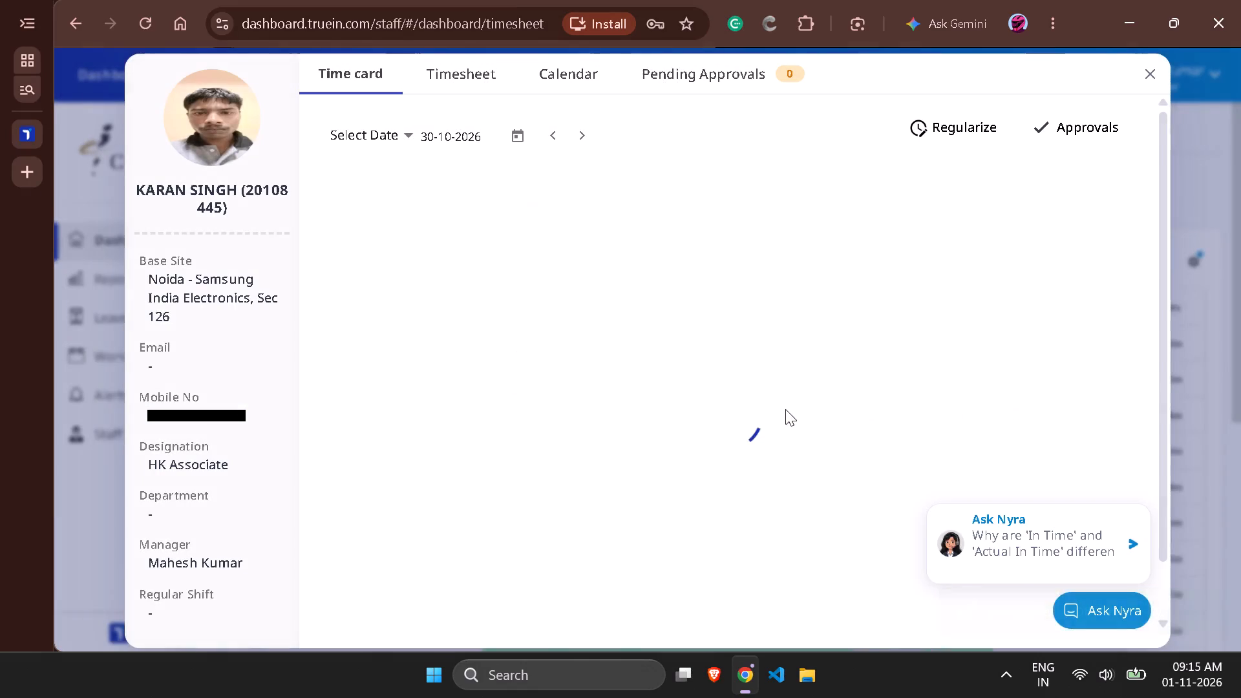
left_click(1151, 78)
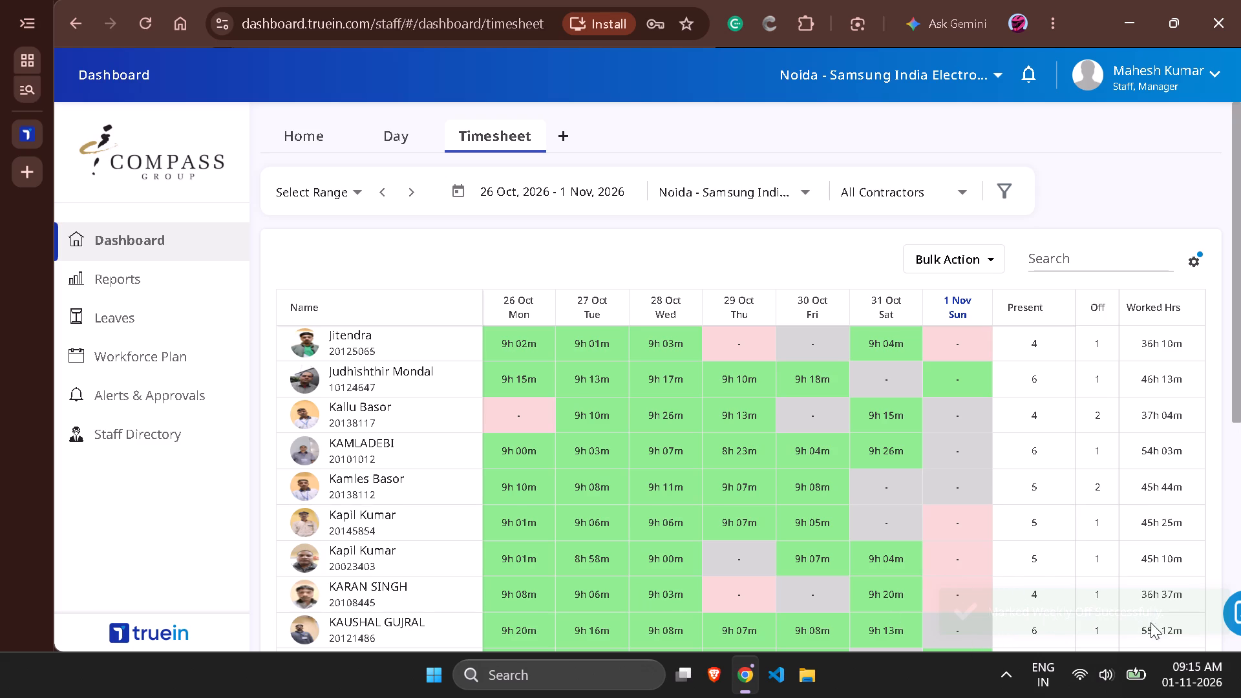
Convert the 1 November absence of Monu, the HK Associate in the page's last row, to Weekly Off and close the time card.
left_click(1236, 441)
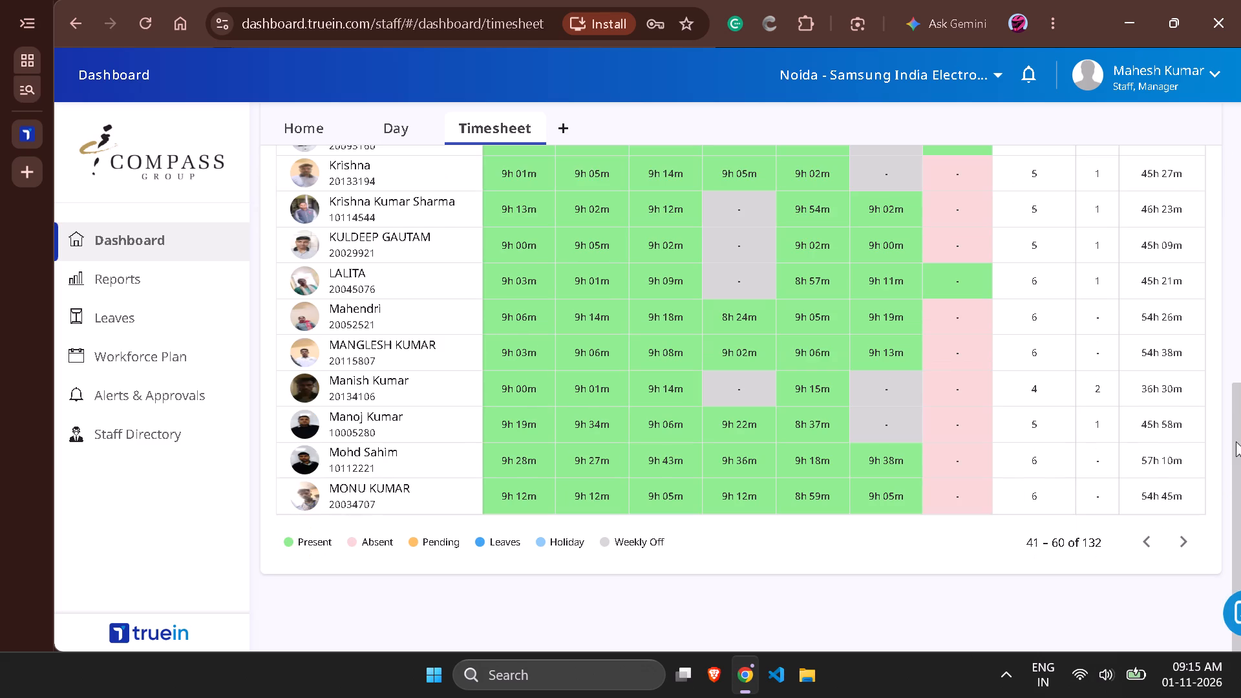
left_click(955, 498)
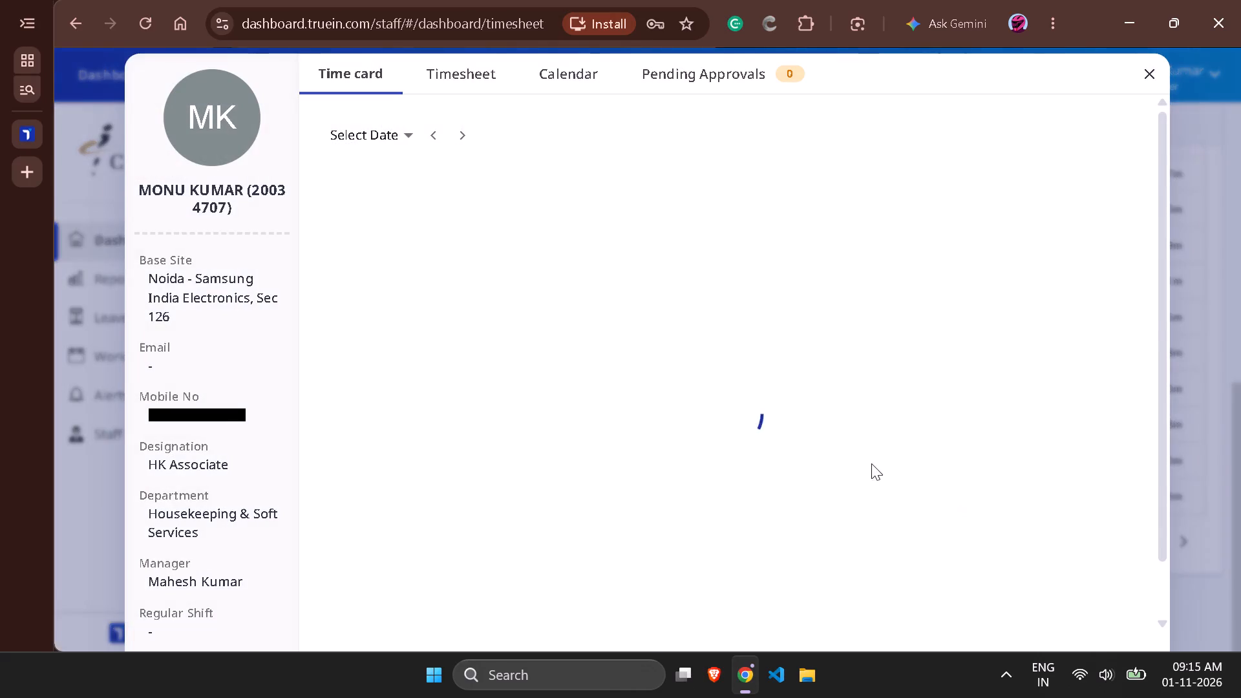
left_click(553, 203)
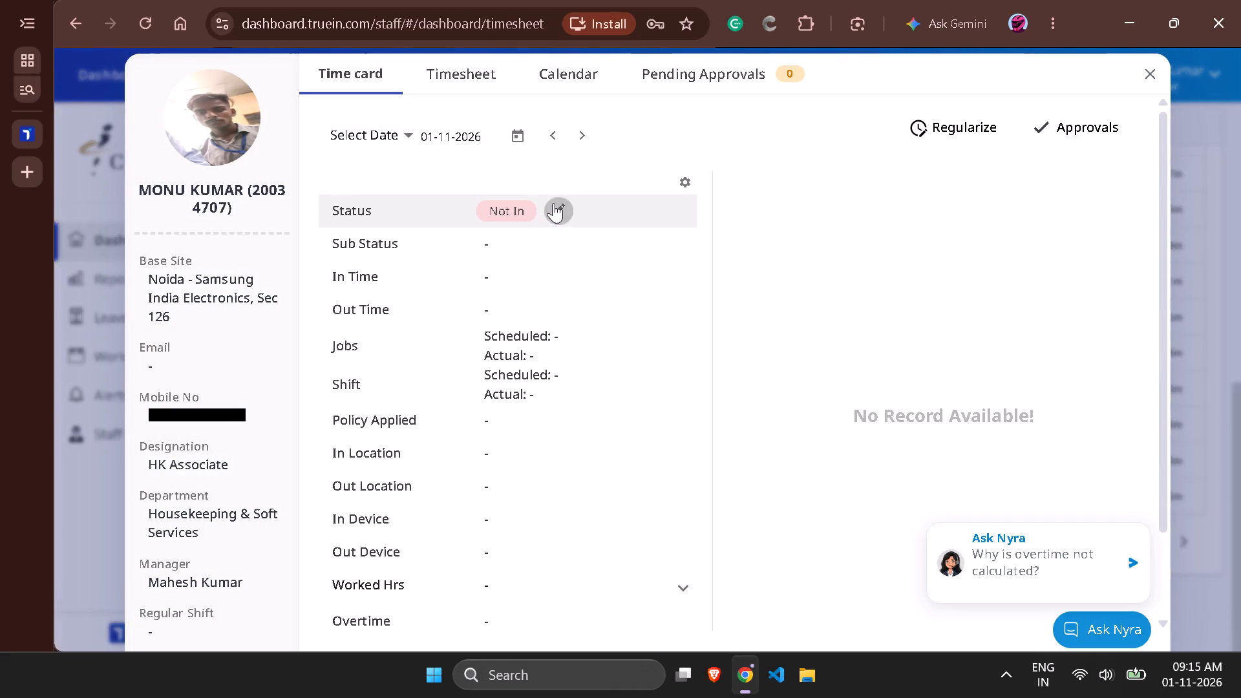
left_click(632, 261)
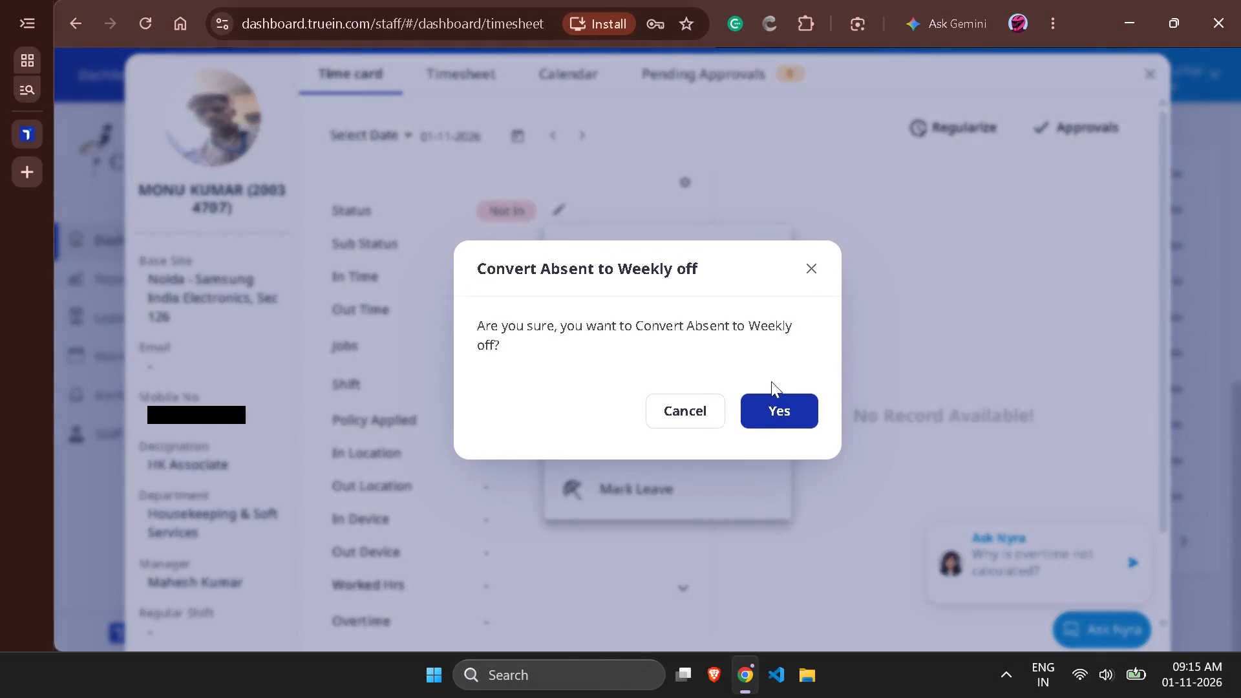
left_click(787, 416)
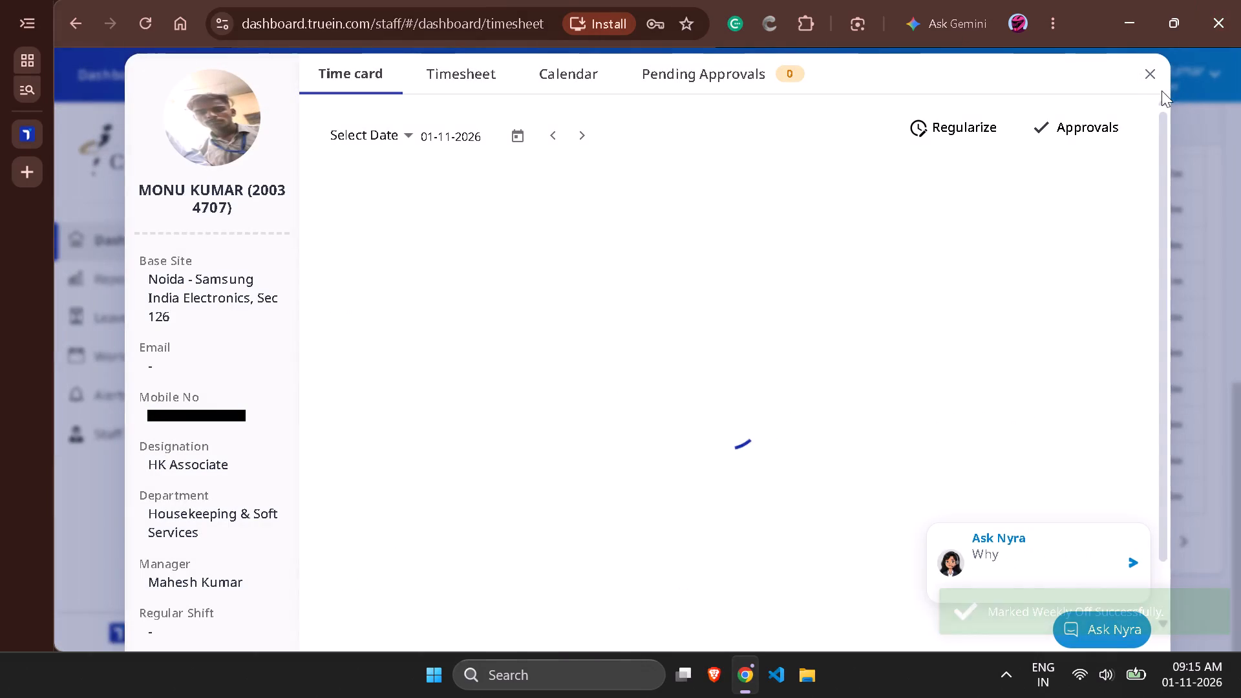
left_click(1144, 79)
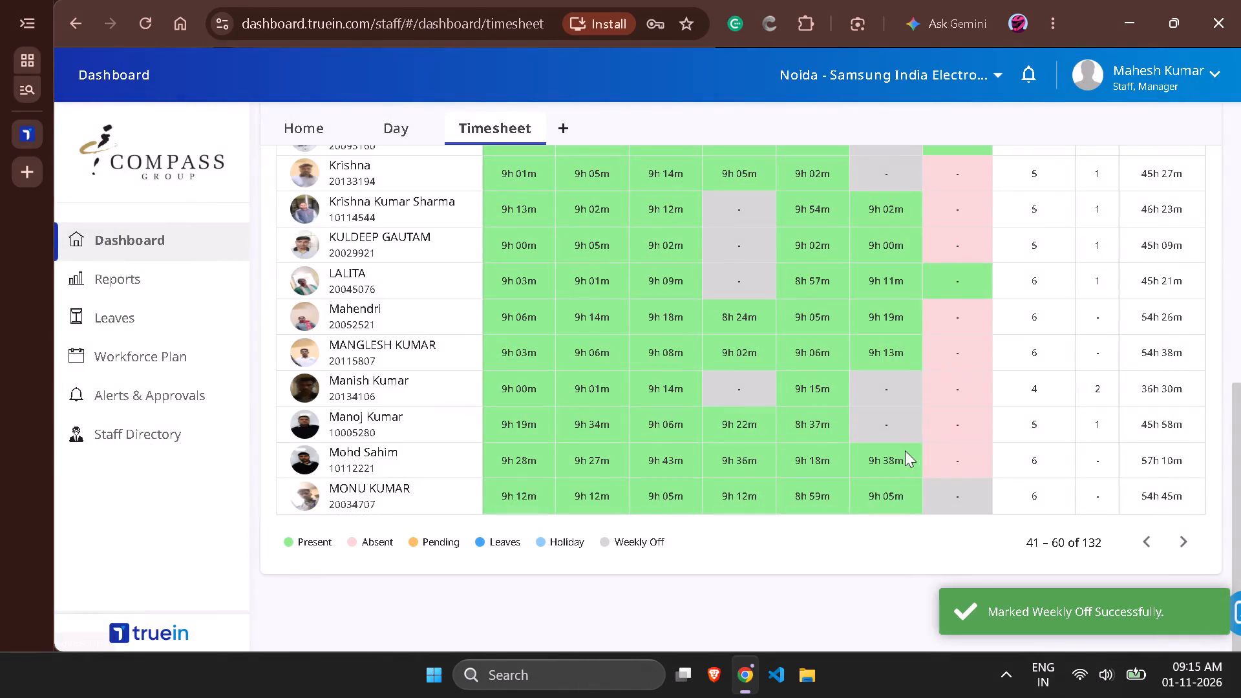
left_click(955, 461)
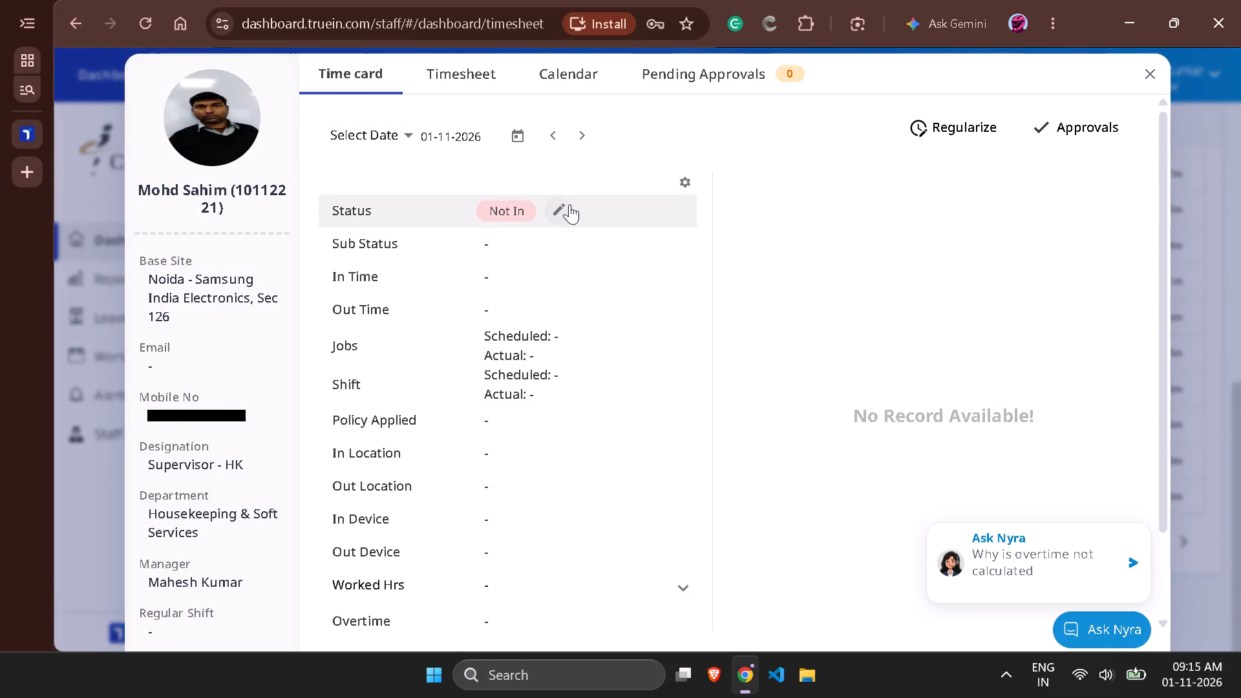
left_click(569, 204)
left_click(641, 257)
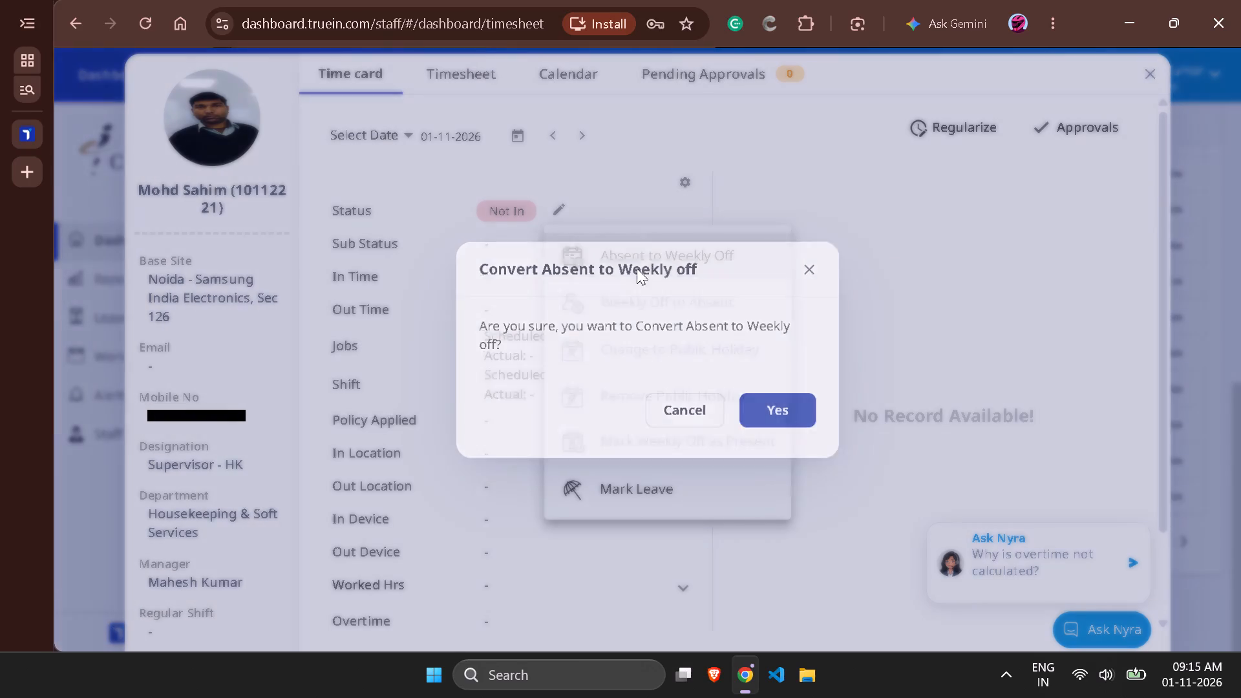
left_click(795, 410)
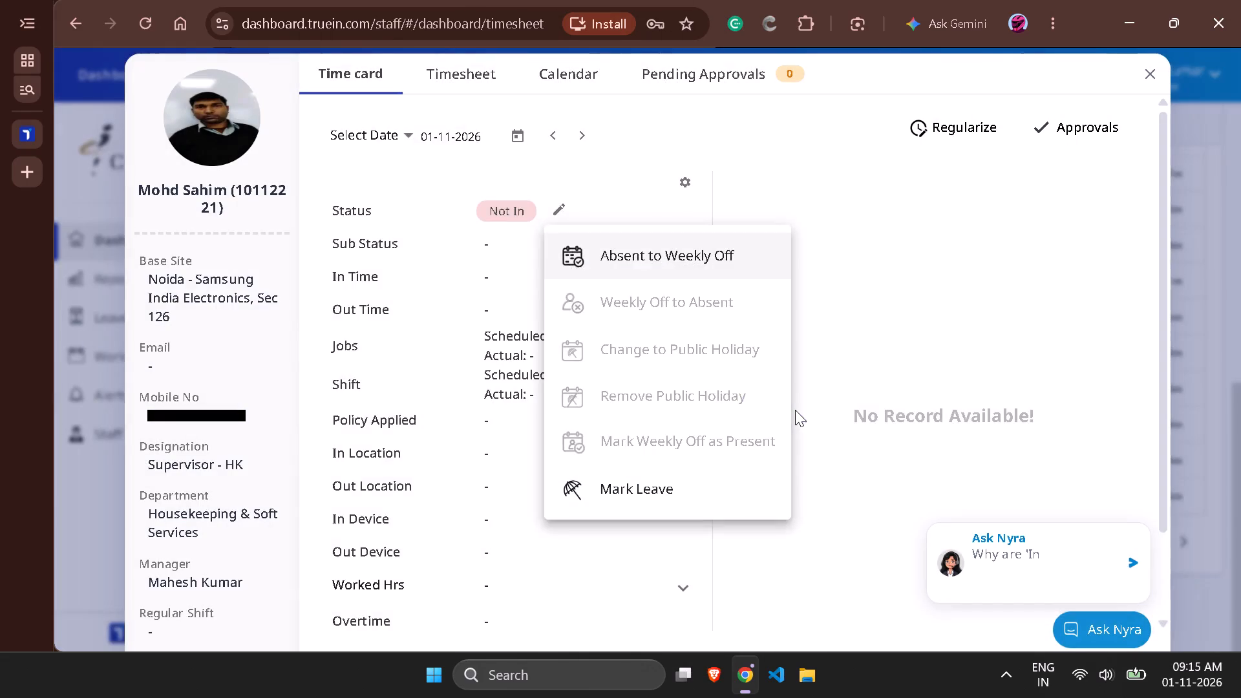
left_click(1161, 78)
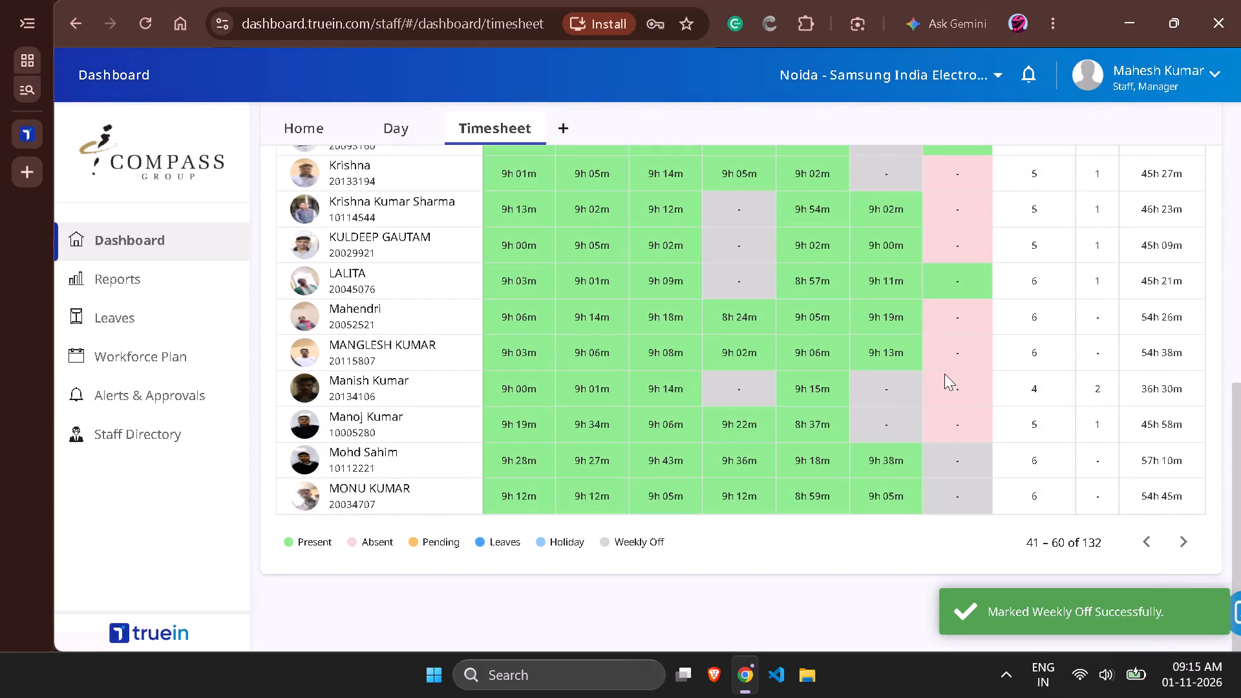
left_click(954, 354)
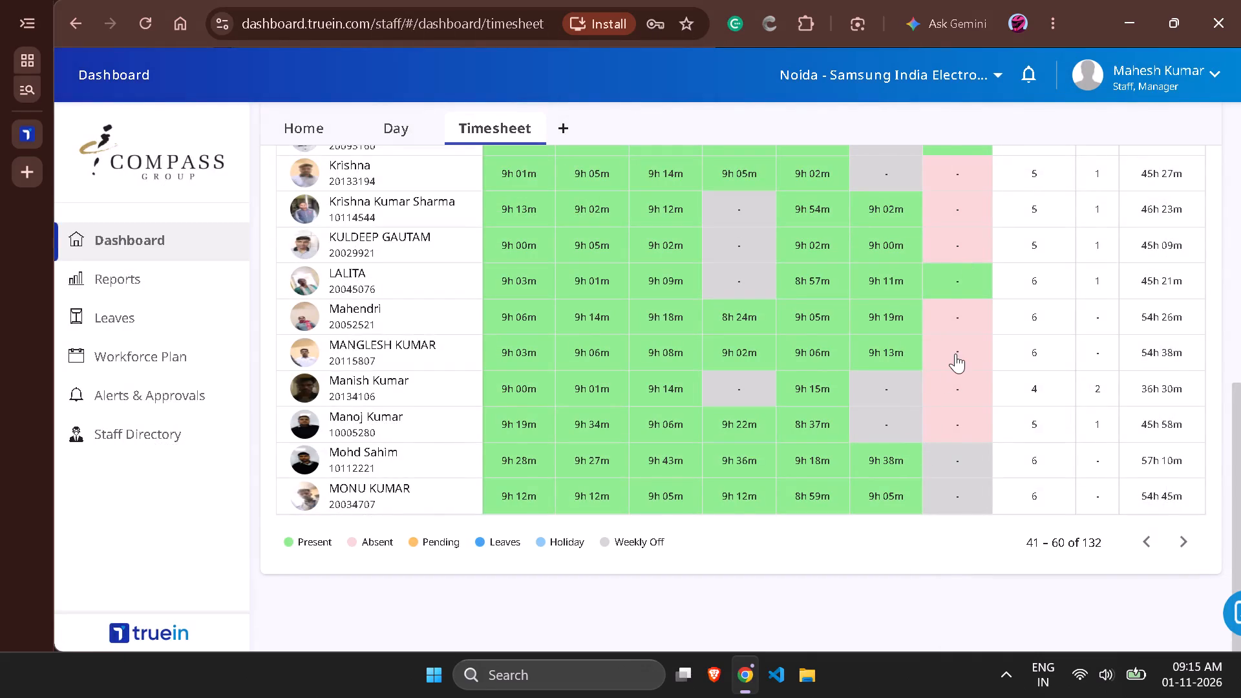
left_click(955, 354)
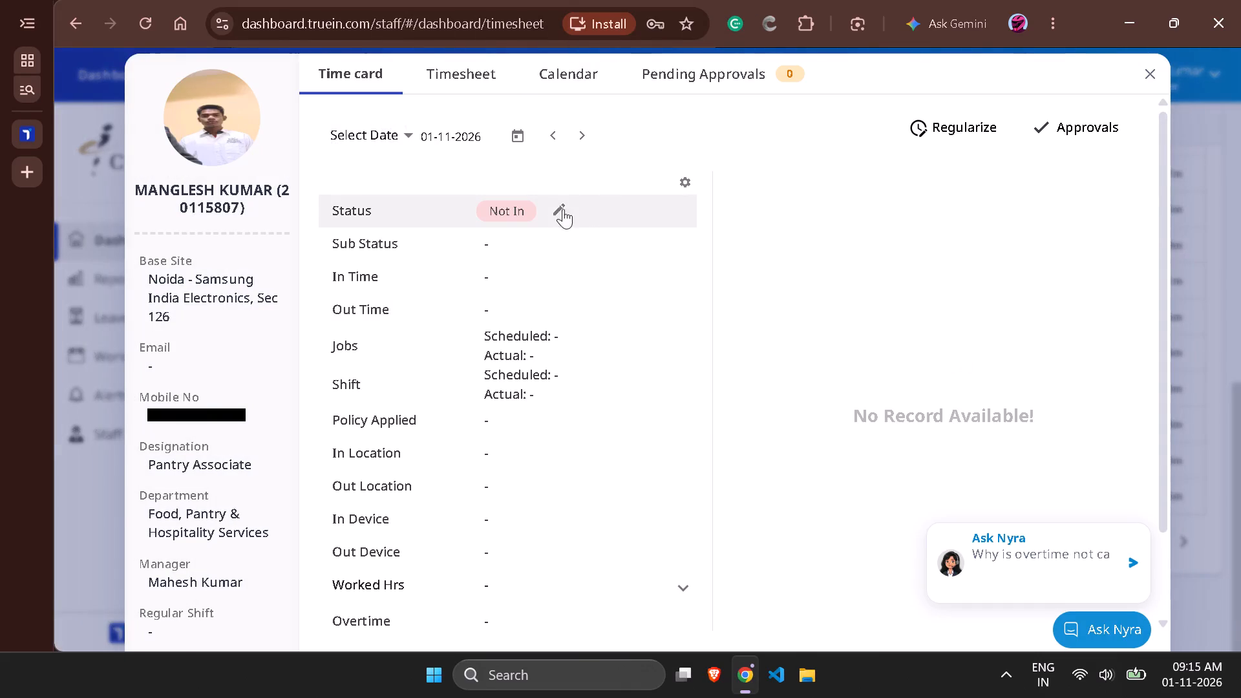
left_click(554, 204)
left_click(610, 255)
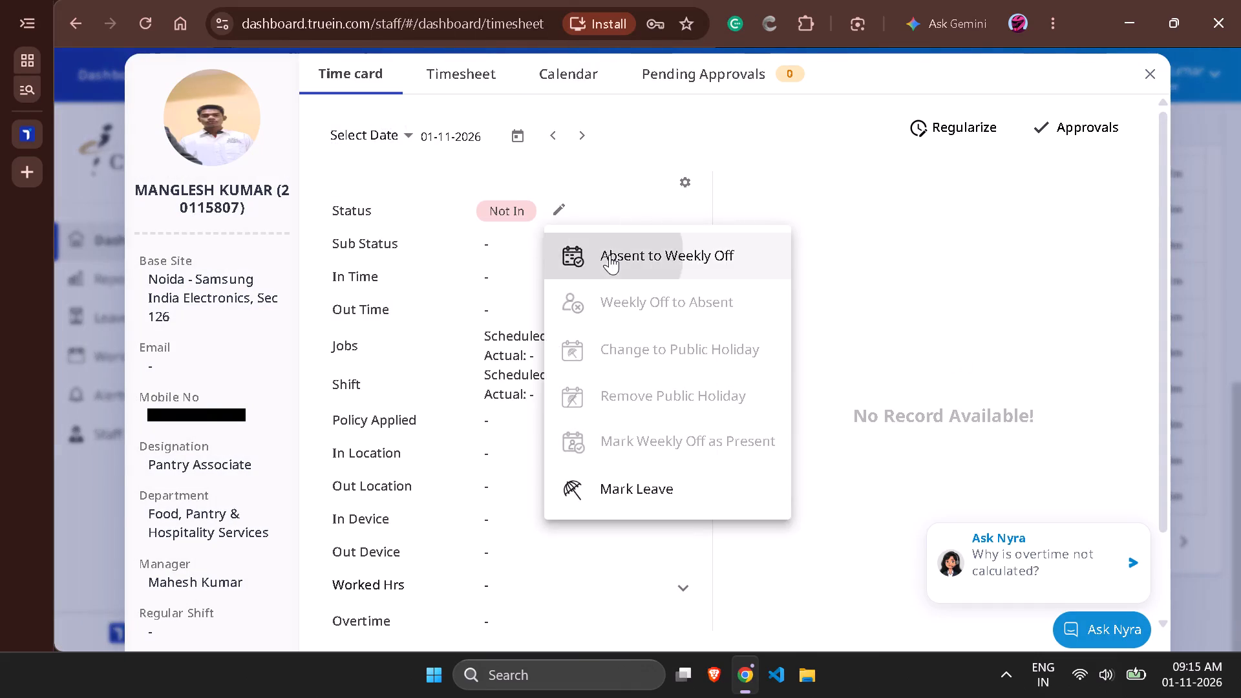
left_click(775, 413)
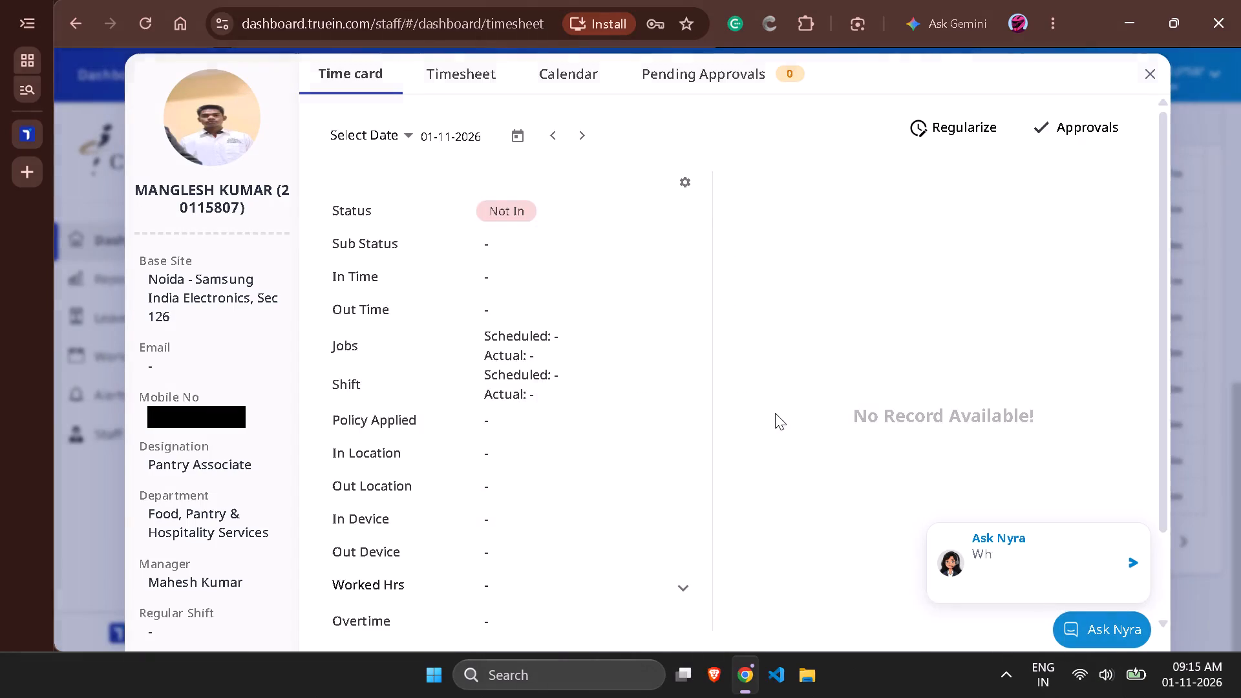
left_click(1145, 87)
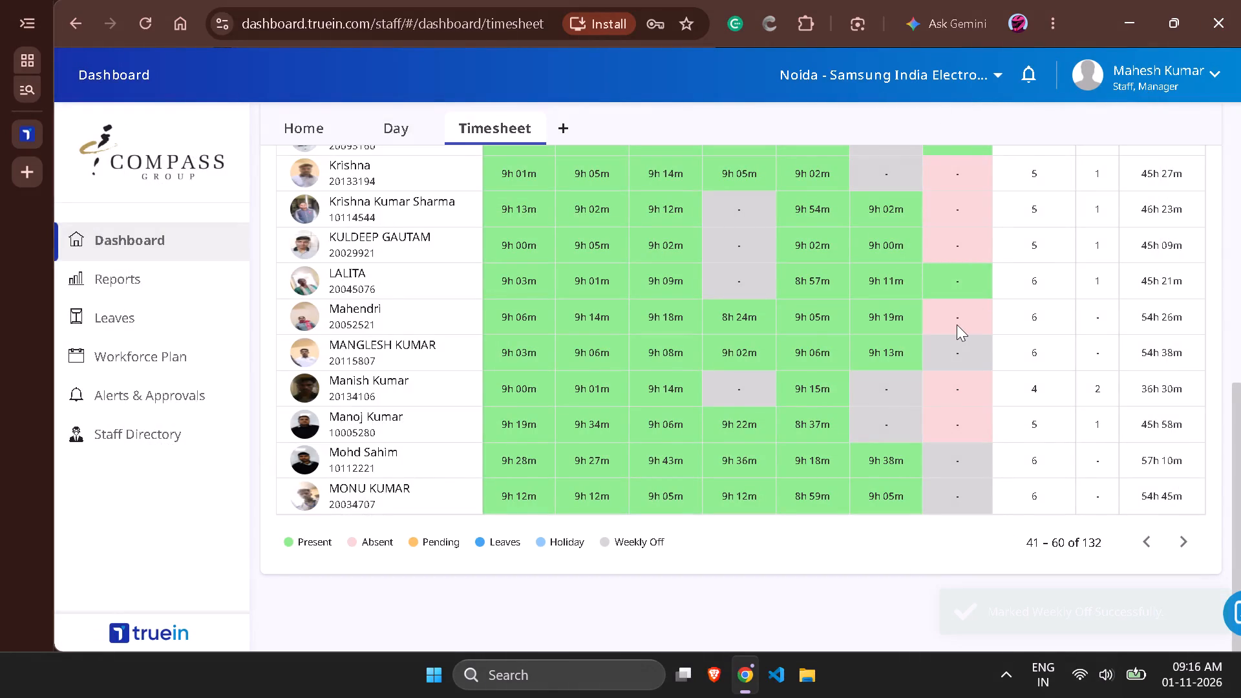
Convert the 1 November absence of Mahendri, the House Lady, to Weekly Off and close the time card.
left_click(955, 318)
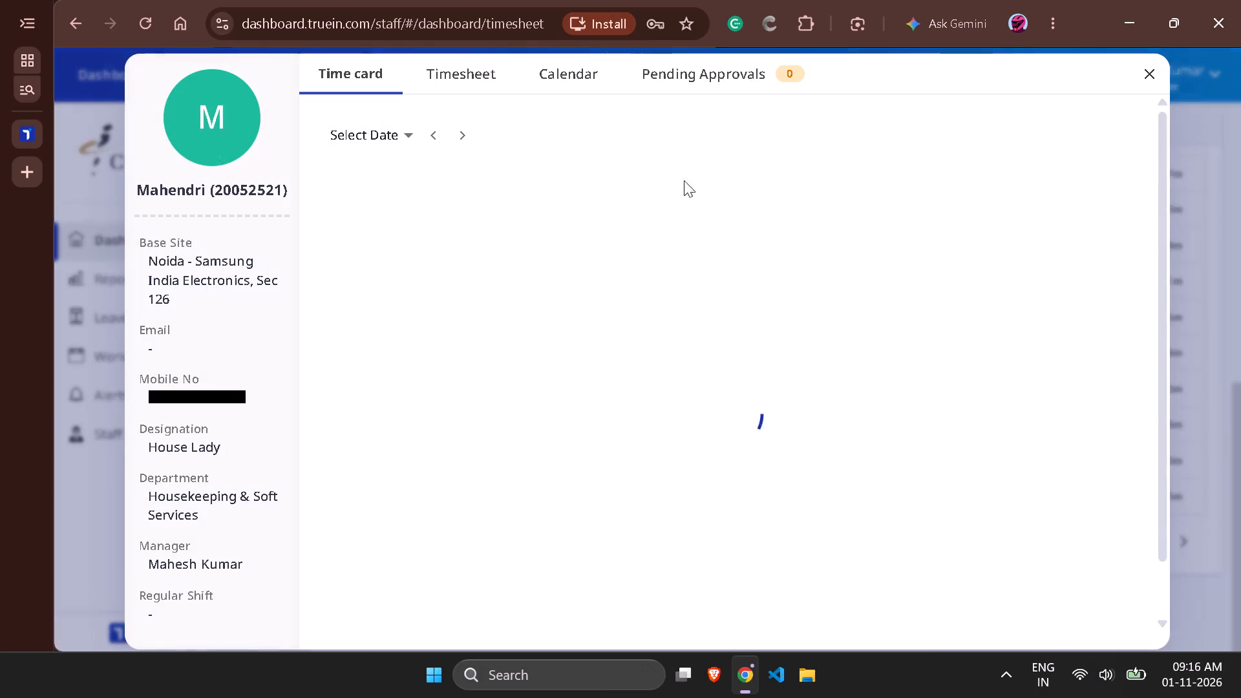
left_click(558, 201)
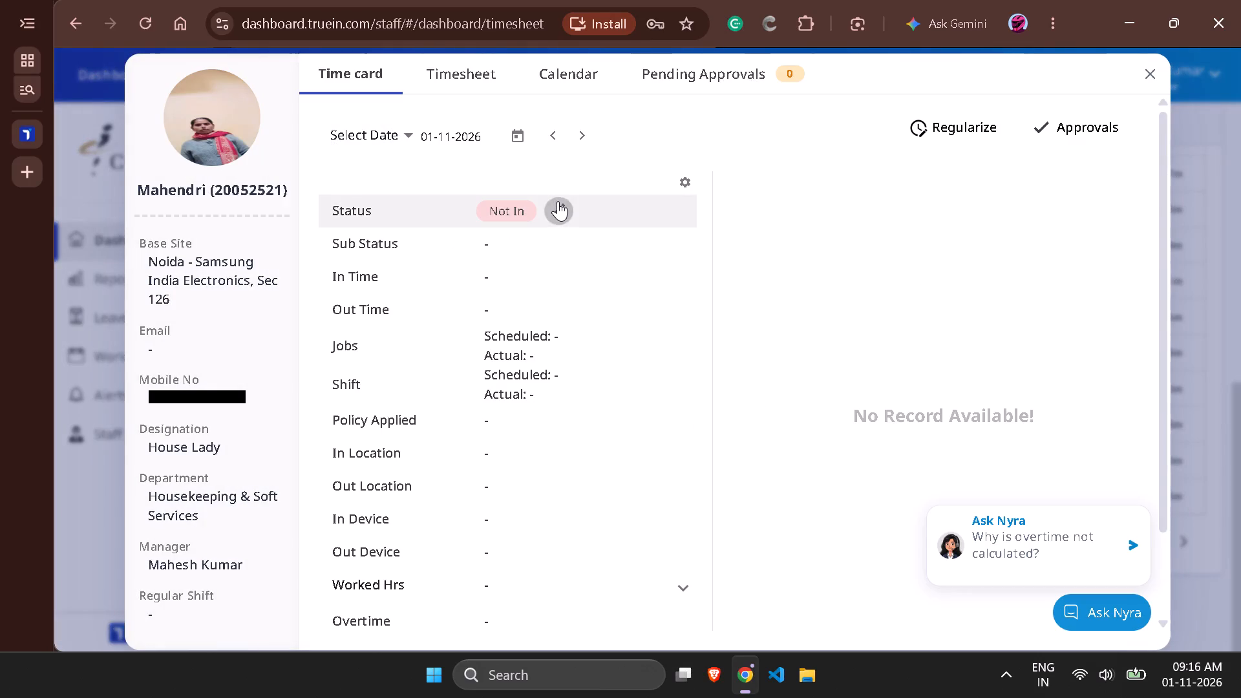
left_click(635, 274)
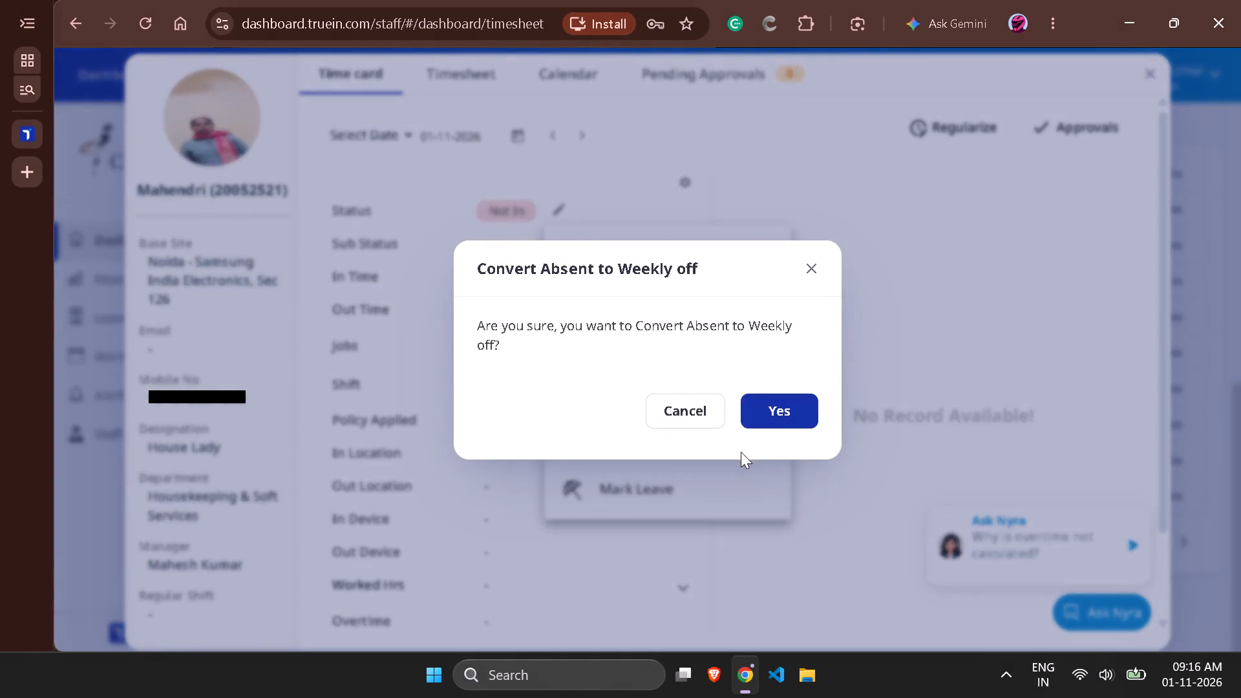
left_click(785, 414)
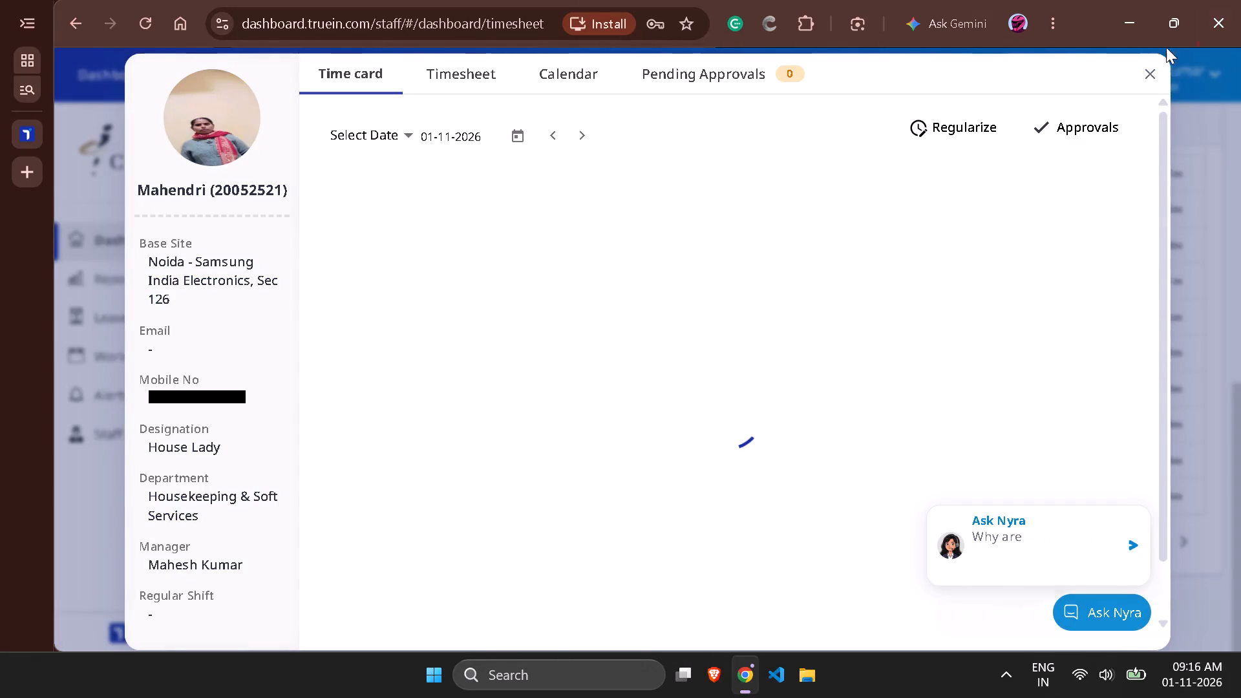
left_click(1151, 79)
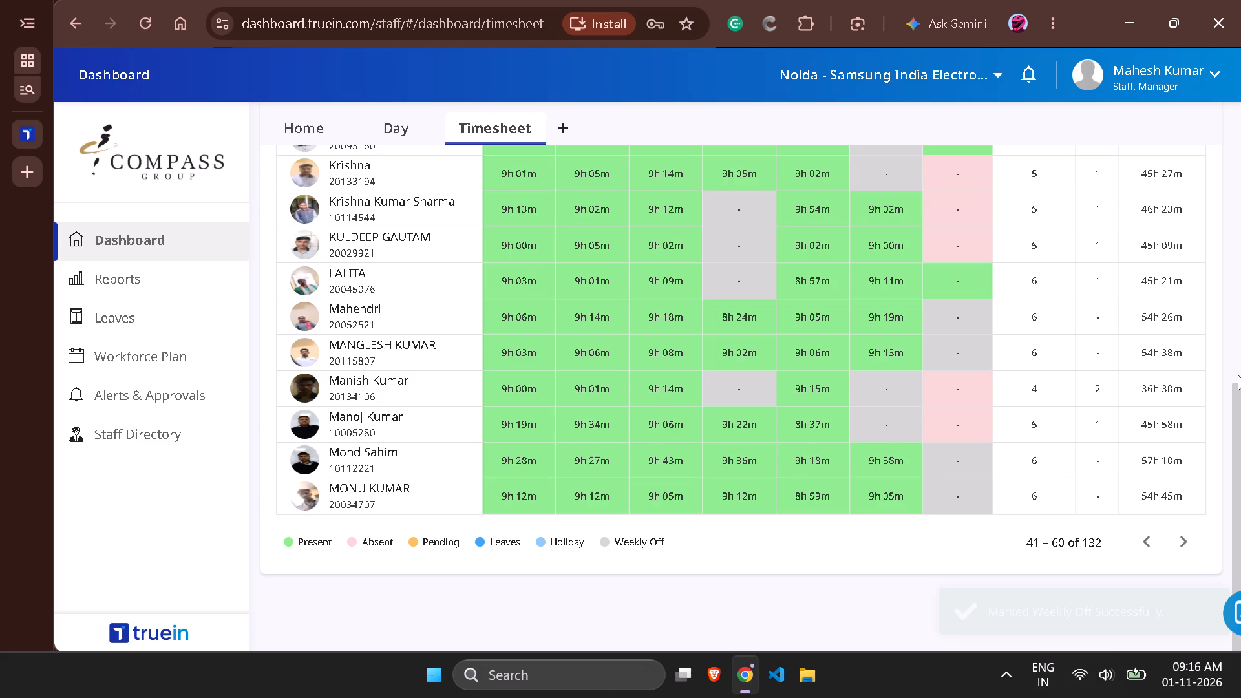
Review all rows of the 41–60 timesheet page for staff still lacking a weekly off in the week.
left_click_drag(1238, 375, 1240, 386)
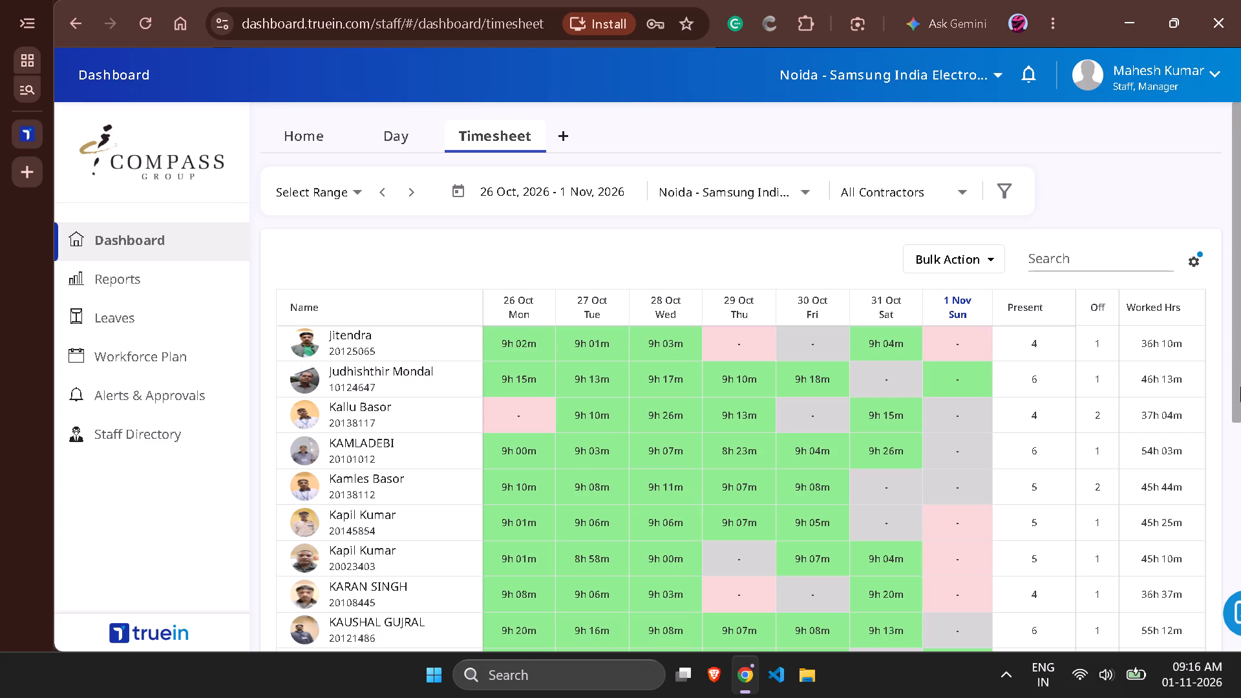
left_click_drag(1240, 386, 1232, 460)
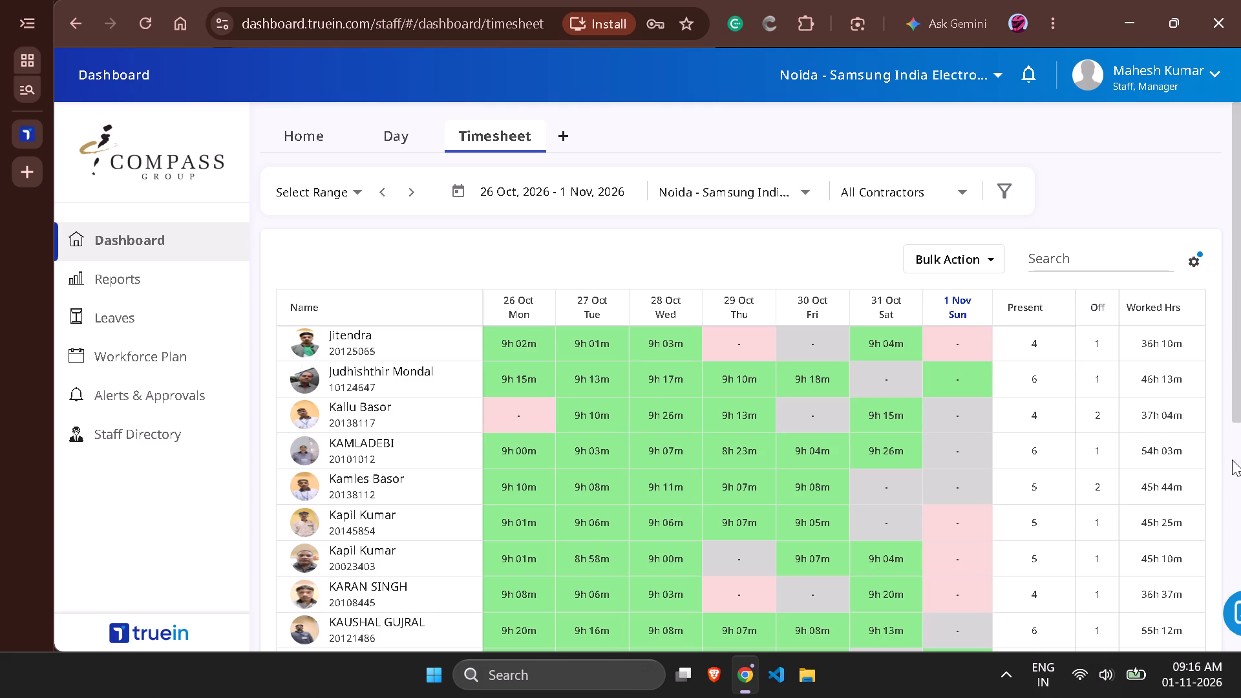
left_click_drag(1232, 460, 1235, 471)
left_click_drag(1235, 418, 1236, 475)
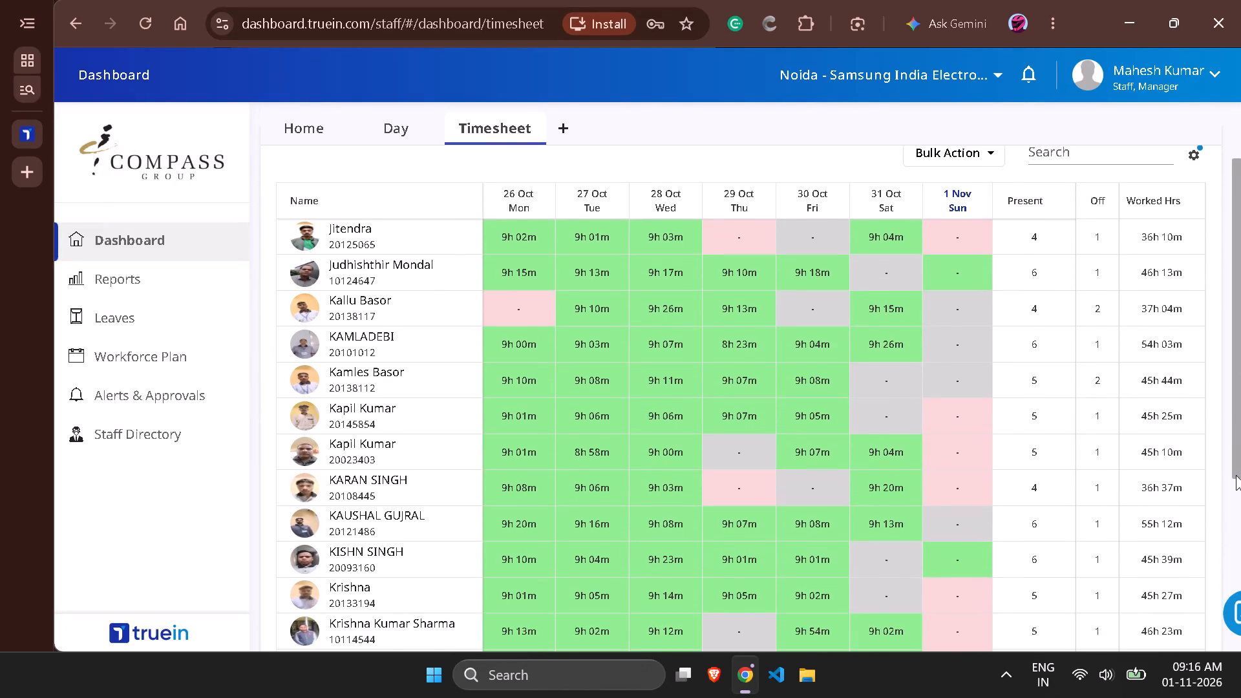
left_click_drag(1236, 475, 1224, 392)
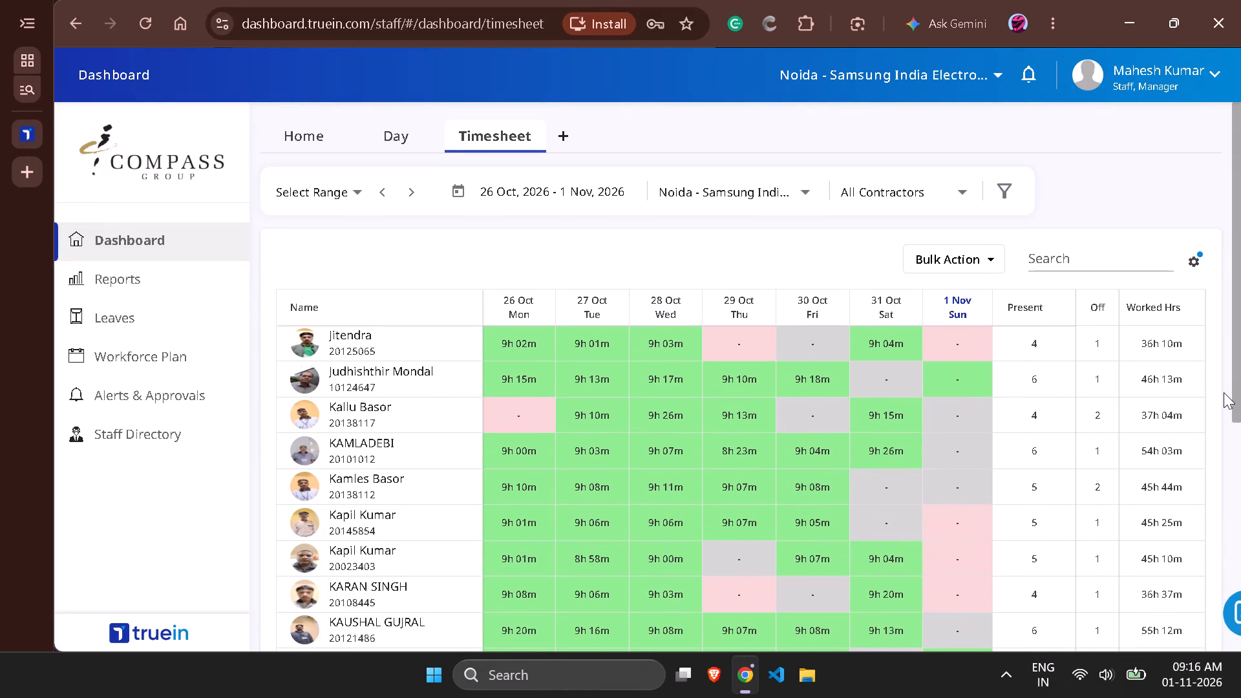
left_click_drag(1224, 392, 1228, 472)
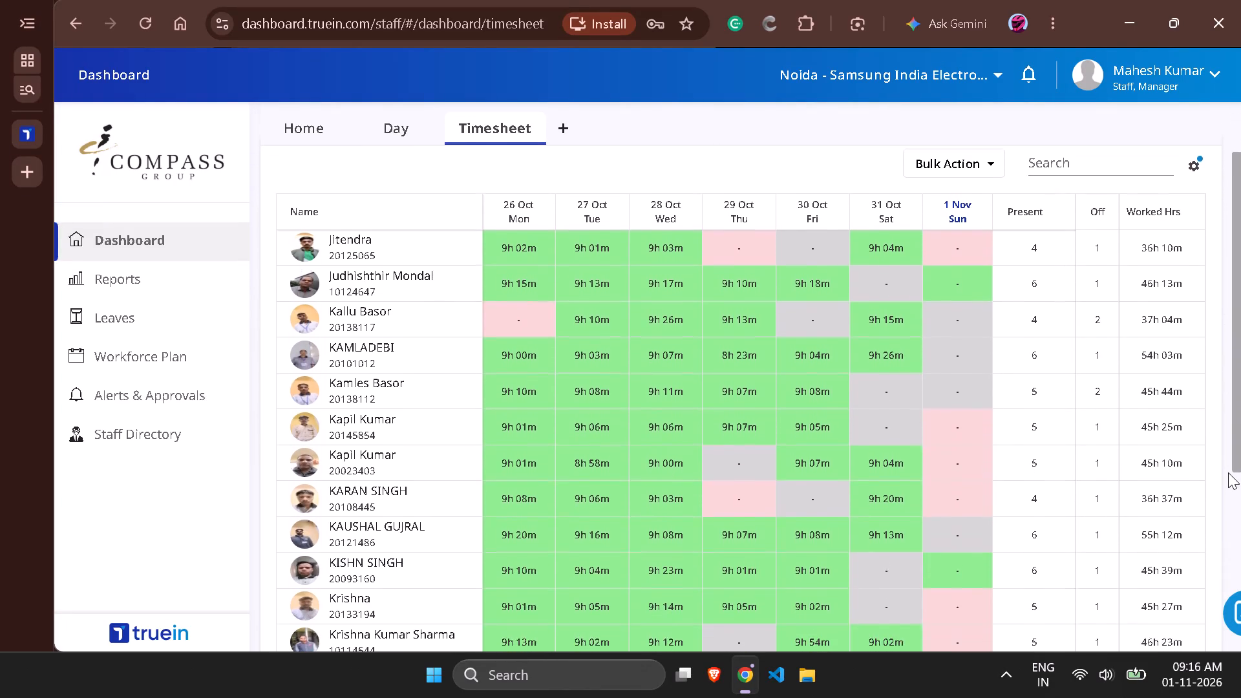
left_click_drag(1228, 472, 1238, 518)
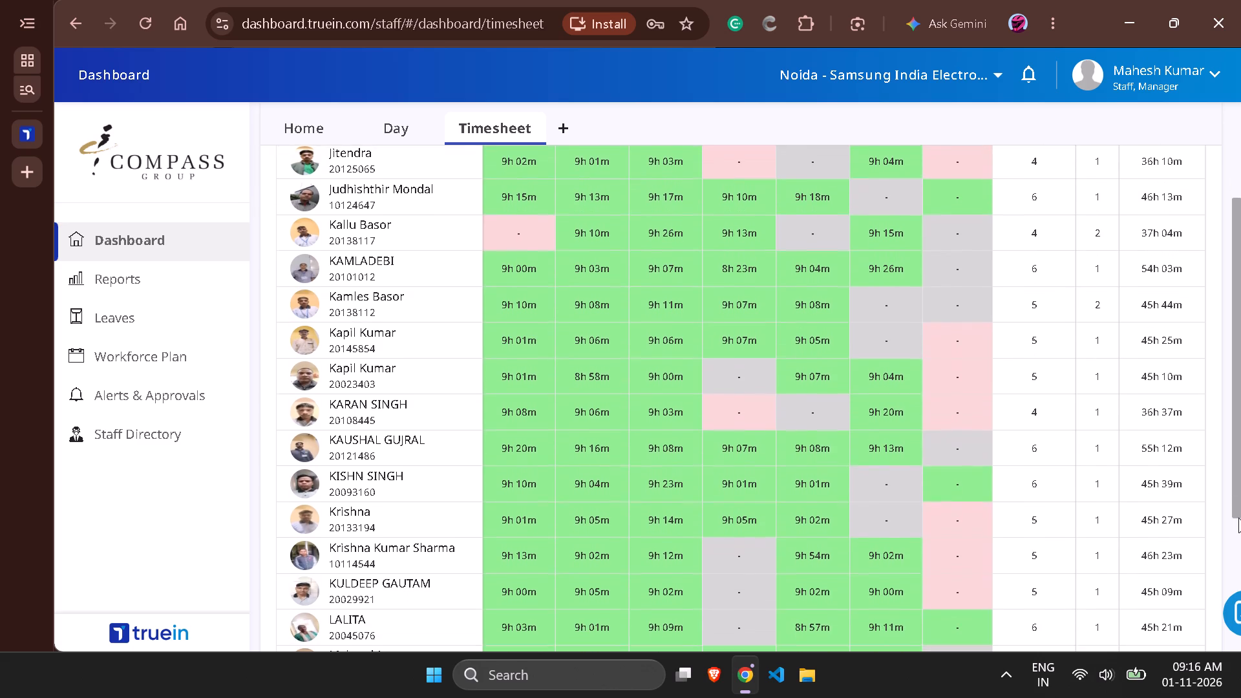
left_click_drag(1238, 518, 1240, 567)
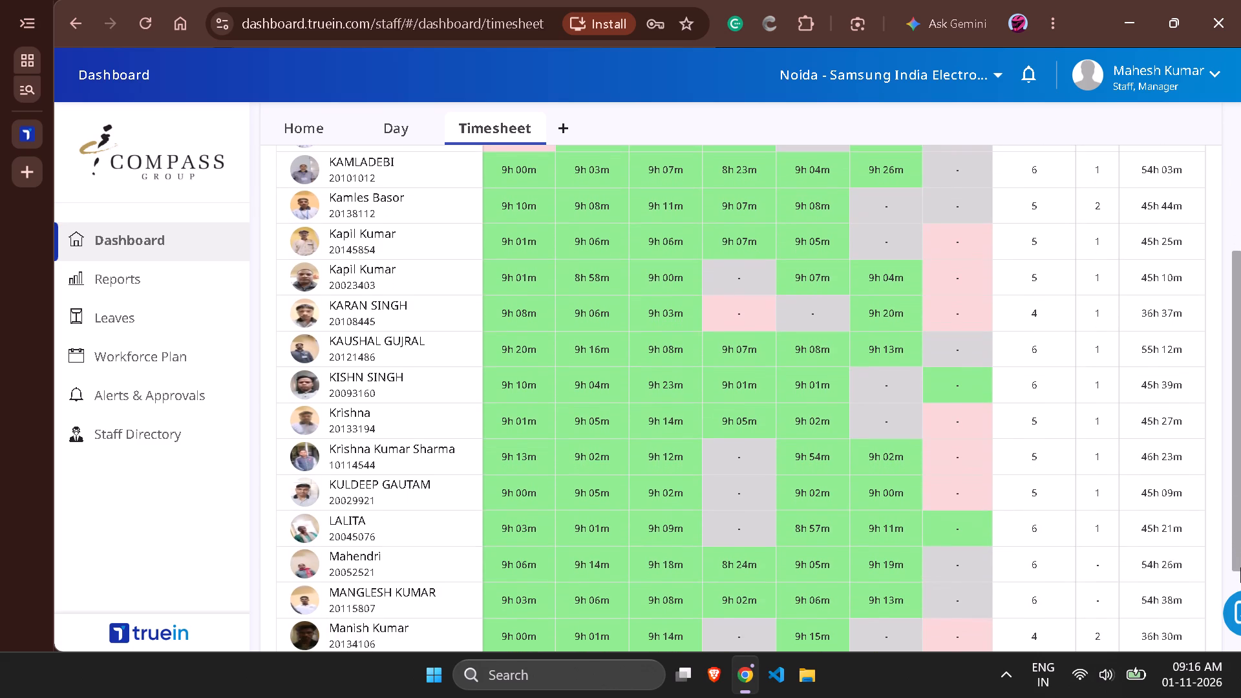
left_click_drag(1240, 567, 1240, 674)
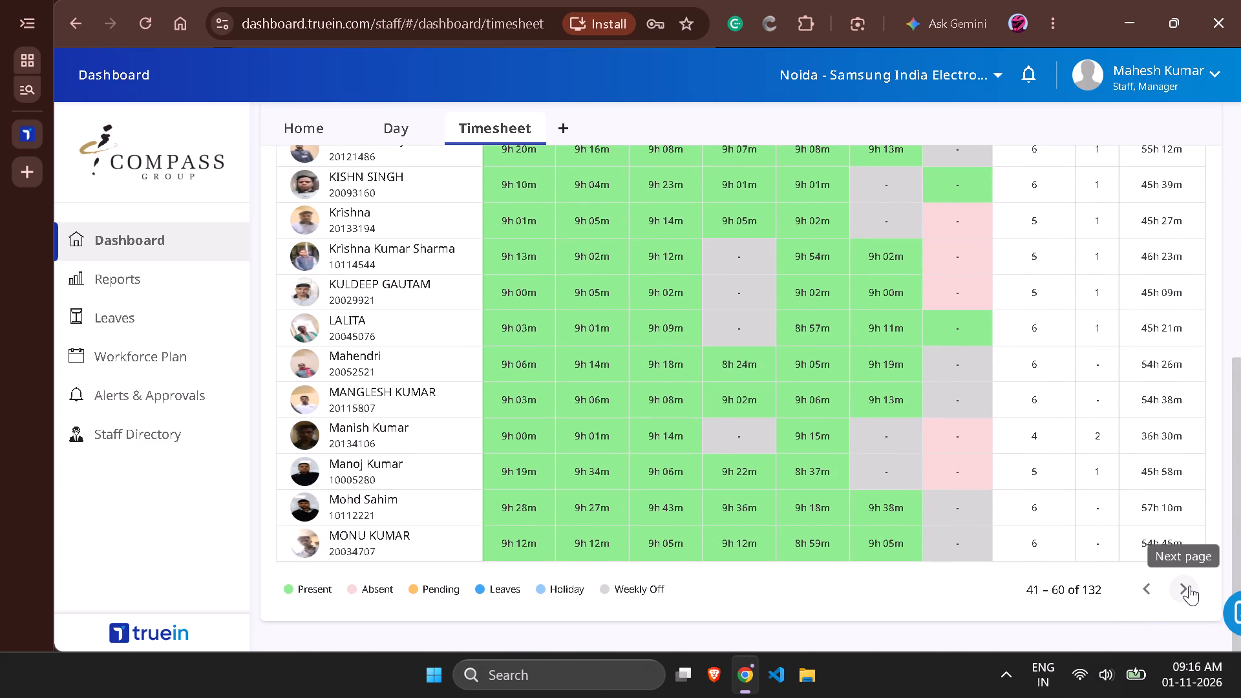
On the next timesheet page, convert the 1 November absence of Mufis, the HK Associate in the first row, to Weekly Off.
left_click(1189, 586)
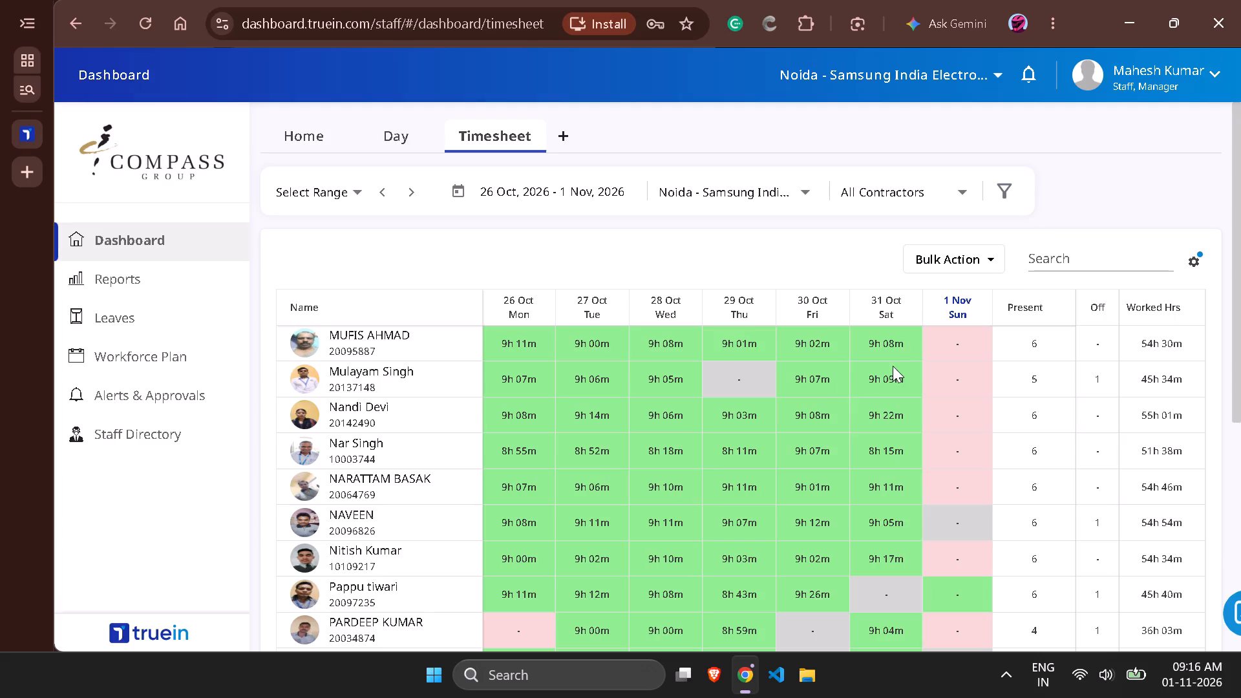
left_click(957, 344)
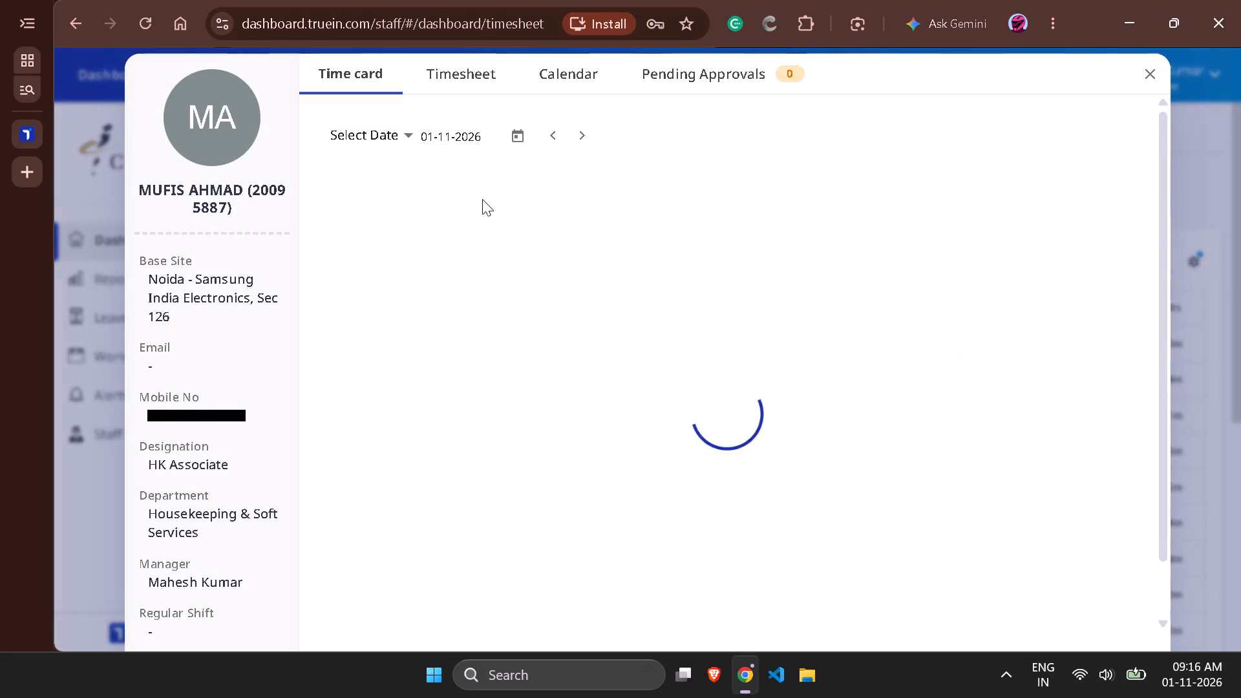
left_click(558, 213)
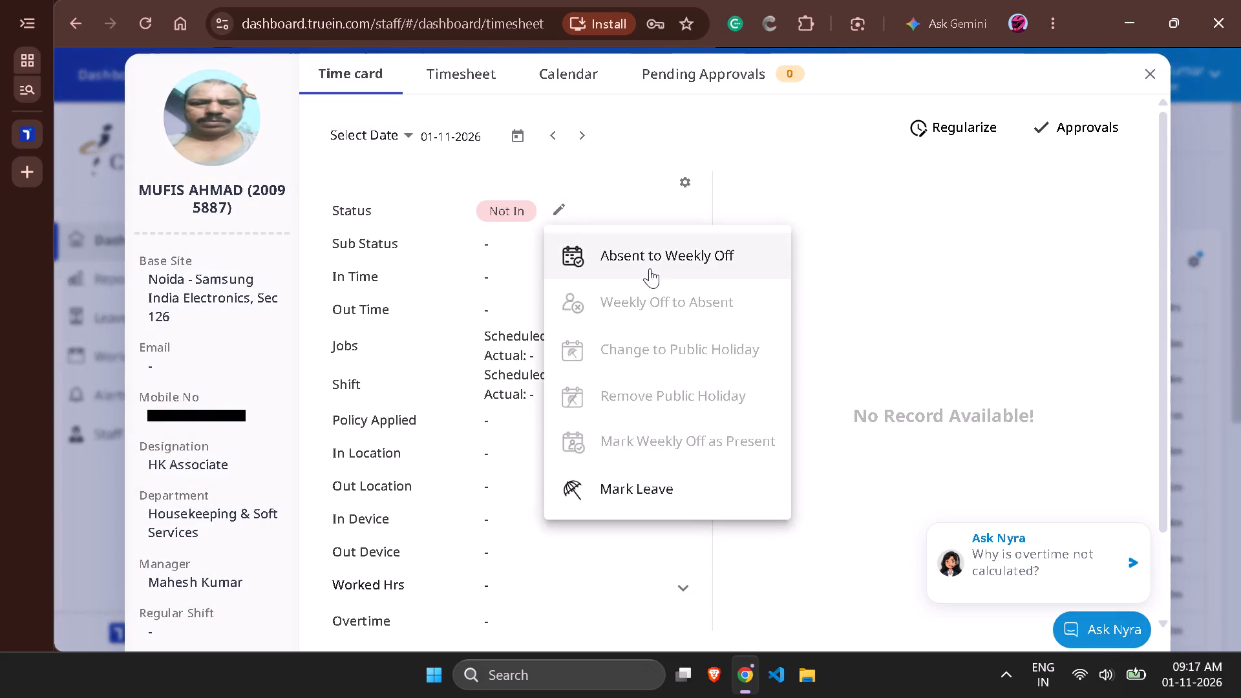
left_click(654, 263)
left_click(807, 381)
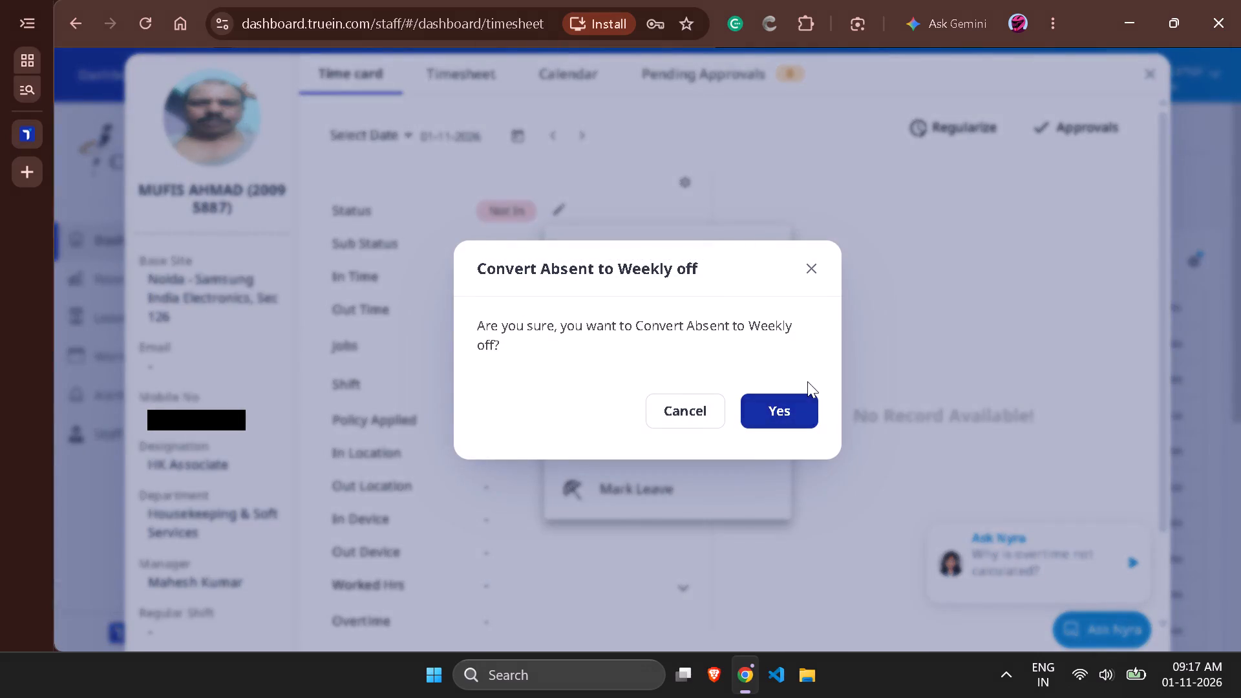
left_click(787, 415)
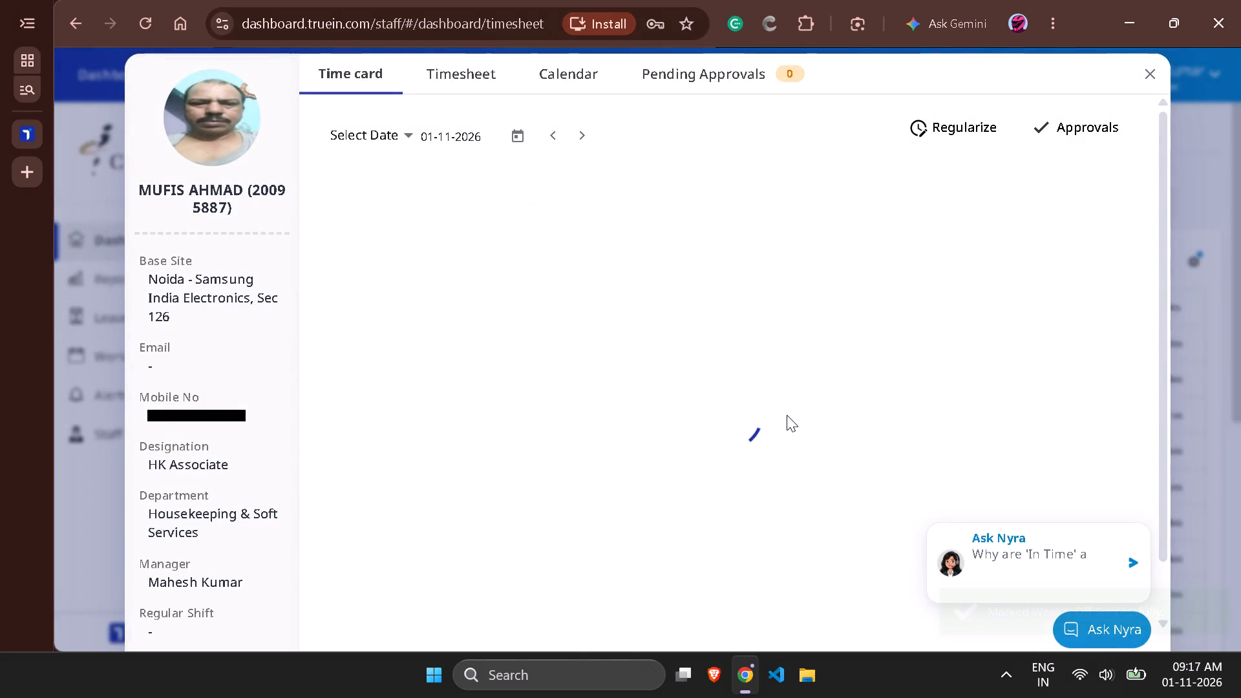
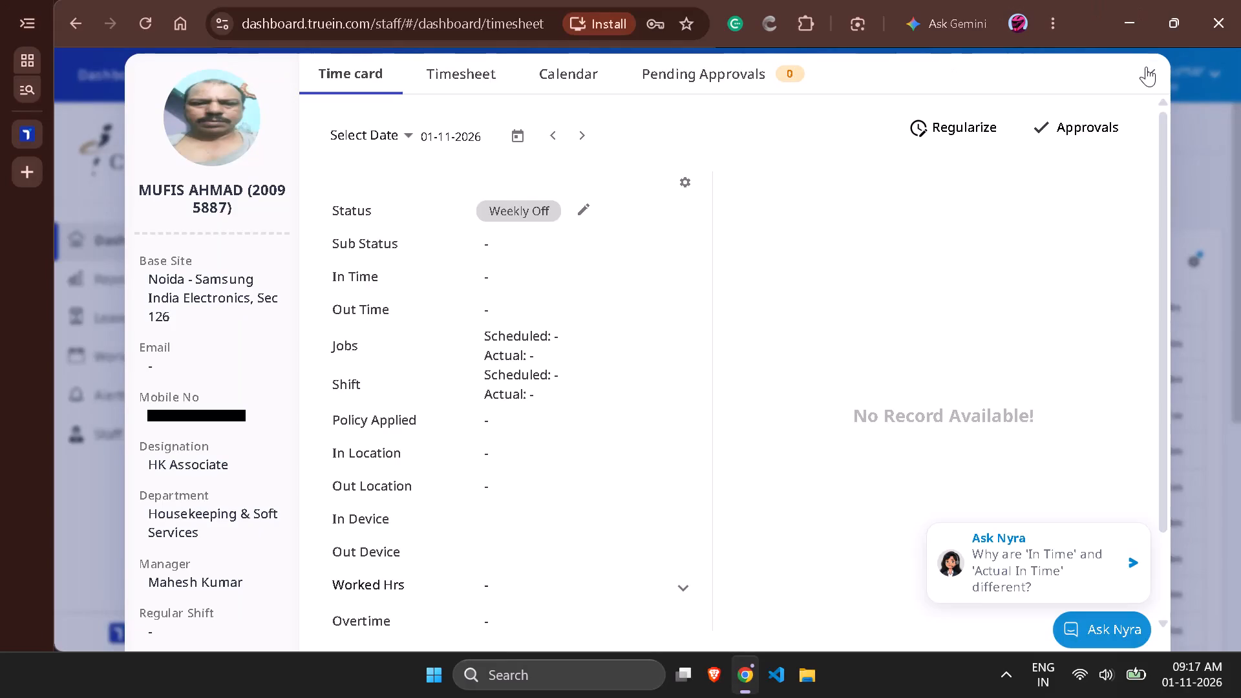
Close the time card of Mufis, the HK Associate in the first row.
left_click(1143, 67)
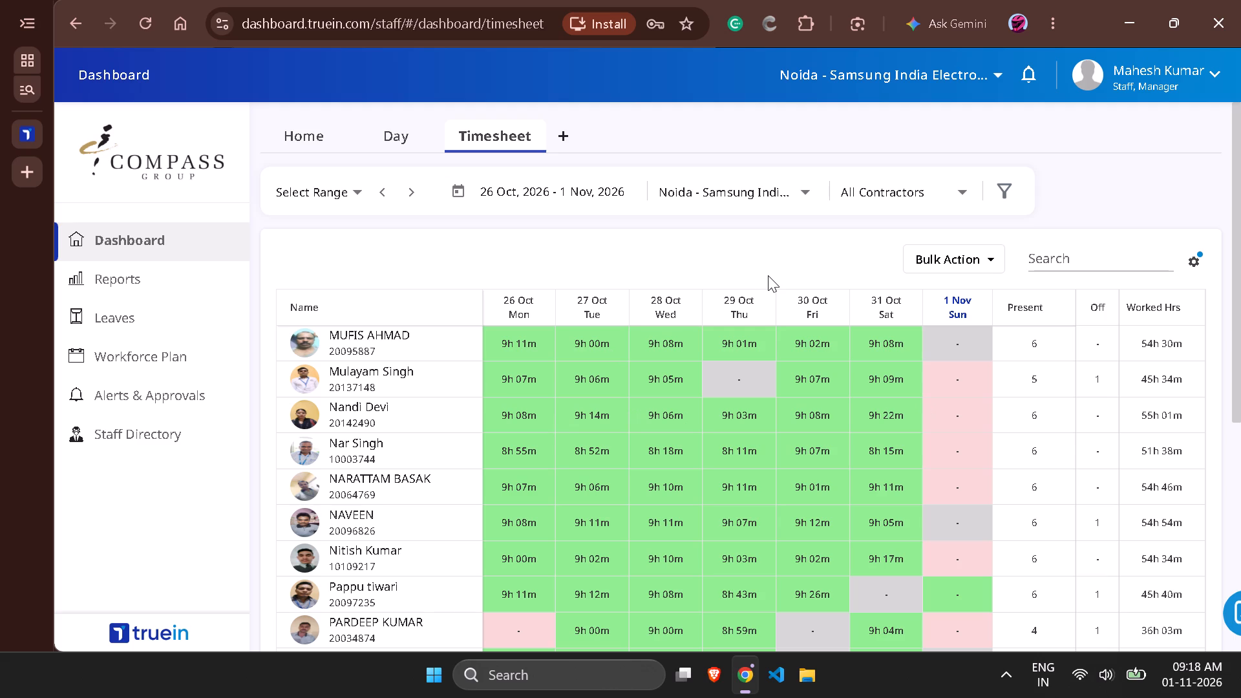
Convert the 1 November absence of Nandi, the House Lady, to Weekly Off and close the time card.
left_click(955, 415)
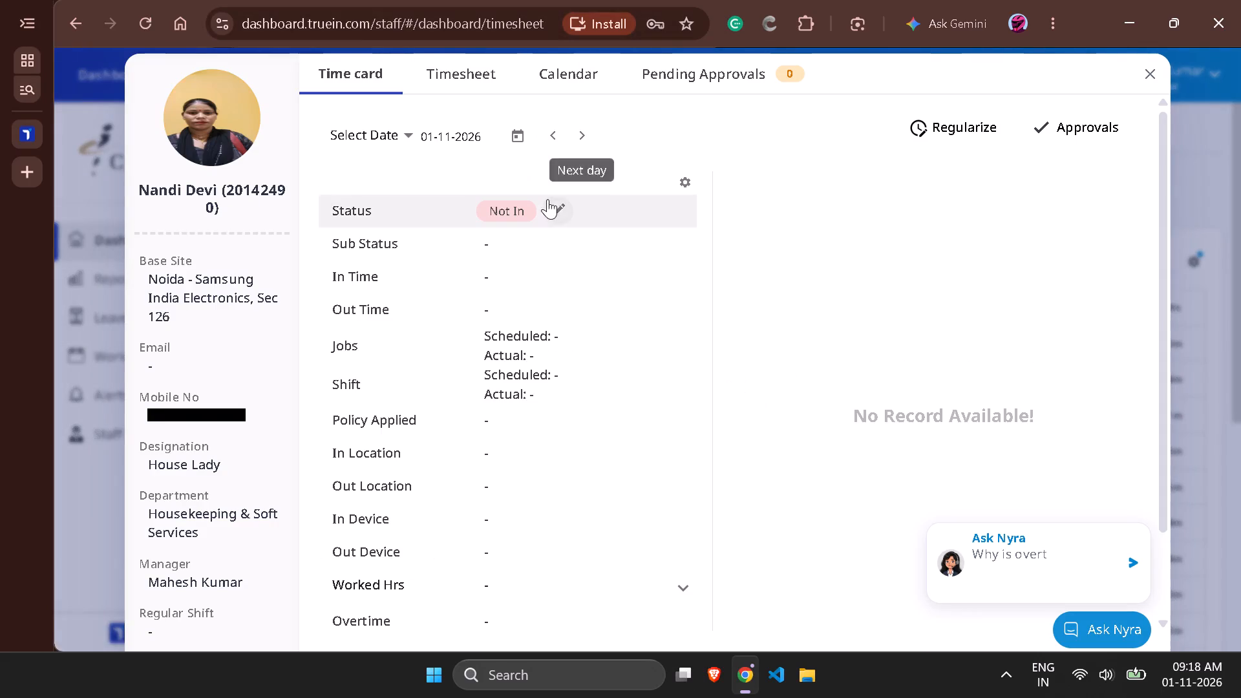
left_click(553, 205)
left_click(745, 243)
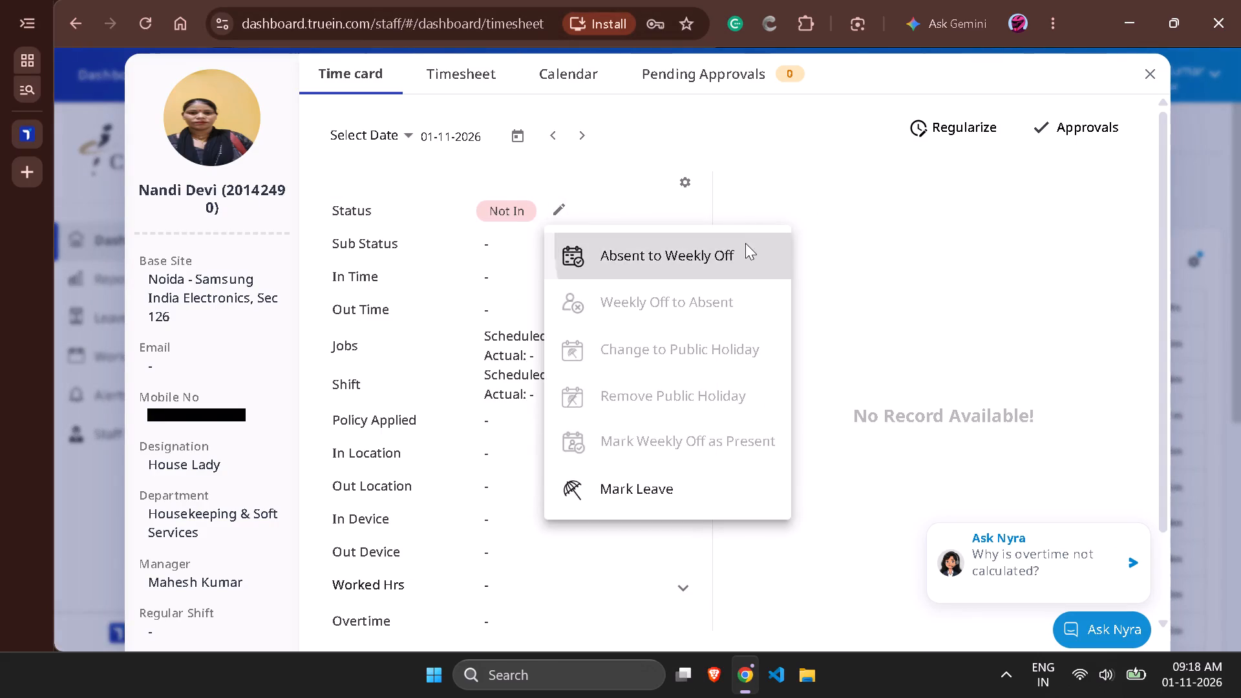
left_click(785, 419)
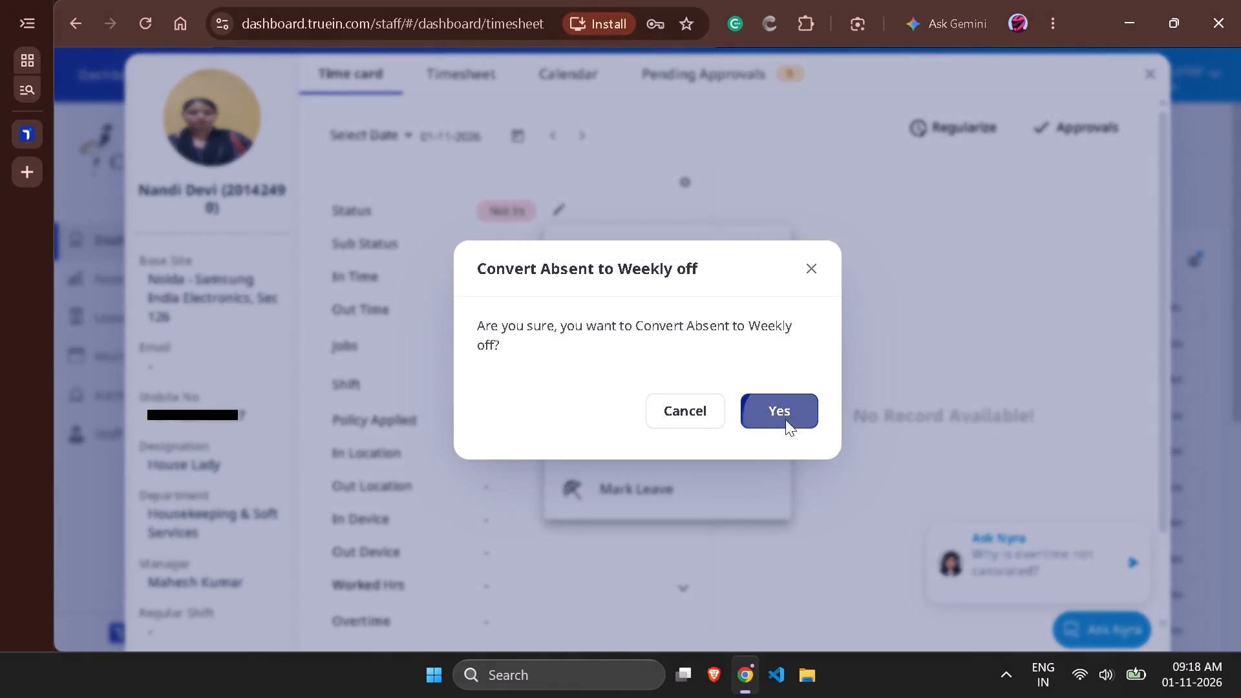
left_click(1137, 63)
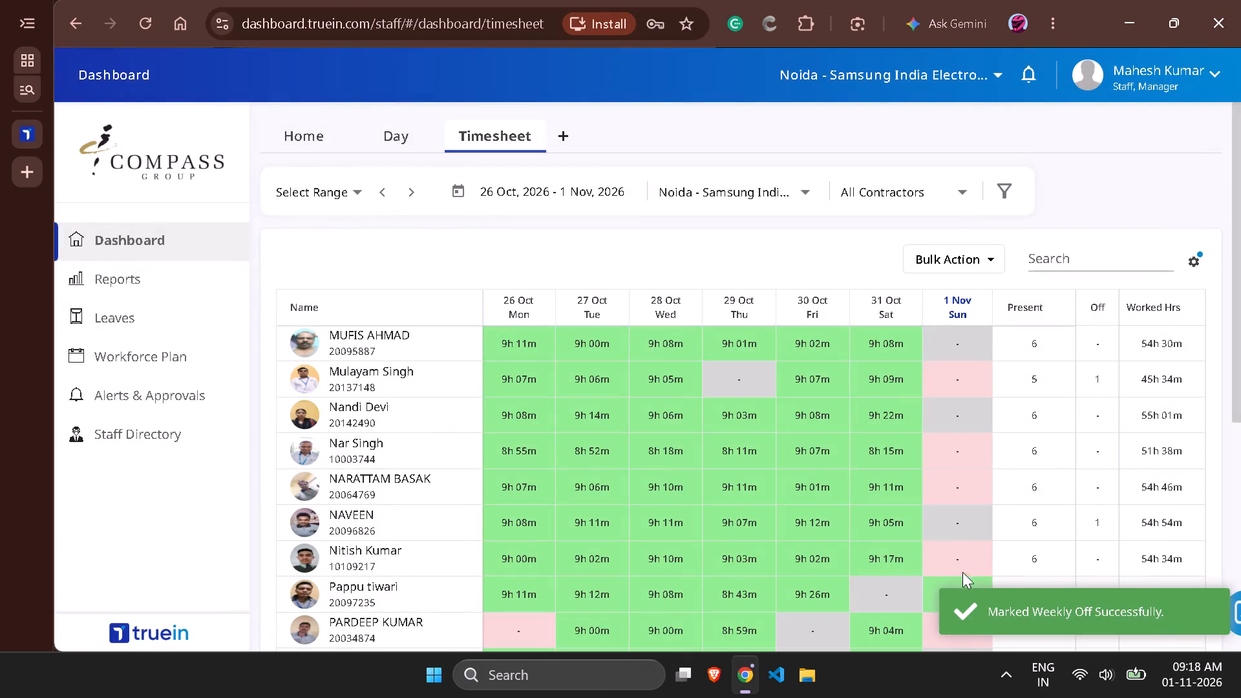
Convert the 1 November absence of Nitish, the Pantry Associate, to Weekly Off and close the time card.
left_click(957, 562)
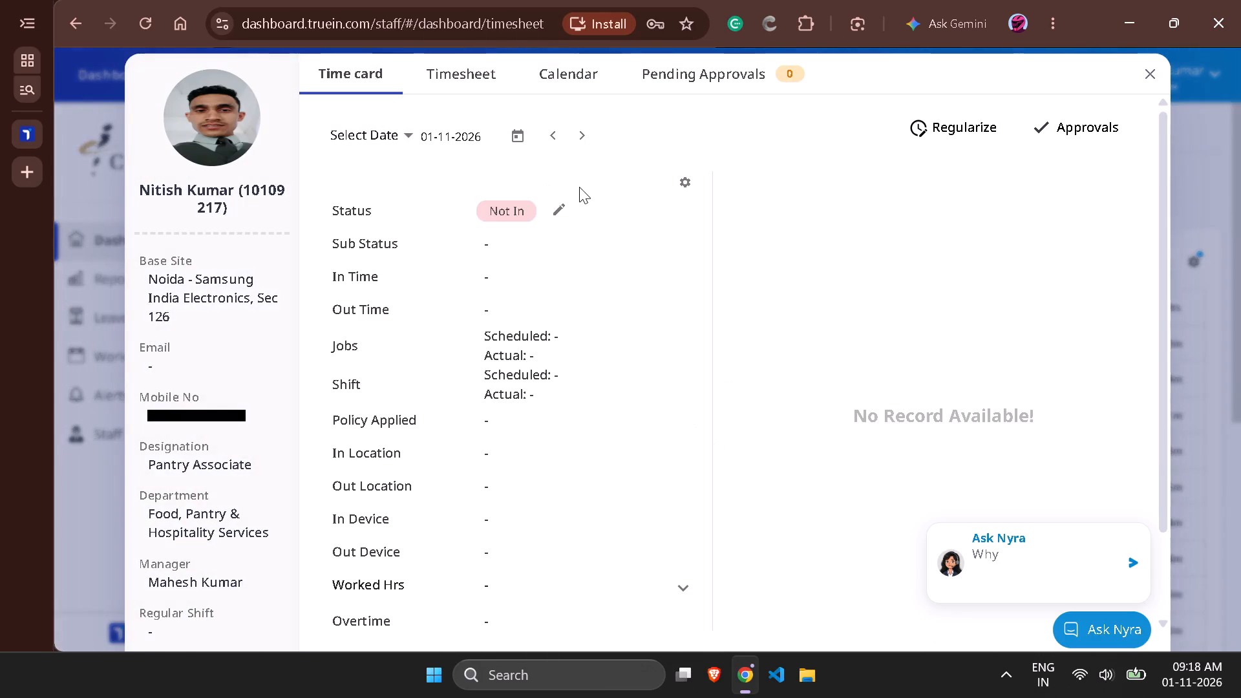
left_click(572, 209)
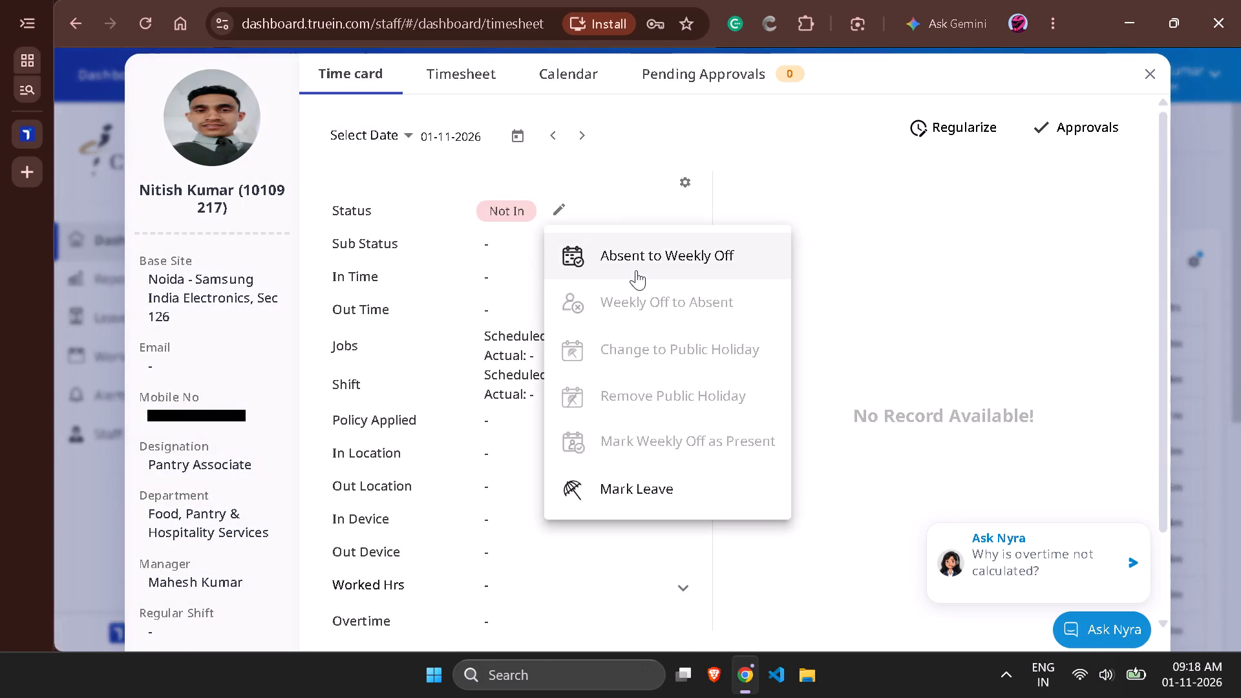
left_click(636, 270)
left_click(792, 394)
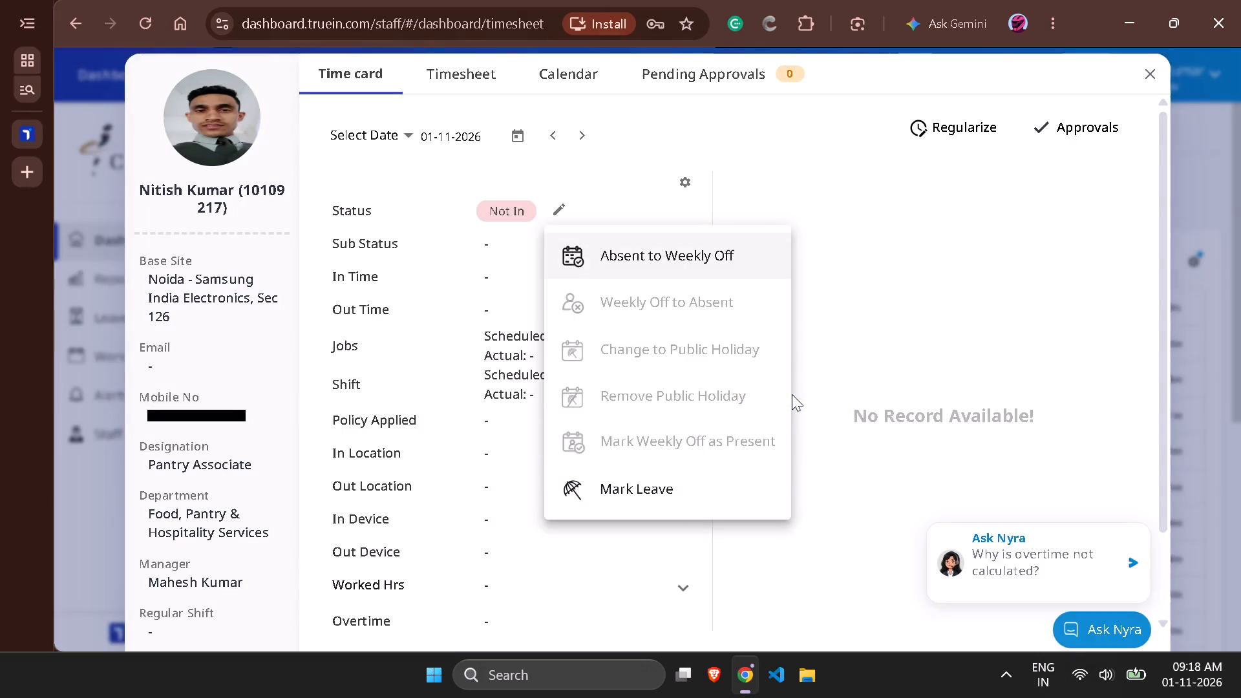
left_click(1151, 68)
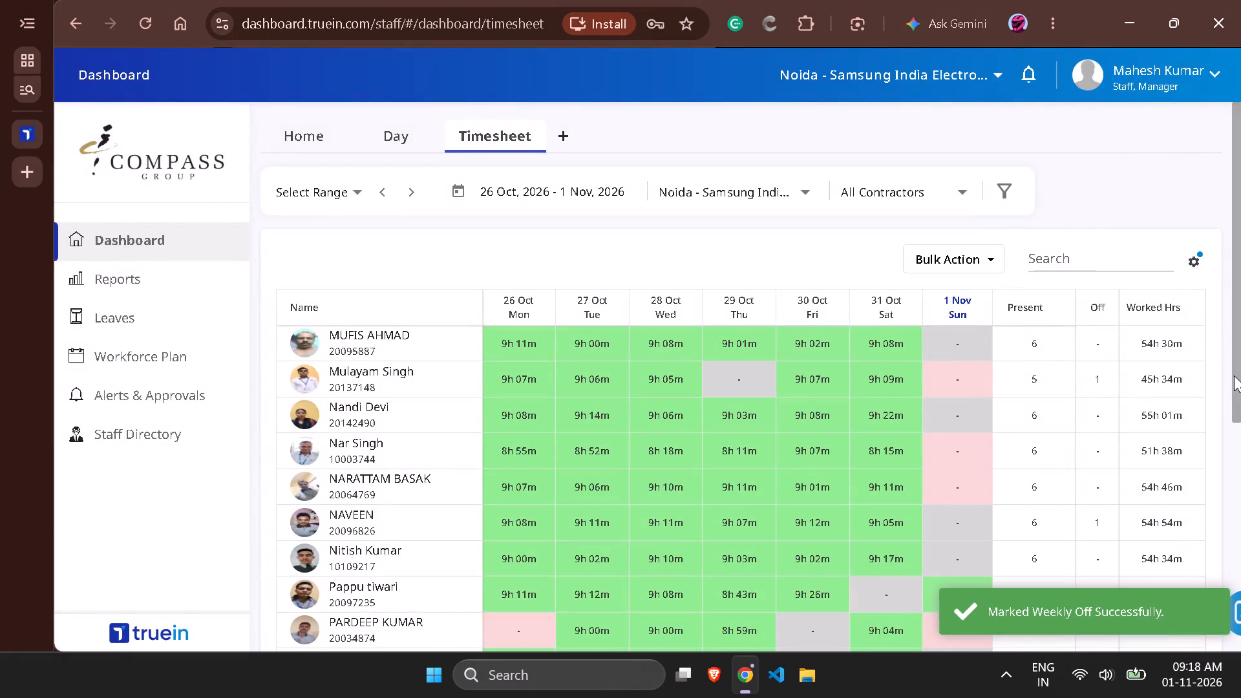
left_click_drag(1234, 375, 1240, 434)
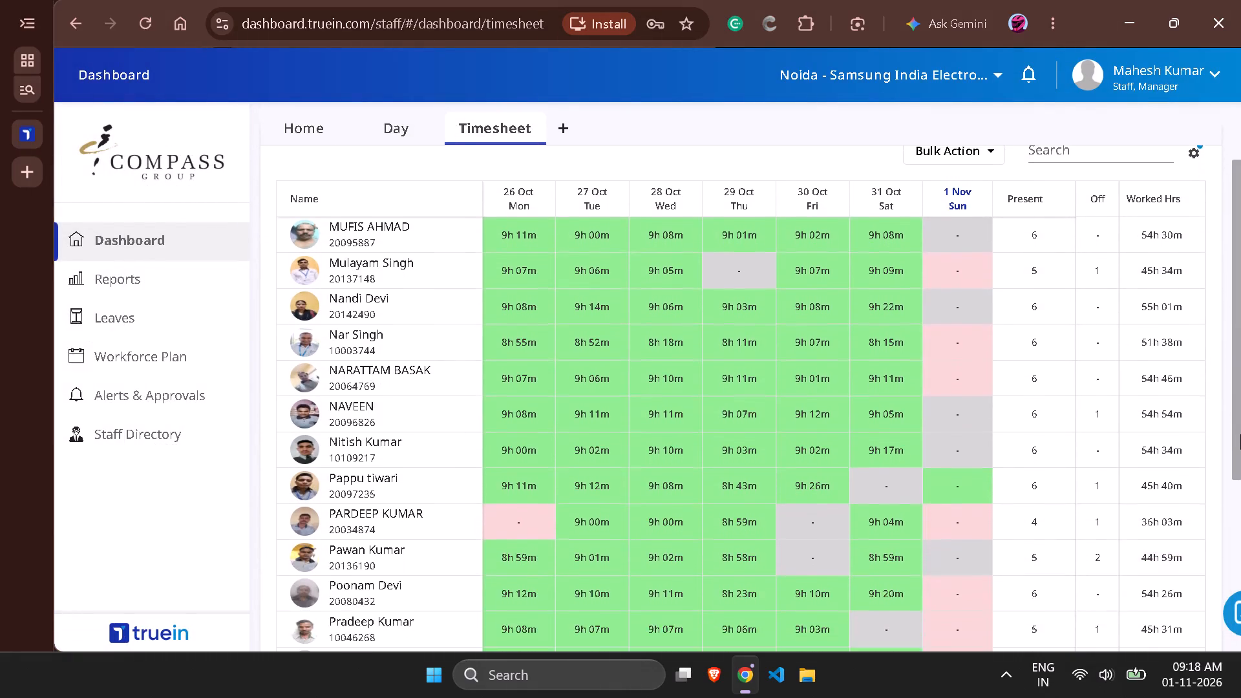
left_click_drag(1240, 434, 1240, 471)
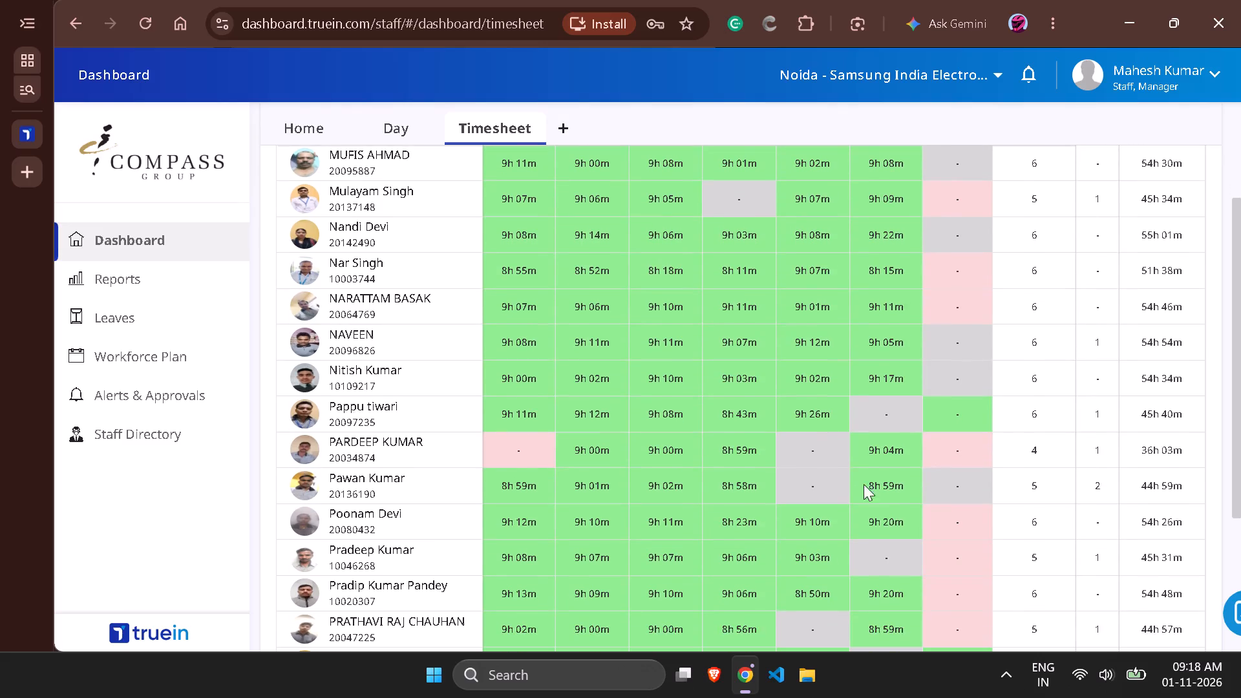
left_click(959, 523)
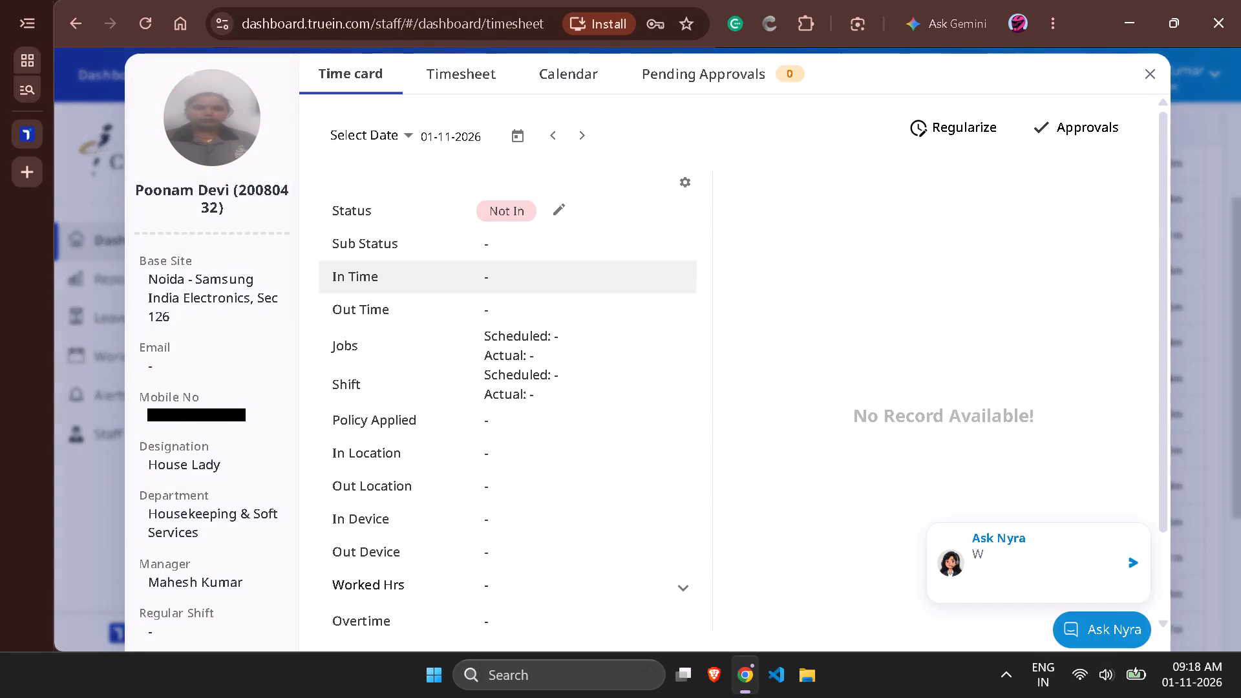
left_click(554, 203)
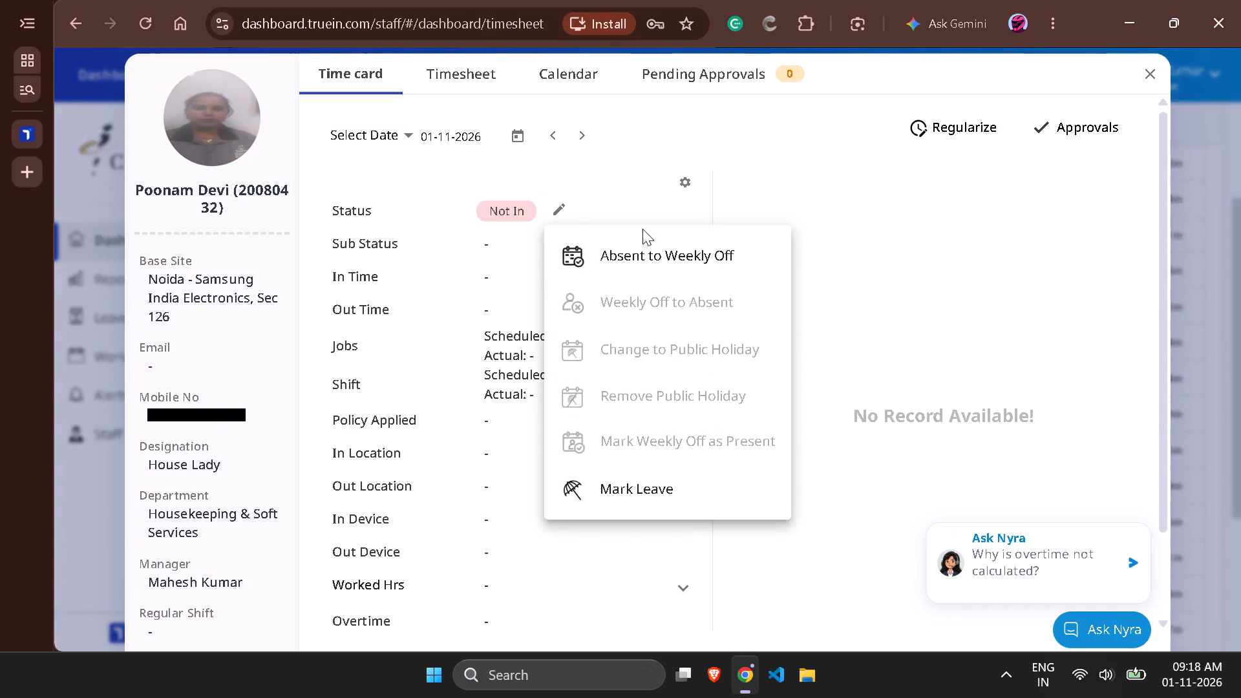
left_click(624, 246)
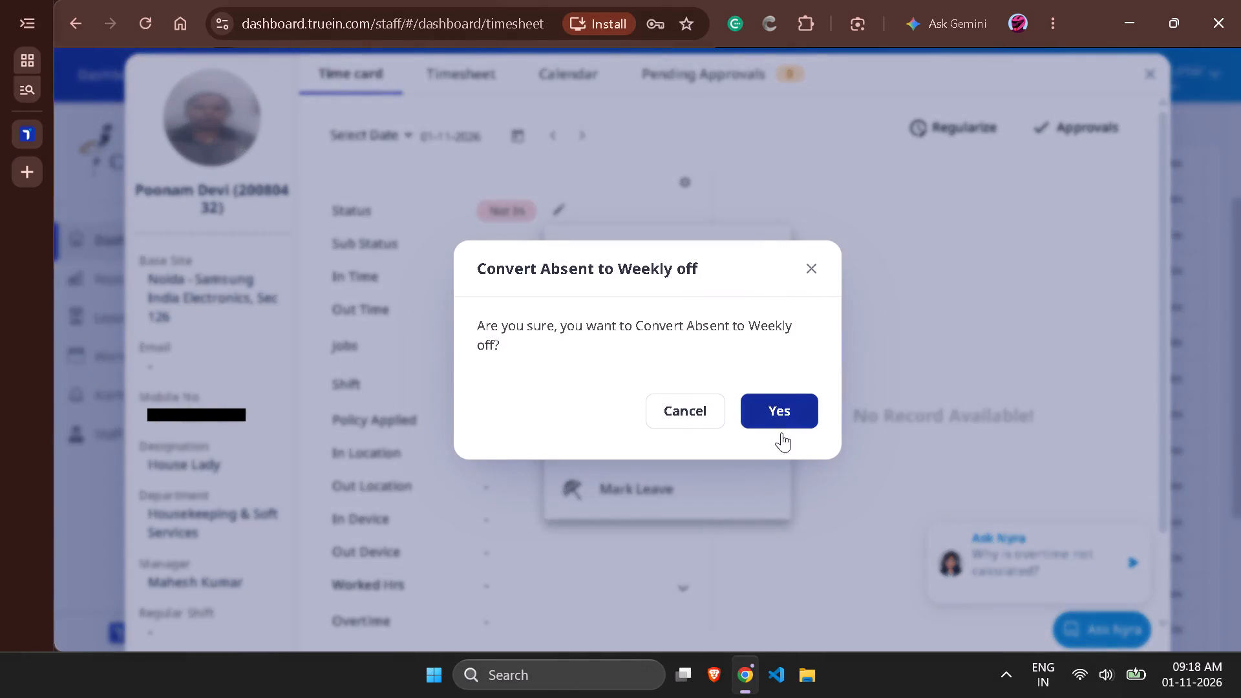
left_click(780, 423)
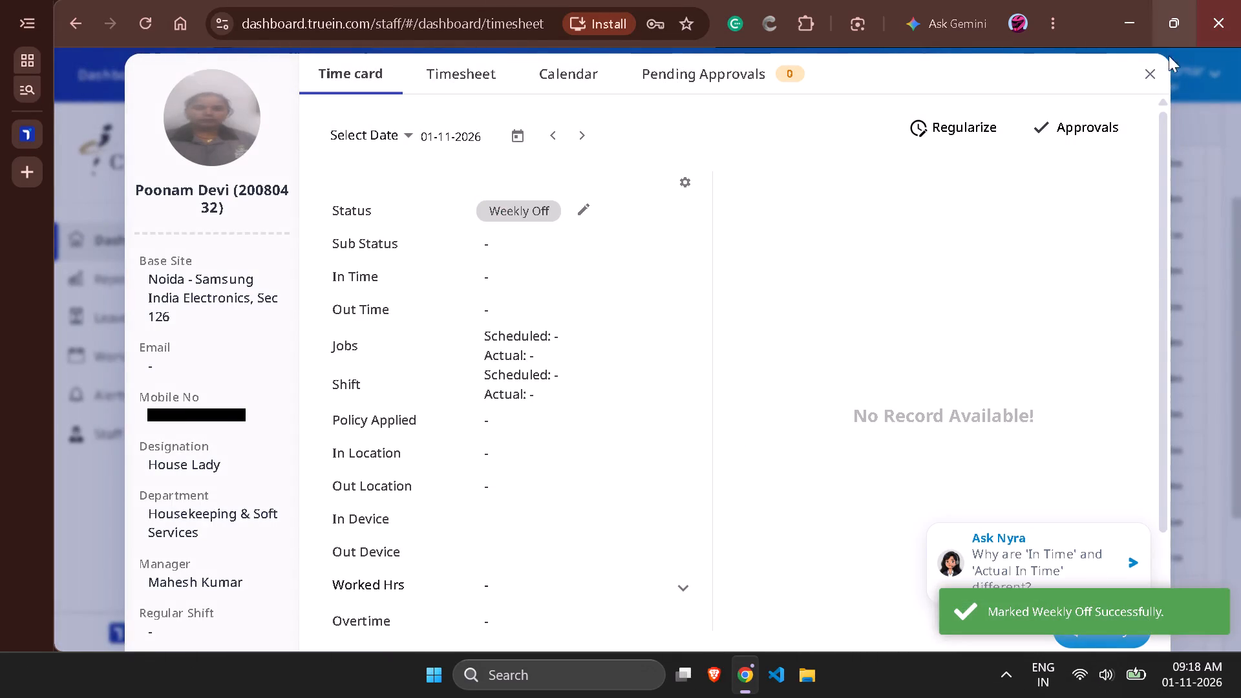
left_click(1148, 64)
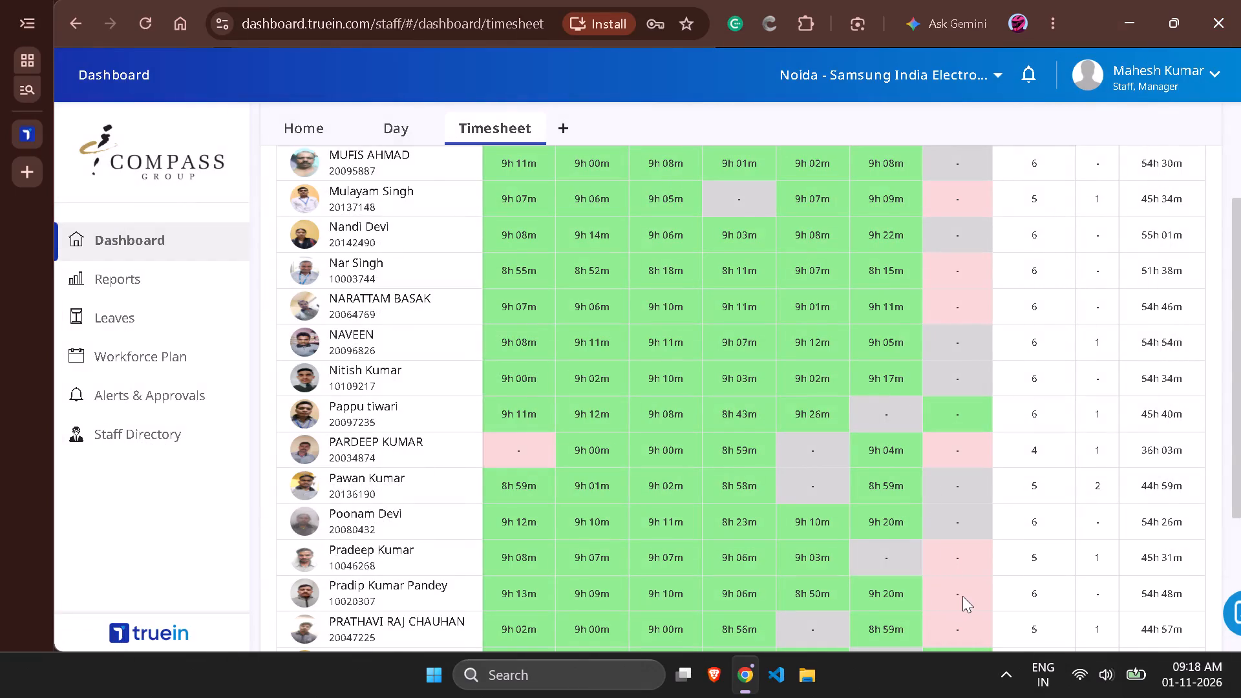
Convert the 1 November absence of Pradip, the Sr. Supervisor, to Weekly Off and close the time card.
left_click(957, 595)
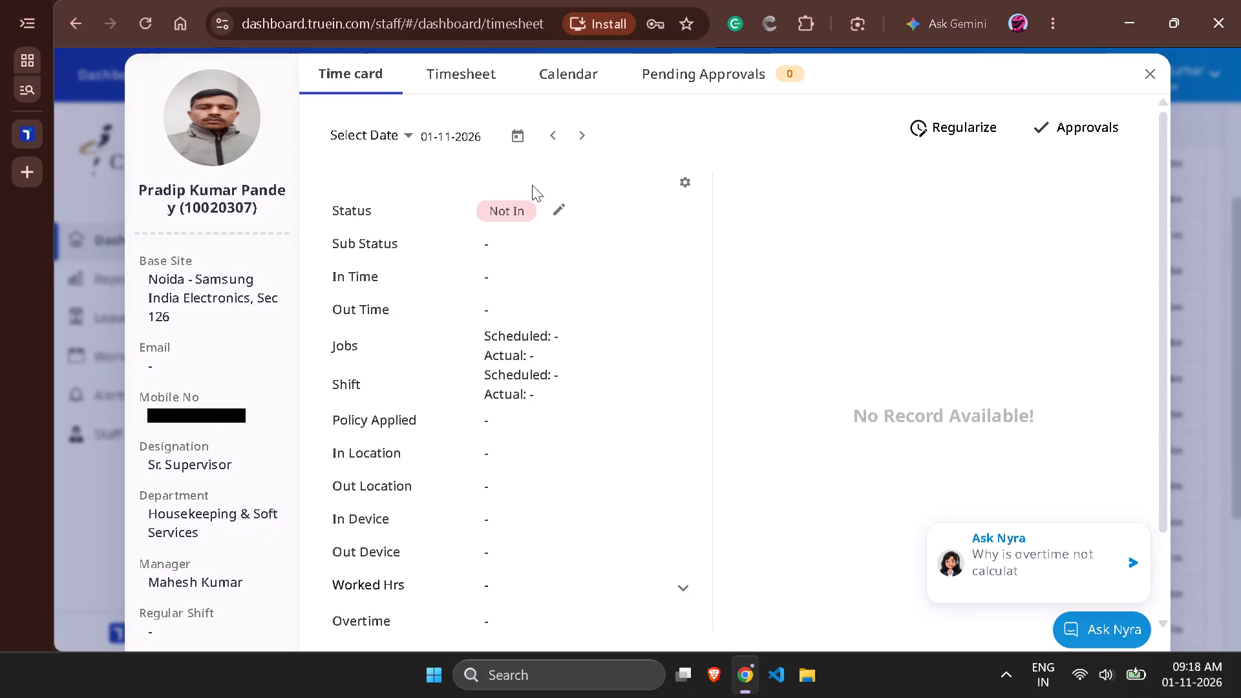
left_click(556, 203)
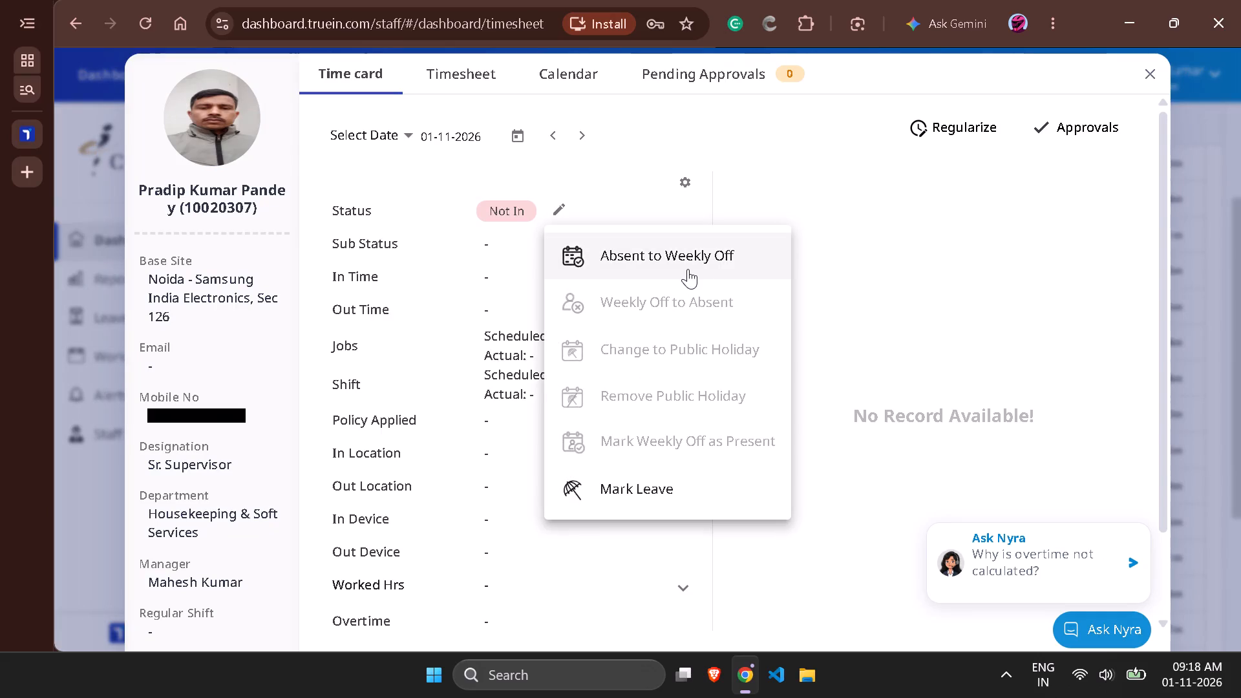
left_click(688, 263)
left_click(801, 407)
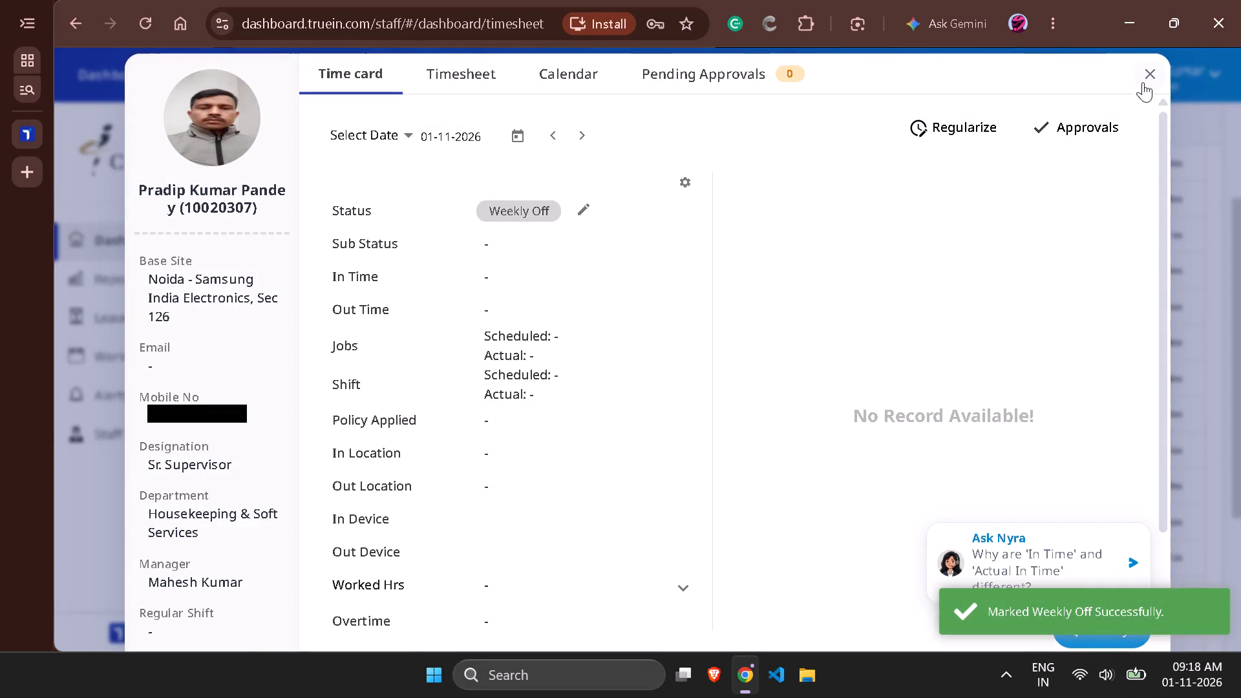
left_click(1144, 78)
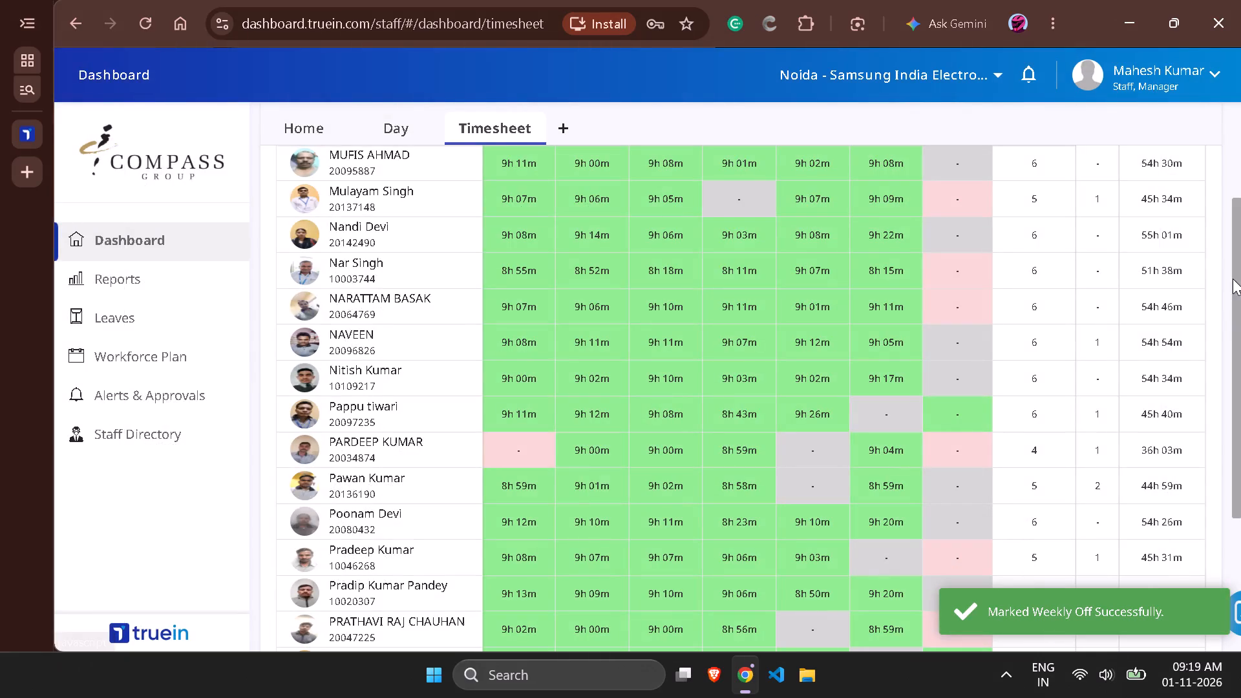
Convert the 1 November absence of Punam, the House Lady, to Weekly Off and close the time card.
left_click_drag(1238, 293, 1238, 301)
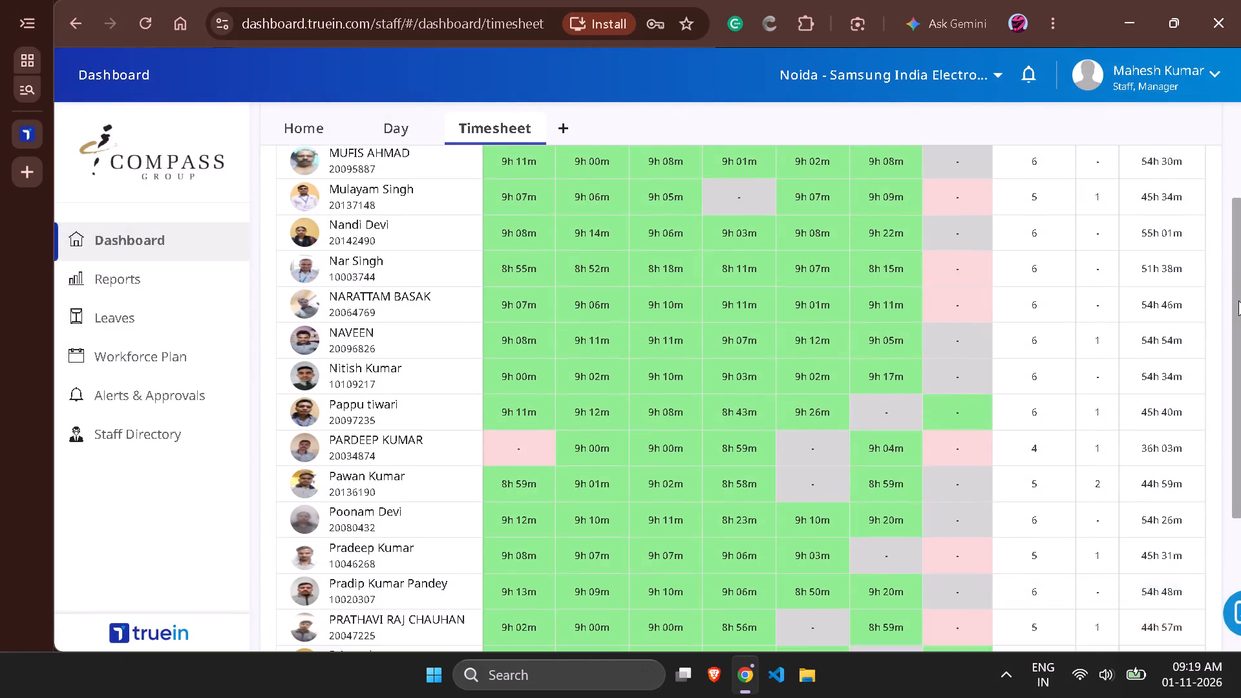
left_click_drag(1238, 301, 1240, 375)
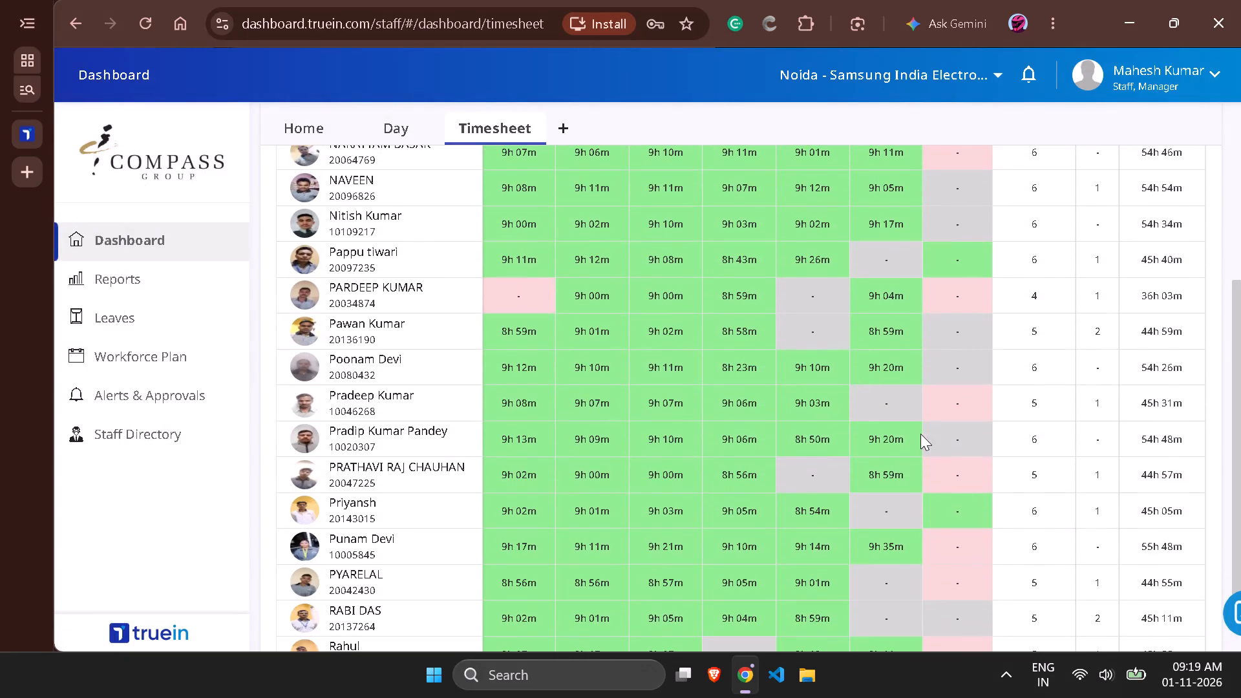
left_click(955, 547)
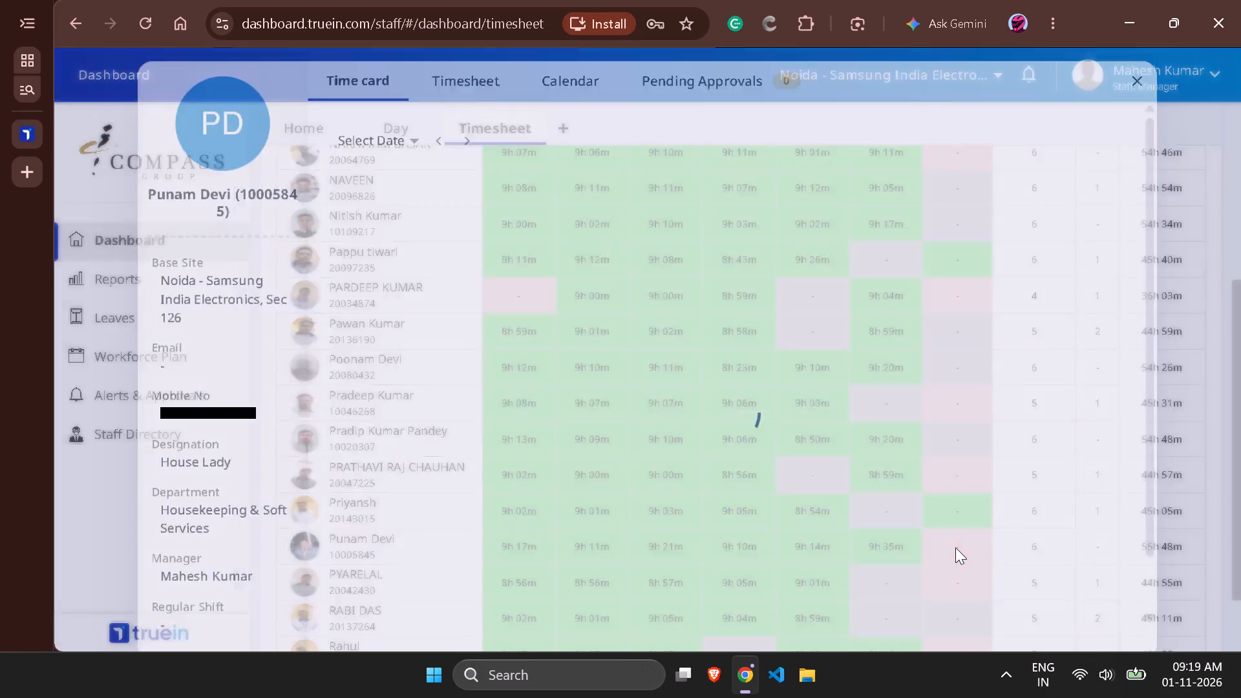
left_click(546, 207)
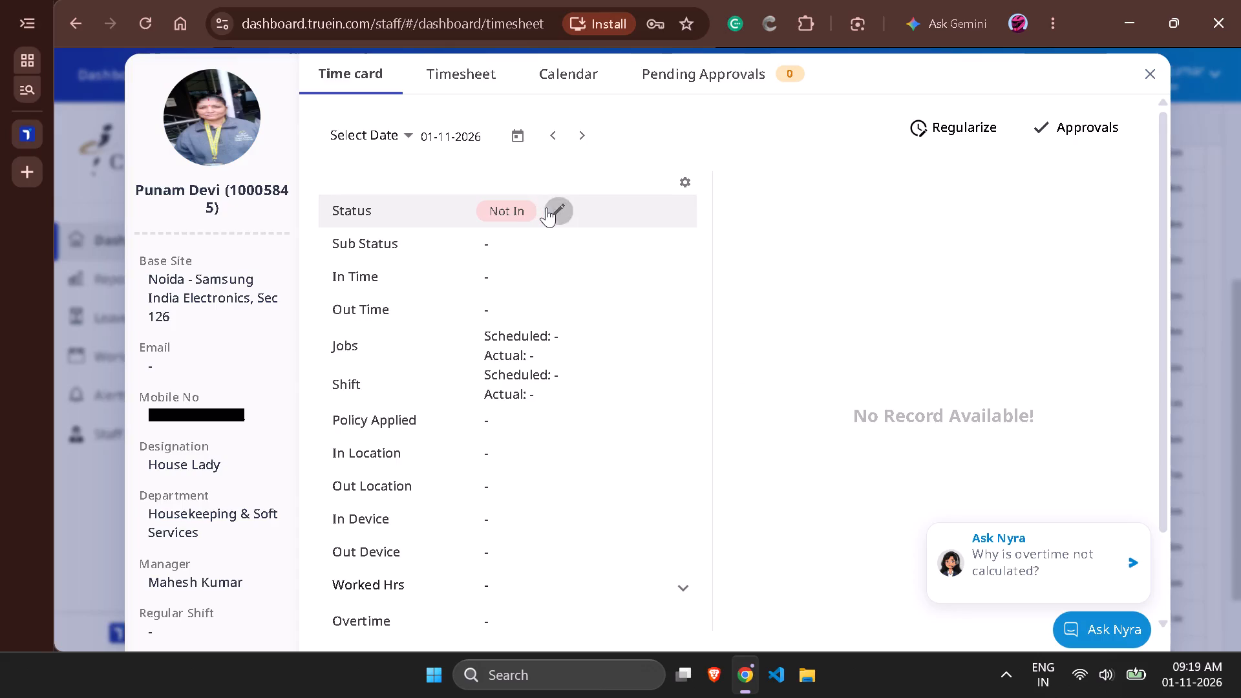
left_click(622, 246)
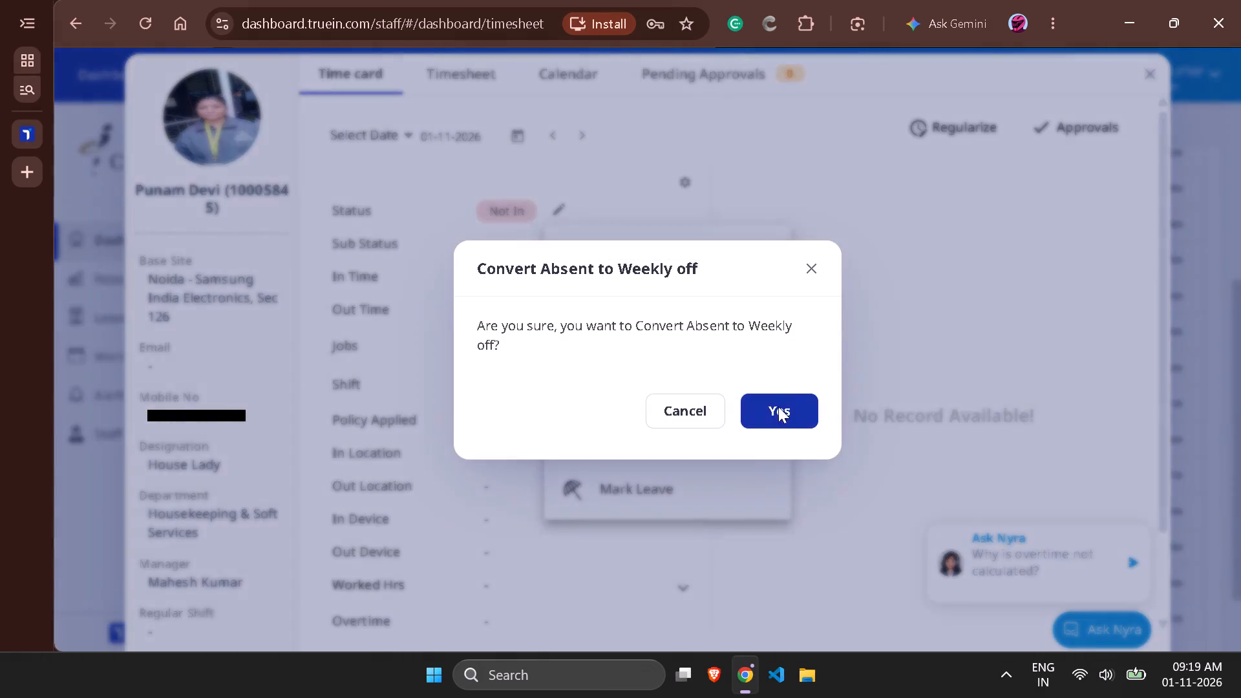
left_click(767, 421)
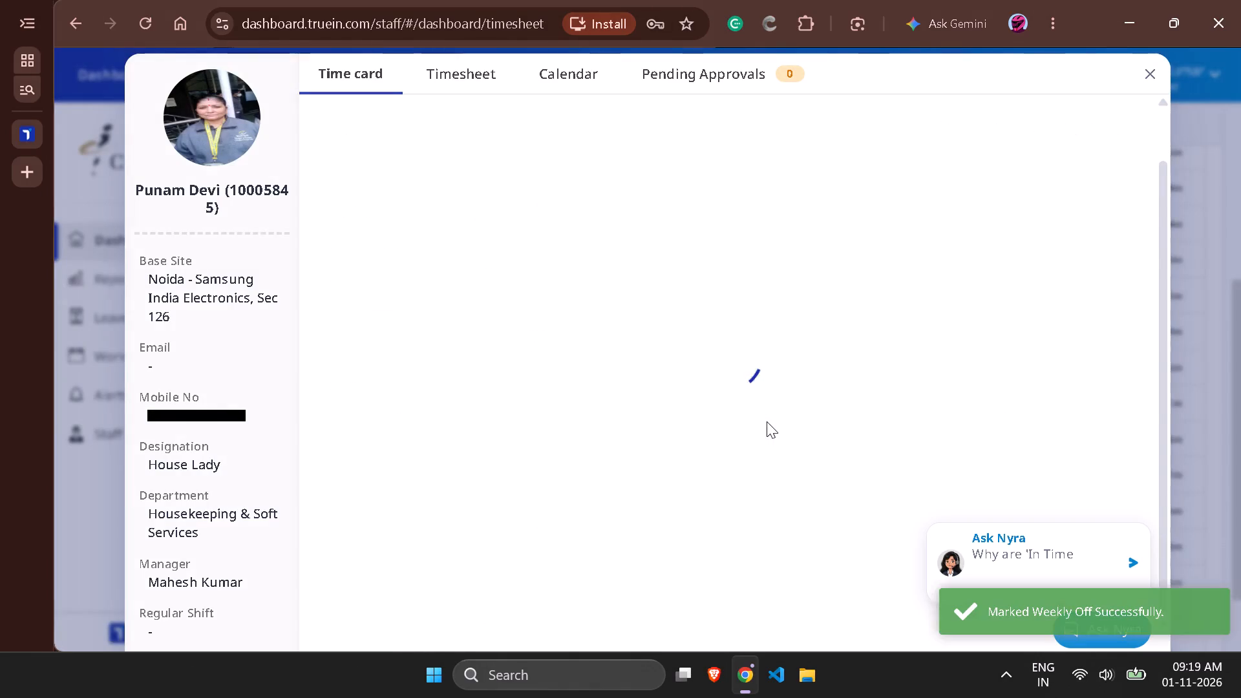
left_click(1145, 69)
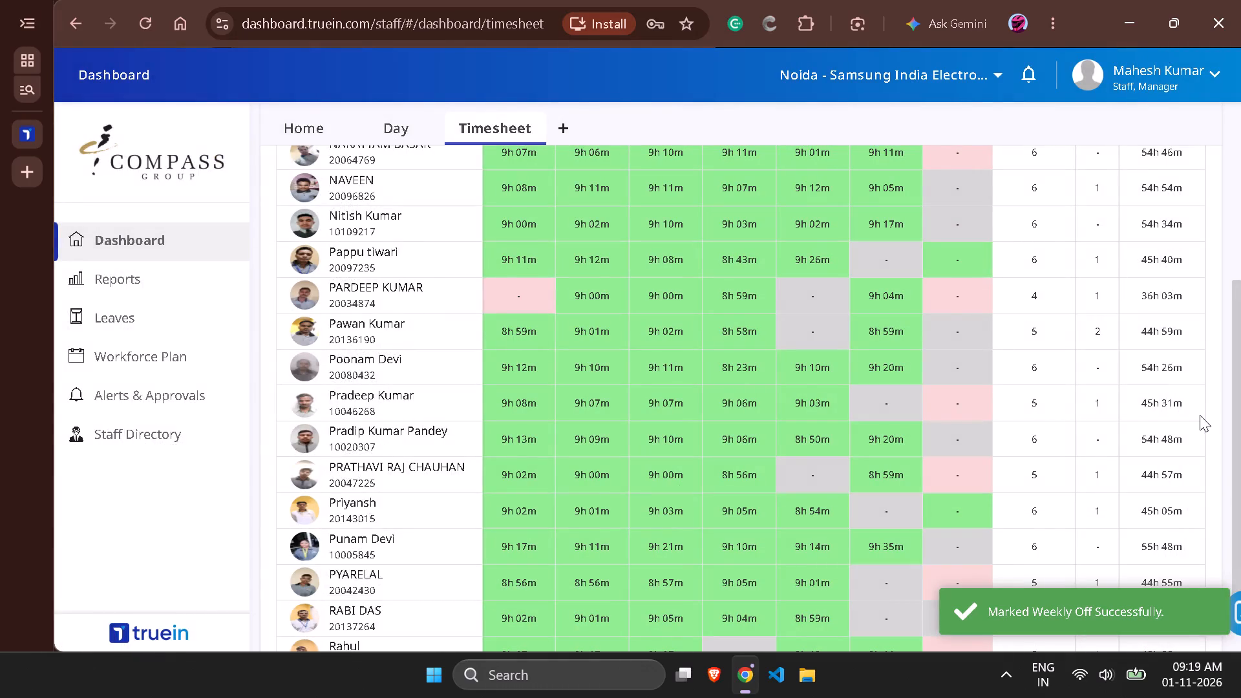
Convert the 1 November absence of Rahul, the HK Associate in the second-to-last row, to Weekly Off and close the time card.
left_click_drag(1200, 415, 1209, 474)
left_click(1097, 367)
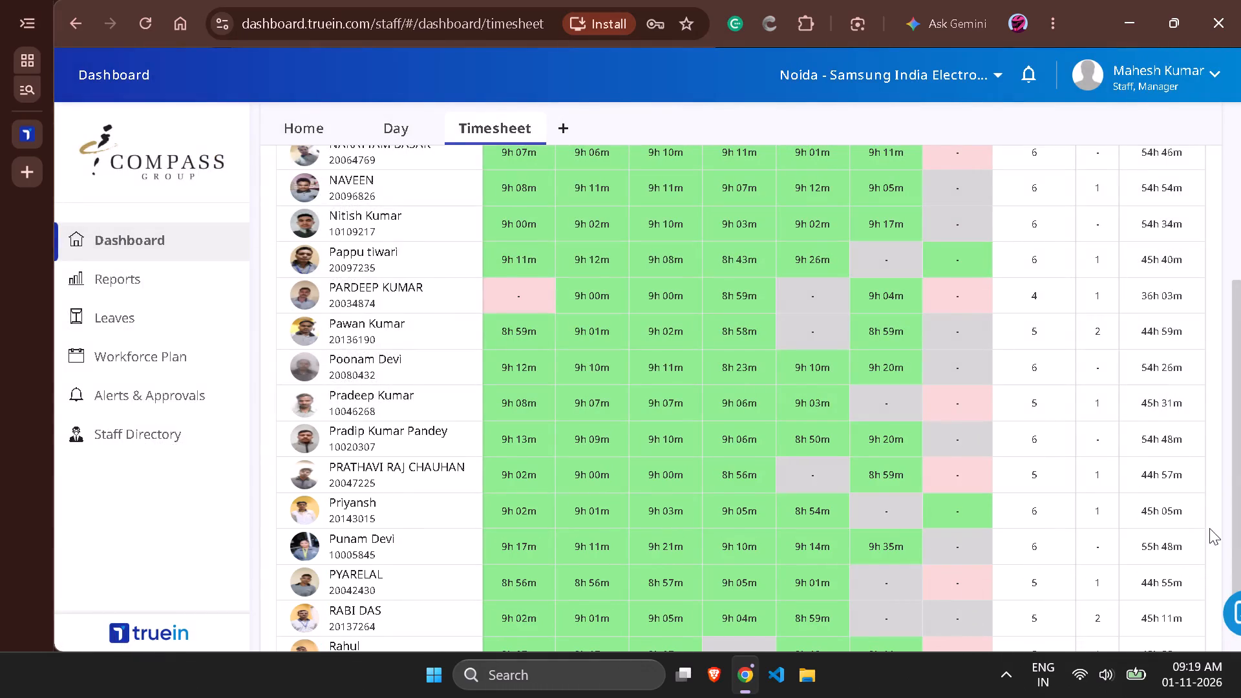
left_click_drag(1237, 550, 1240, 602)
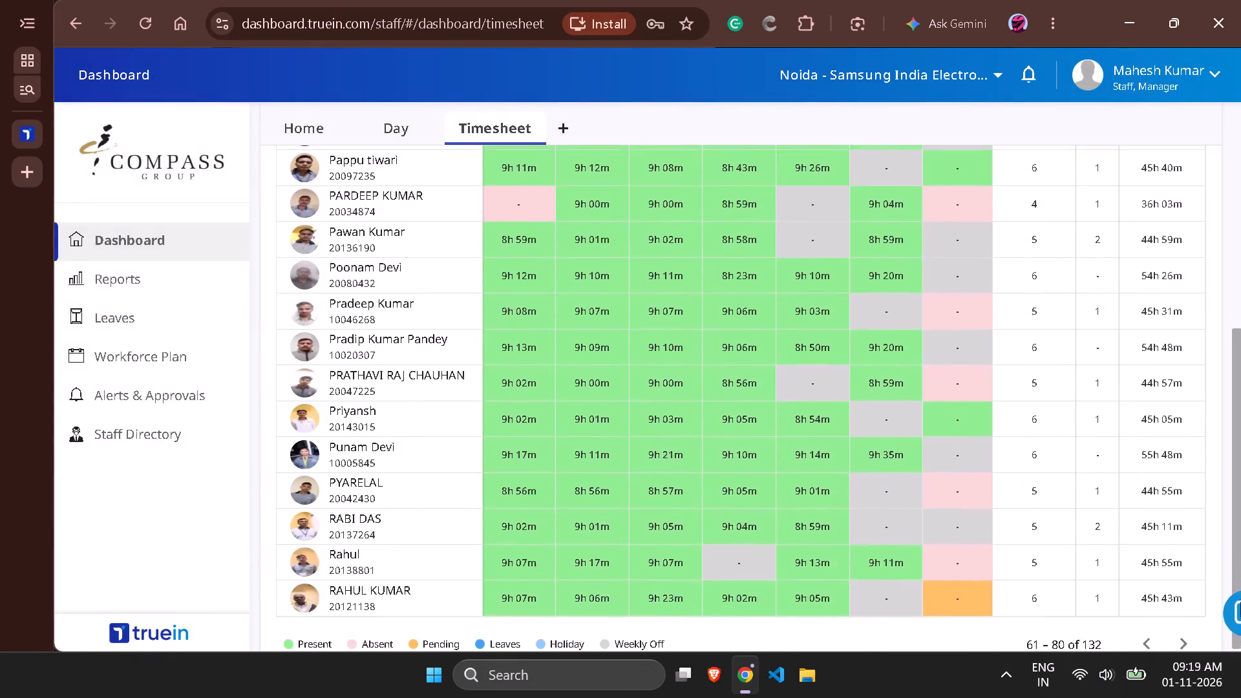
left_click_drag(1240, 602, 1240, 608)
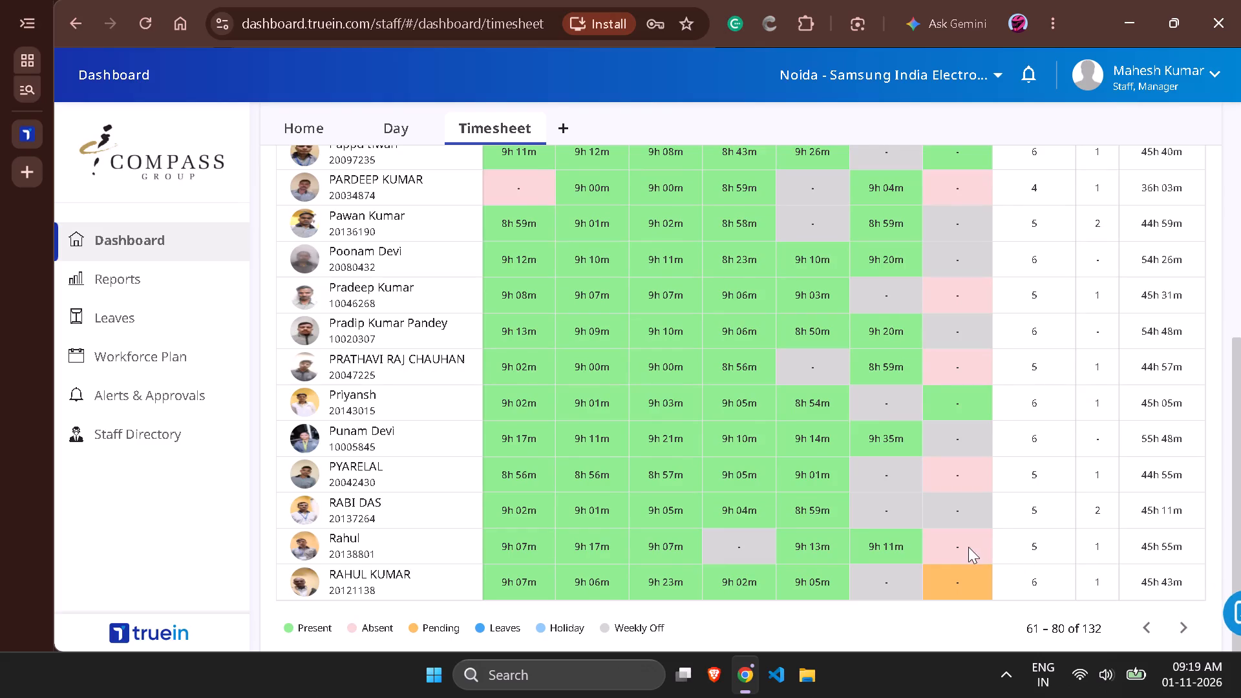
left_click(957, 548)
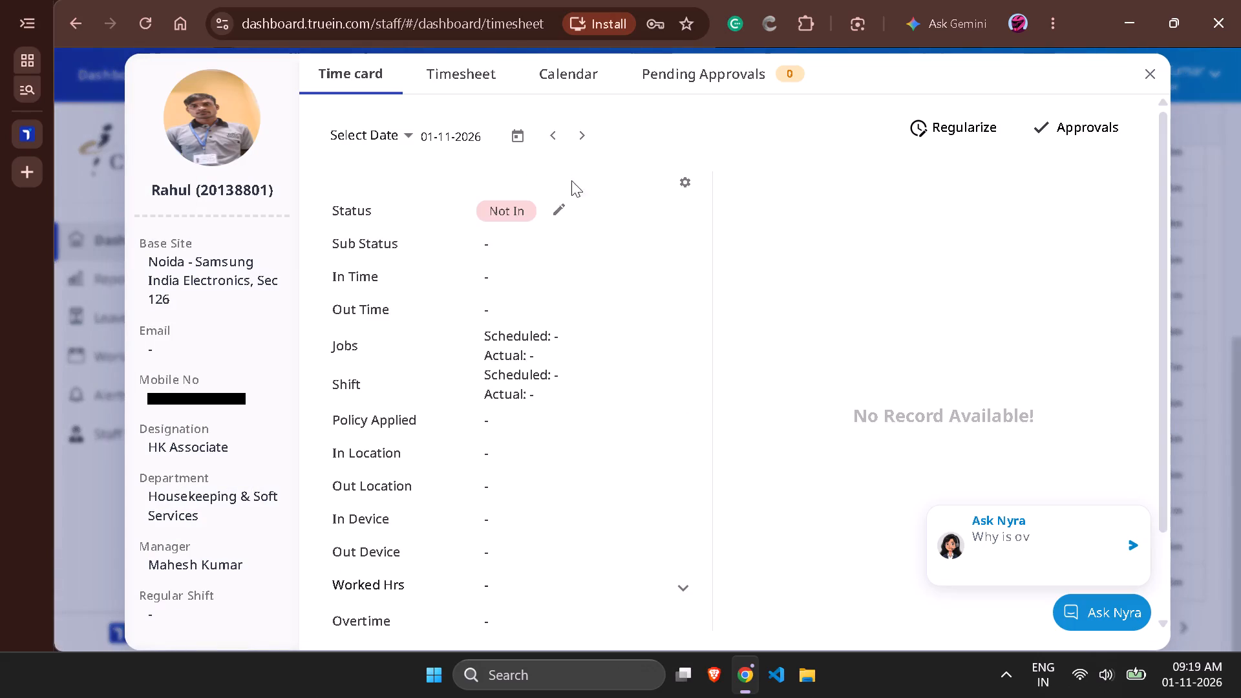
left_click(559, 206)
left_click(633, 252)
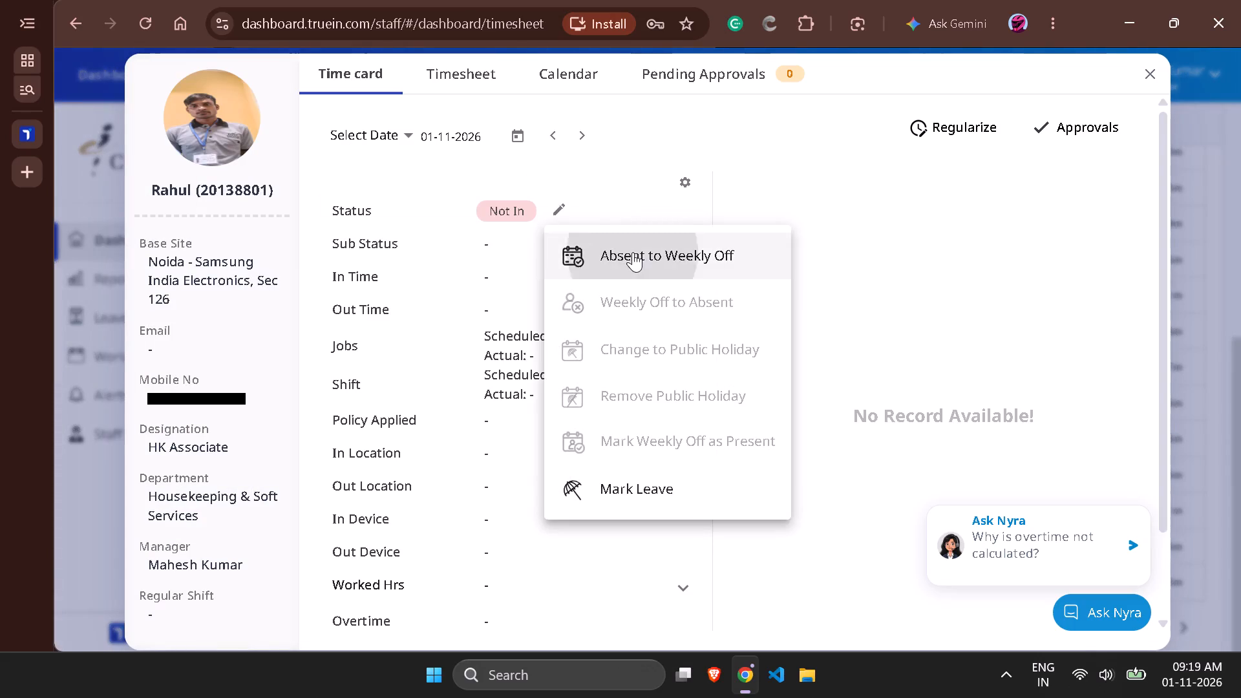
left_click(780, 416)
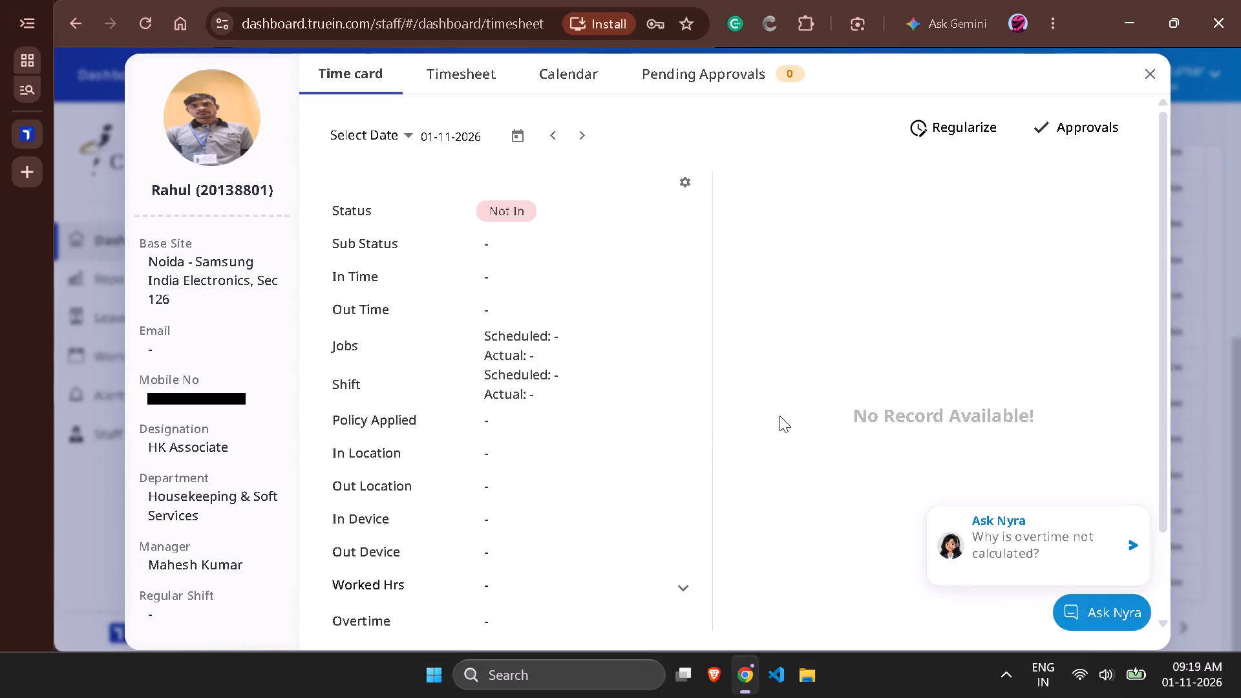
left_click(1149, 81)
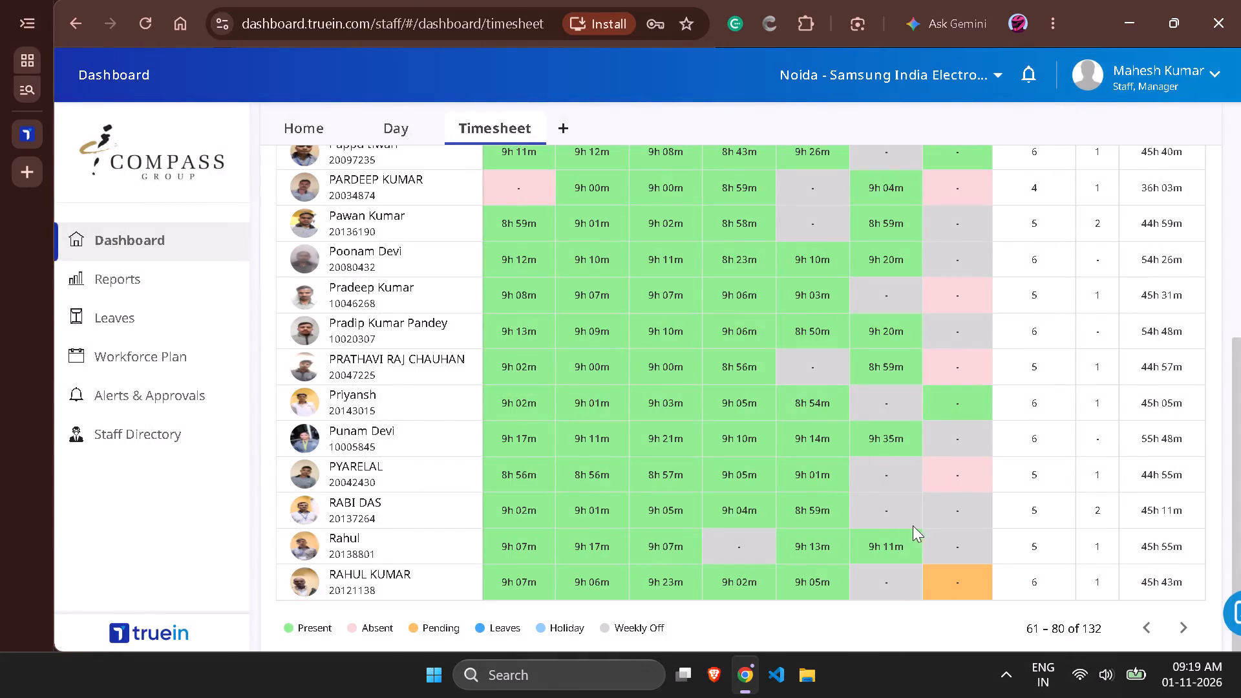
left_click(955, 515)
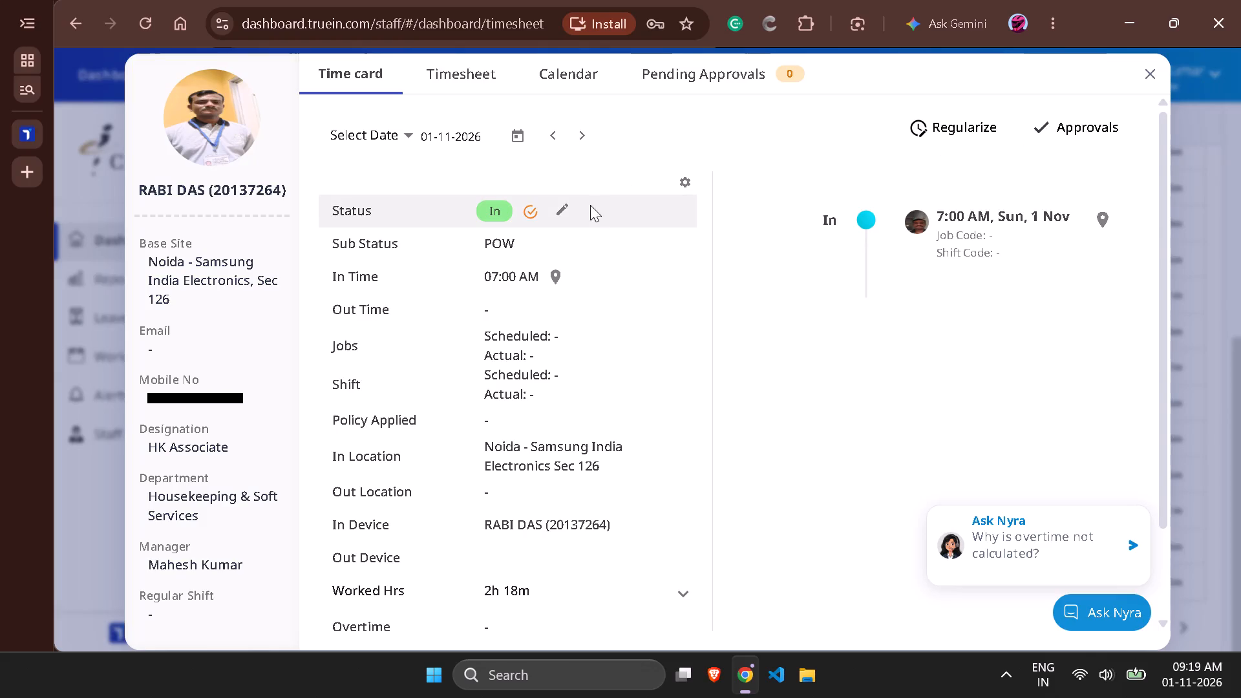
left_click(569, 204)
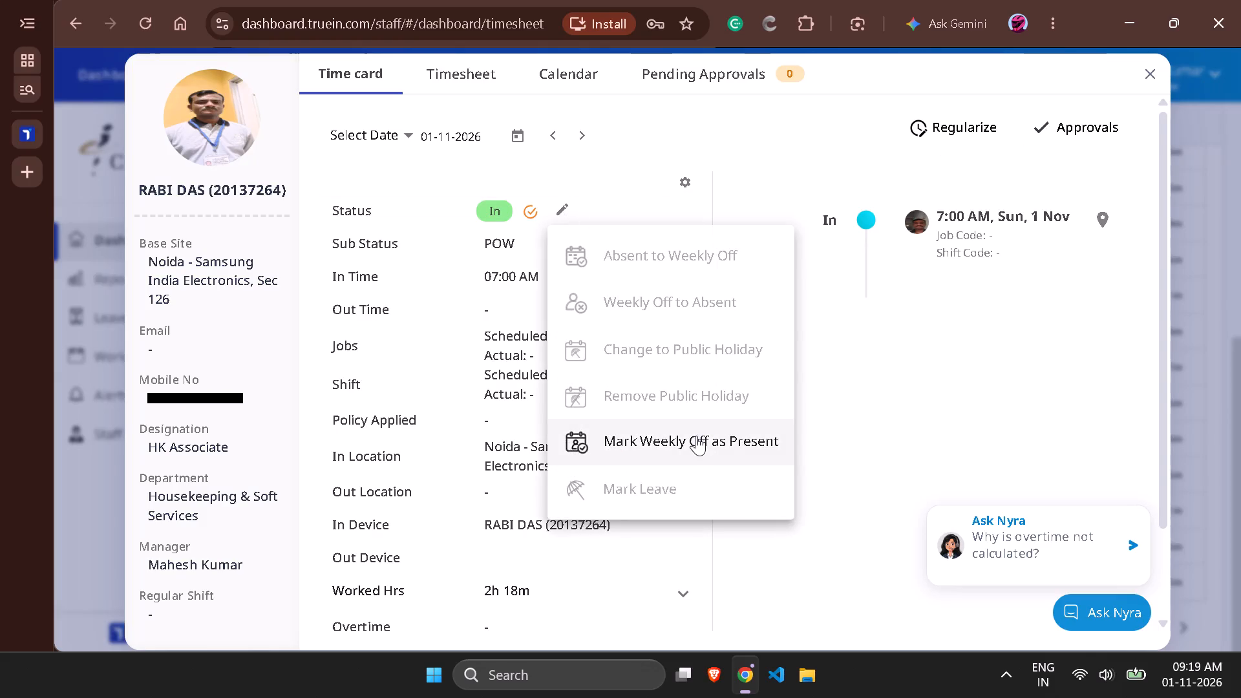
left_click(696, 436)
left_click(781, 403)
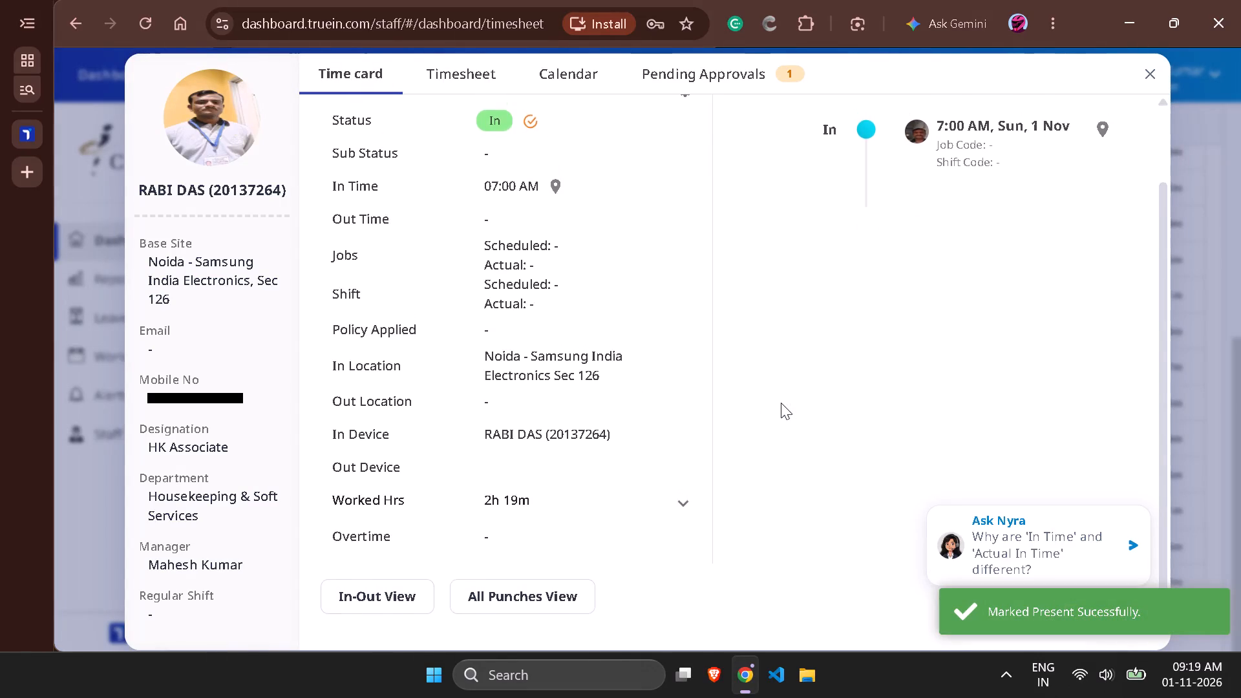
left_click(1147, 66)
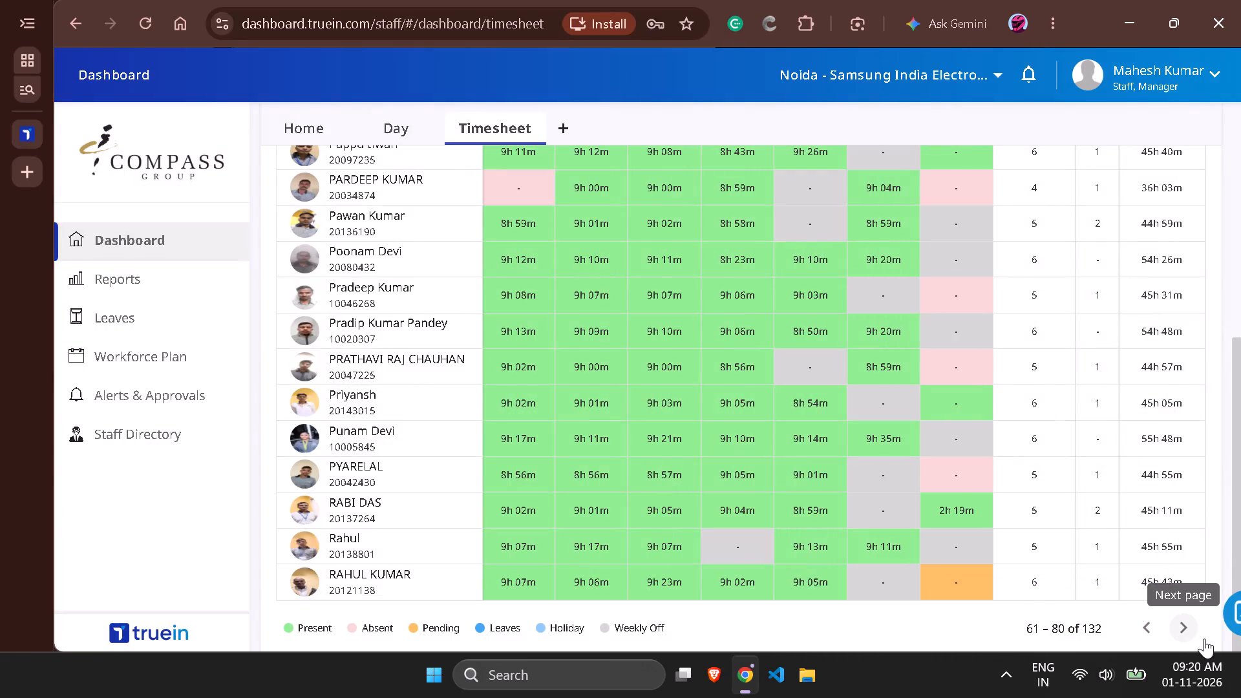
On the next timesheet page, convert the 29 October absence of Raj in the first row to Weekly Off and close the time card.
left_click(1185, 620)
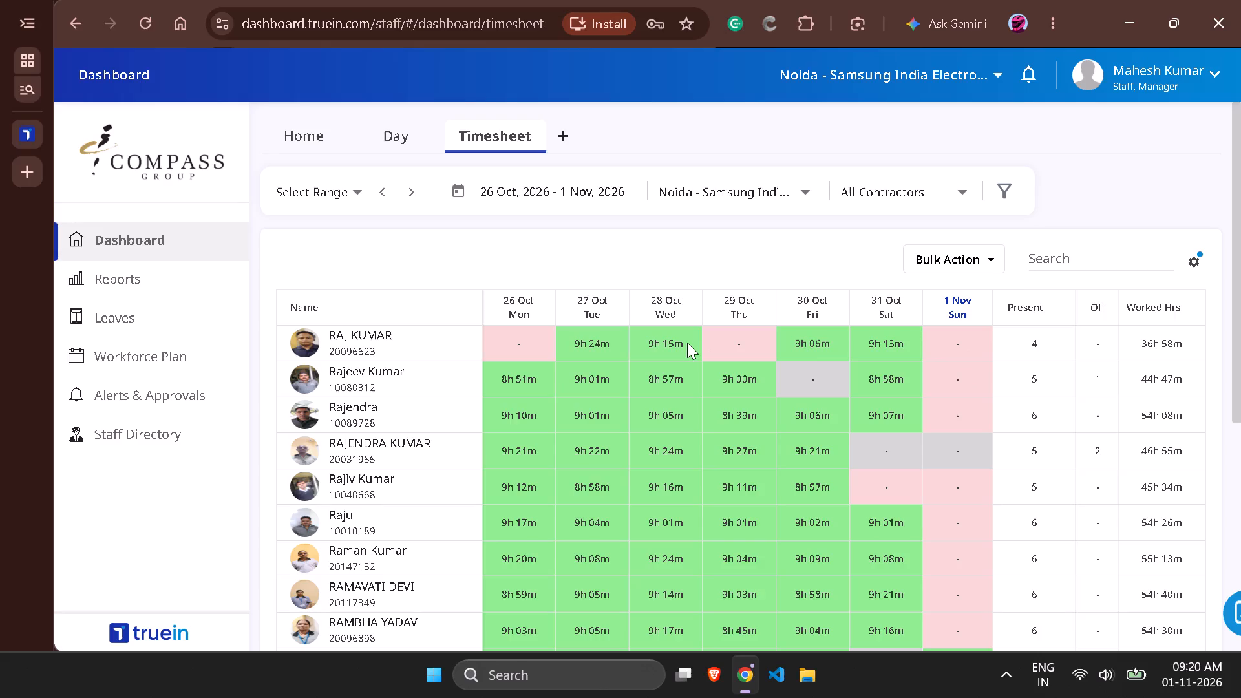
left_click(739, 346)
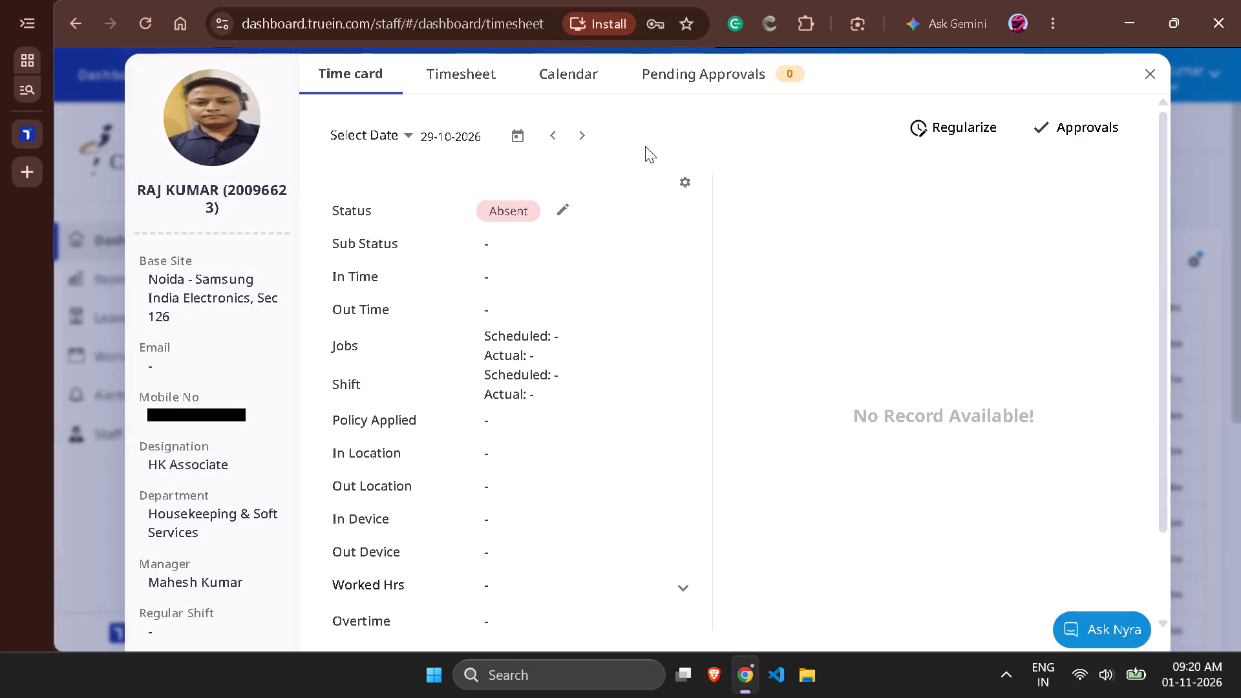
left_click(564, 213)
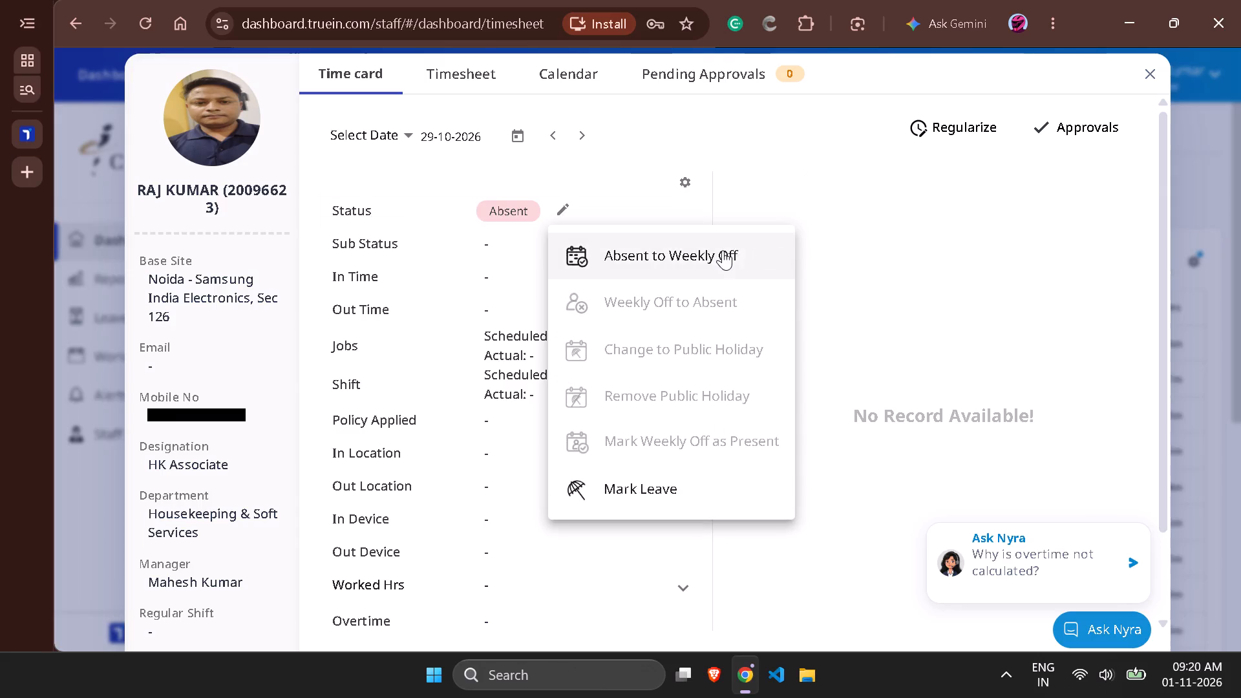
left_click(721, 250)
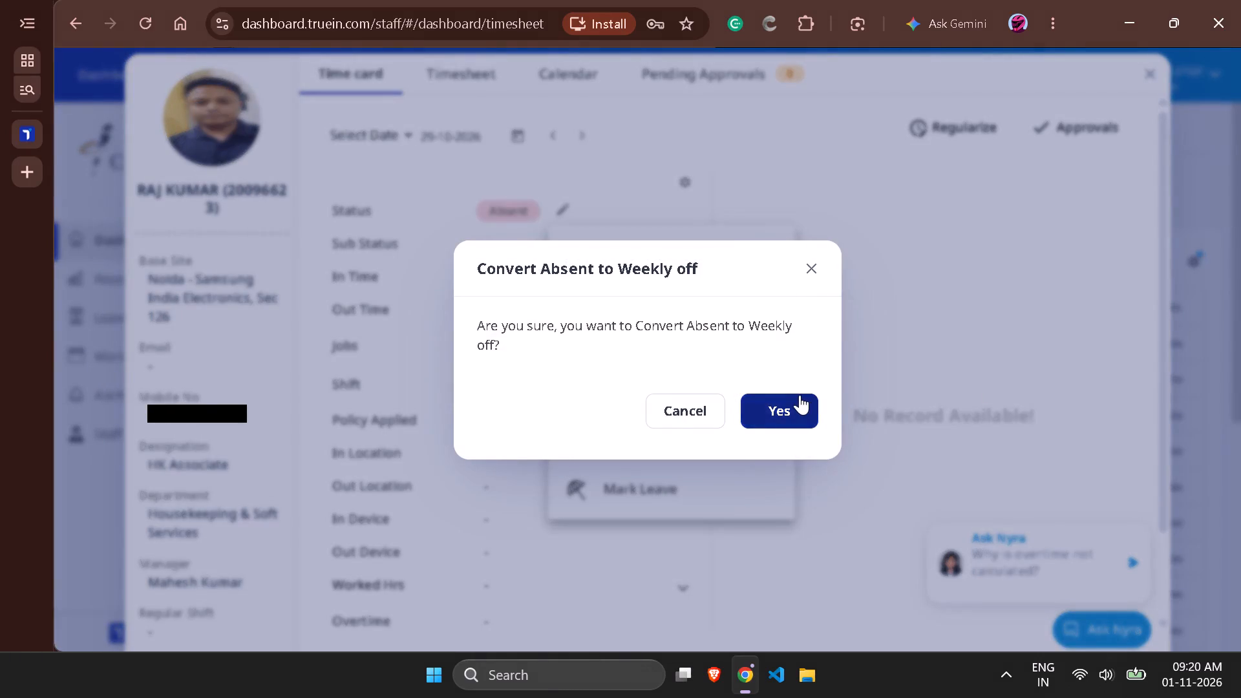
left_click(800, 395)
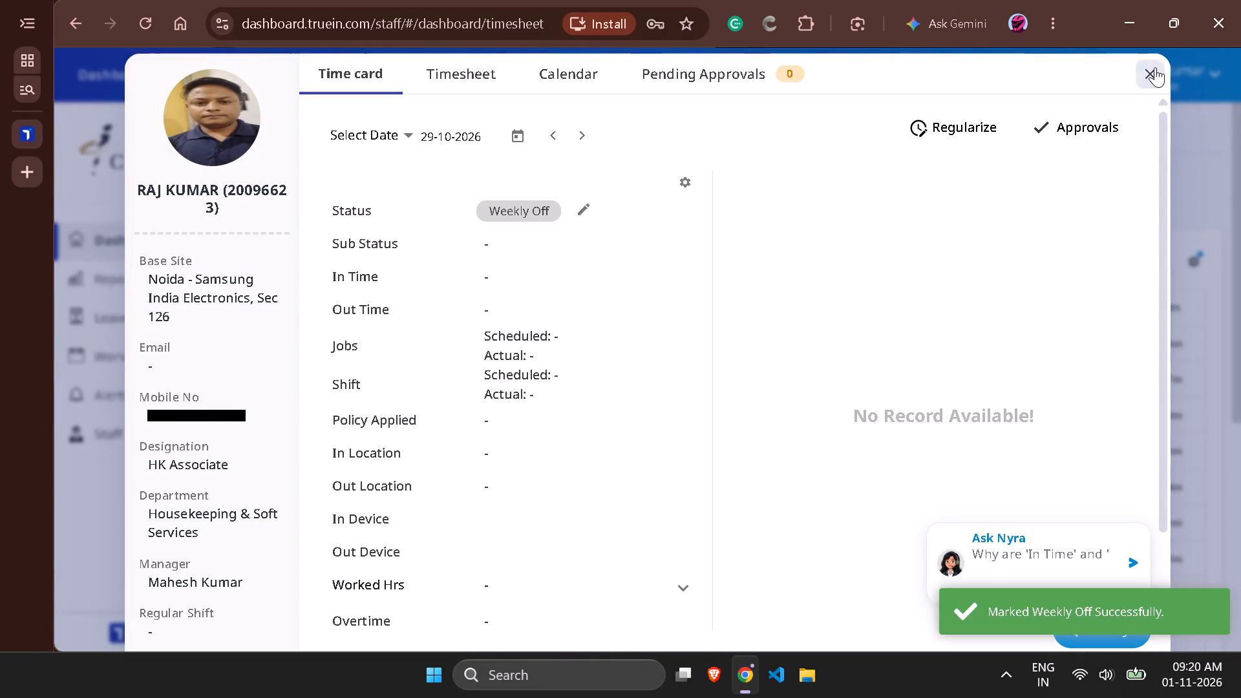
left_click(1155, 67)
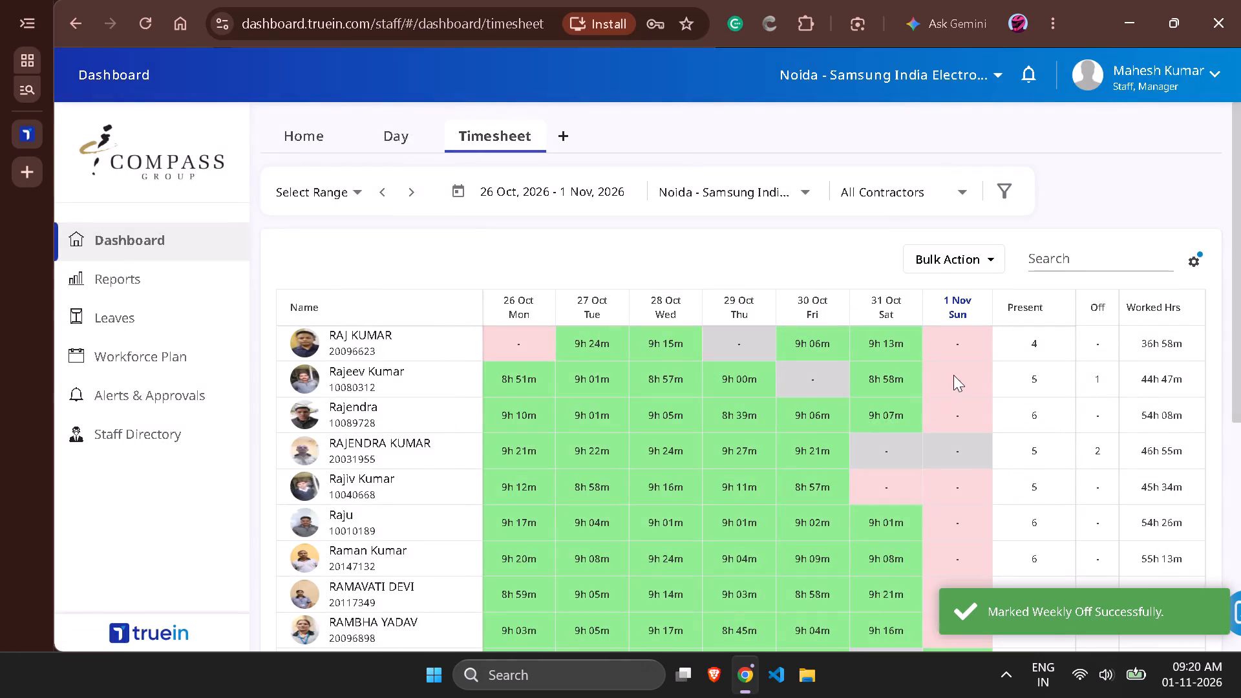
Convert the 1 November absence of Rajendra, the HK Associate in the third row, to Weekly Off and close the time card.
left_click(957, 418)
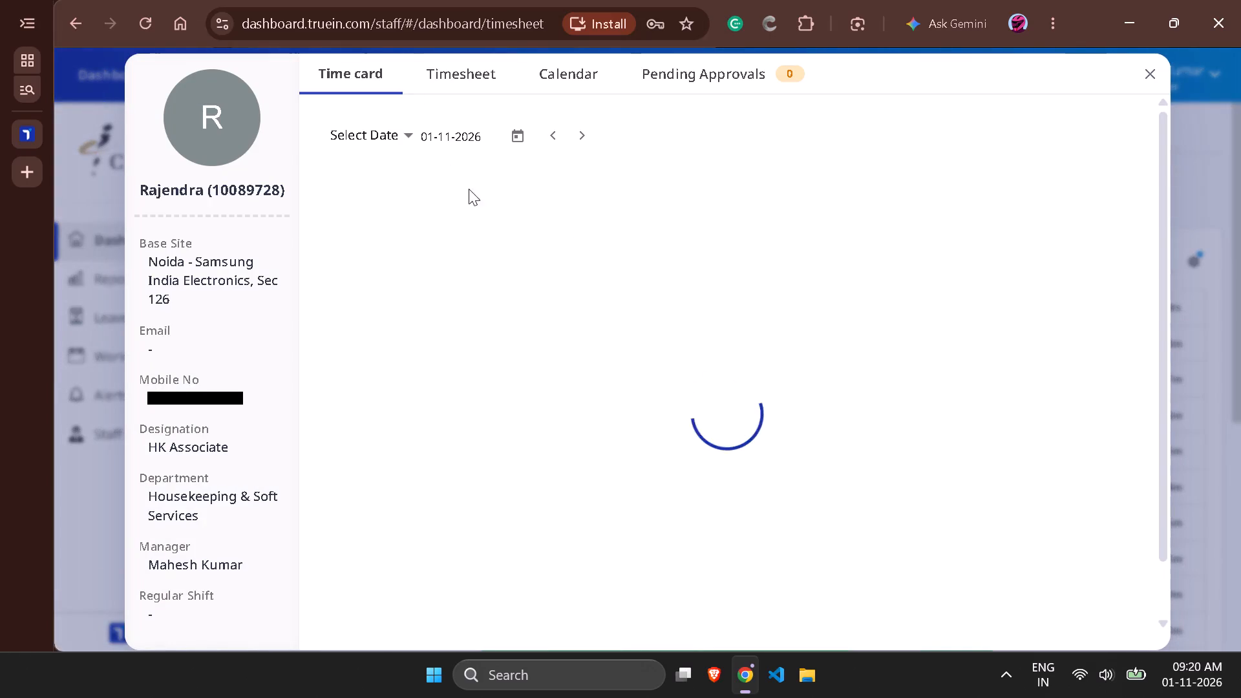
left_click(557, 203)
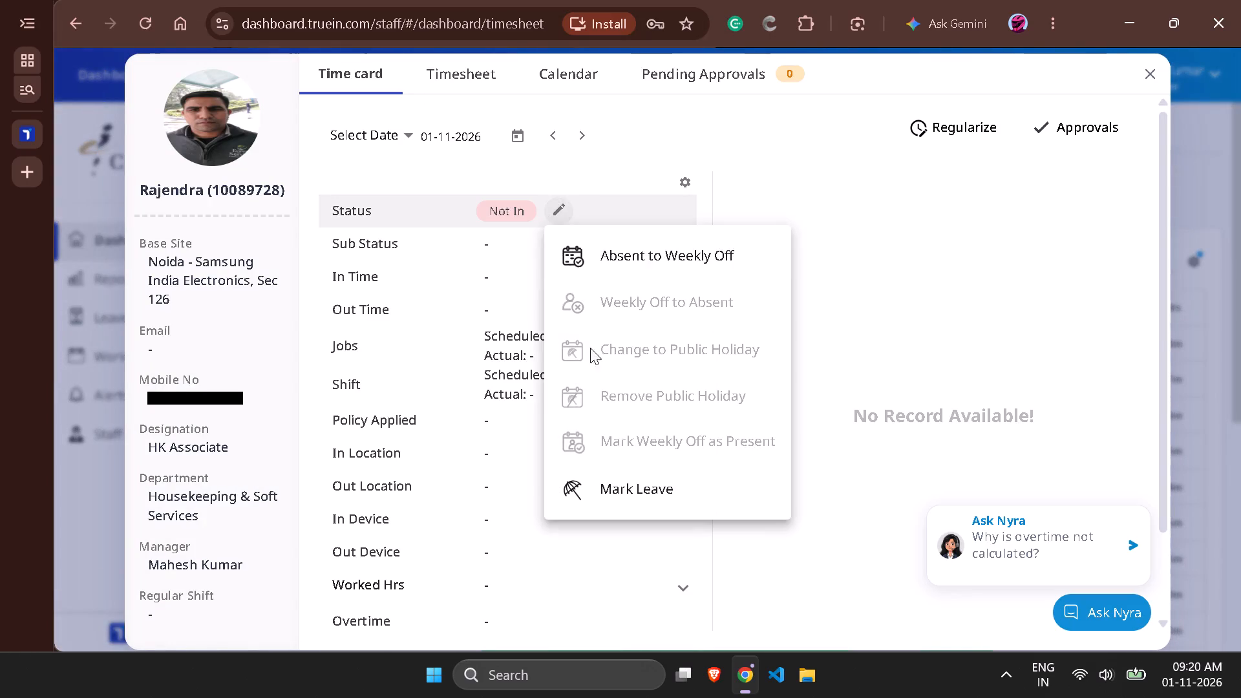
left_click(732, 243)
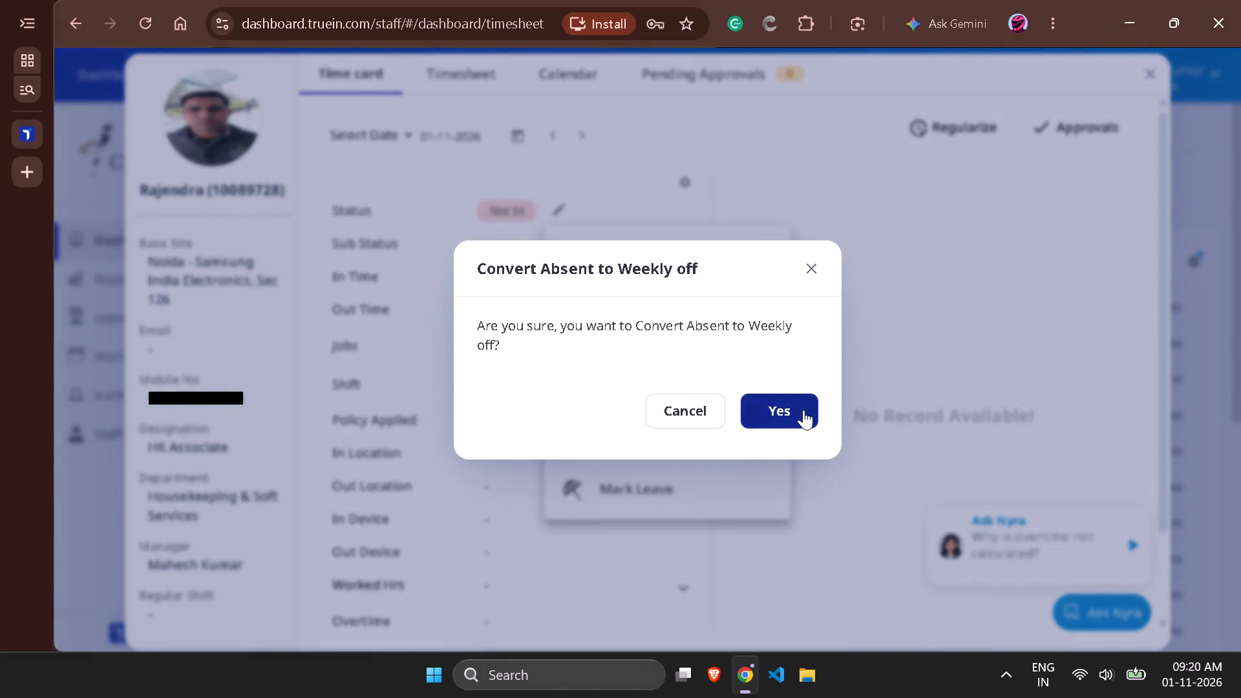
left_click(802, 410)
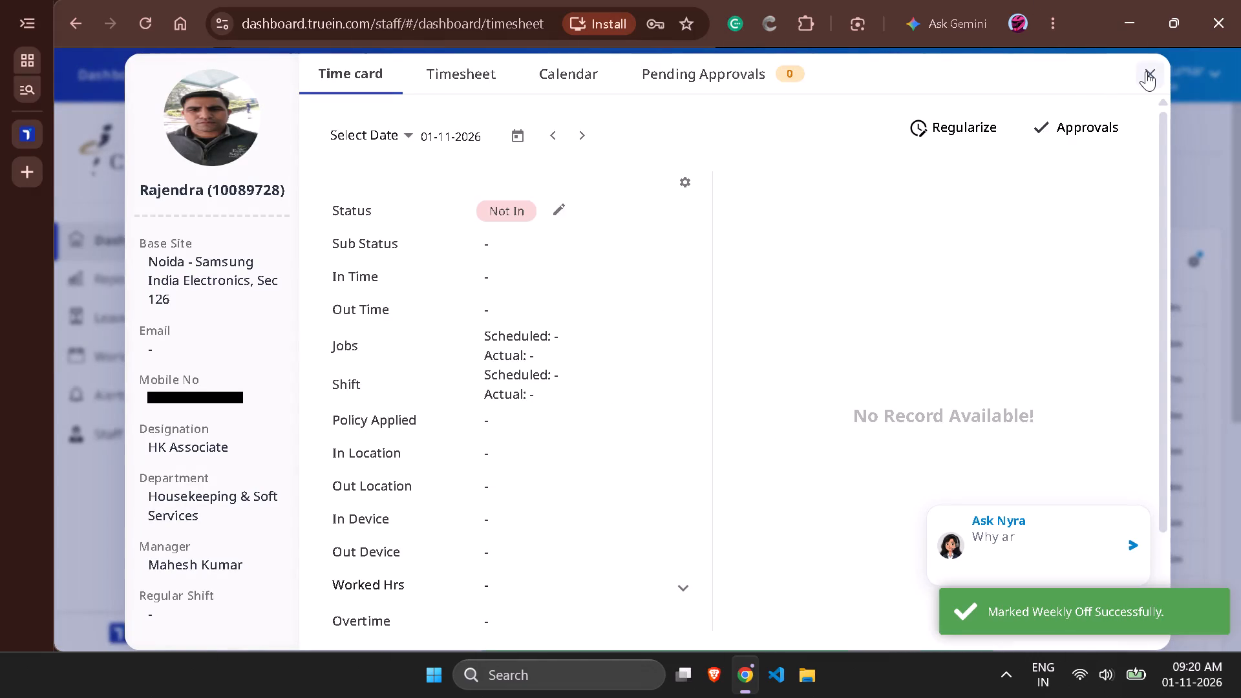
left_click(1147, 71)
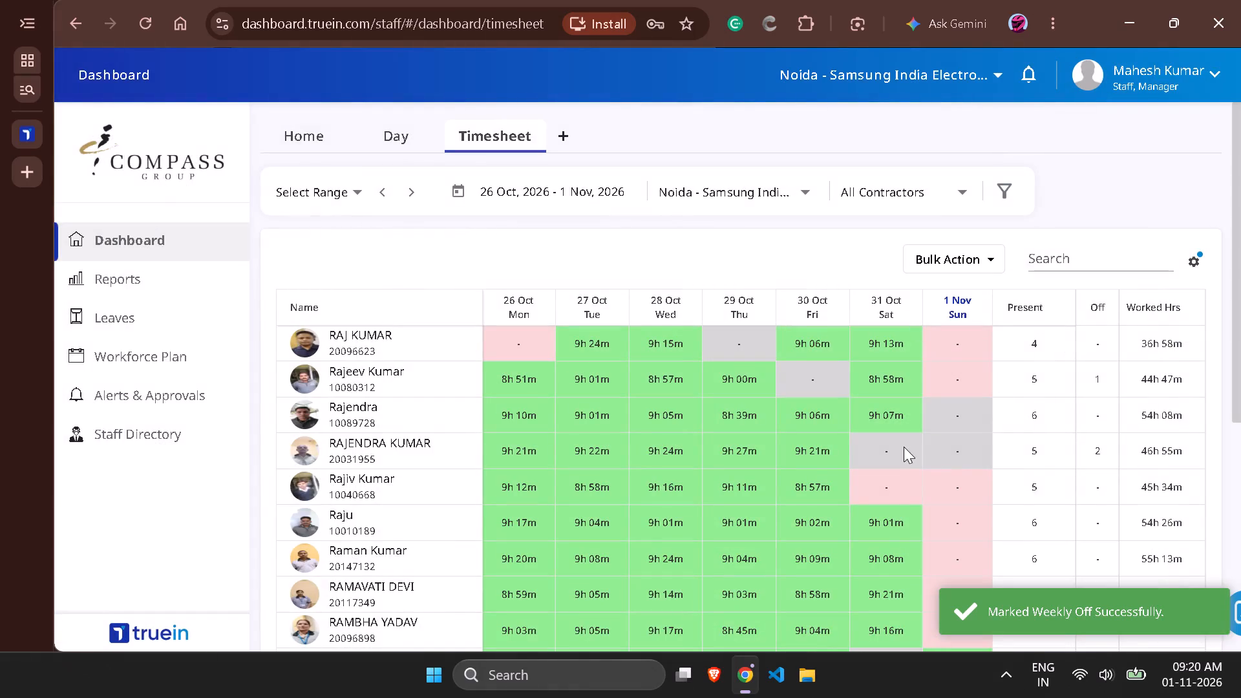
Check the 1 November and 31 October time cards of Rajendra, the HK Associate in the fourth row.
left_click(956, 454)
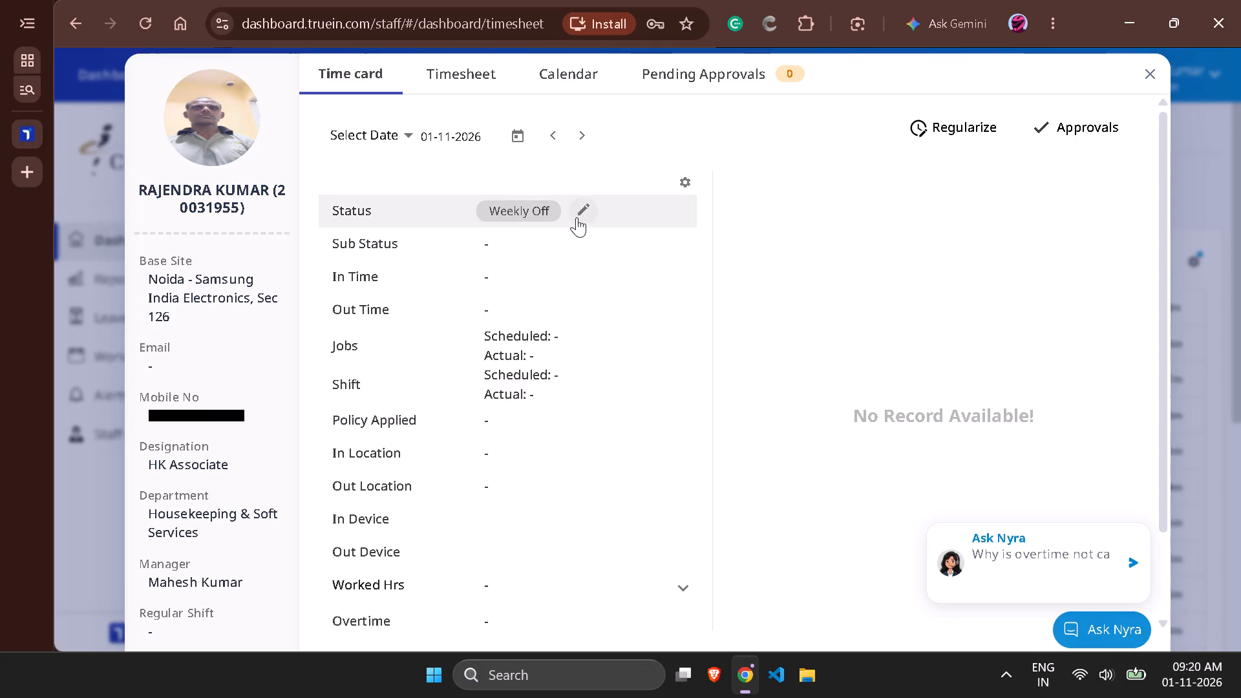
left_click(578, 217)
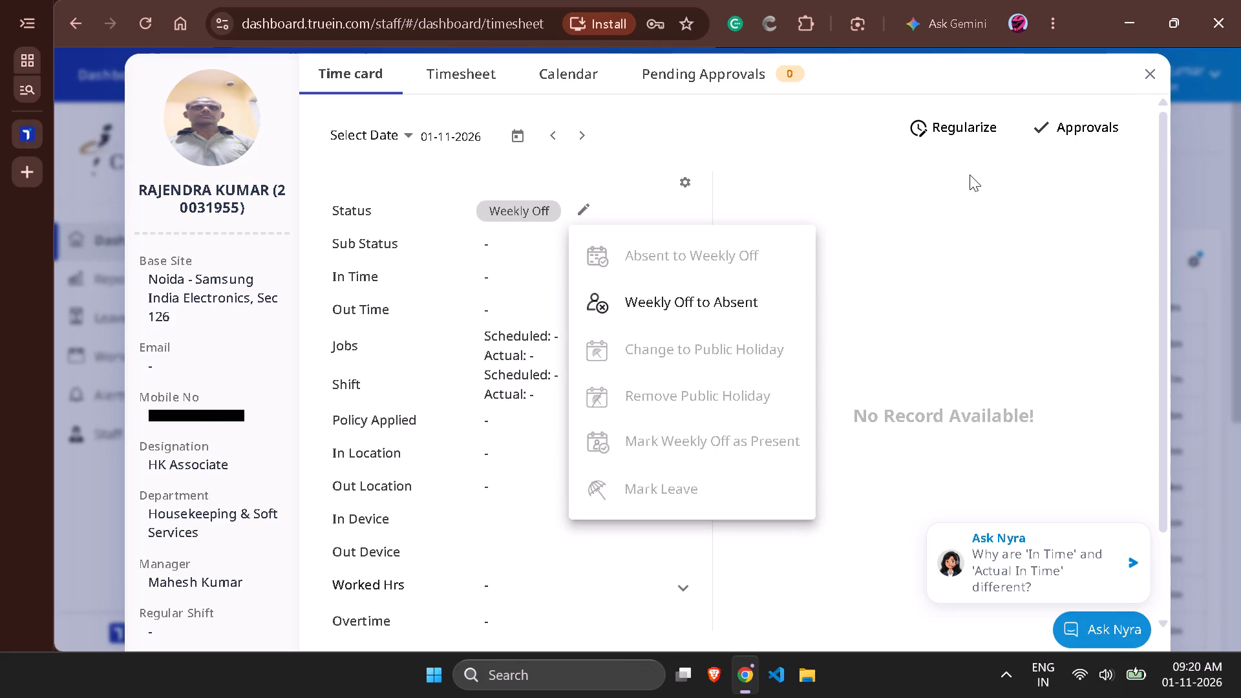
left_click_drag(971, 174, 907, 272)
left_click(907, 272)
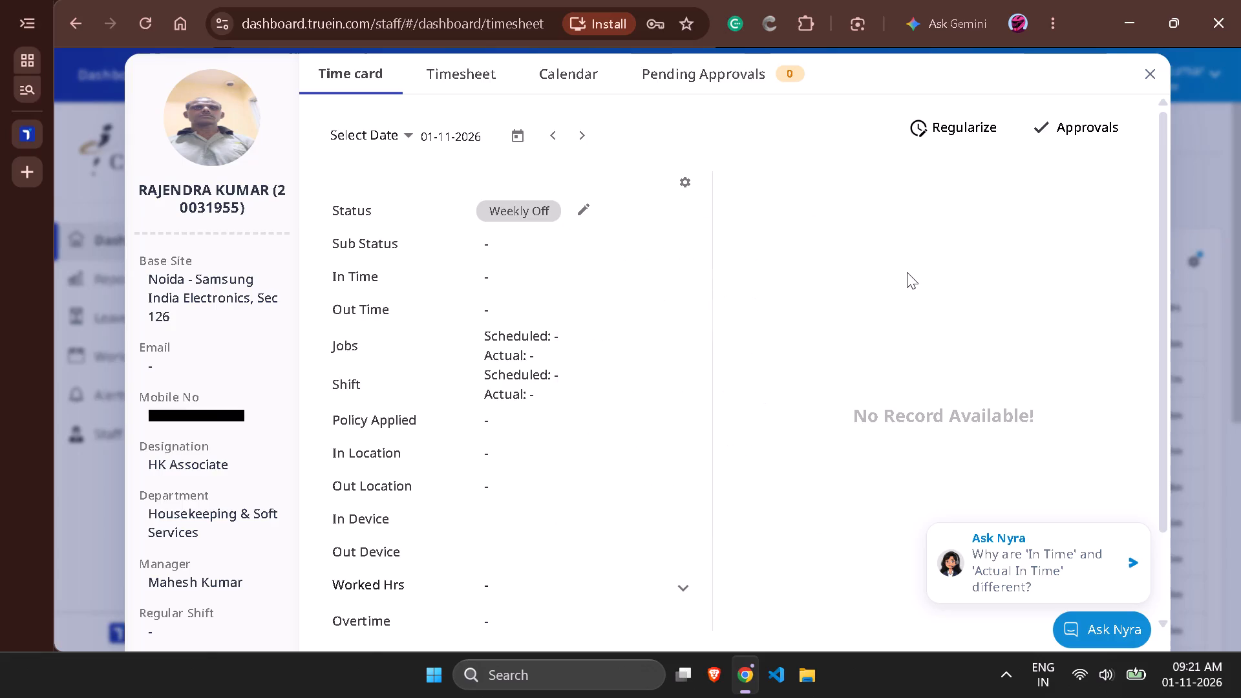
left_click(1154, 79)
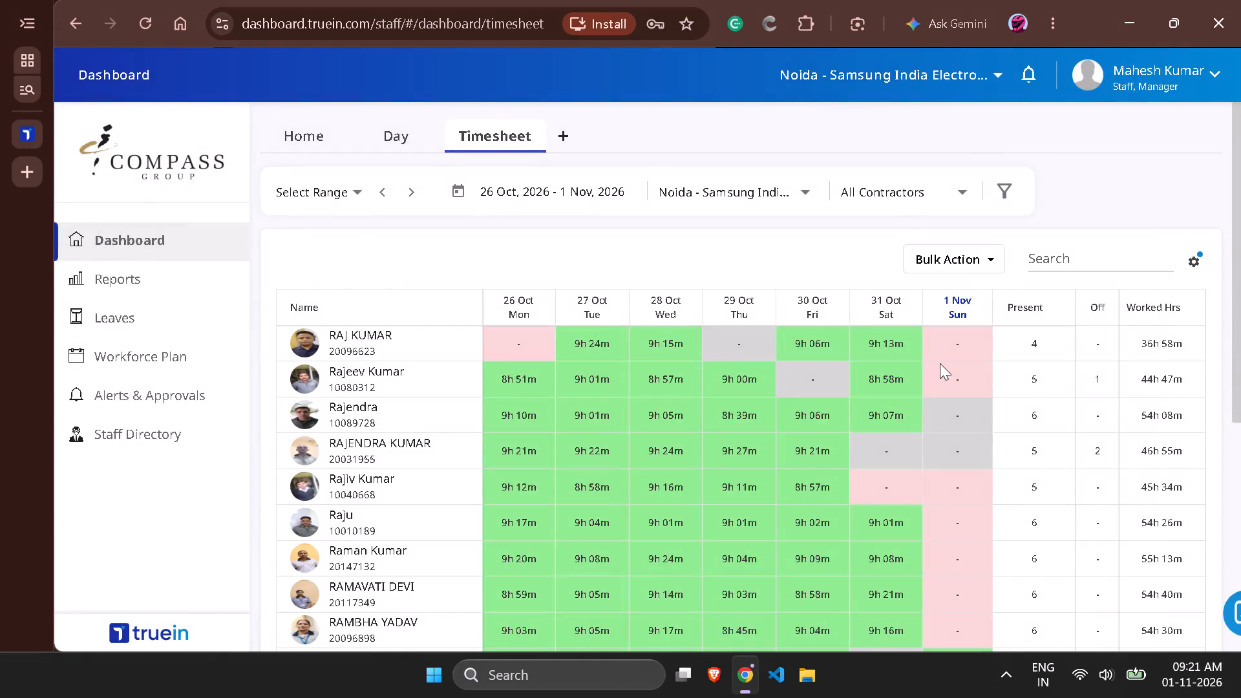
left_click(886, 449)
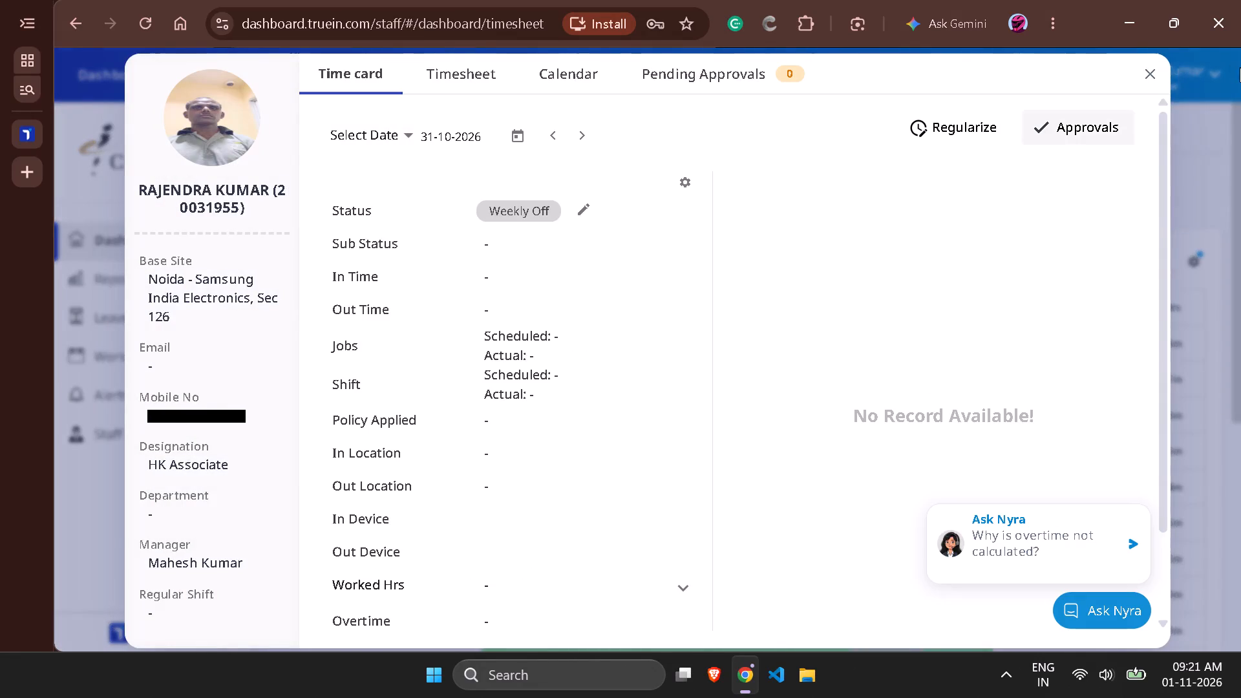
left_click(1159, 76)
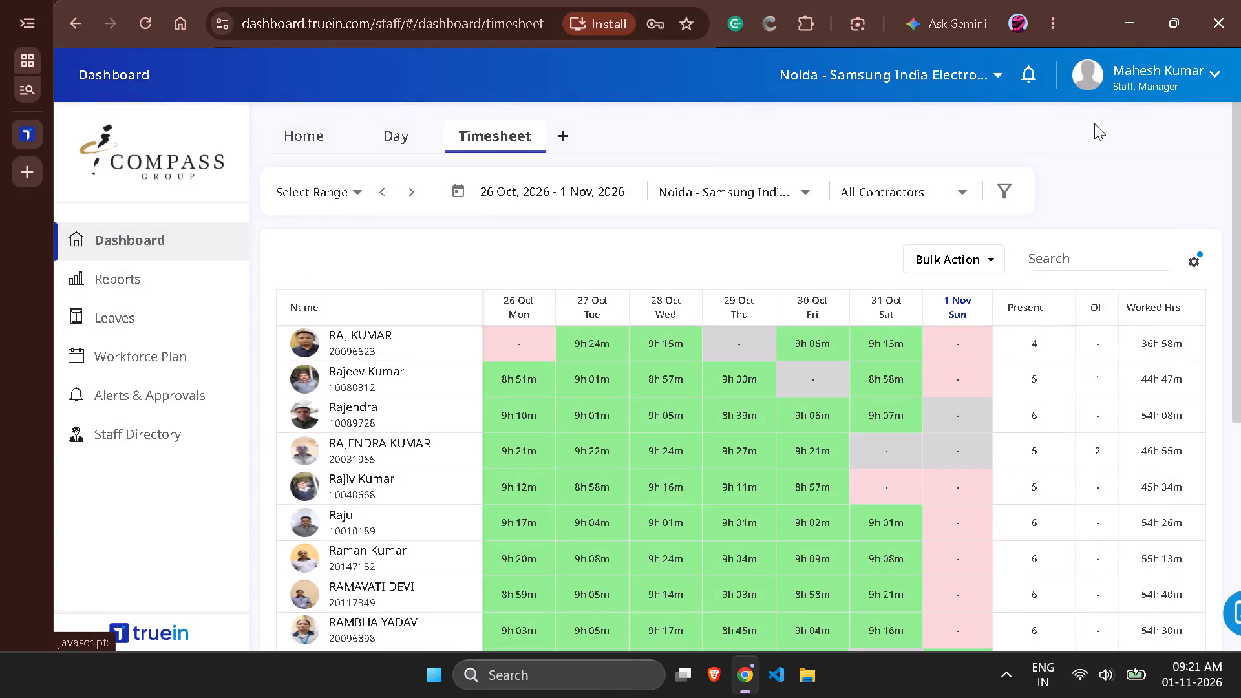
Convert the 1 November weekly off of Rajendra in the fourth row to Absent and close the time card.
left_click(958, 444)
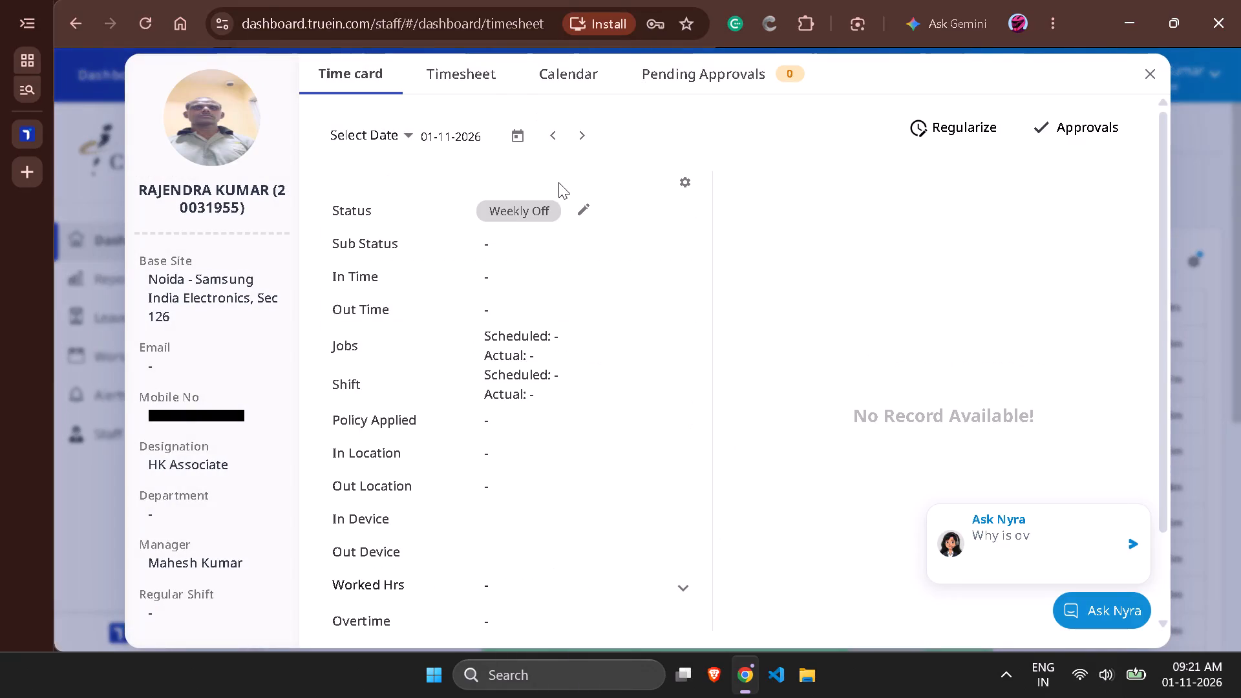
left_click(578, 202)
left_click(719, 317)
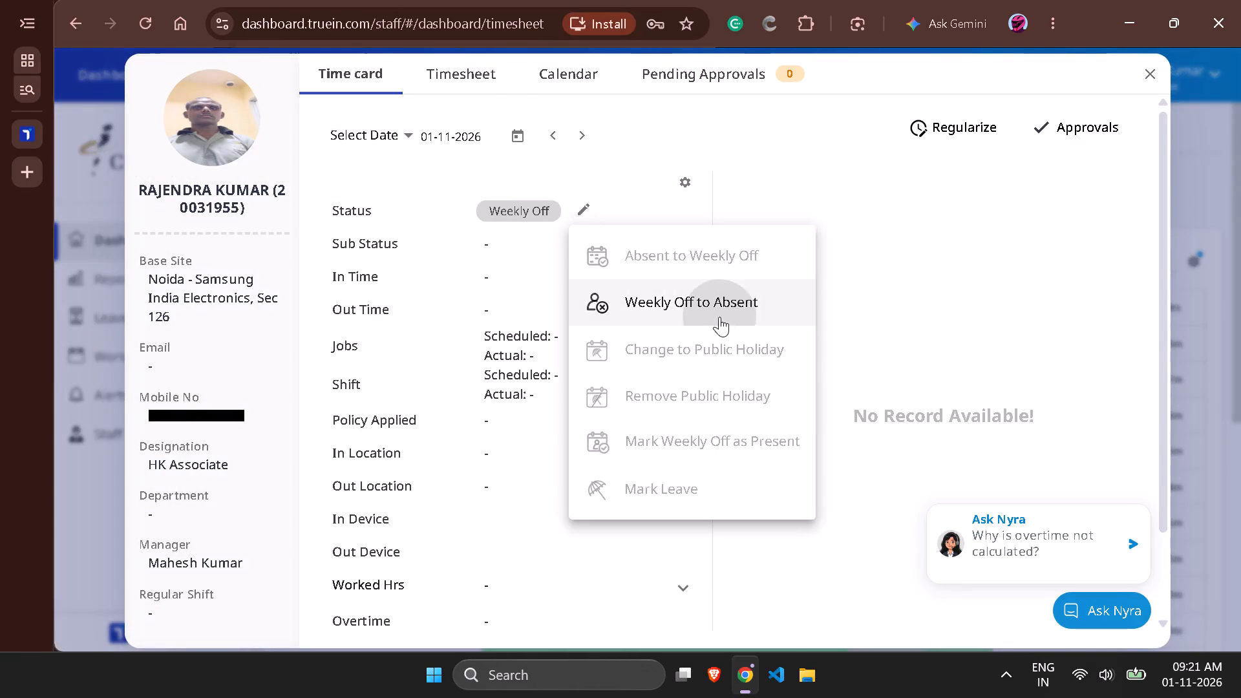
left_click(780, 410)
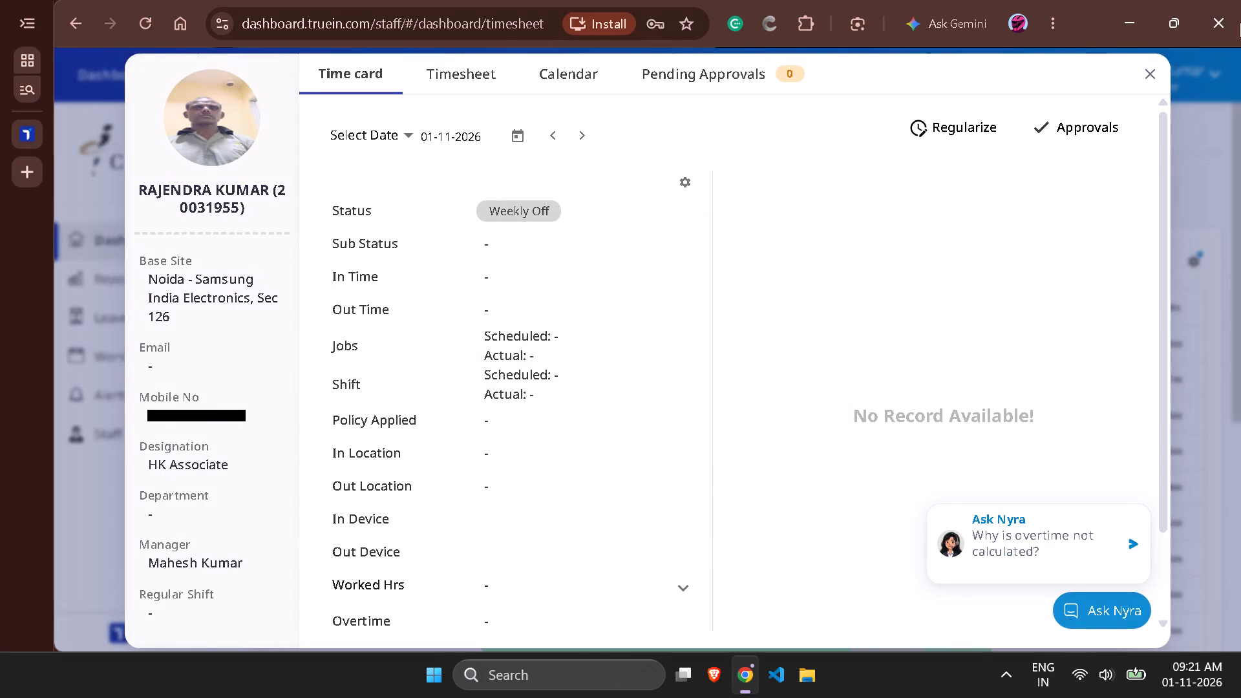
left_click(1161, 70)
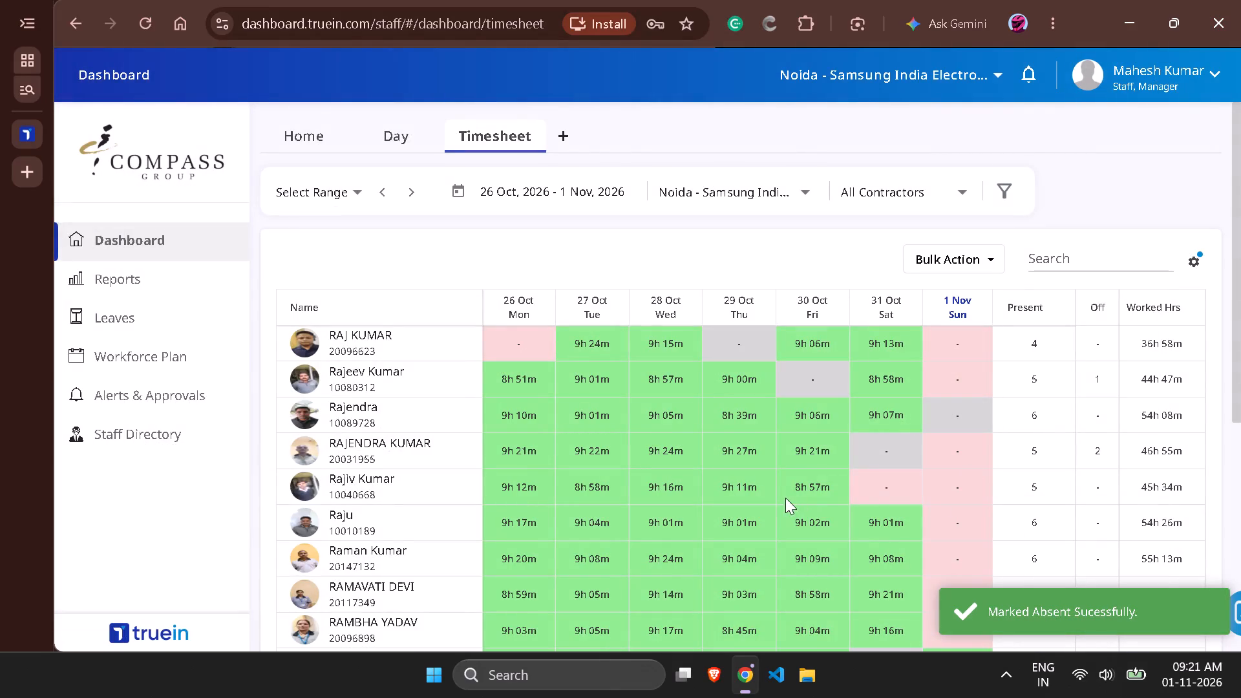
Convert the 31 October absence of Rajiv, the HK Associate in the fifth row, to Weekly Off and close the time card.
left_click(886, 489)
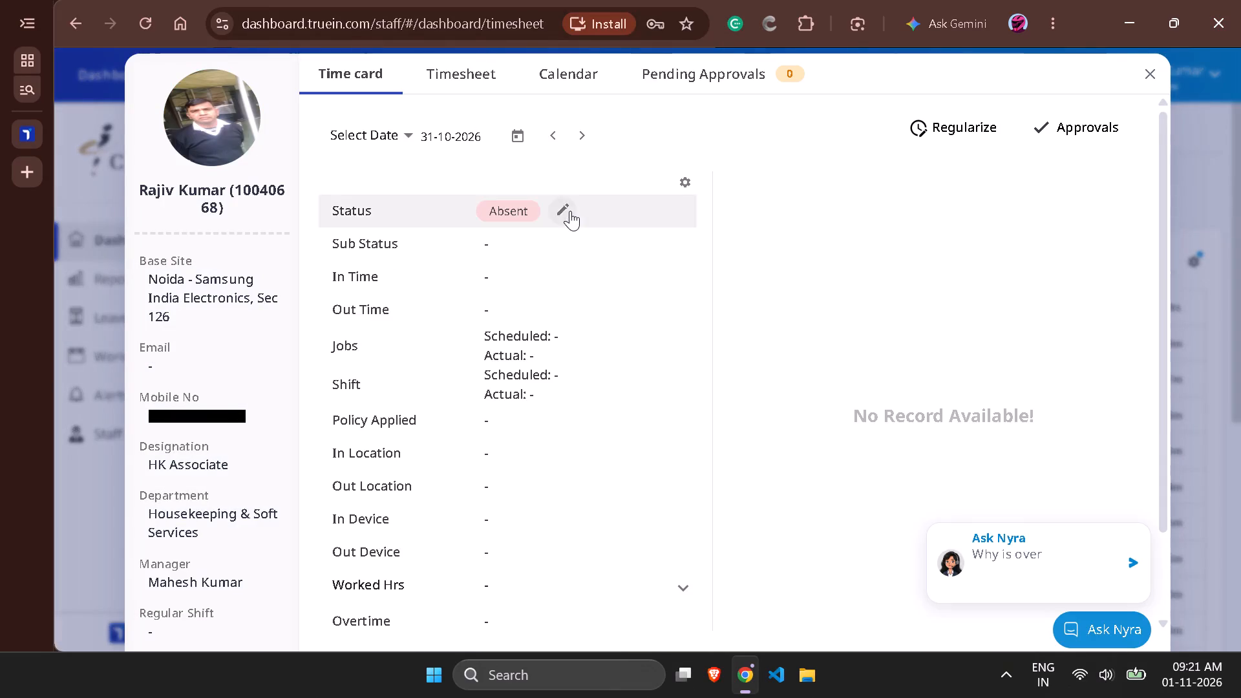
left_click(569, 211)
left_click(708, 240)
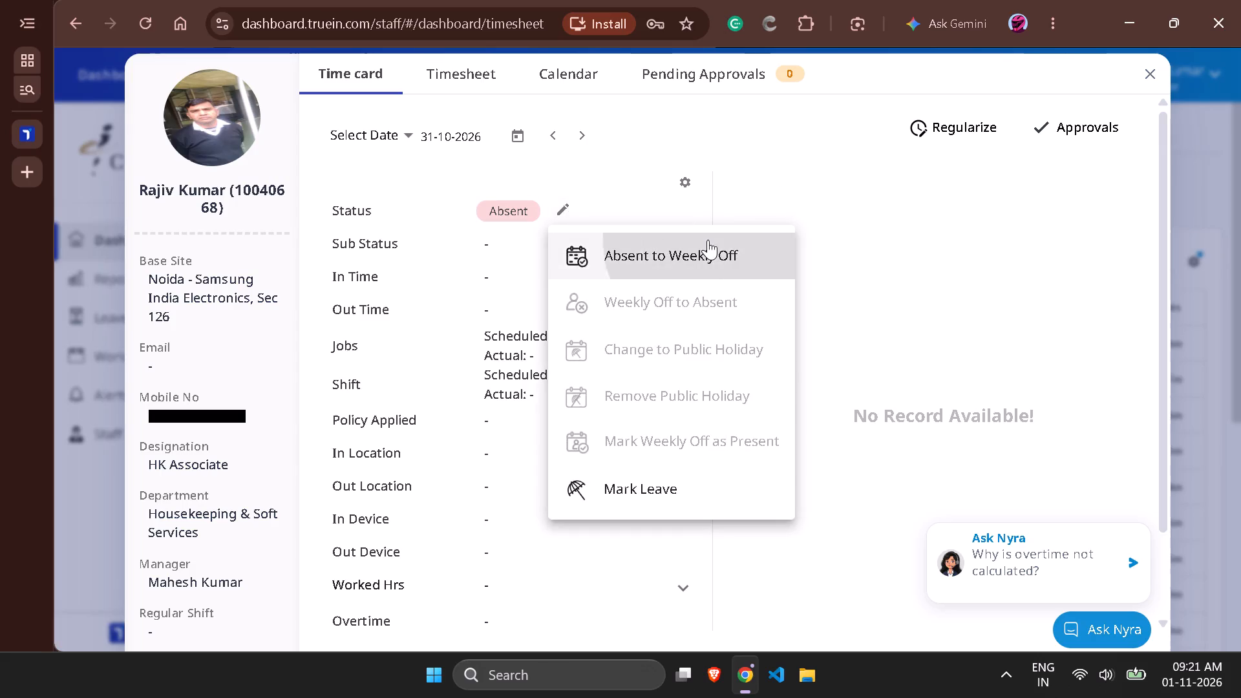
left_click(811, 412)
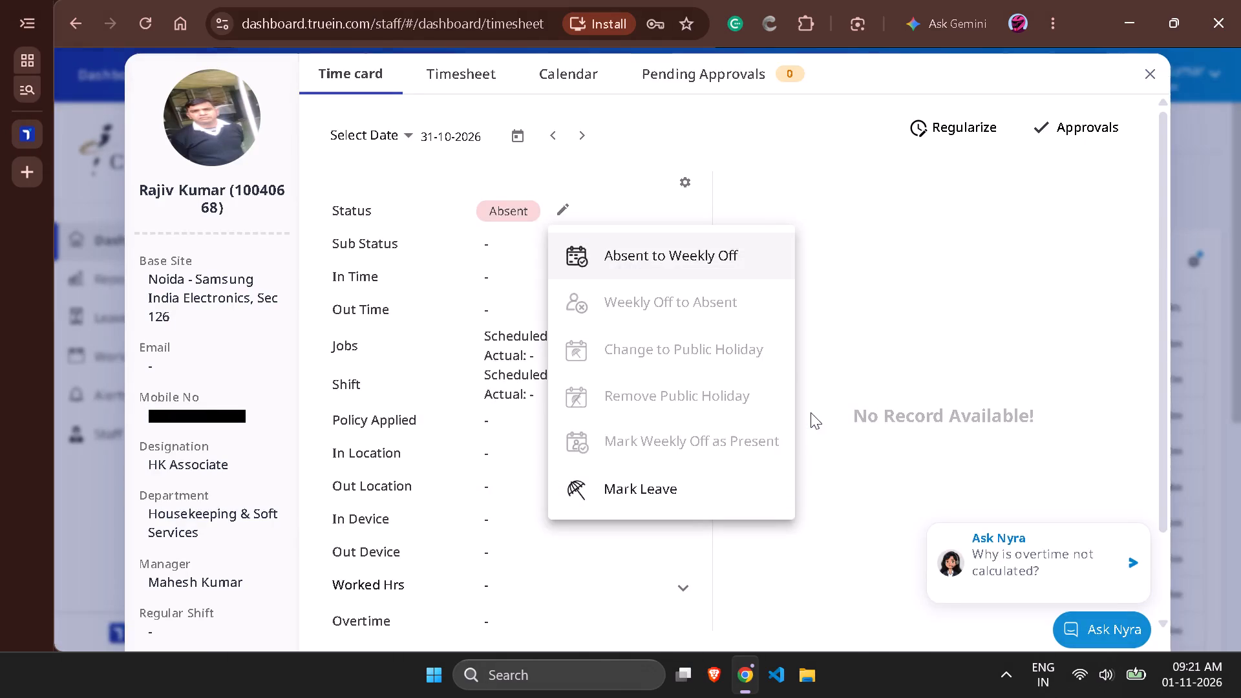
left_click(1153, 77)
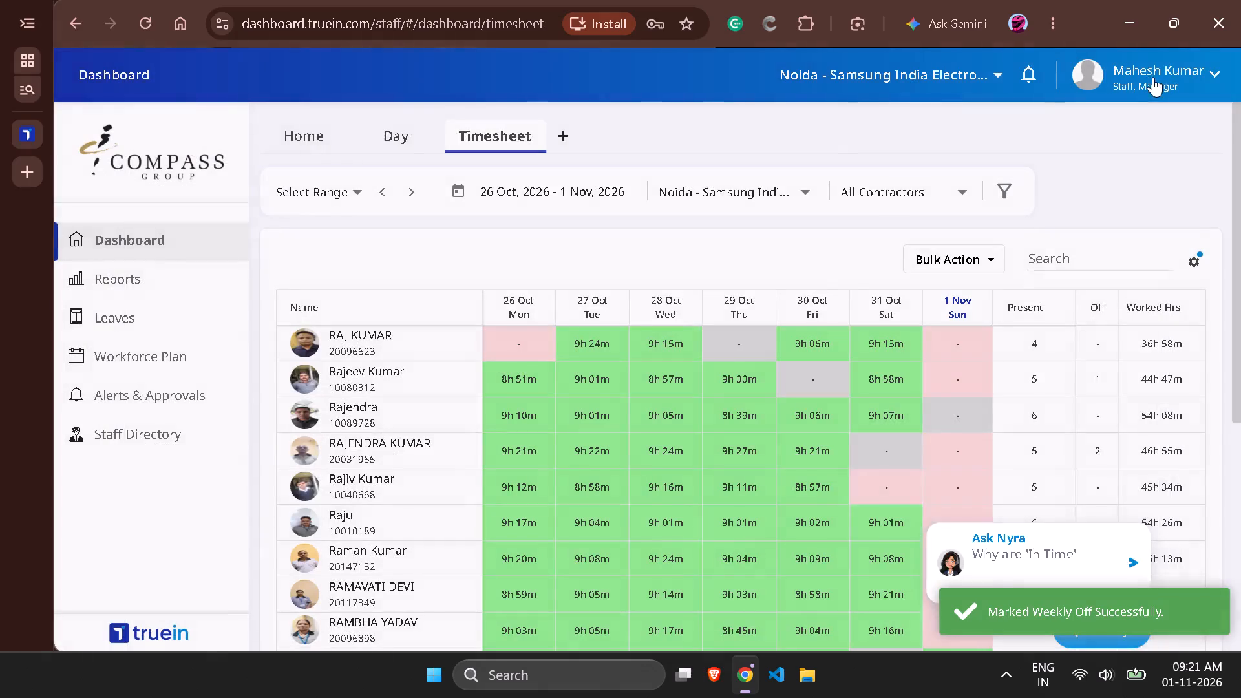
Convert the 1 November absence of Raju, the HK Associate in the sixth row, to Weekly Off and close the time card.
left_click(956, 527)
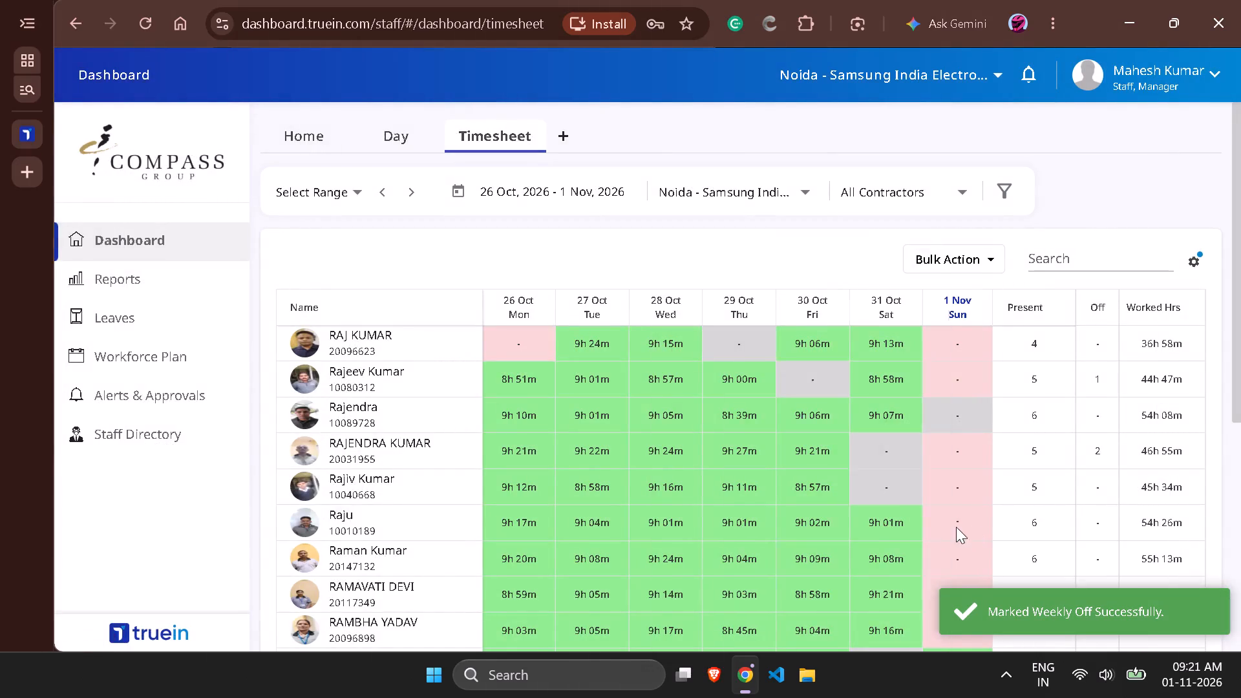
left_click(564, 213)
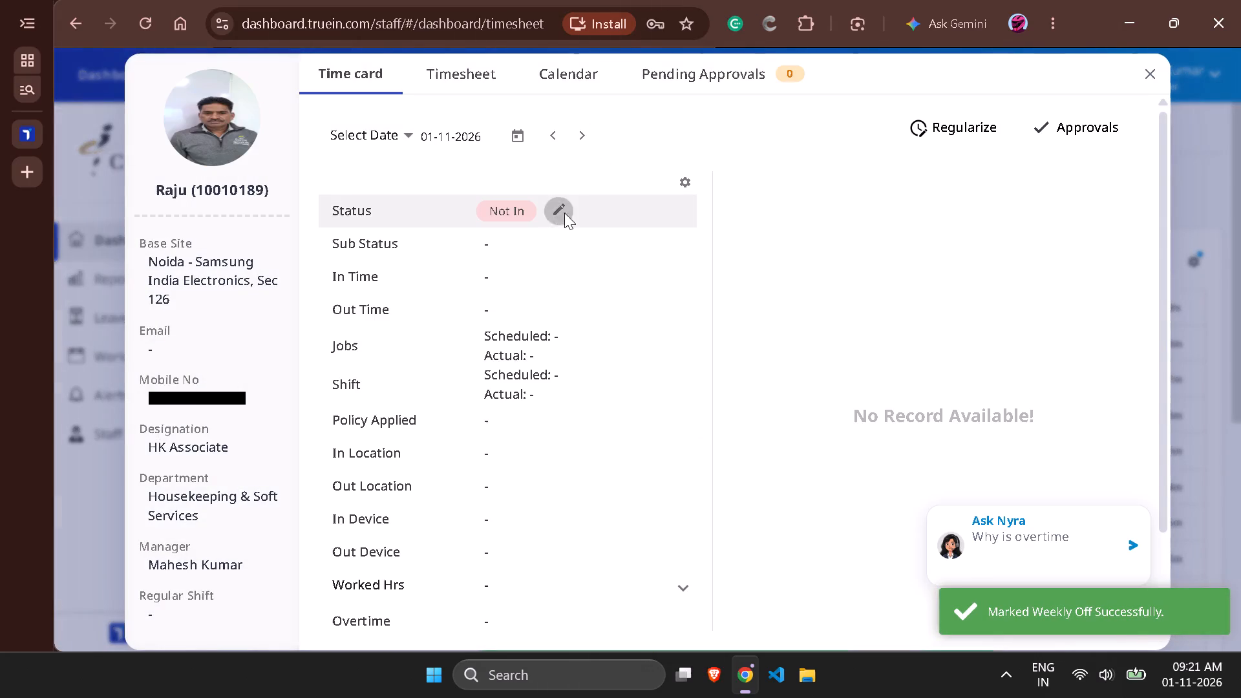
left_click(655, 257)
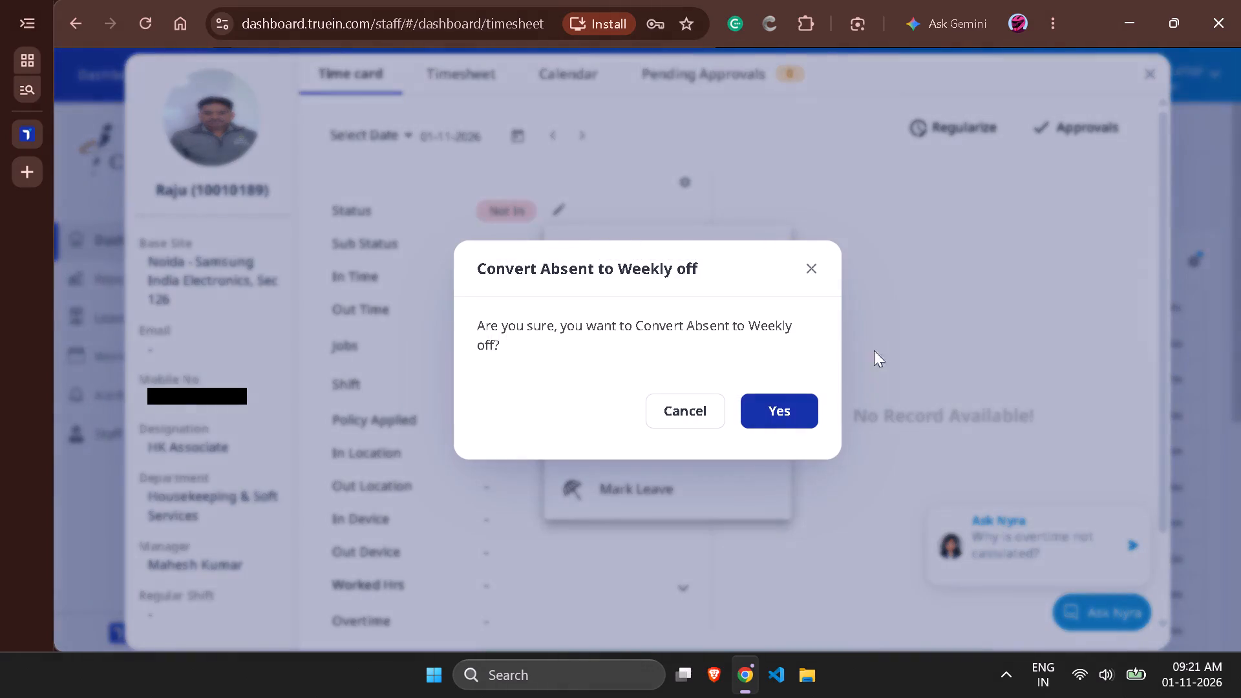
left_click(784, 414)
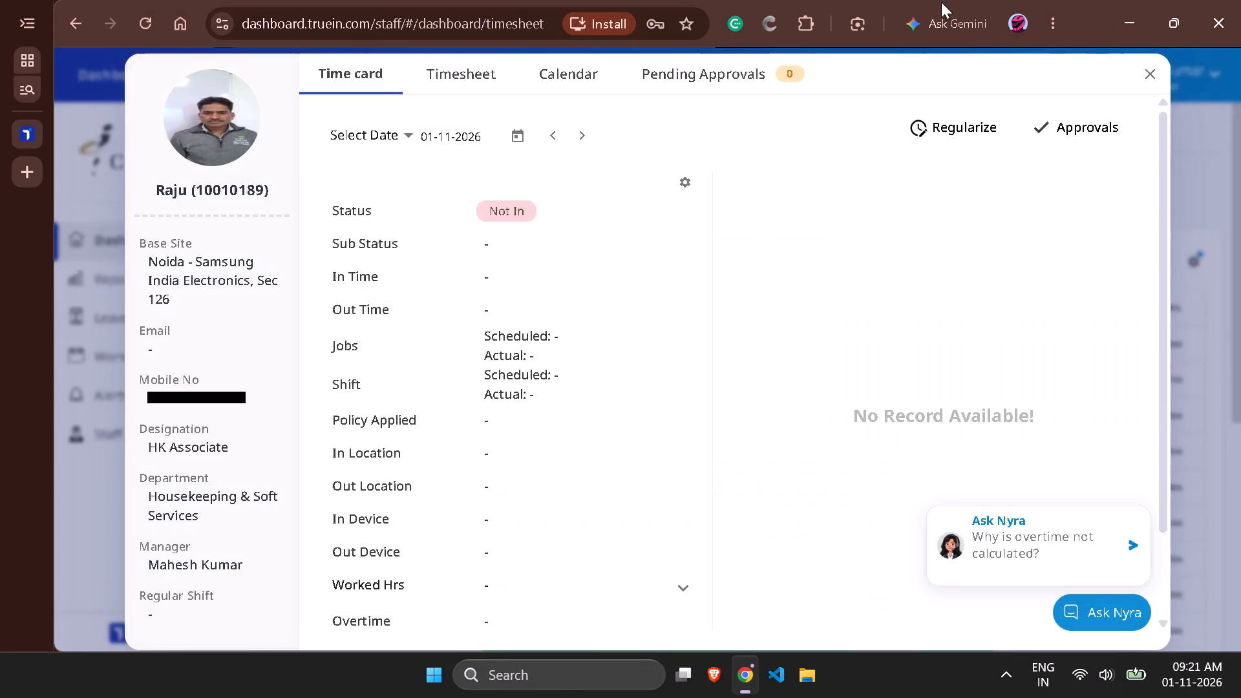
left_click(1146, 66)
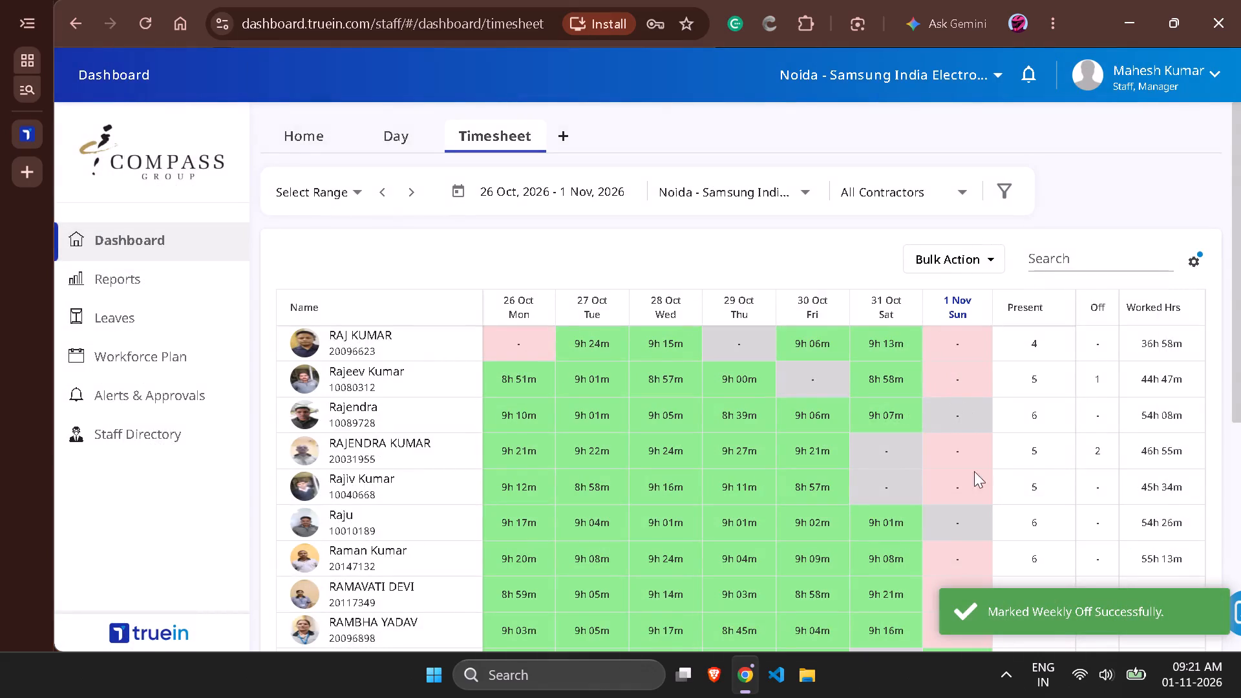
left_click(952, 555)
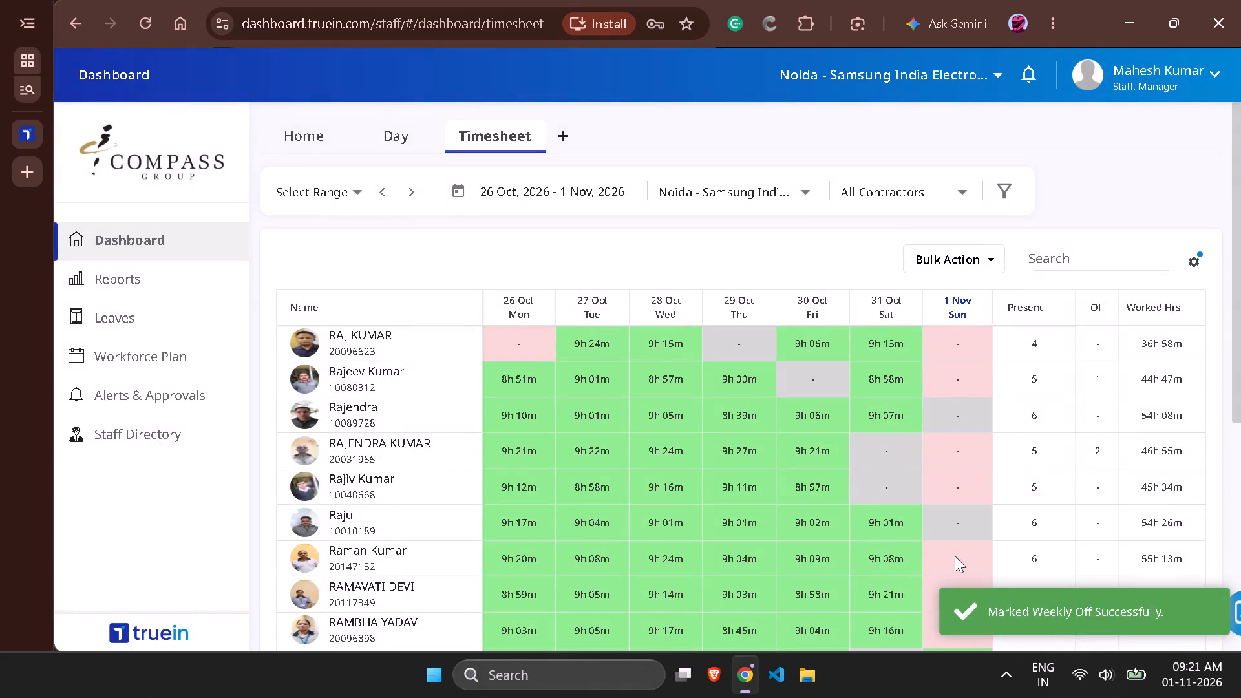
left_click(959, 557)
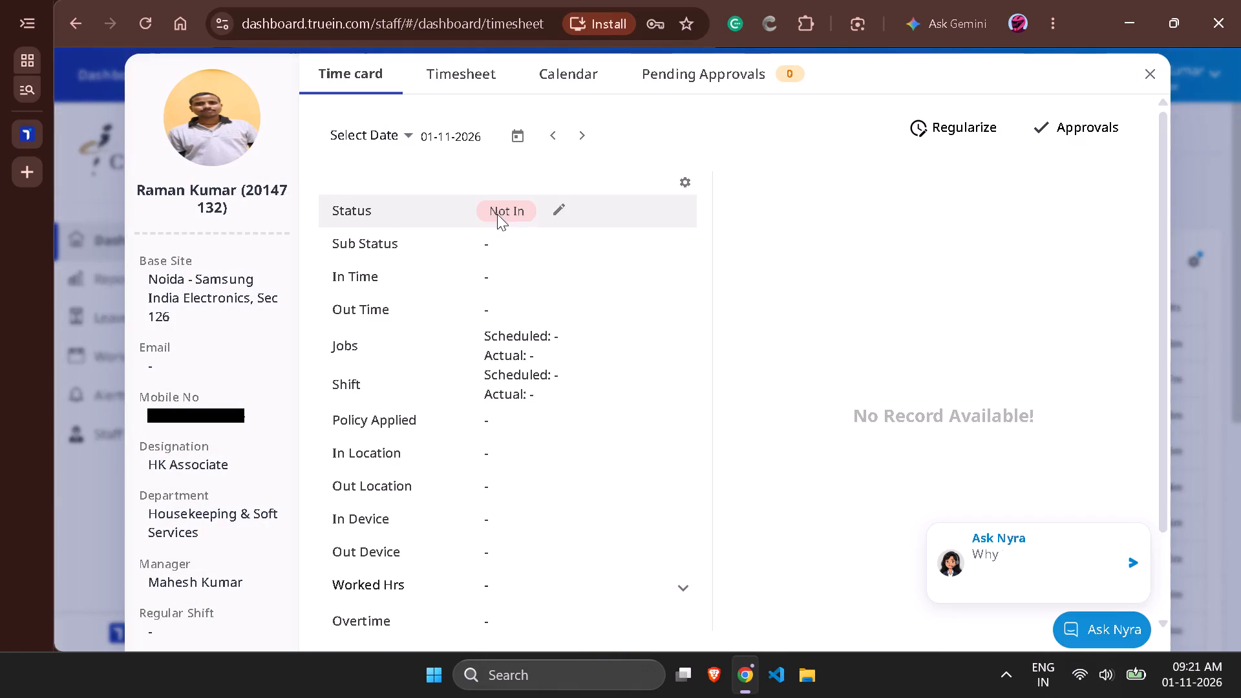
left_click(558, 212)
left_click(645, 255)
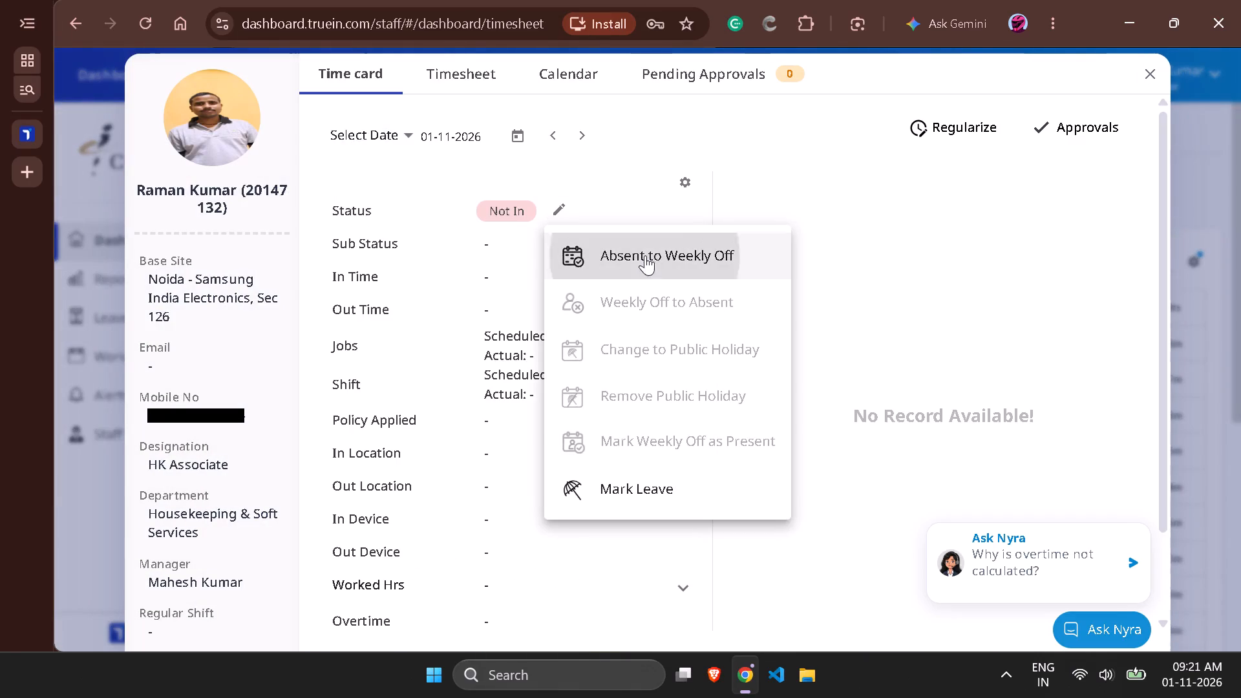
left_click(770, 412)
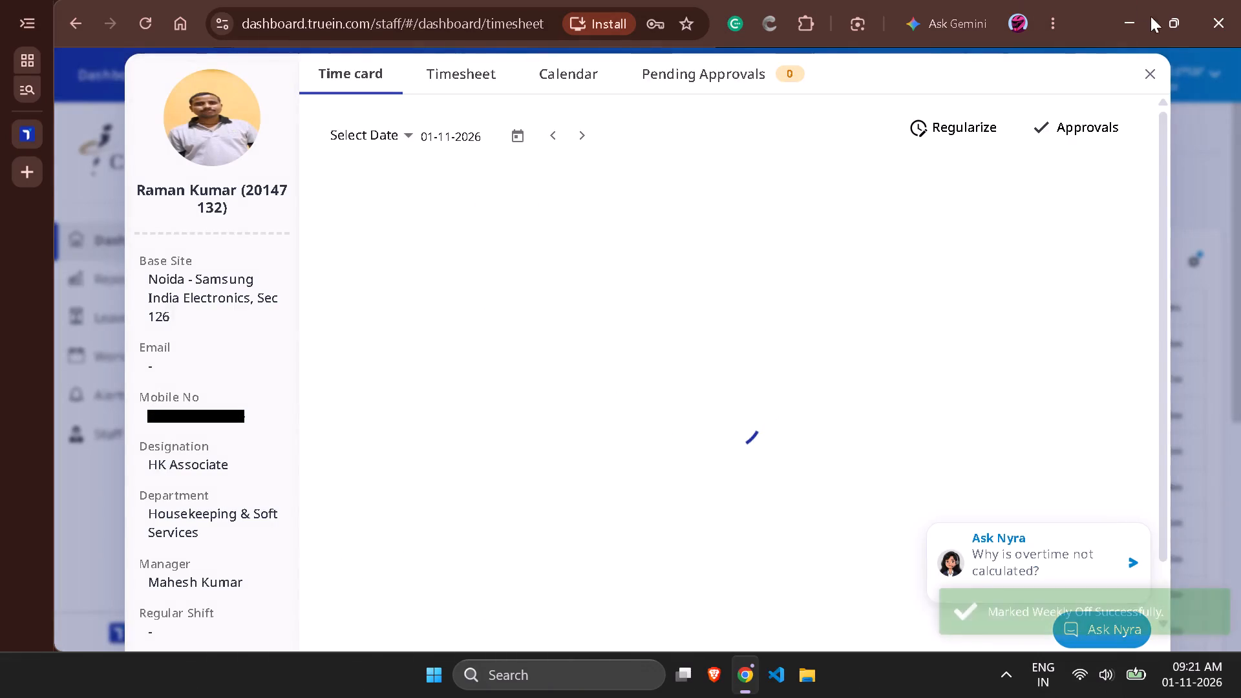
left_click(1149, 83)
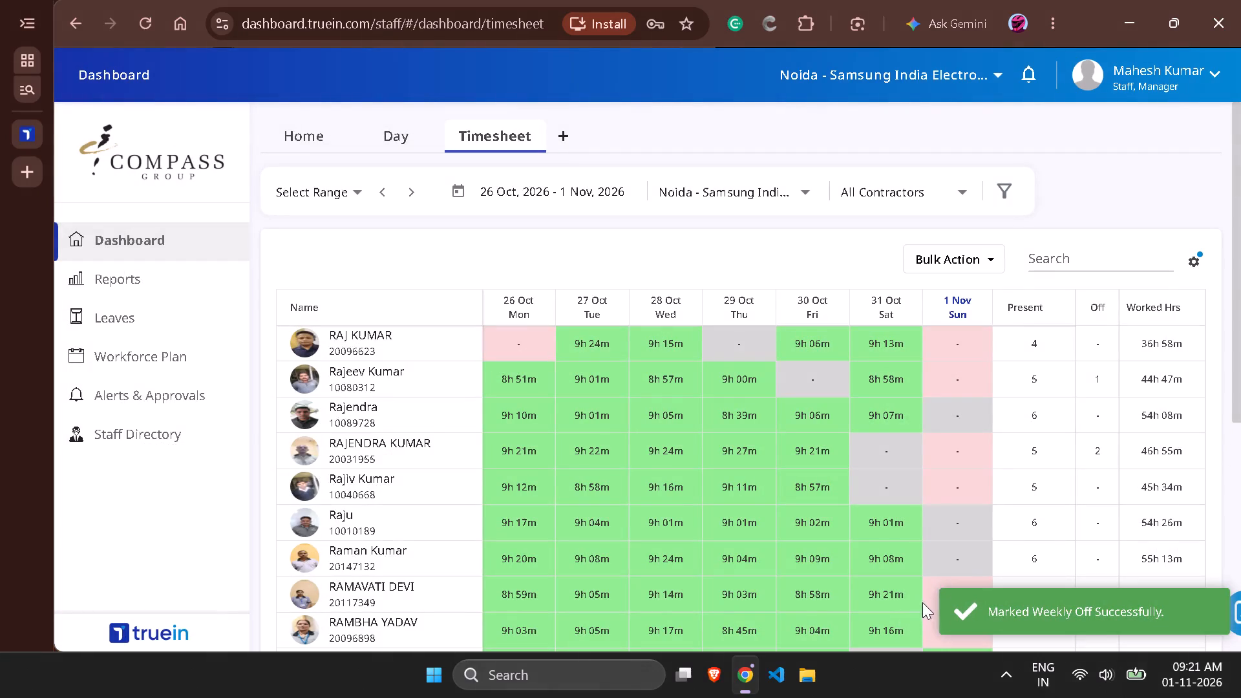
Convert the 1 November absence of Ramavati, the House Lady in the eighth row, to Weekly Off and close the time card.
left_click_drag(928, 595, 957, 595)
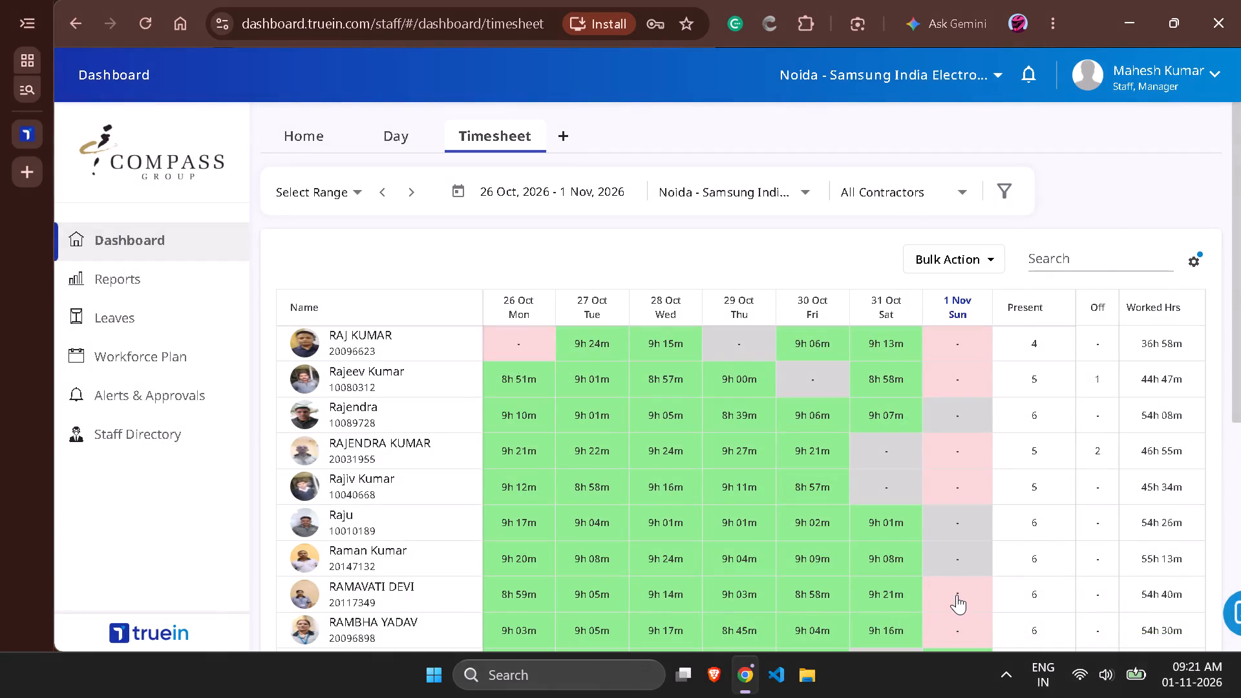
left_click(957, 595)
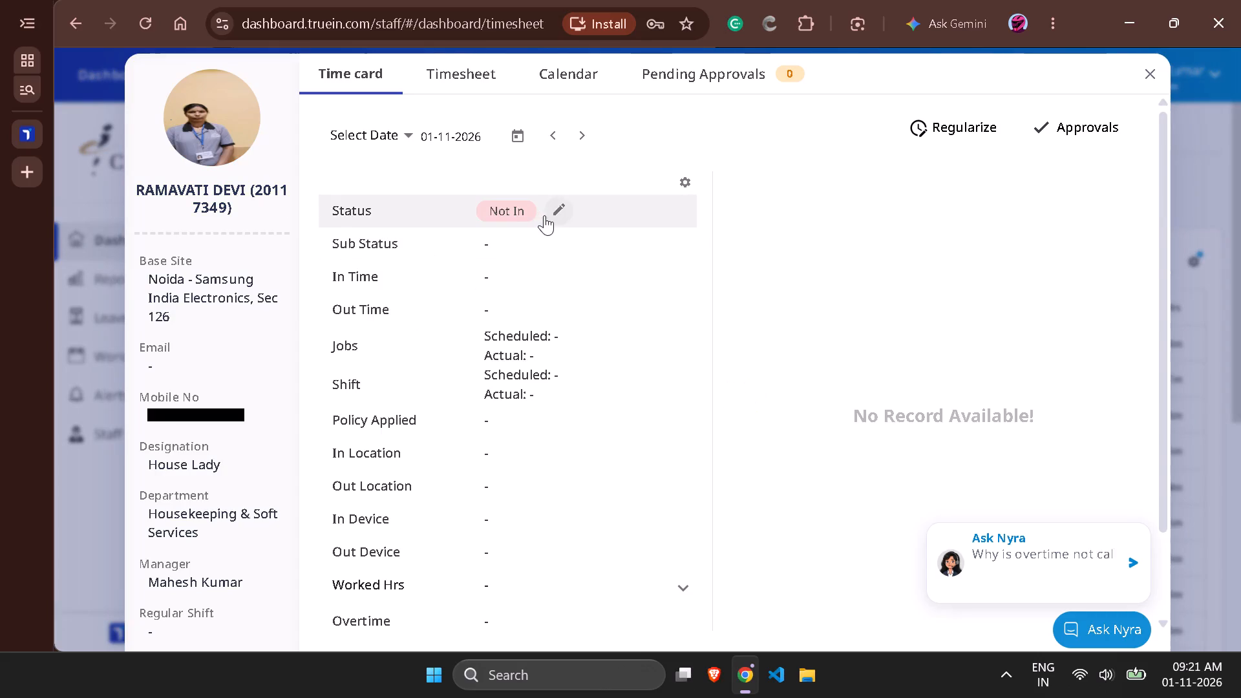
left_click(544, 215)
left_click(633, 248)
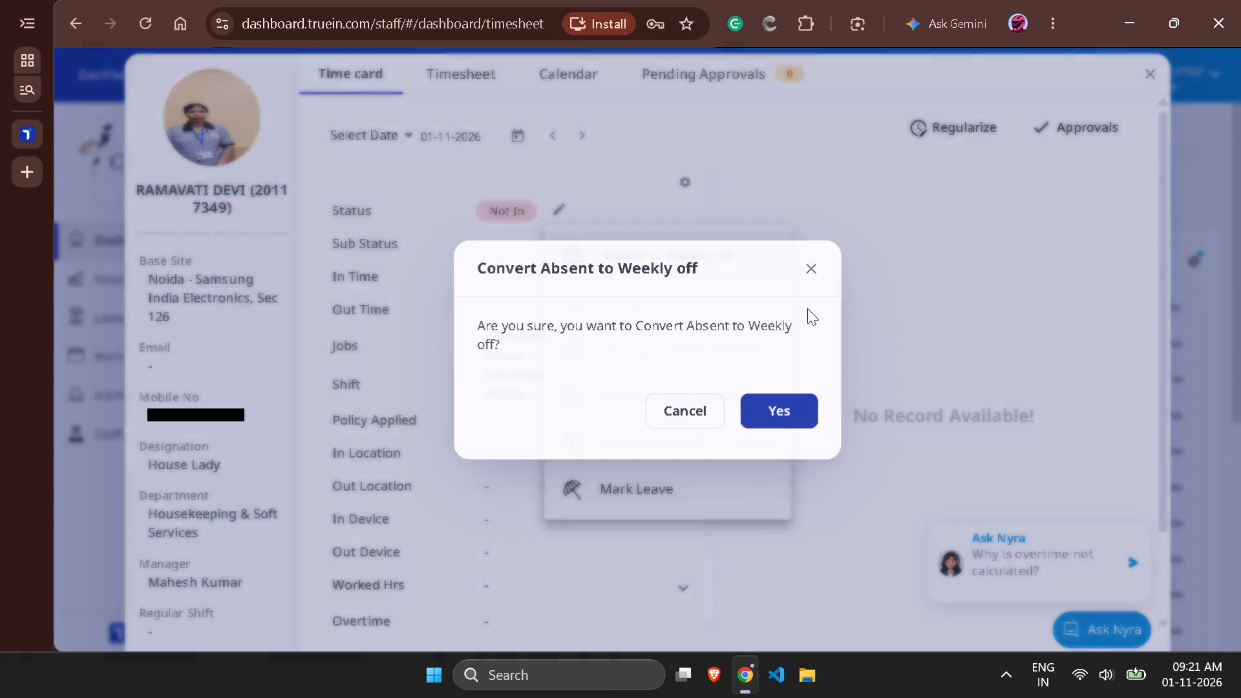
left_click(777, 408)
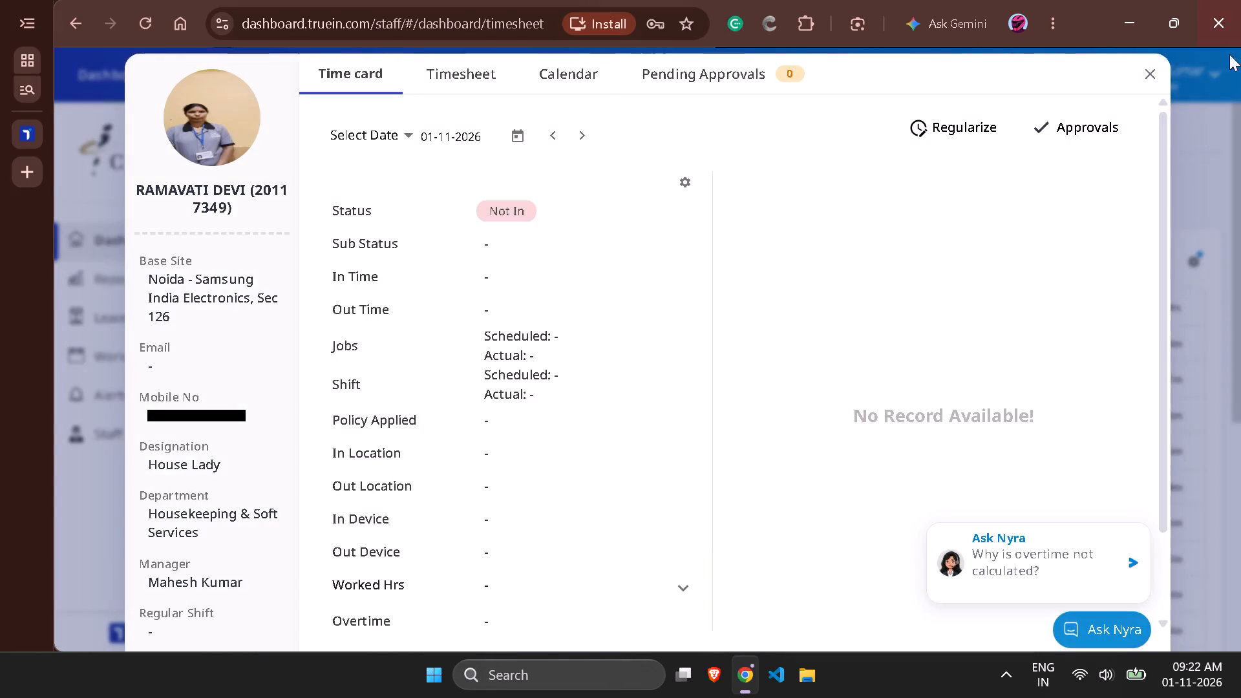
left_click(1138, 67)
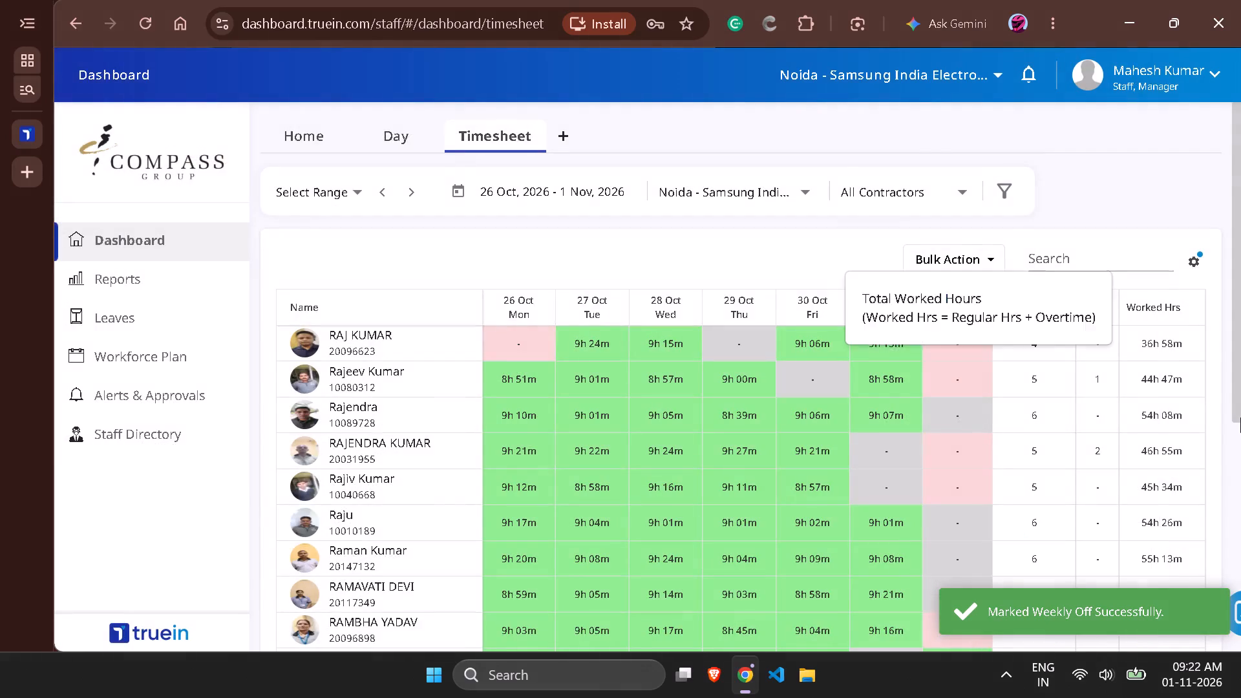
Mark the worked 1 November weekly off of Ramoo, the HK Associate further down the same page, as Present and close the time card.
left_click(1236, 434)
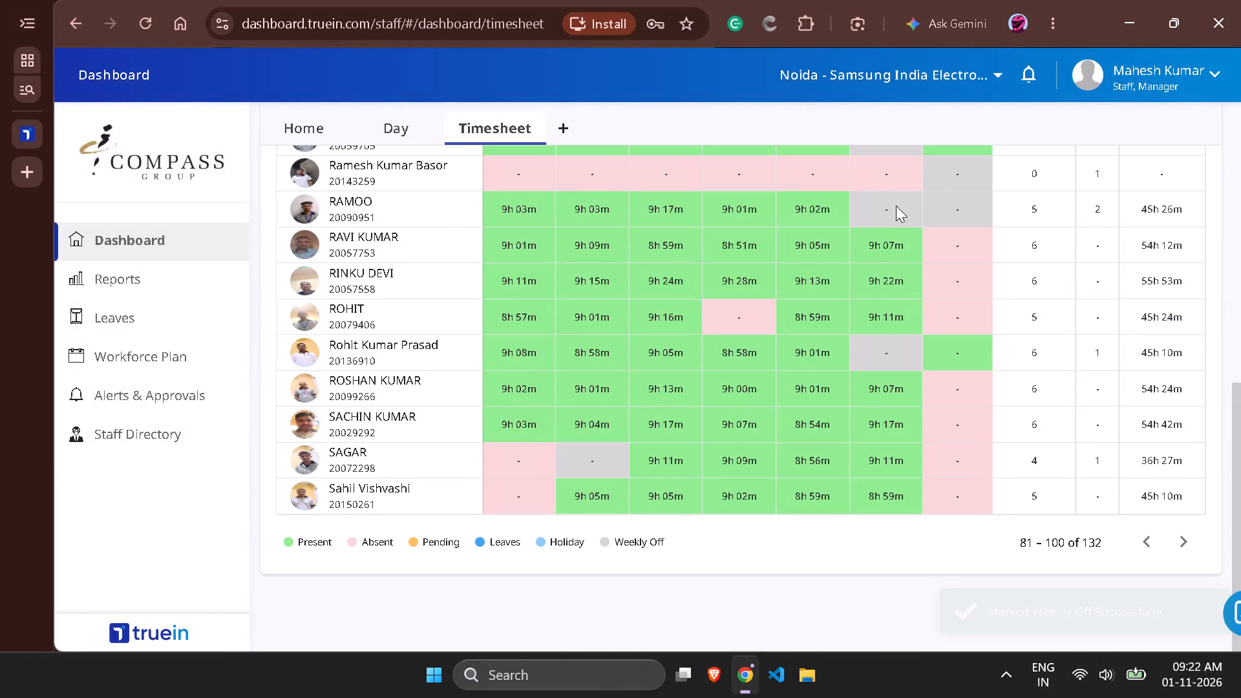
left_click(957, 214)
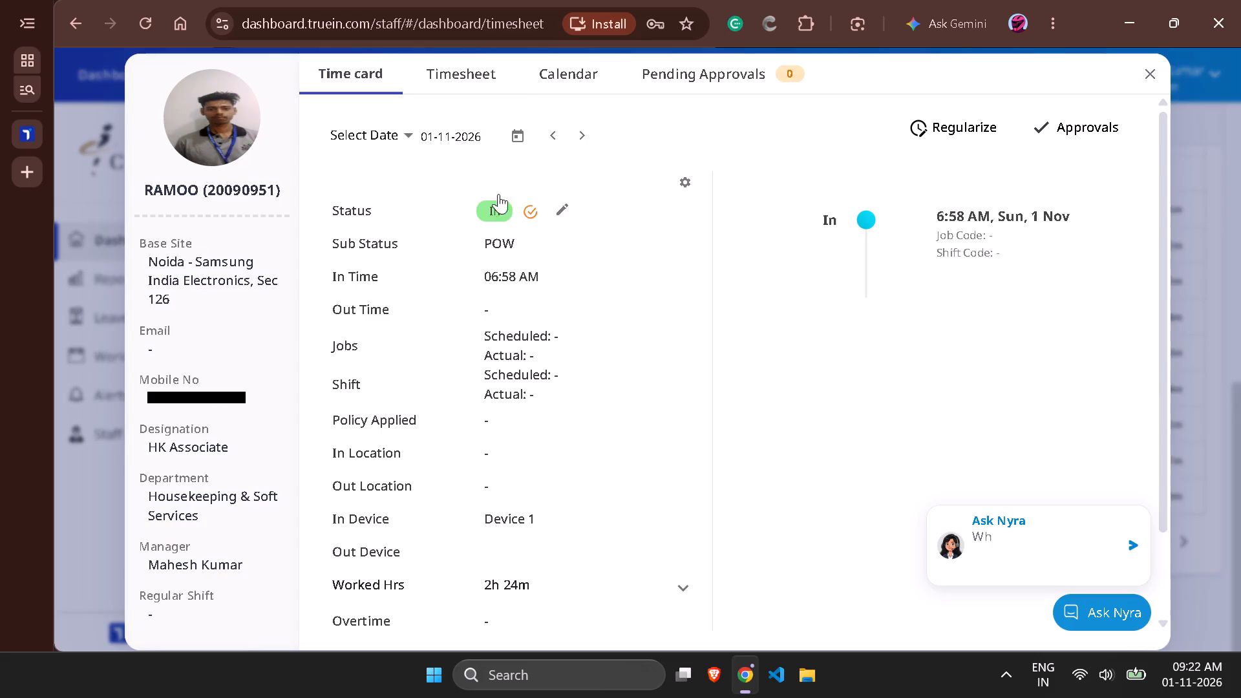
left_click(566, 213)
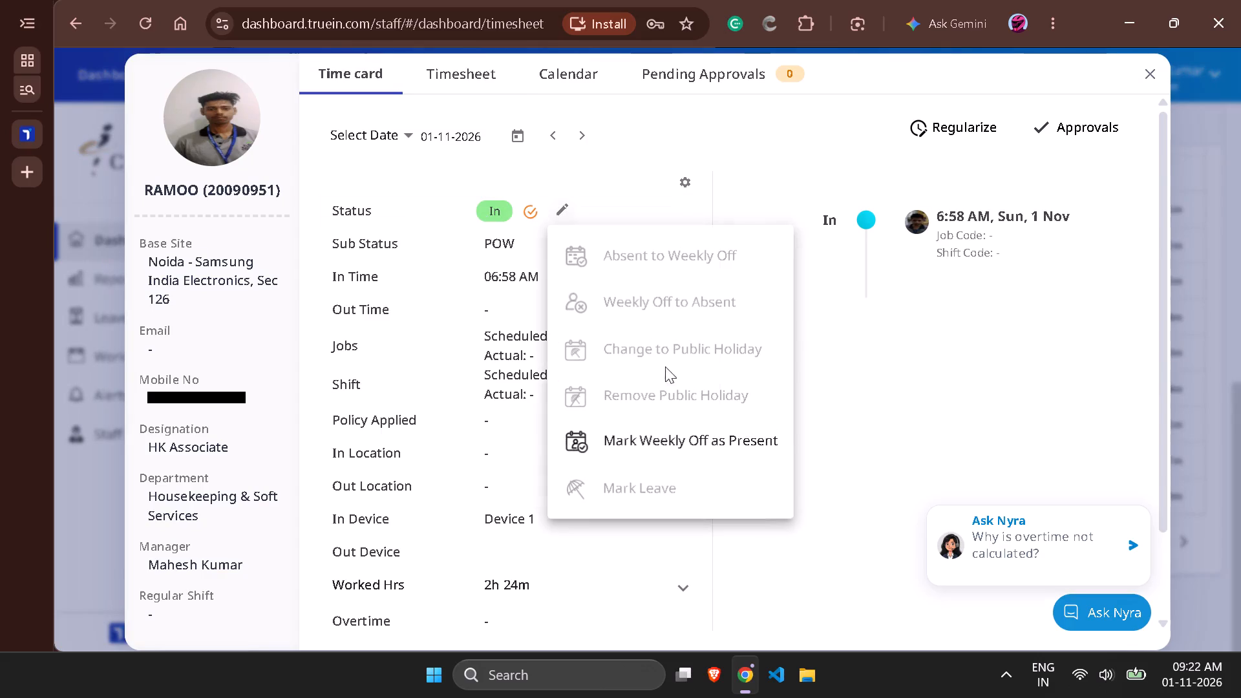
left_click(672, 431)
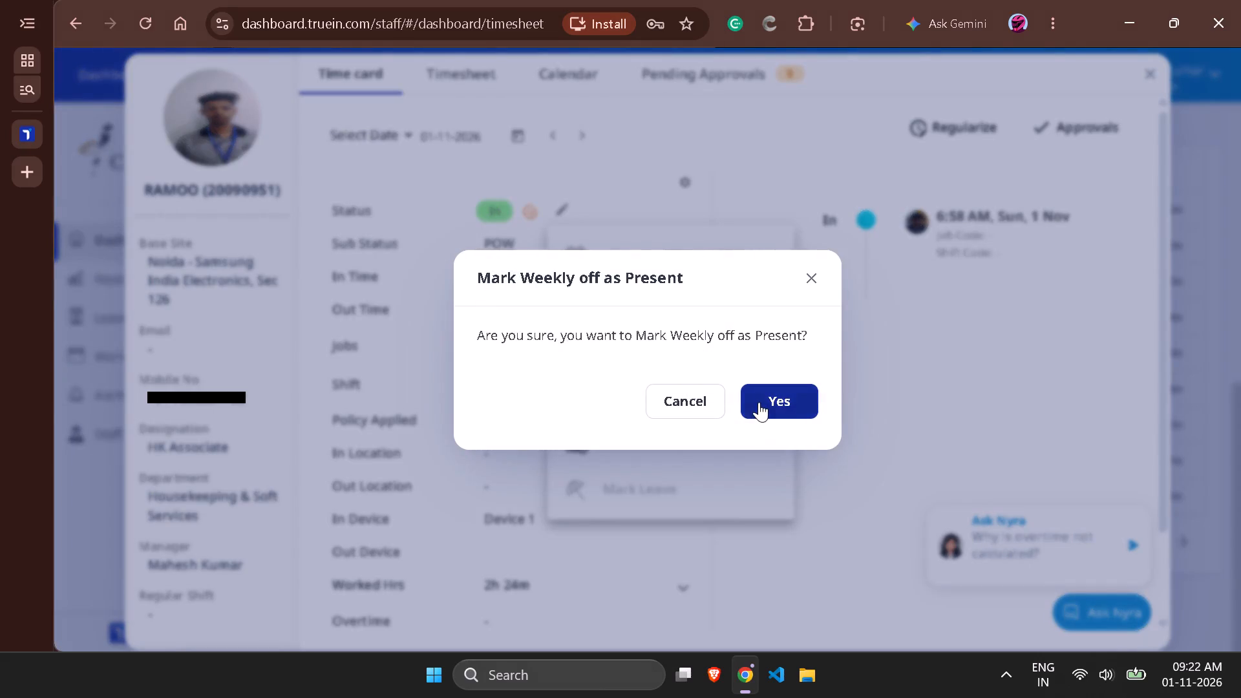
left_click(759, 400)
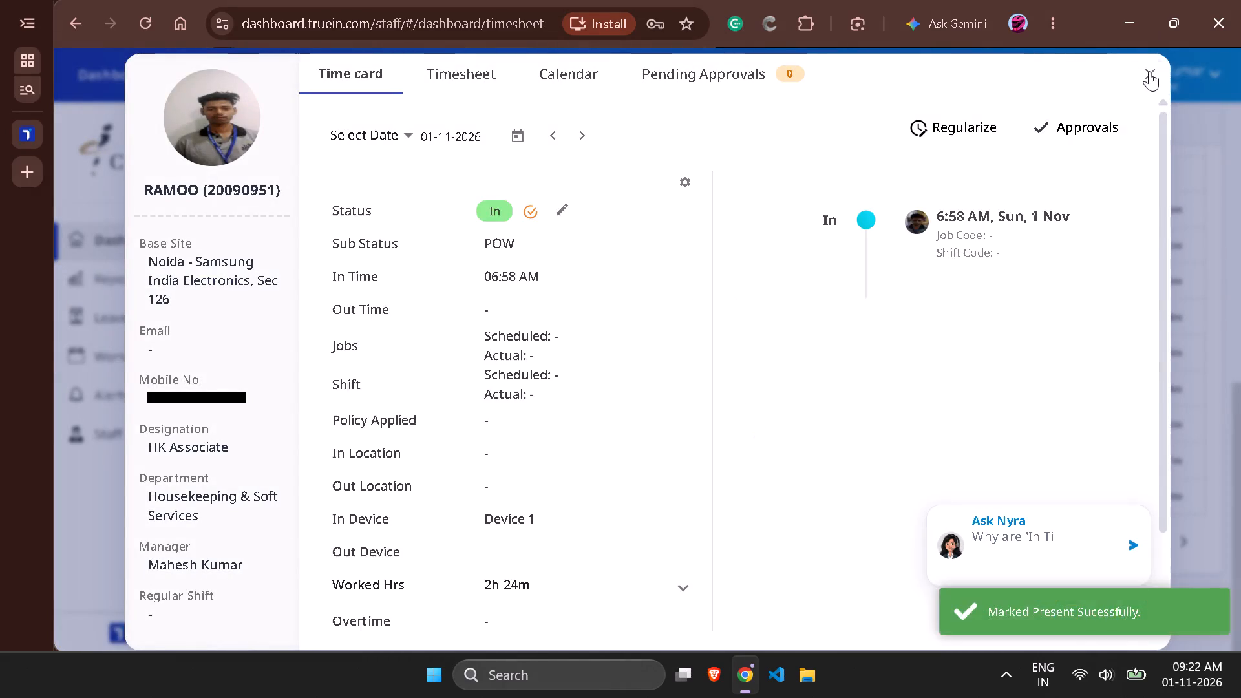
left_click(1149, 71)
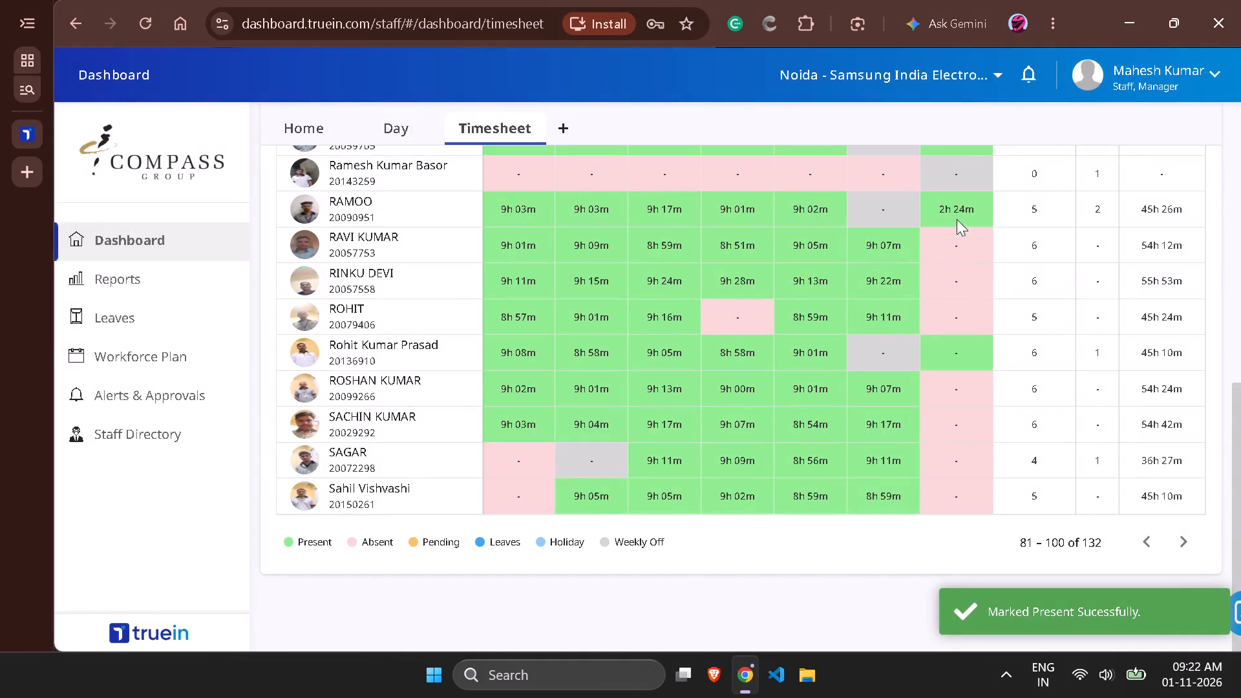
Convert the 1 November weekly off of Ramesh, the HK Associate in the row above Ramoo, to Absent and close the time card.
left_click(953, 175)
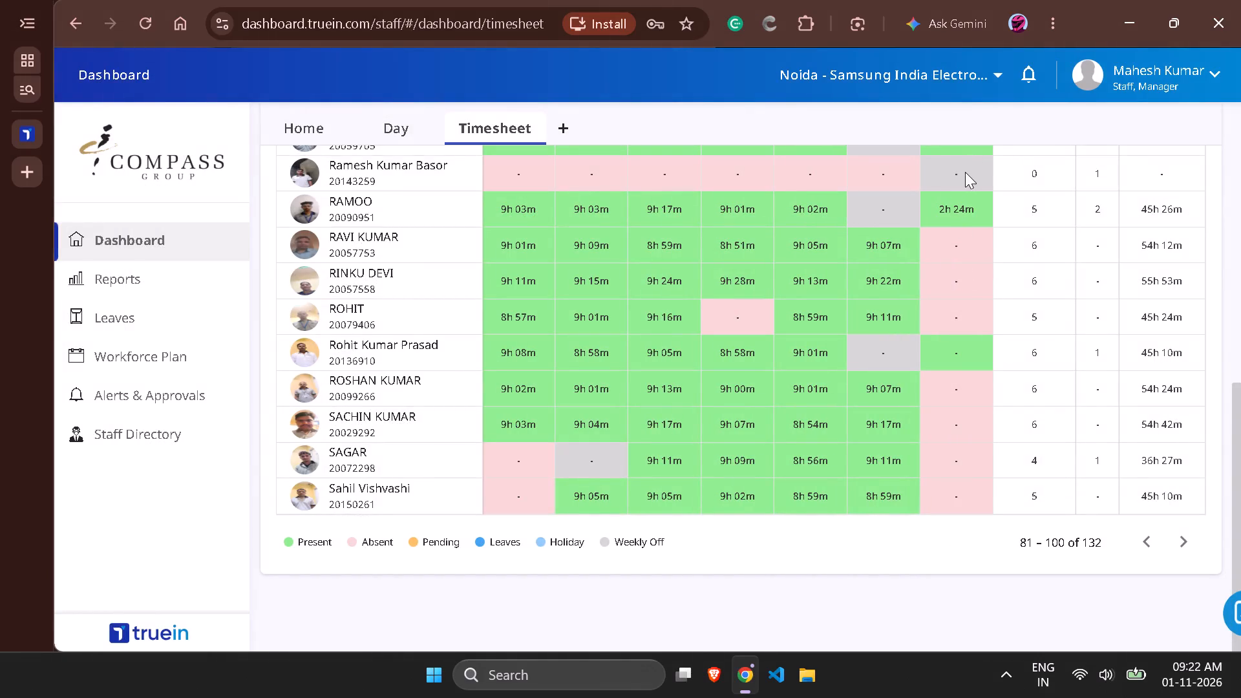
left_click(957, 176)
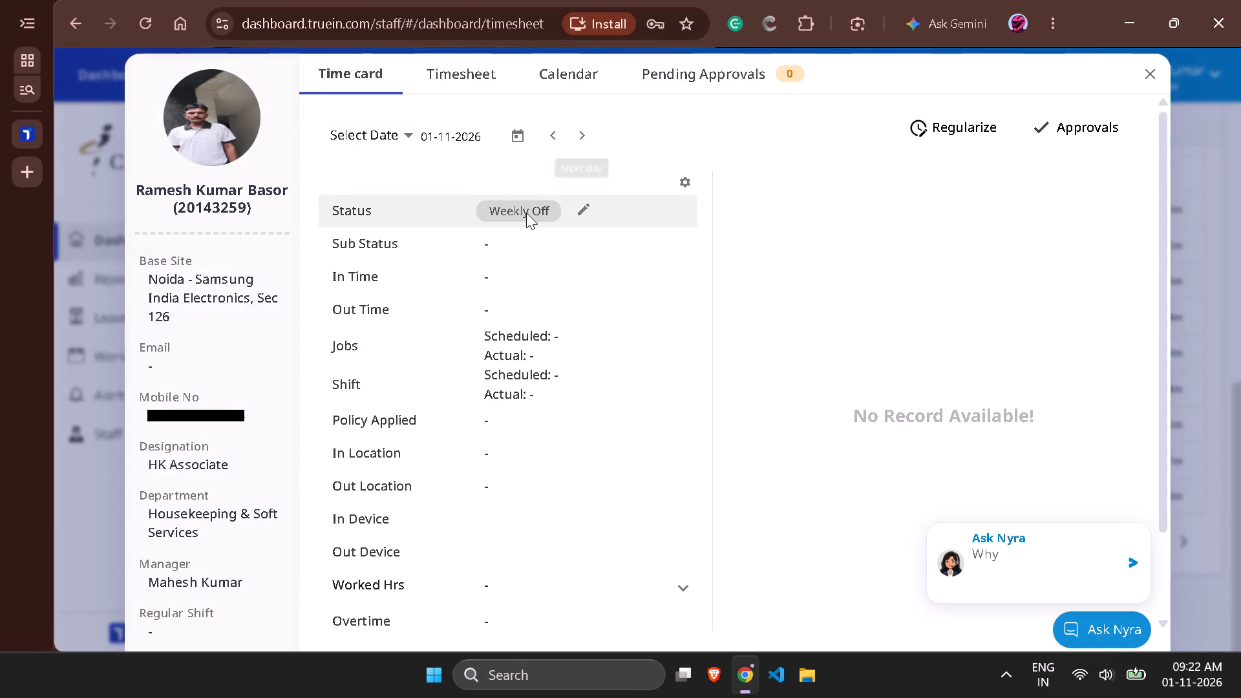
left_click(573, 207)
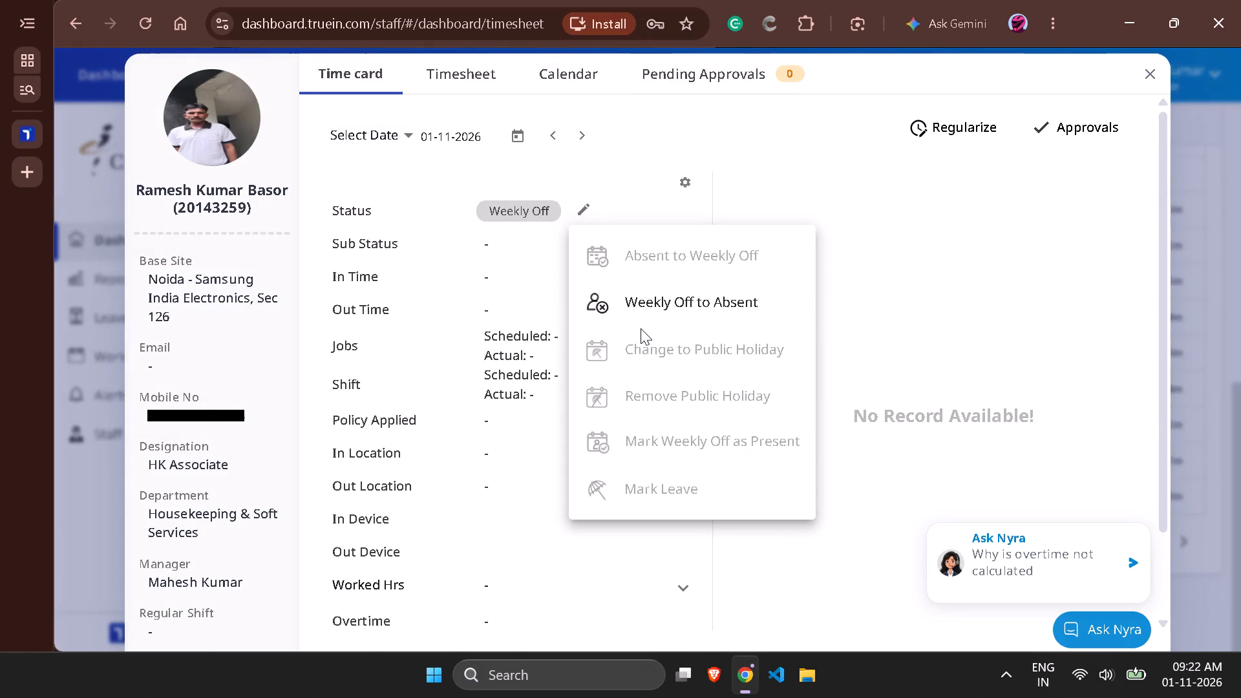
left_click(641, 328)
left_click(652, 317)
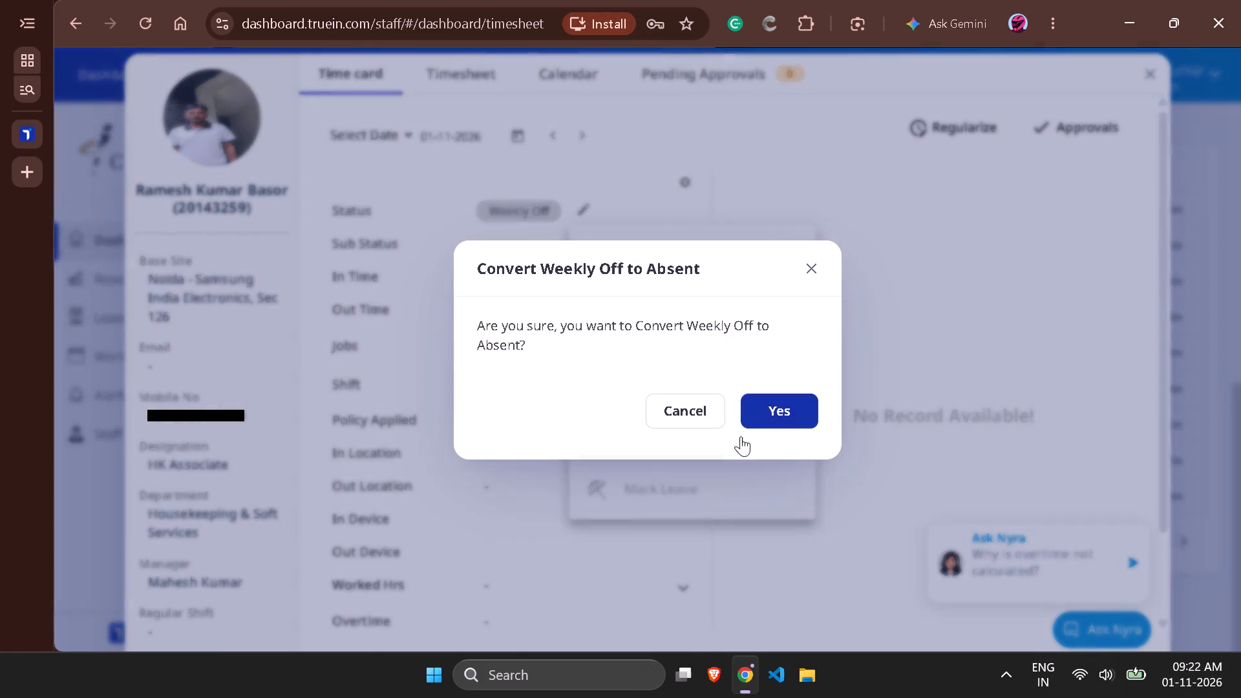
left_click(785, 414)
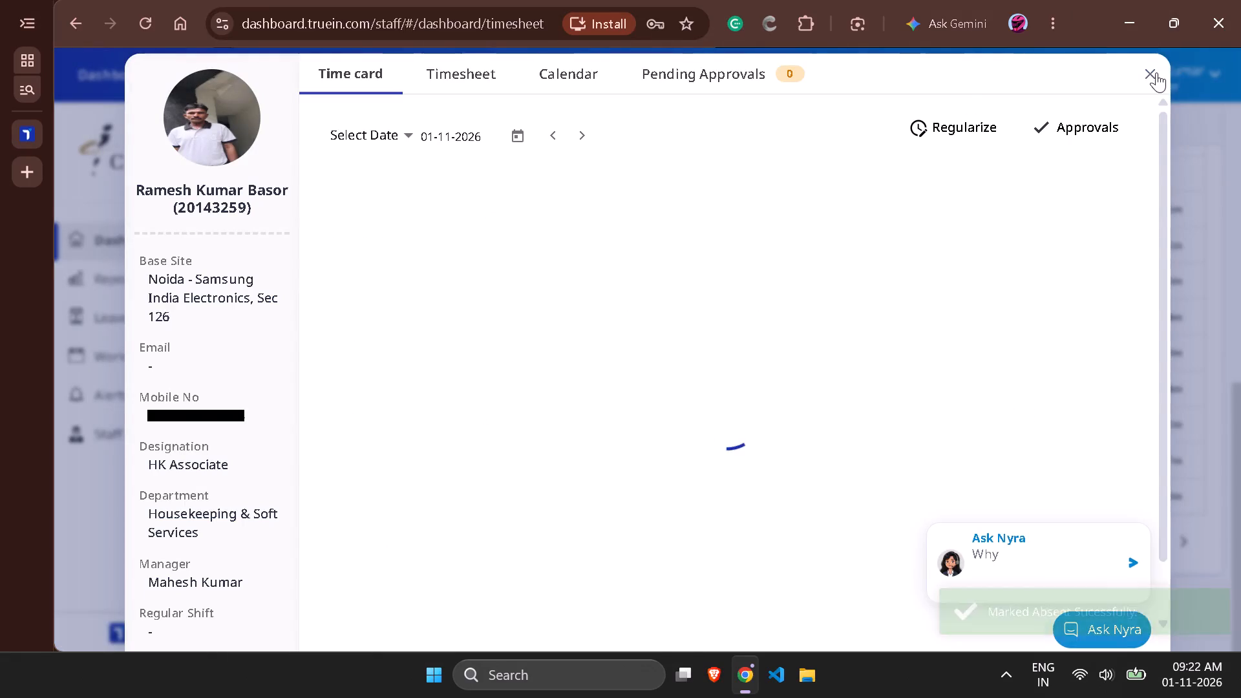
left_click(1155, 72)
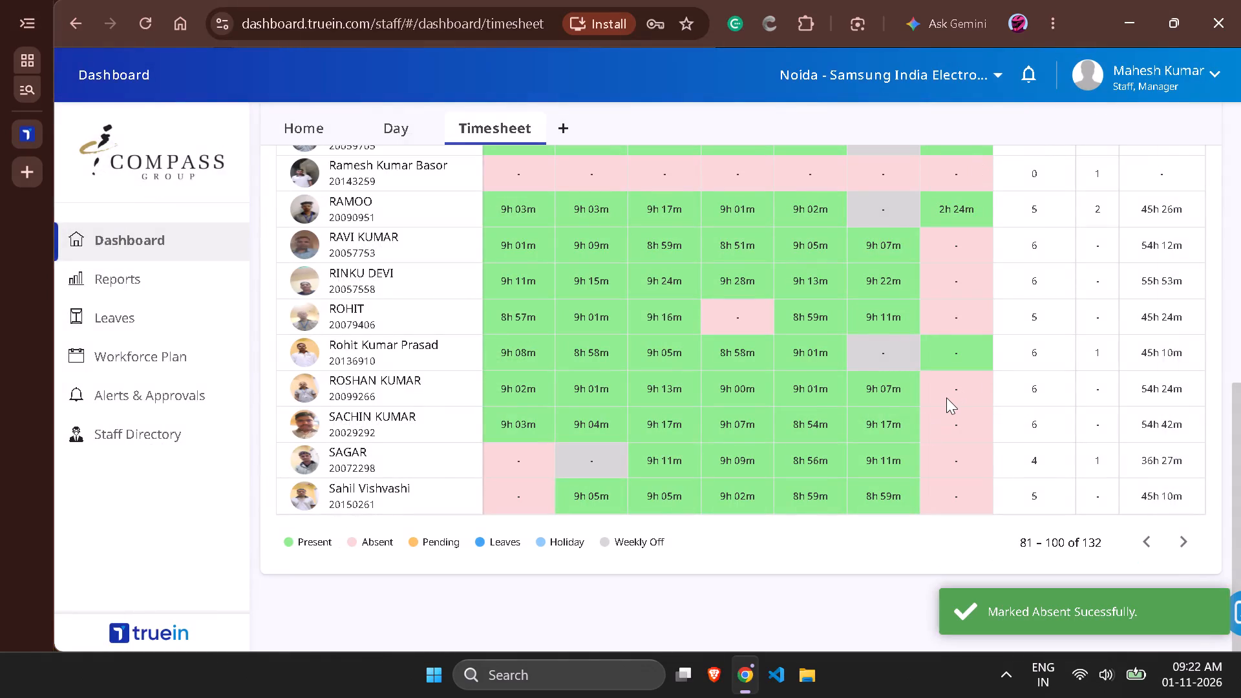
Convert the 1 November absence of Roshan, the HK Associate in the row above Sachin, to Weekly Off and close the time card.
left_click(958, 390)
left_click(954, 385)
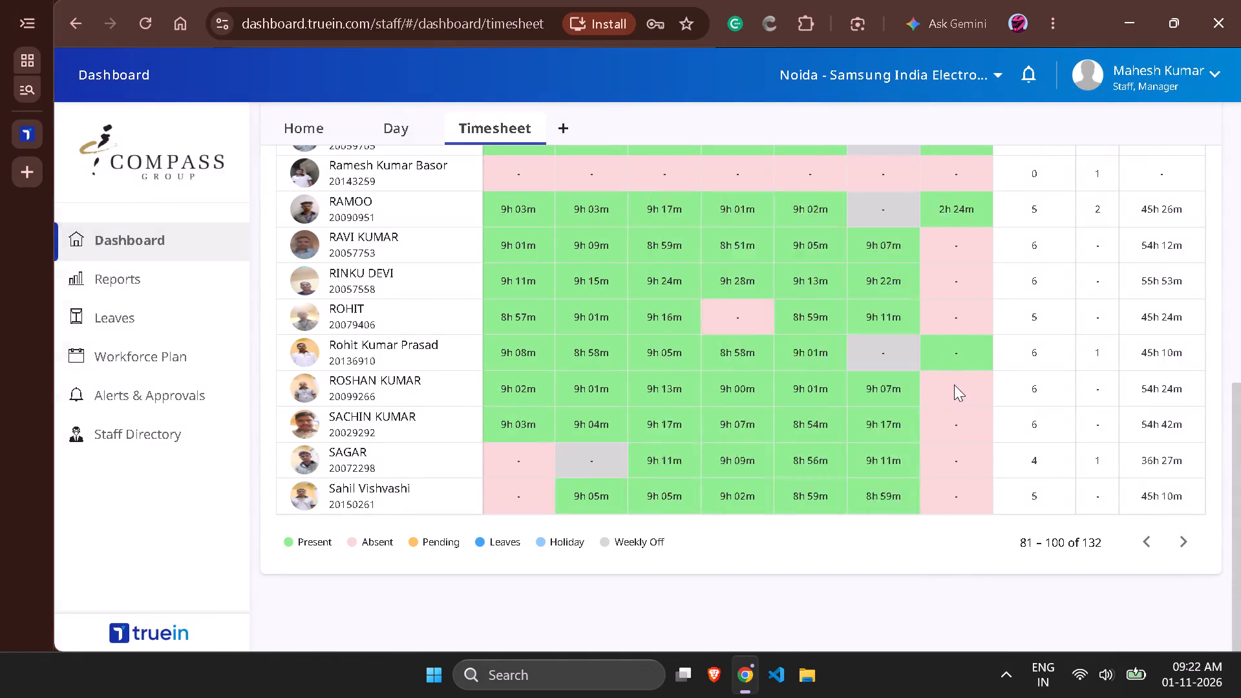
left_click(558, 214)
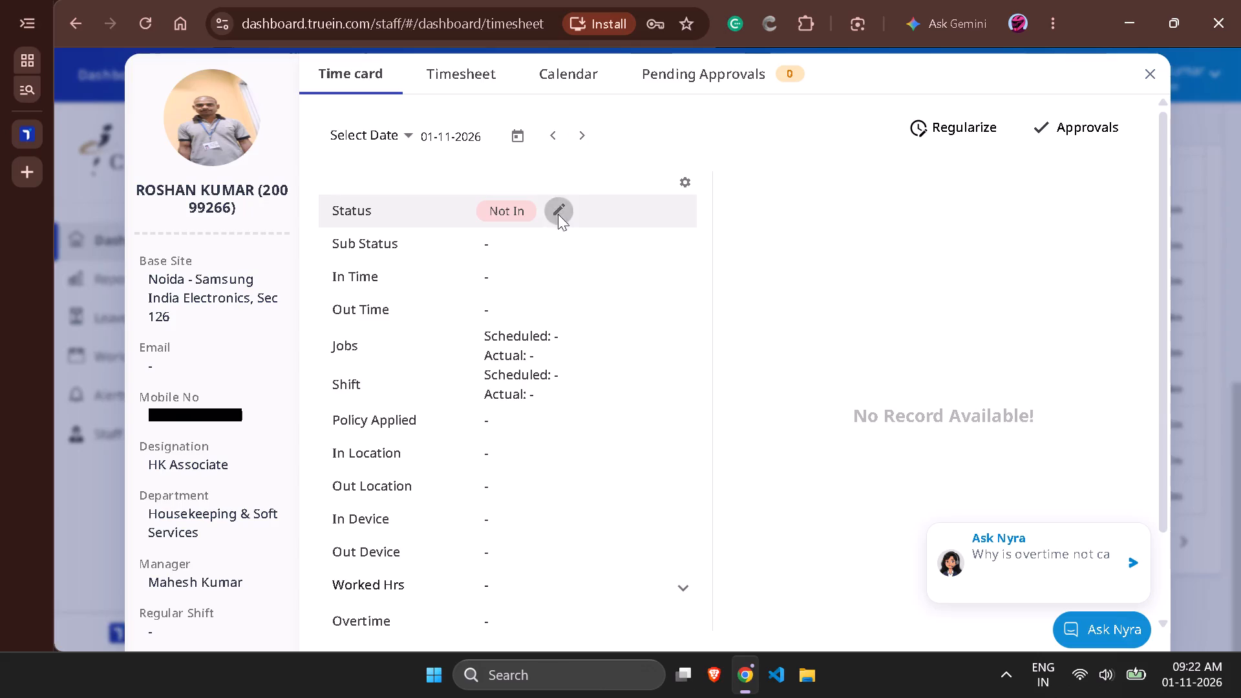
left_click(708, 262)
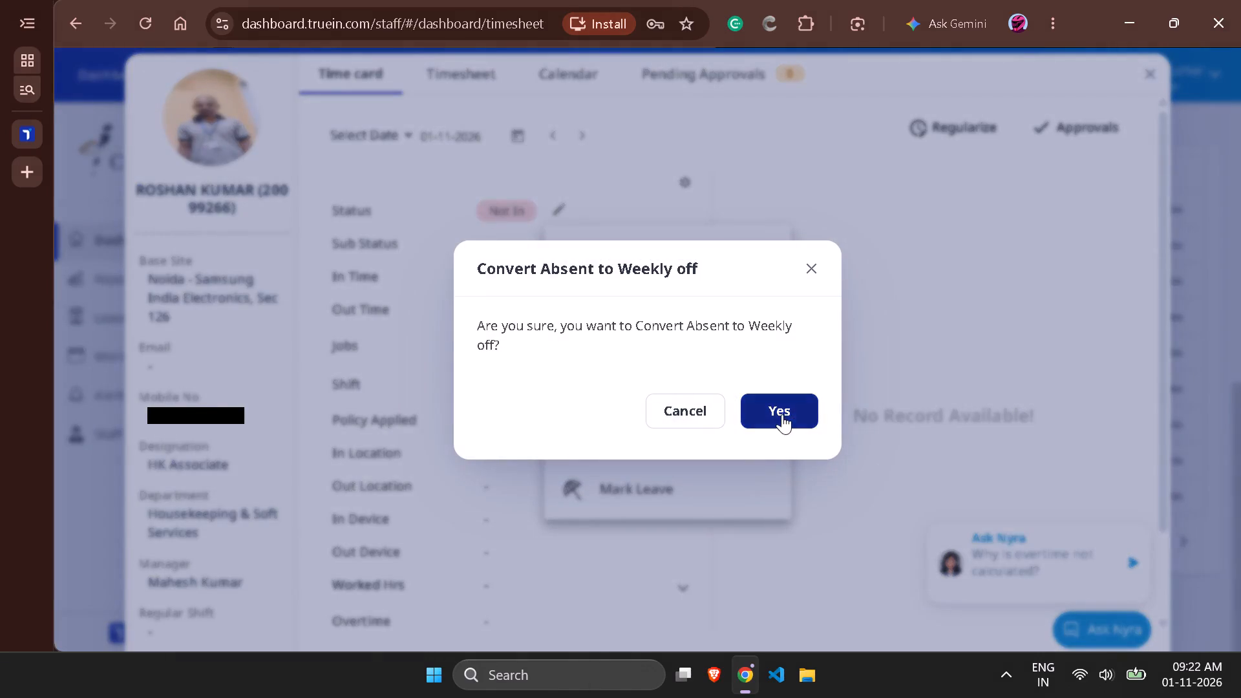
left_click(782, 414)
left_click(1147, 76)
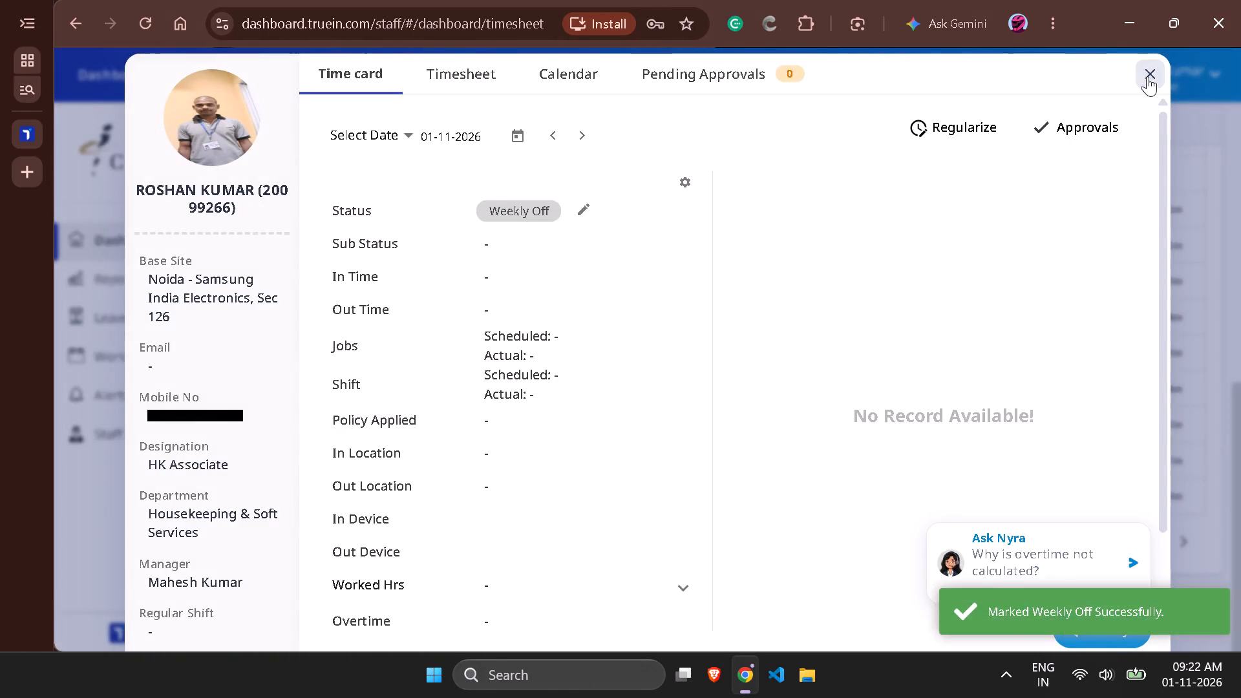
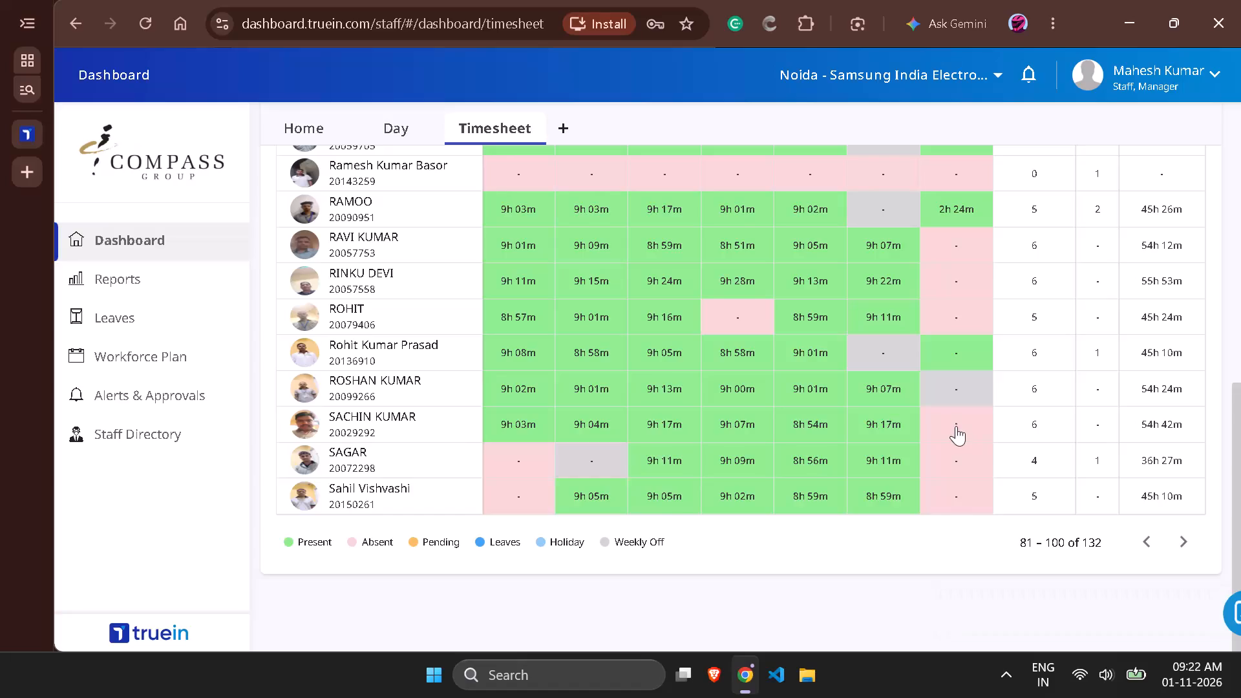
Convert the 1 November absence of Sachin, the HK Associate in the row below Roshan, to Weekly Off and close the time card.
left_click(956, 426)
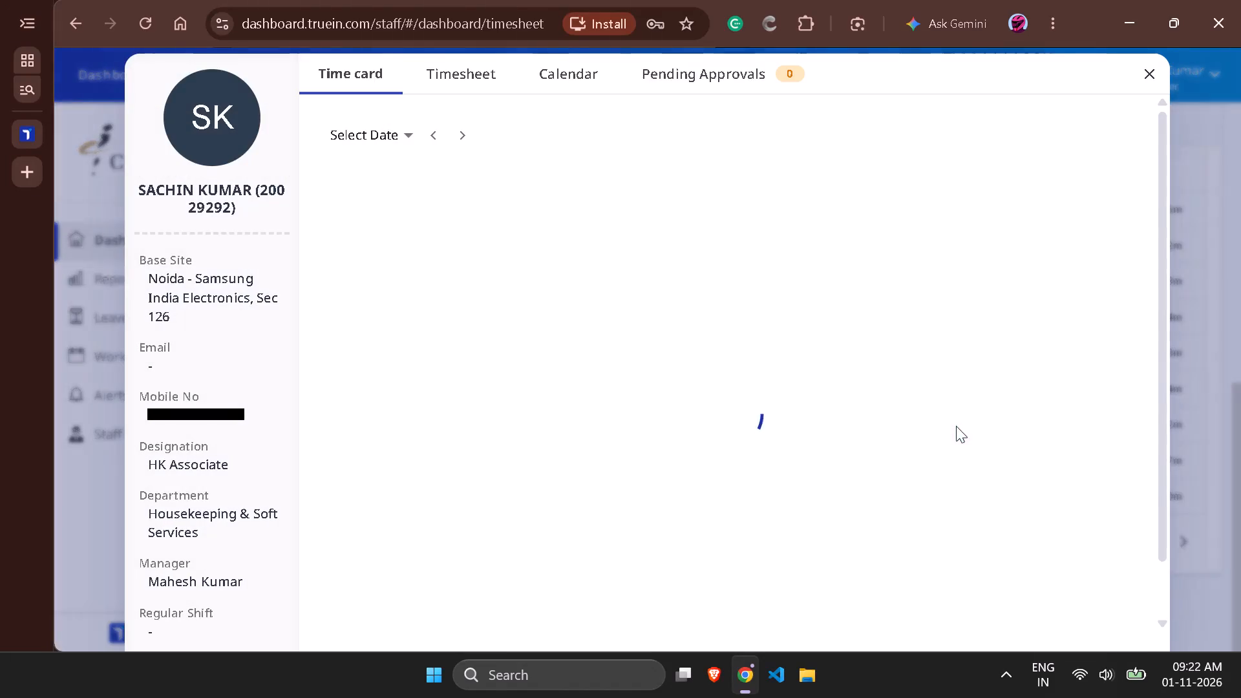
left_click(570, 215)
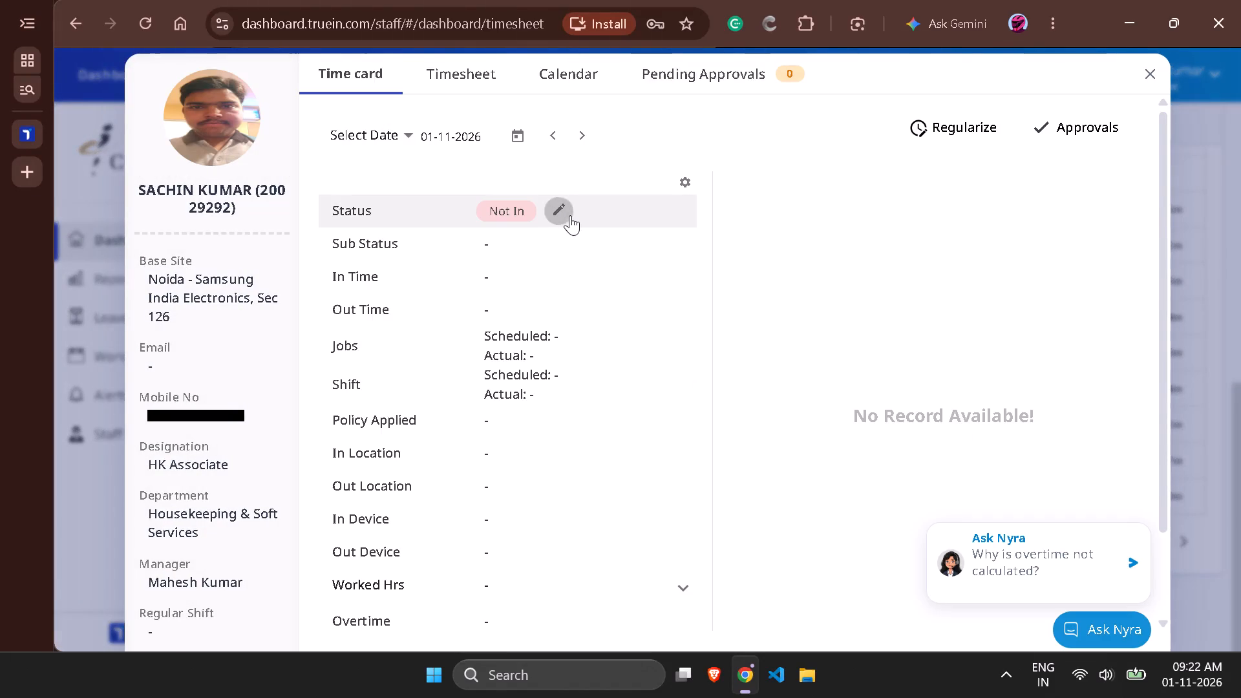
left_click(641, 248)
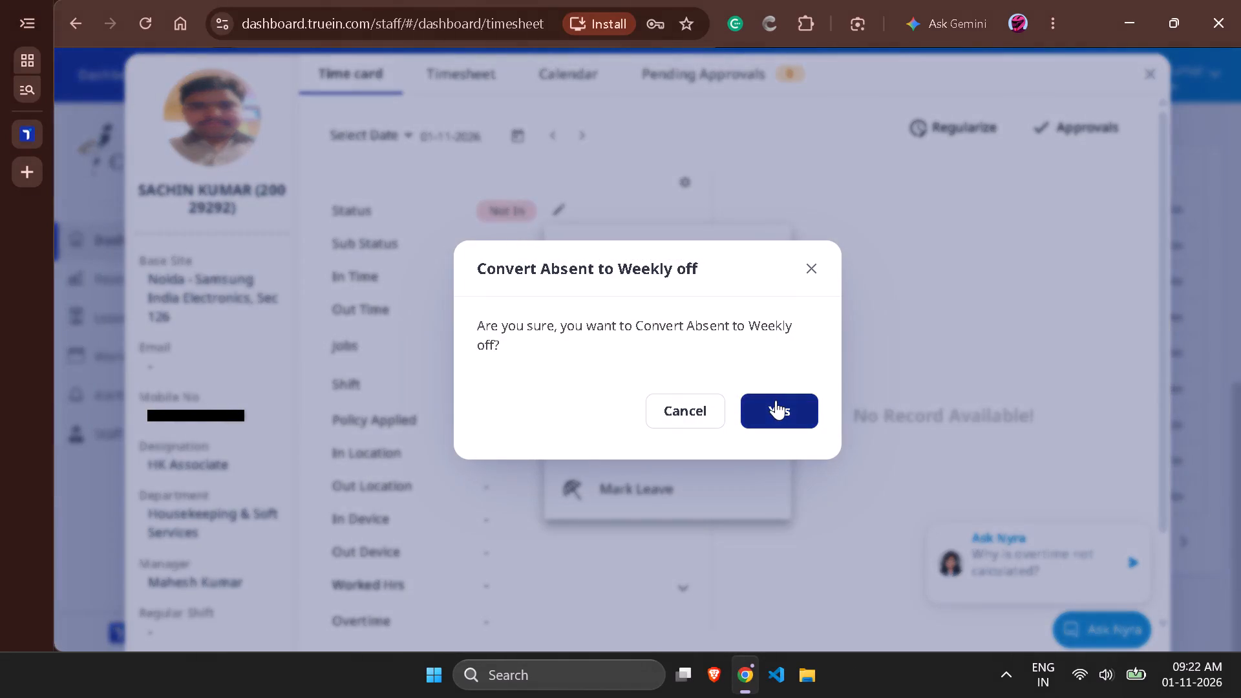
left_click(776, 400)
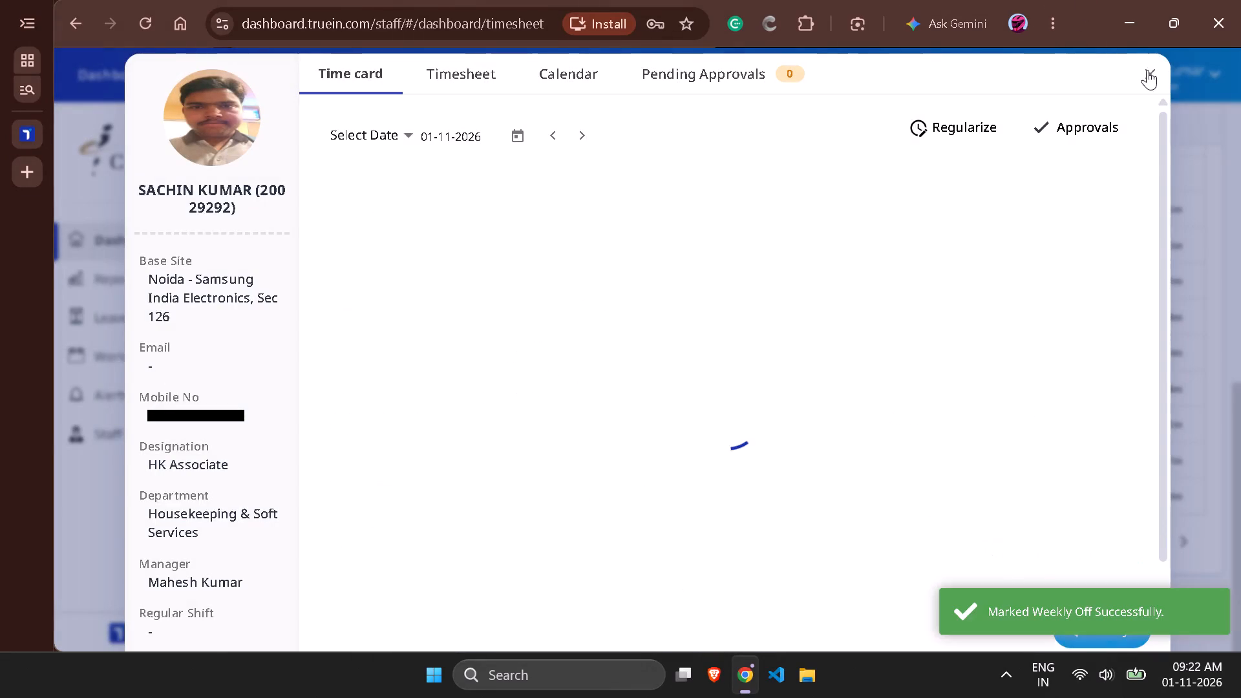
left_click(1151, 70)
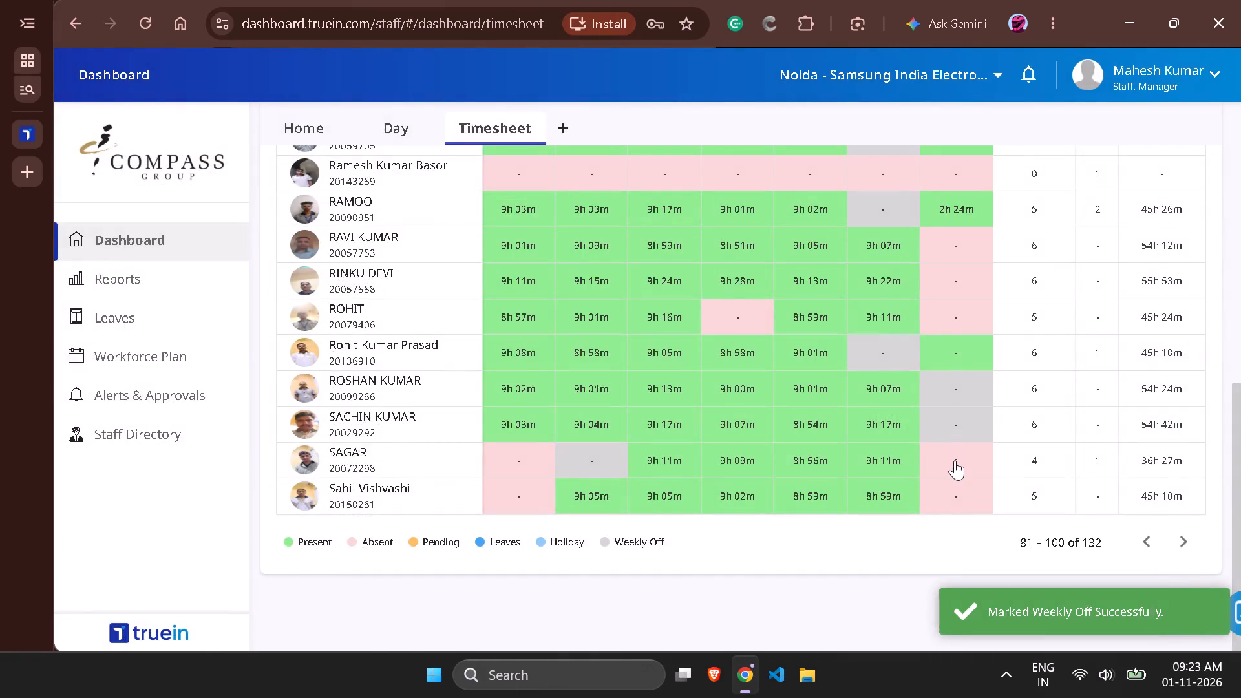
Convert the 1 November absence of Sagar, the HK Associate in the second-to-last row, to Weekly Off and close the time card.
left_click(955, 460)
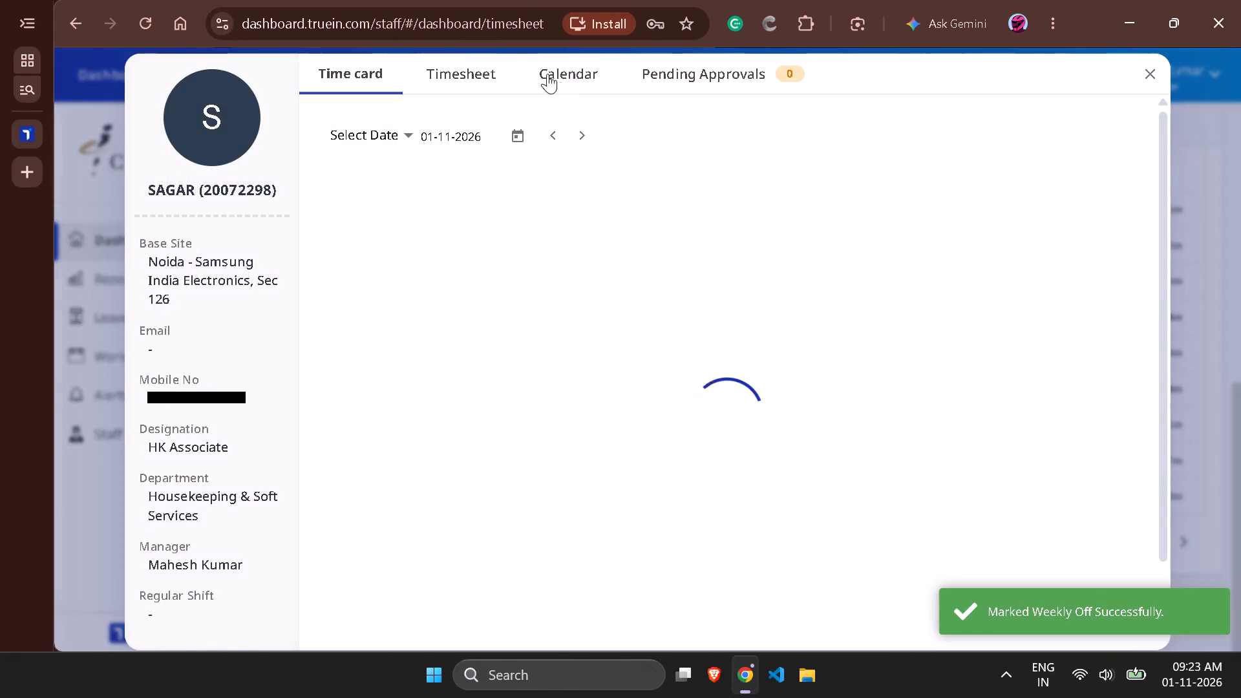
left_click(559, 202)
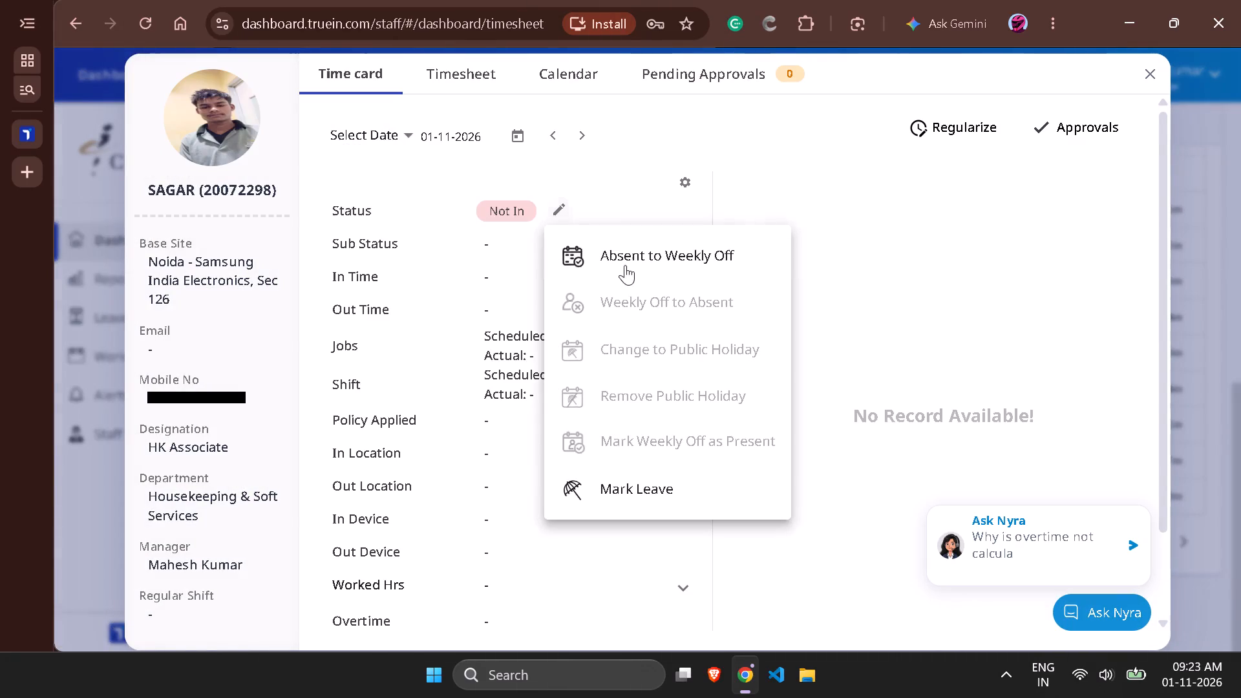
left_click(634, 253)
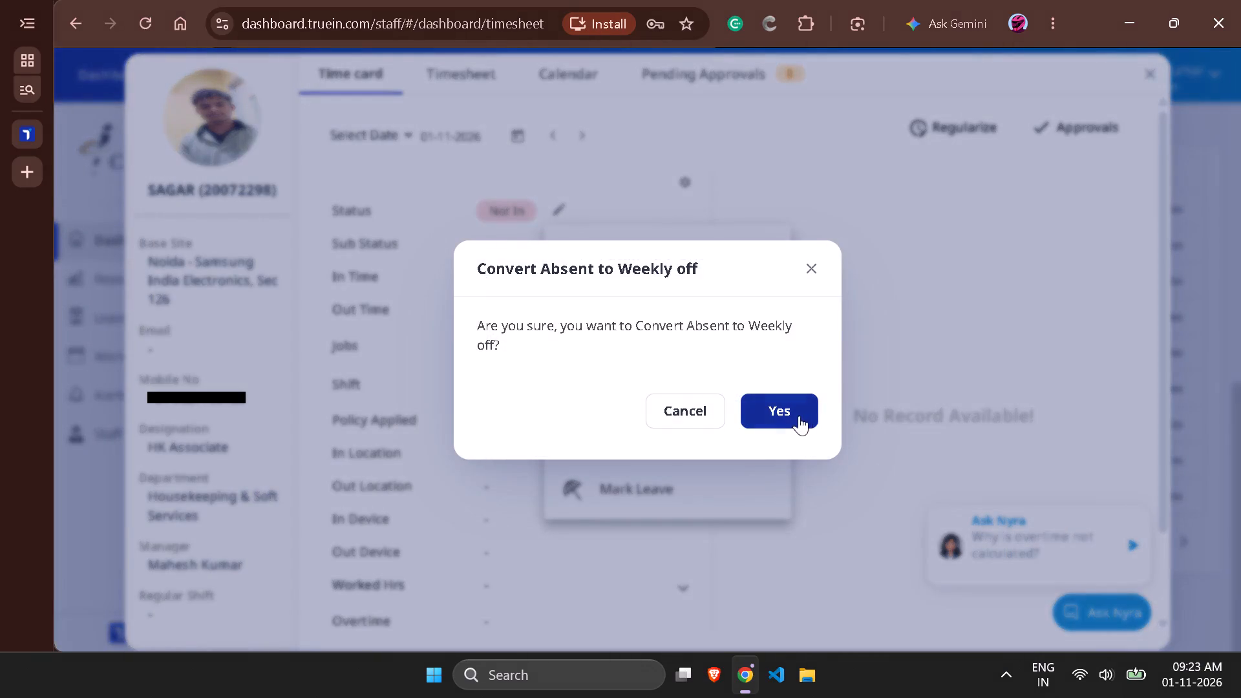
left_click(795, 412)
left_click(1154, 69)
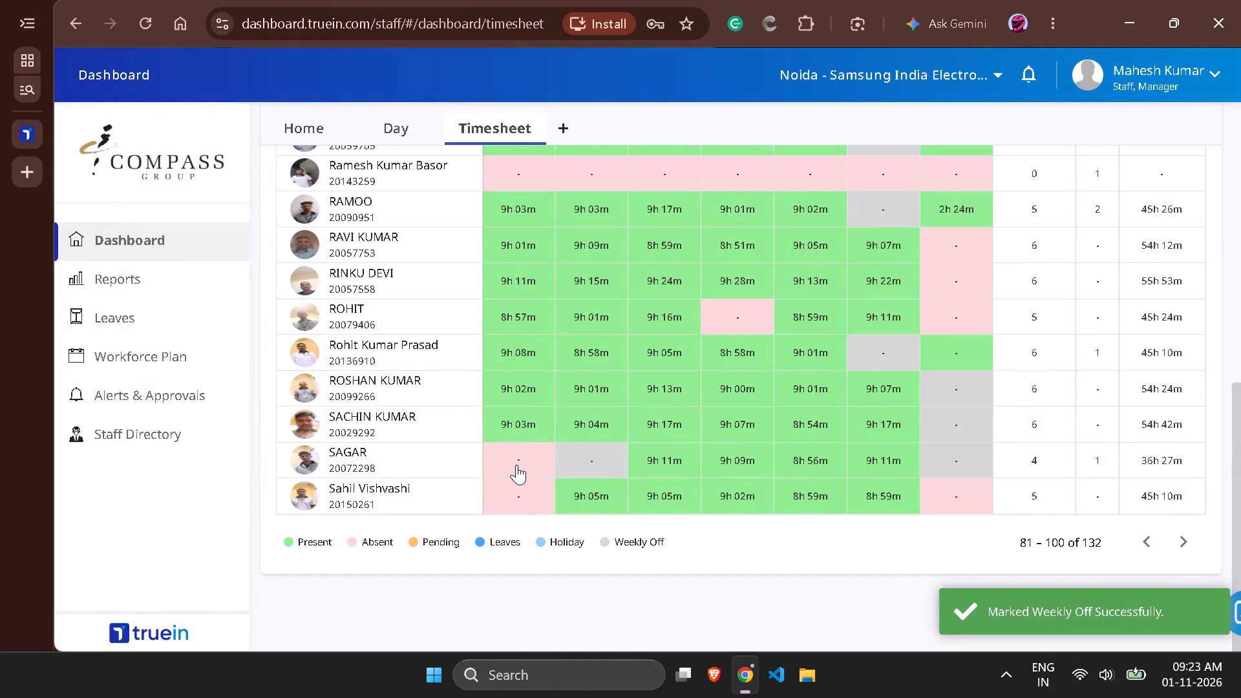
Convert Sagar's 26 October absence to Weekly Off and close the time card.
left_click(516, 465)
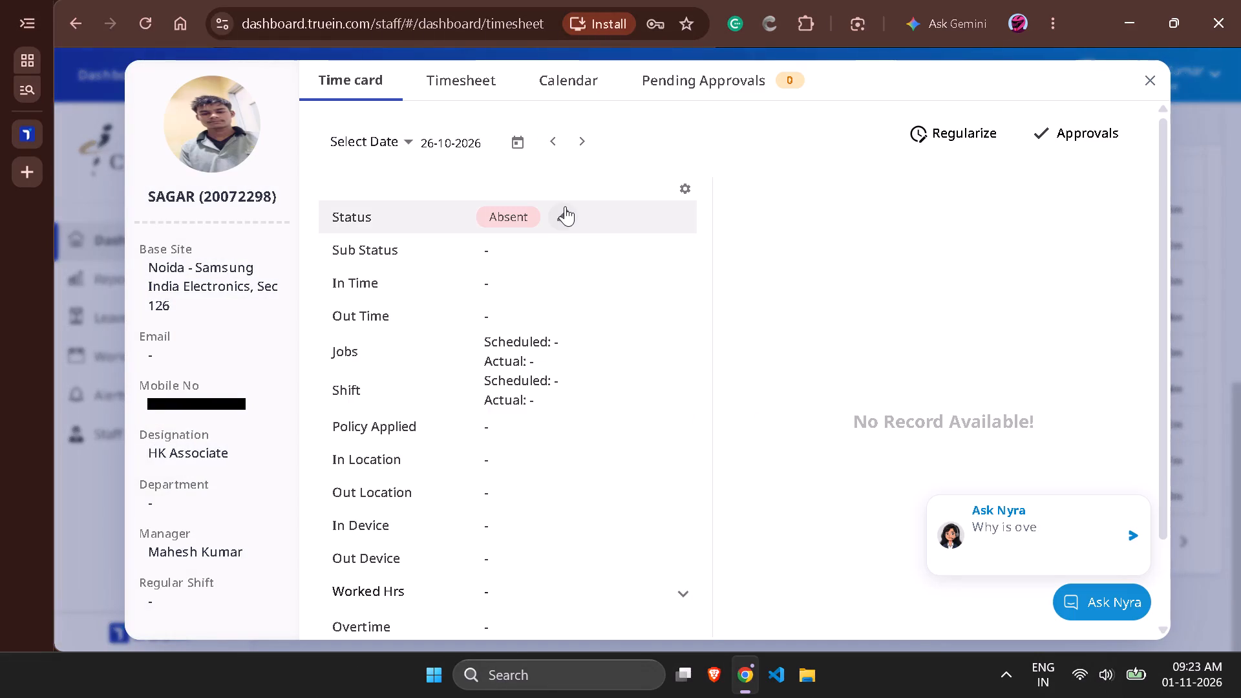
left_click(566, 207)
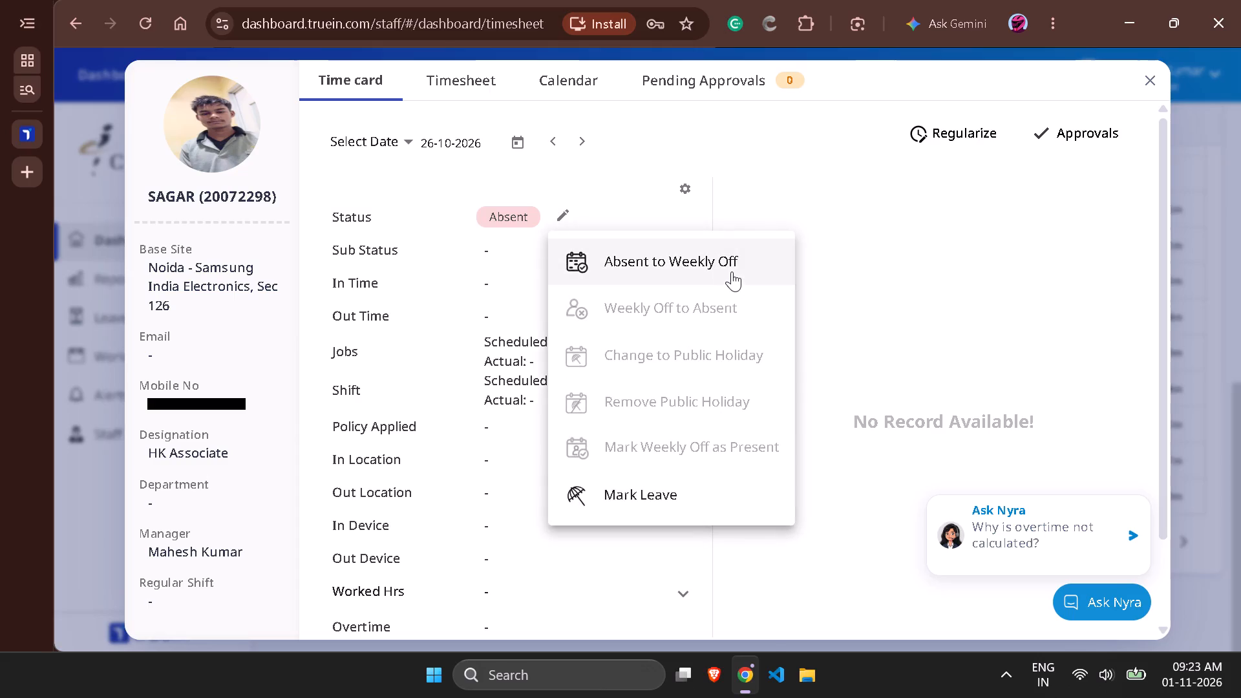
left_click(732, 271)
left_click(776, 424)
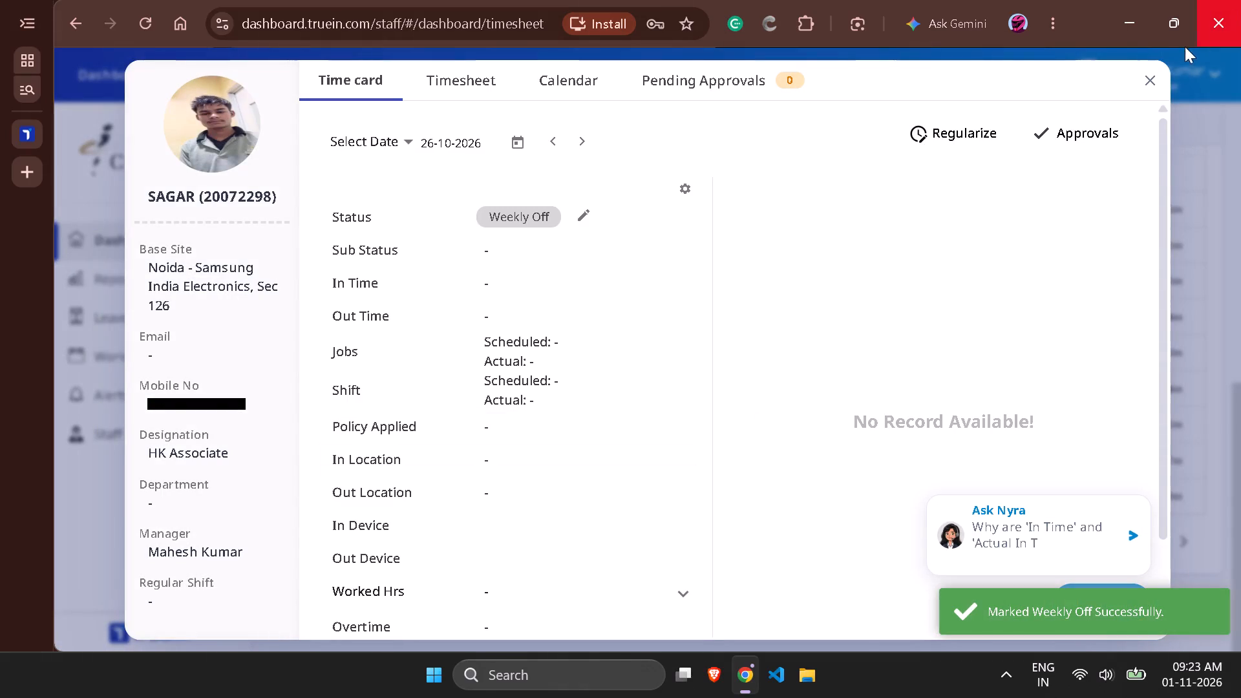
left_click(1158, 80)
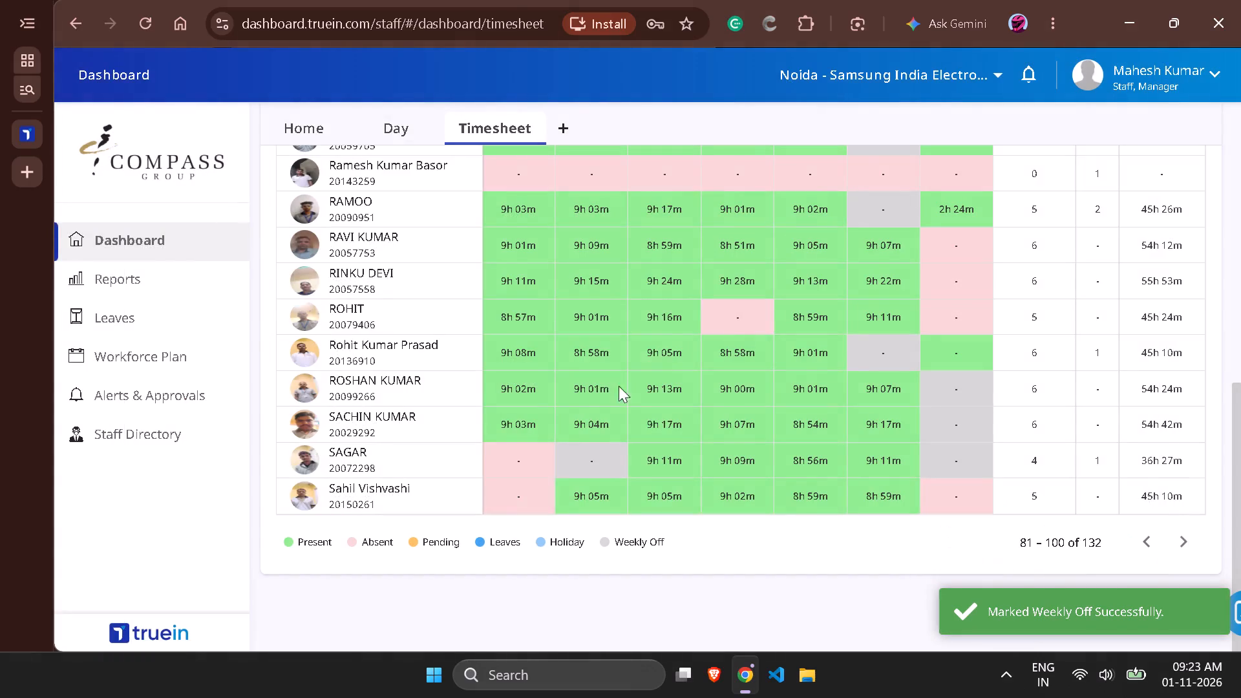
Convert Sagar's 27 October weekly off to Absent and close the time card.
left_click(595, 460)
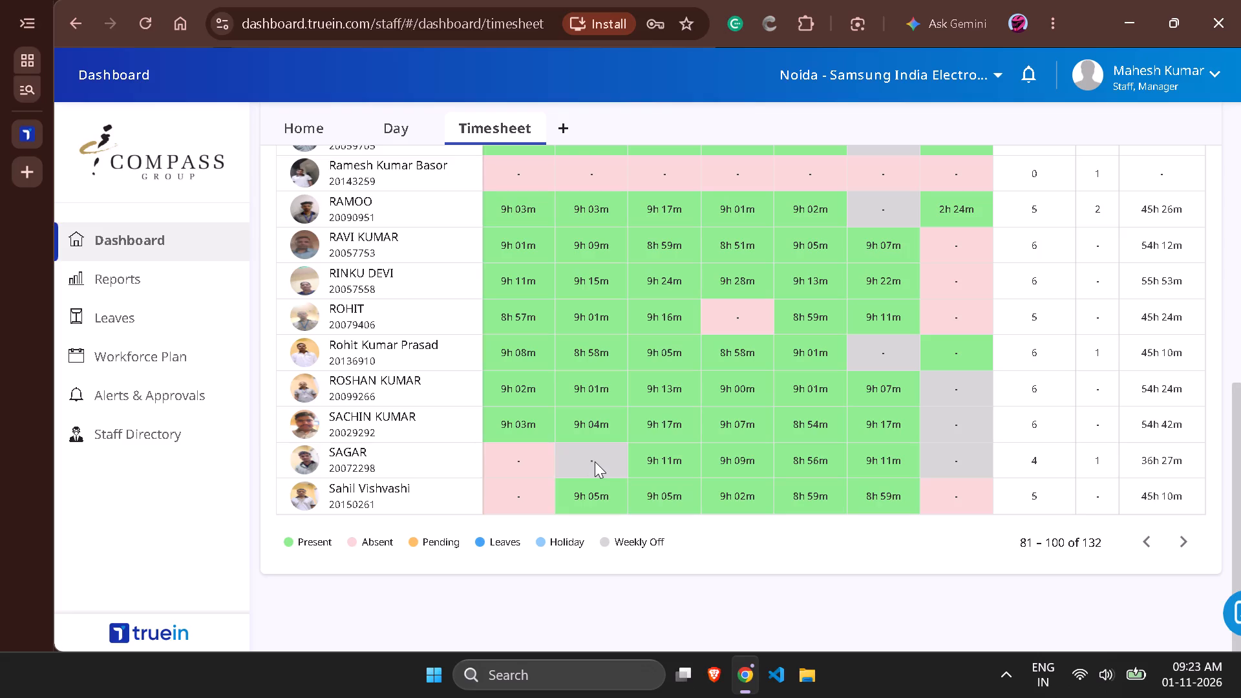
left_click(591, 462)
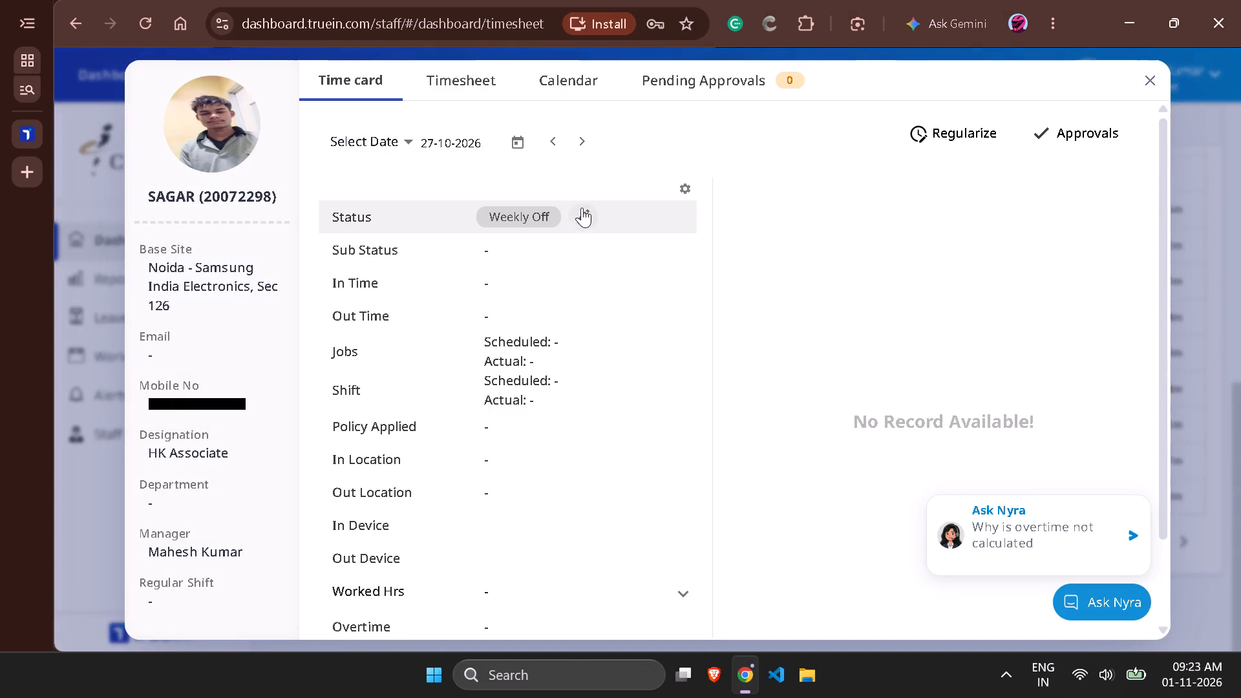
left_click(582, 207)
left_click(690, 304)
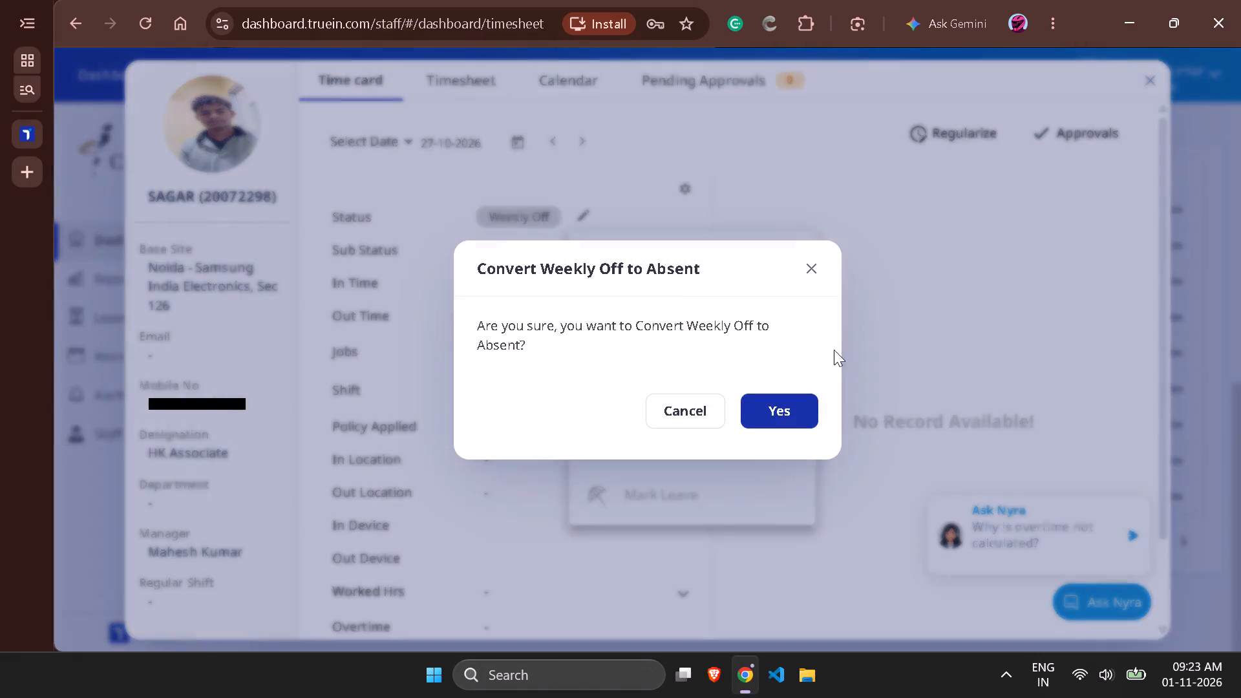
left_click(780, 416)
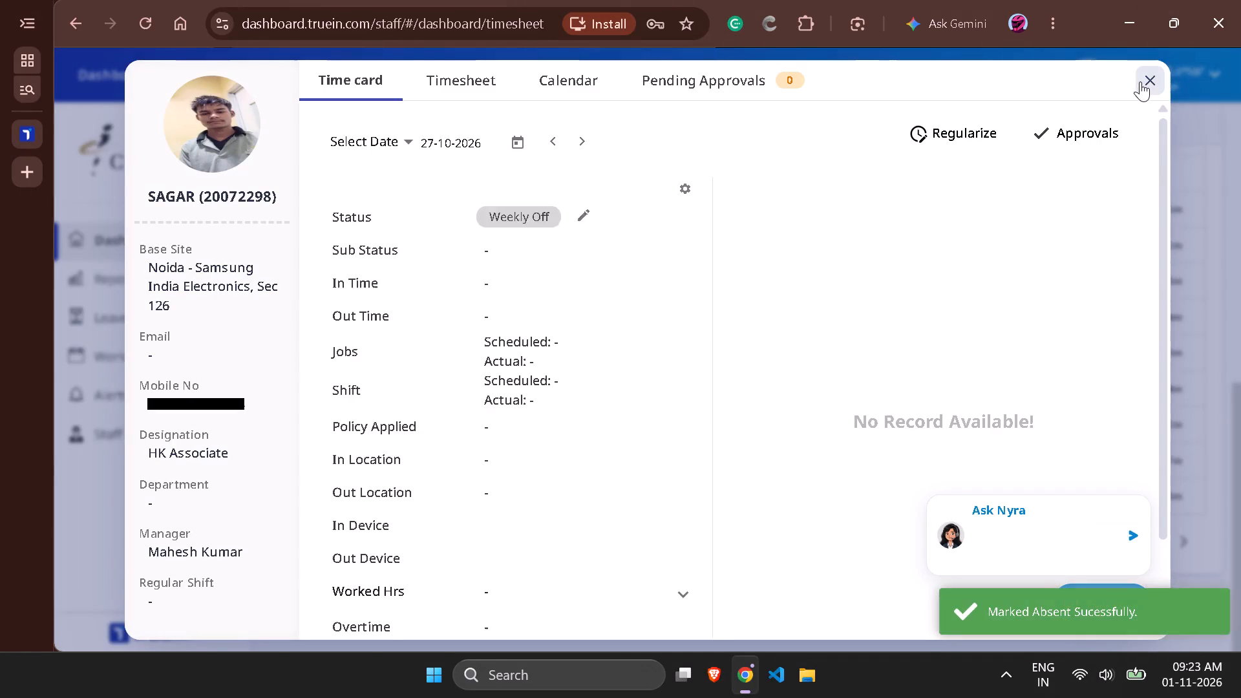
left_click(1140, 81)
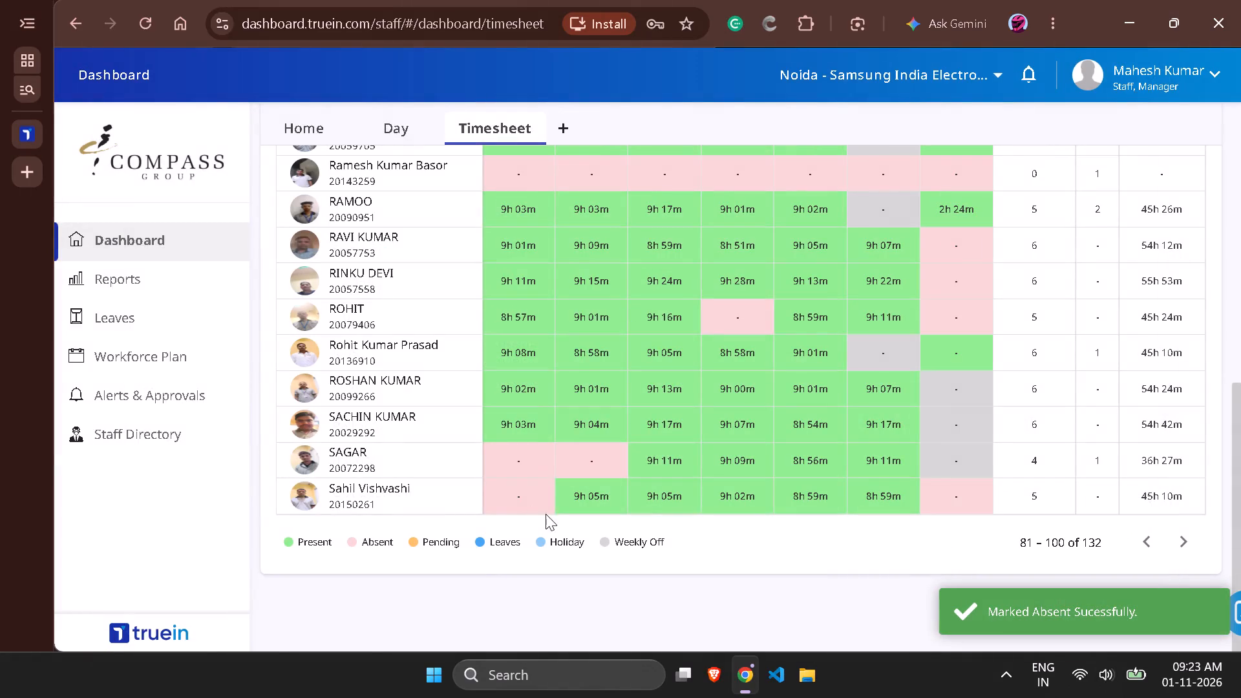
Check the status on Sagar's 26 October time card and close it.
left_click(522, 463)
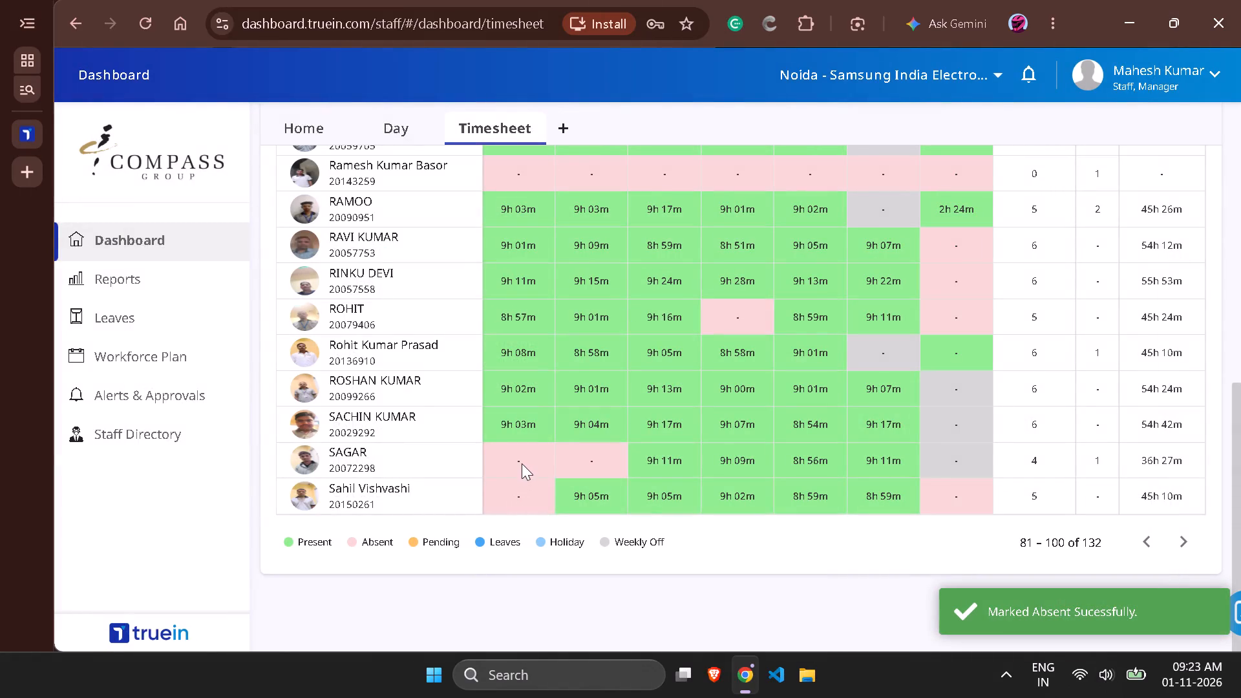
left_click(518, 461)
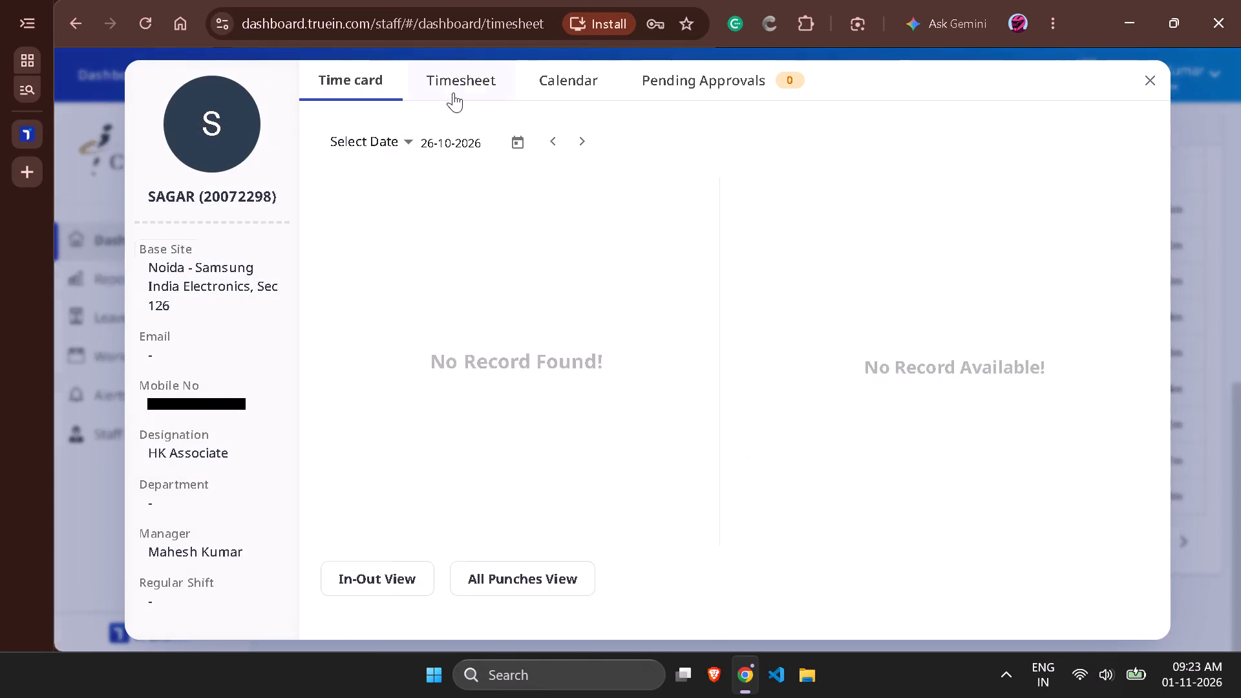
left_click(1147, 84)
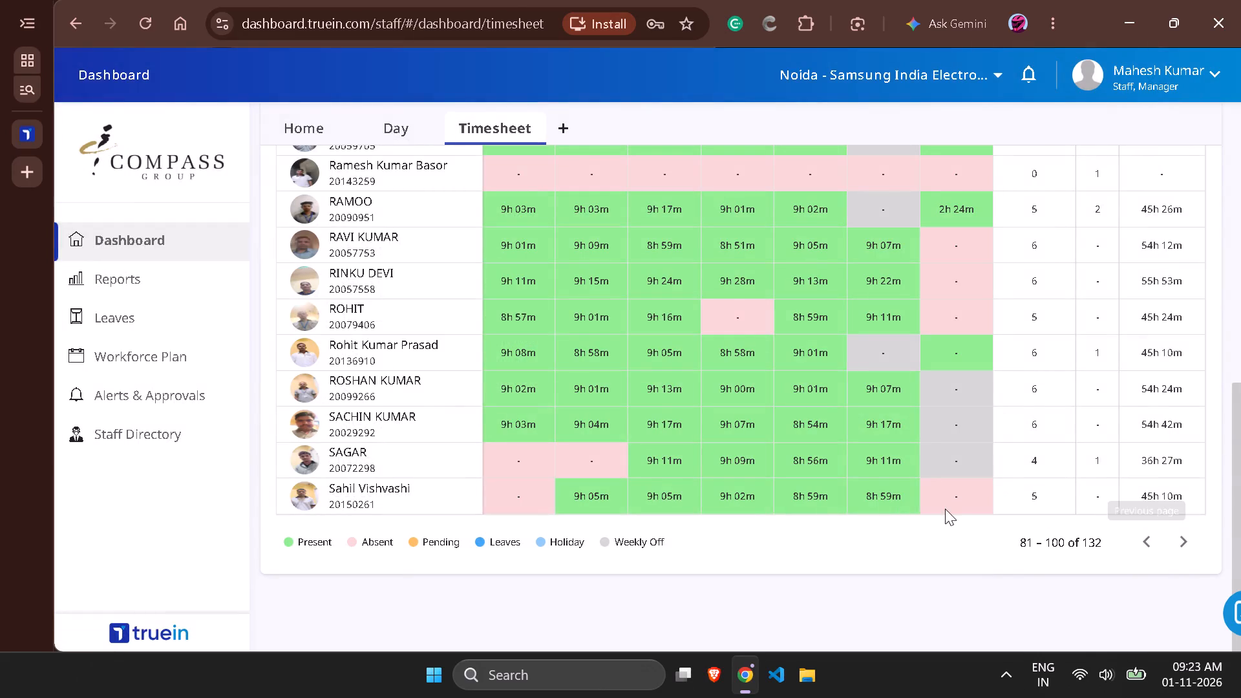
Convert the 1 November absence of Sahil, the HK Associate in the page's last row, to Weekly Off and close the time card.
left_click(956, 496)
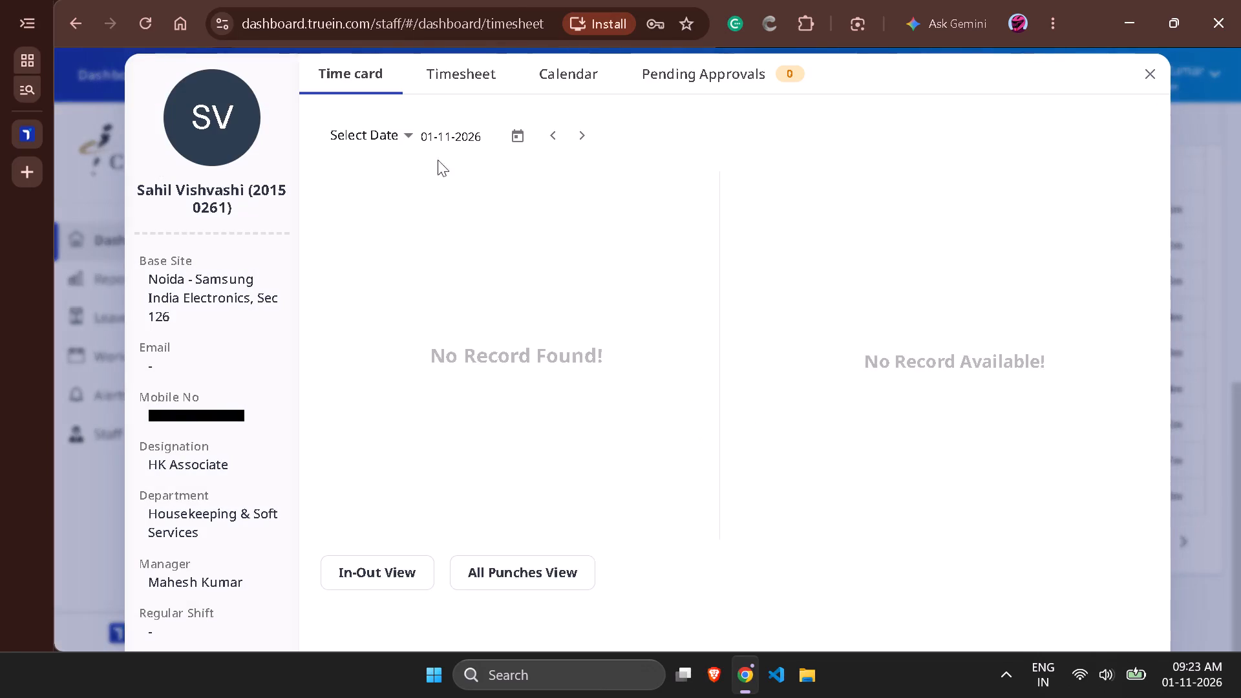
left_click(561, 203)
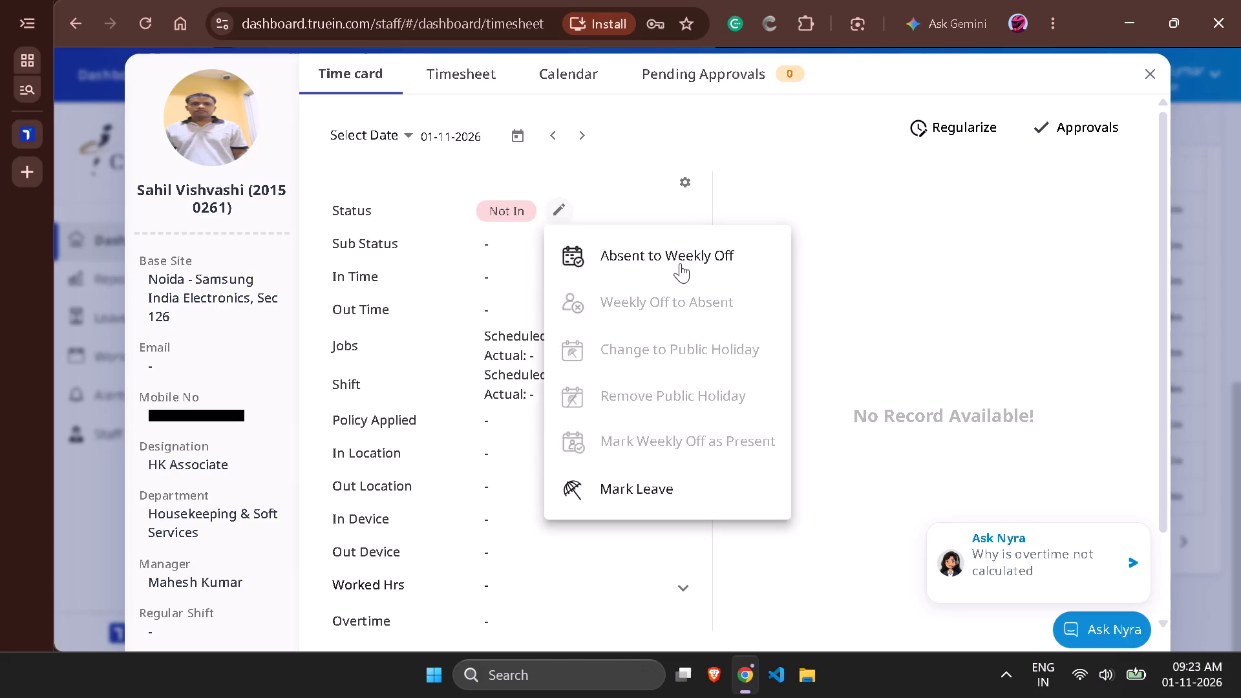
left_click(670, 267)
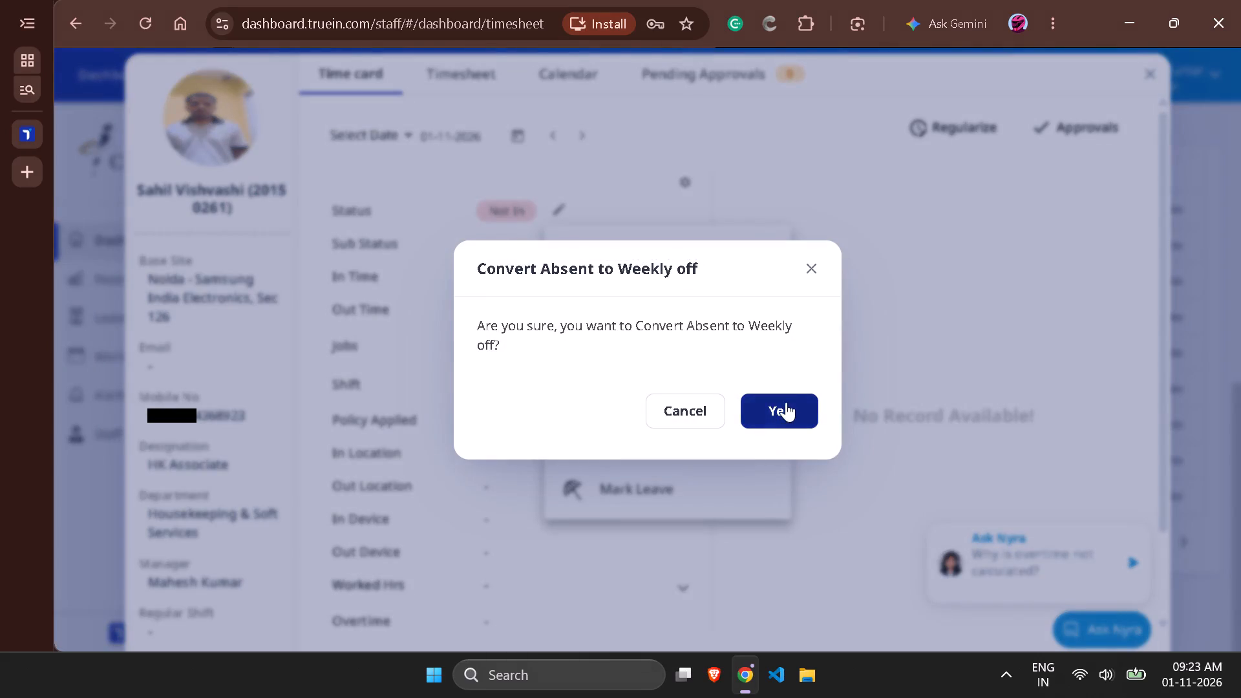
left_click(786, 402)
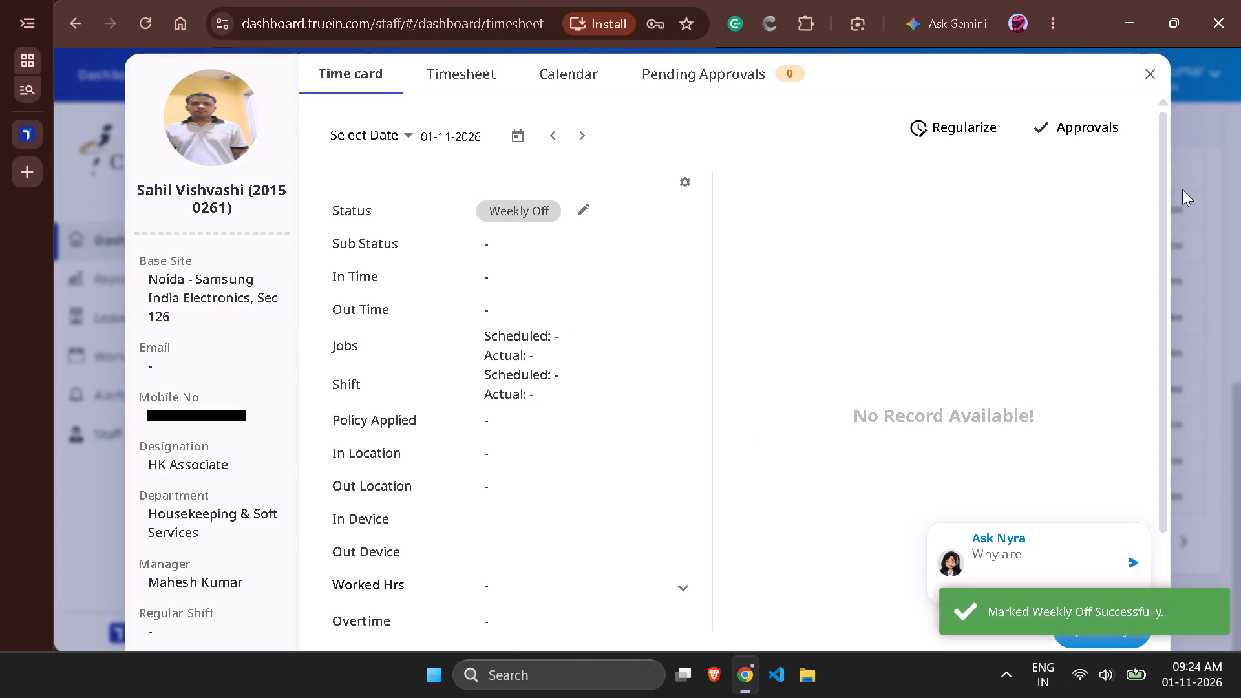
double_click(1150, 69)
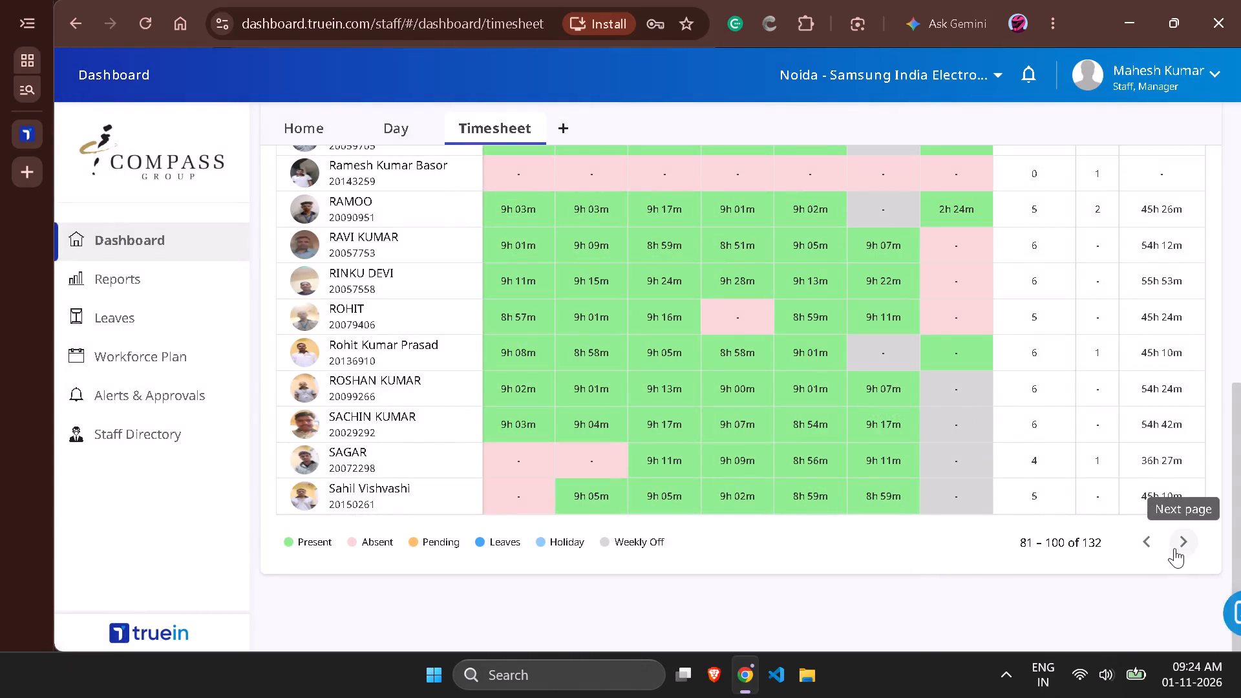
left_click(1177, 542)
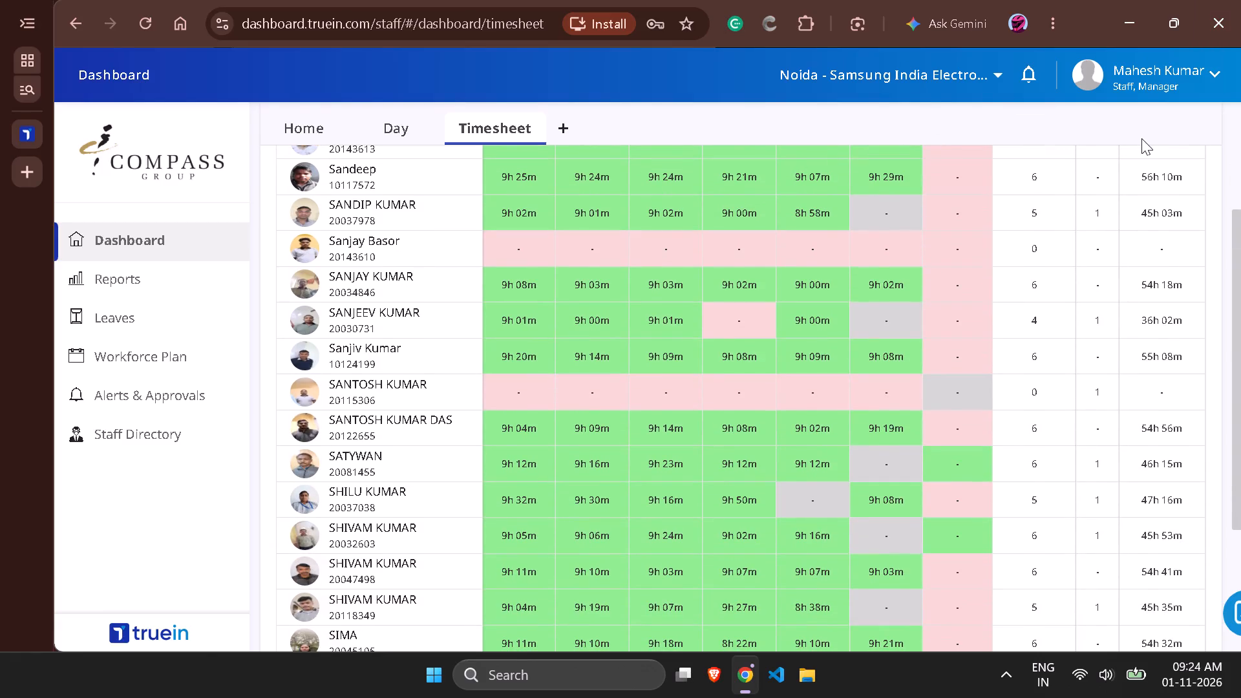
left_click(1240, 133)
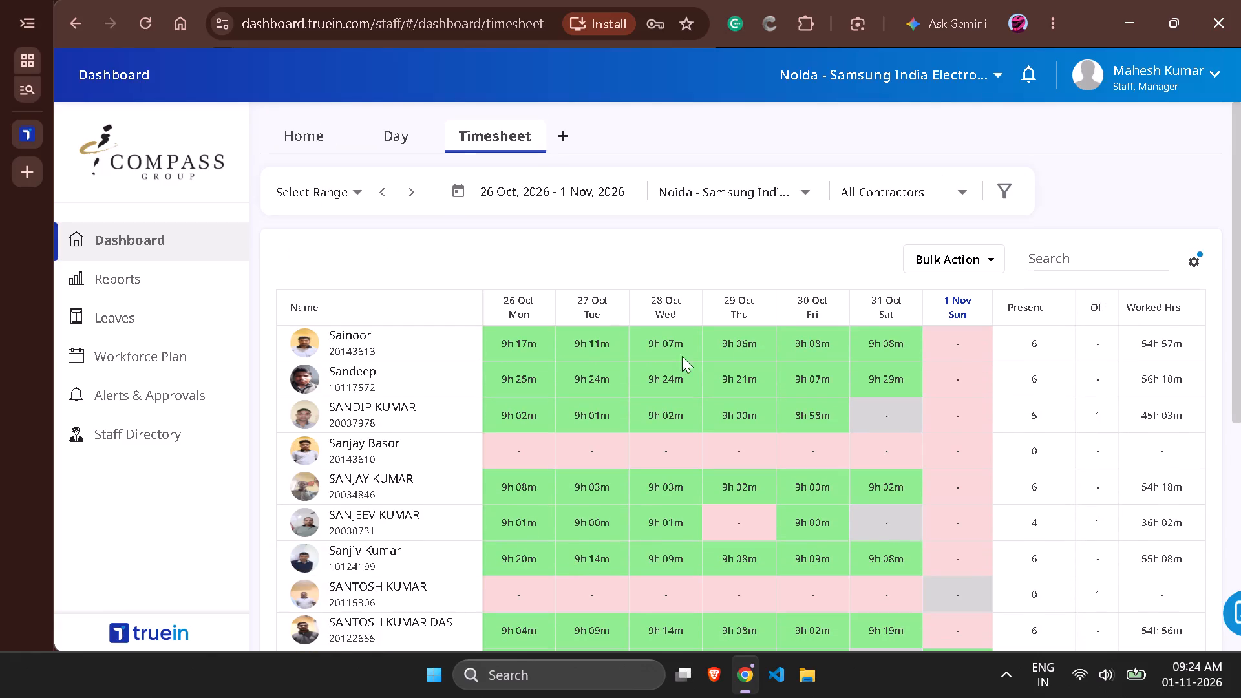
left_click(953, 338)
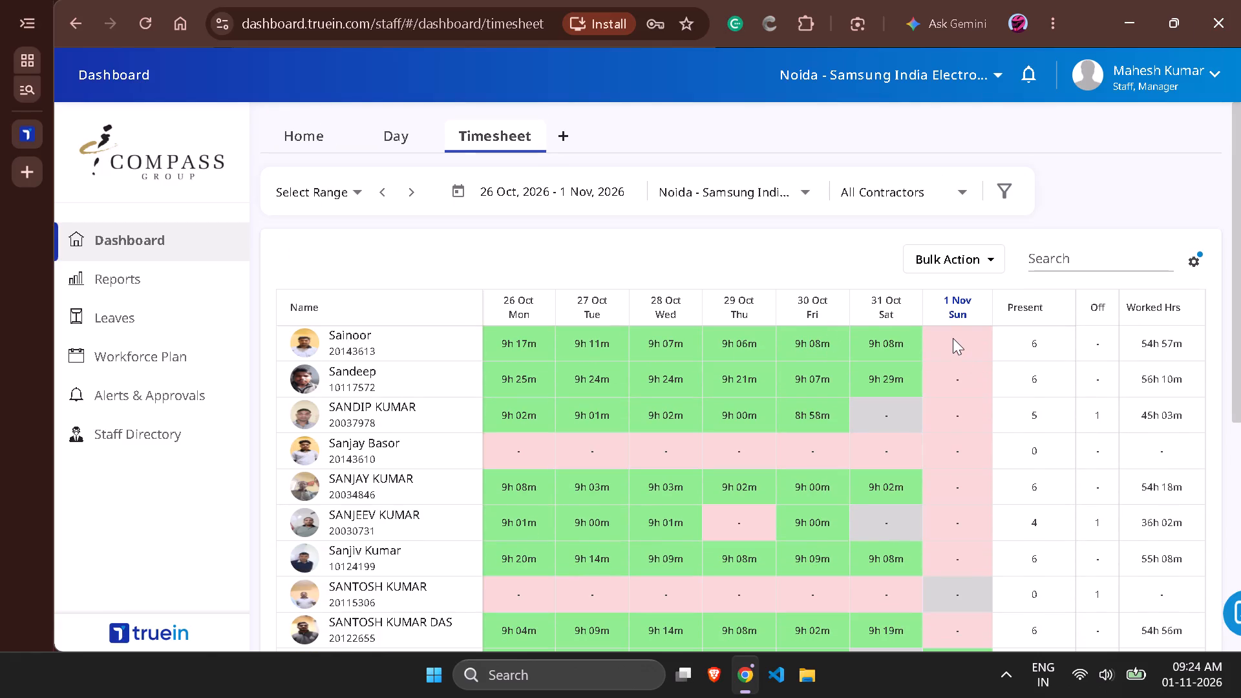
left_click(959, 346)
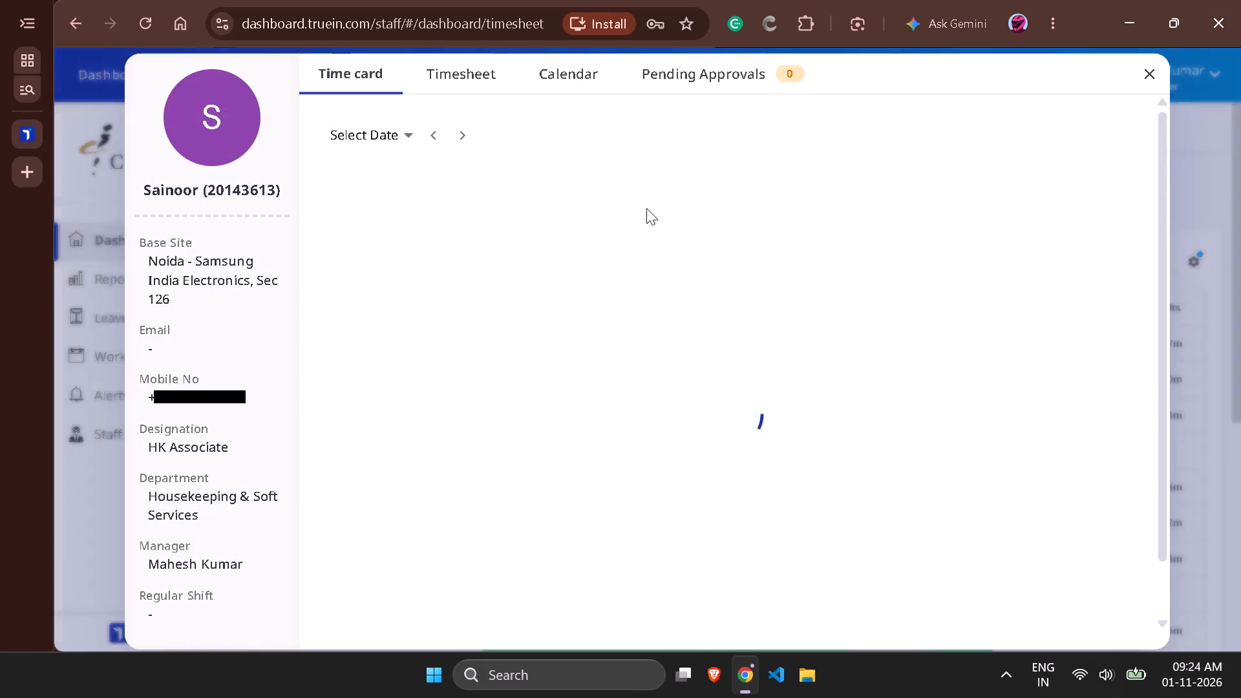
left_click(560, 214)
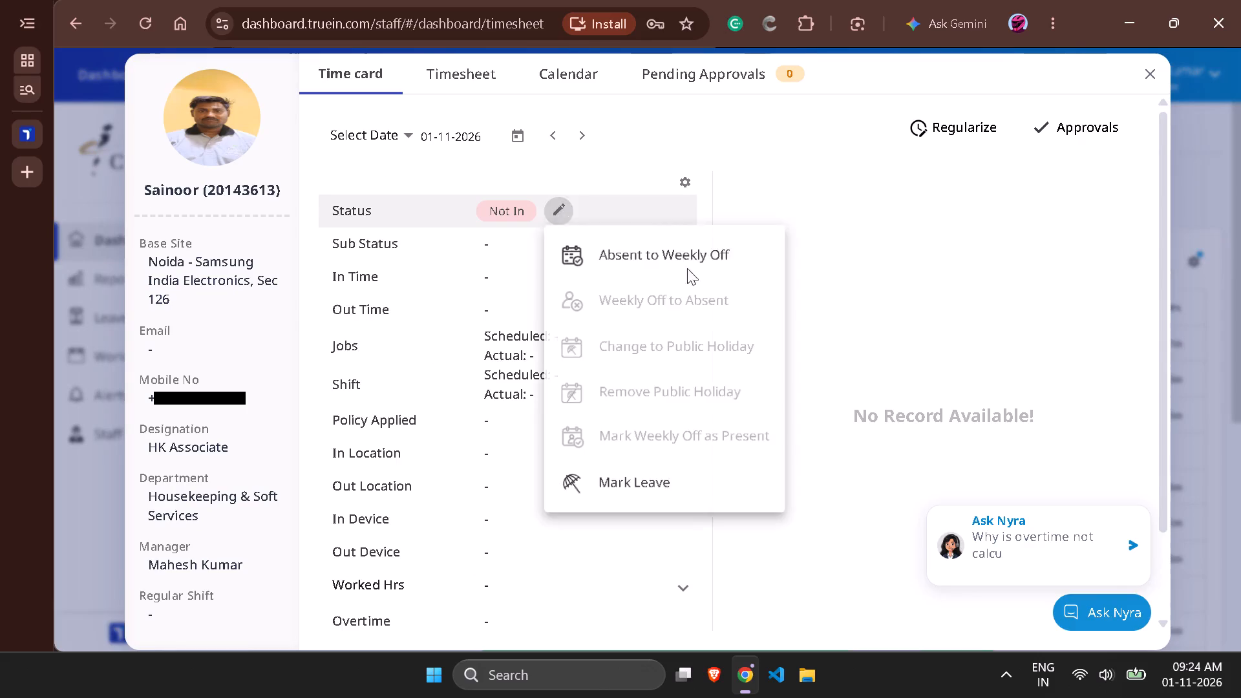
left_click(672, 253)
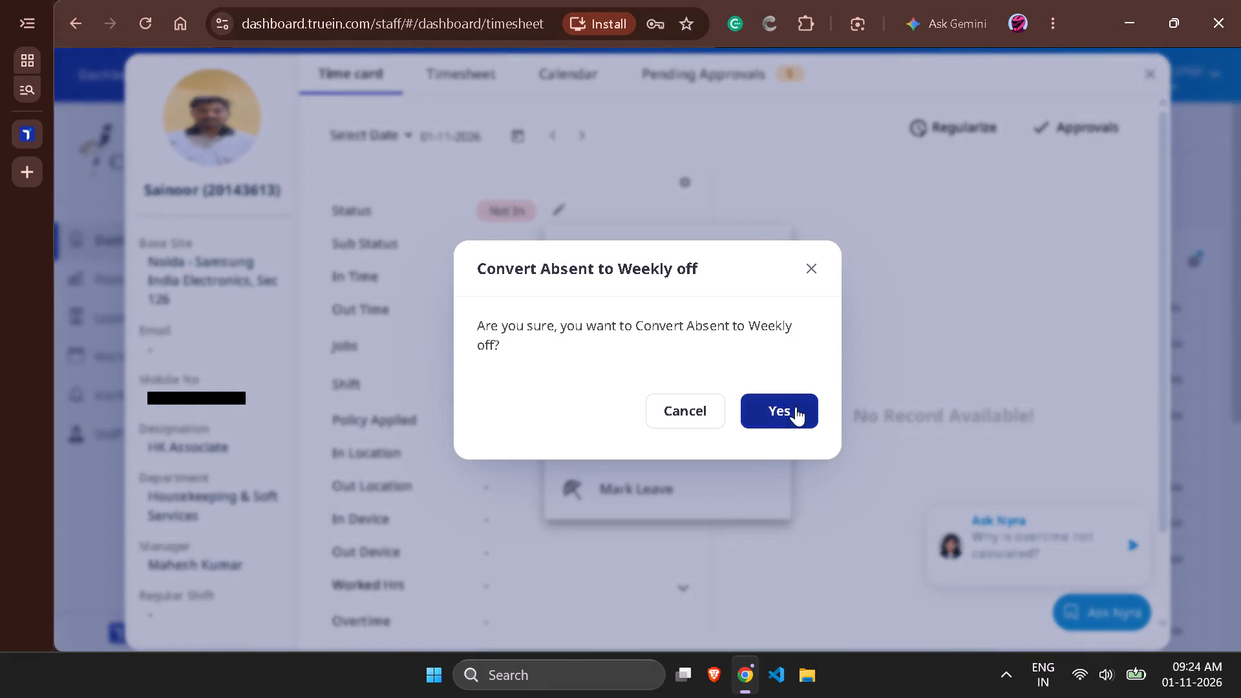
left_click(796, 407)
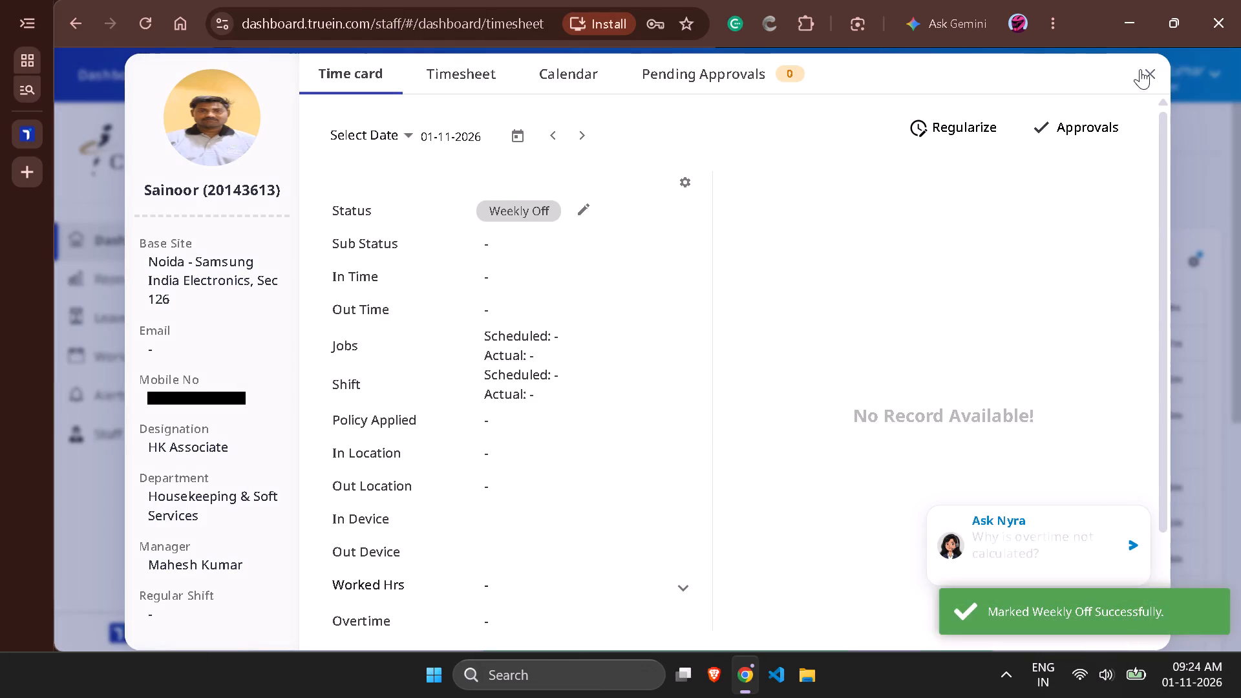
left_click(1150, 73)
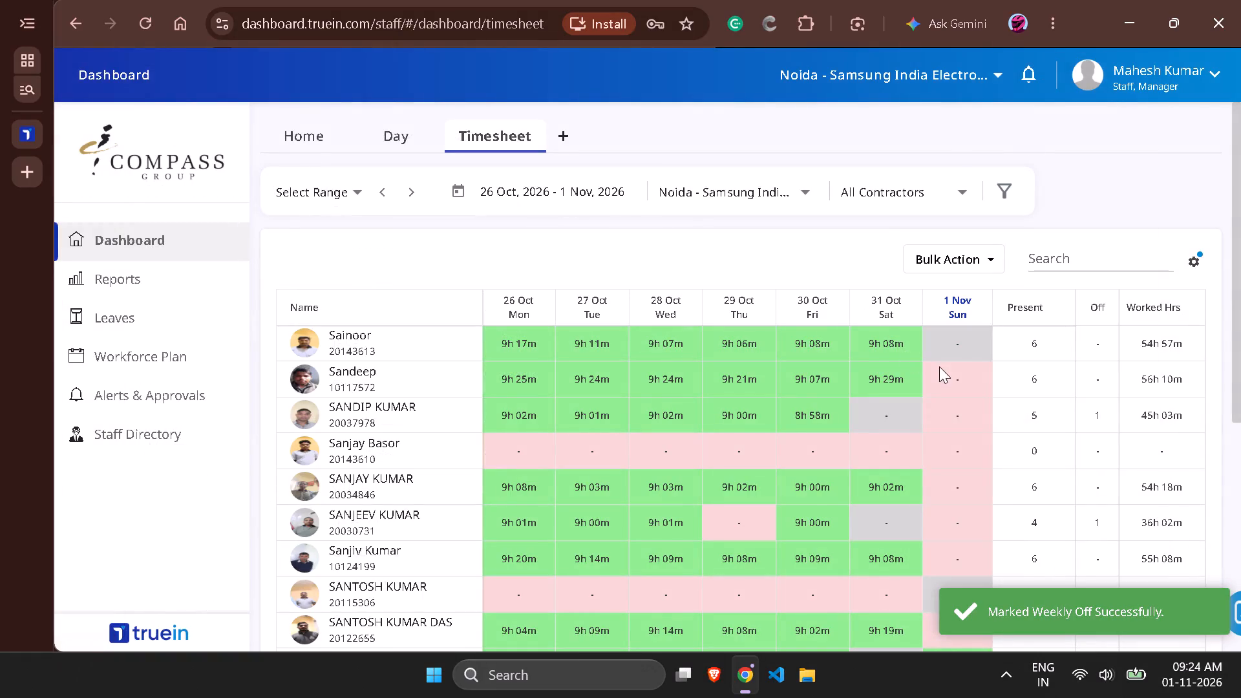
Convert the 1 November absence of Sandeep, the HK Associate in the second row, to Weekly Off and close the time card.
left_click(955, 379)
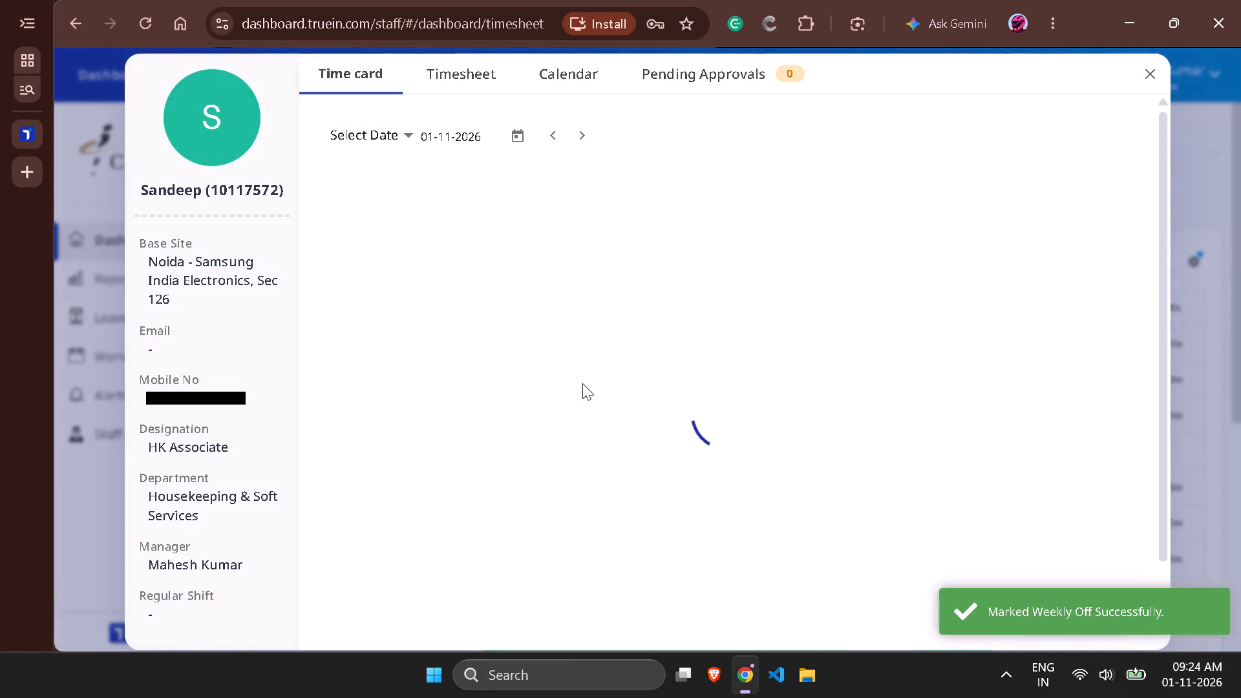
left_click(555, 213)
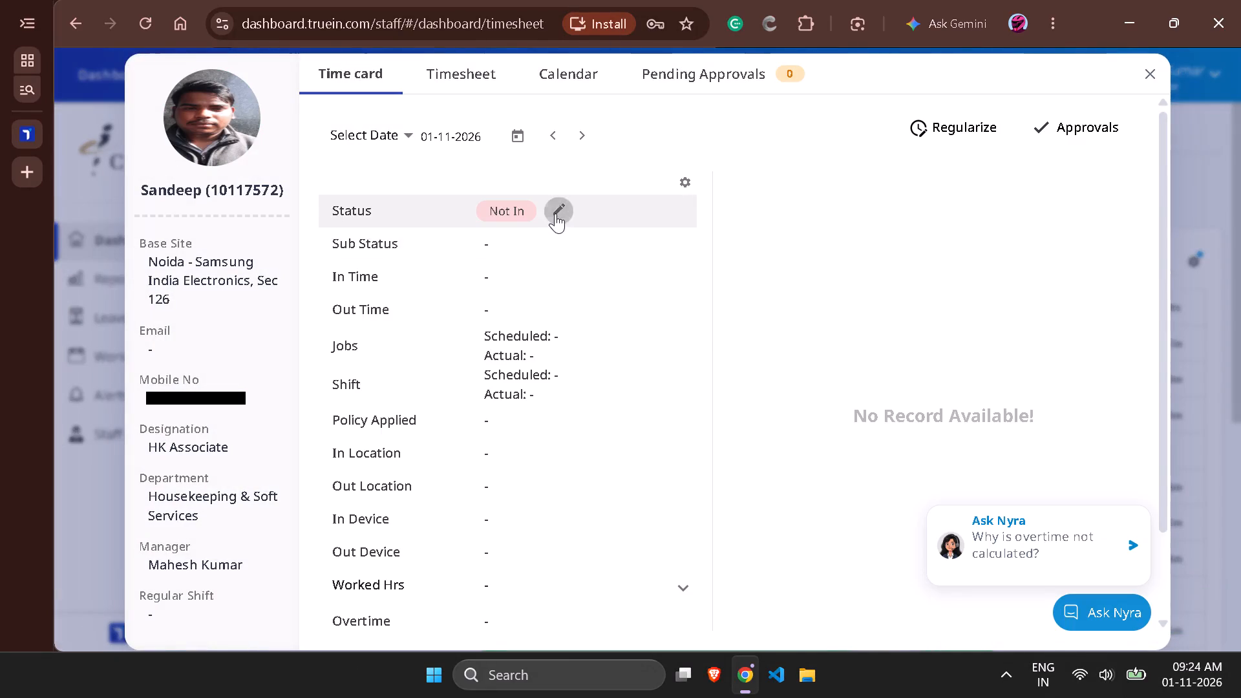
left_click(637, 251)
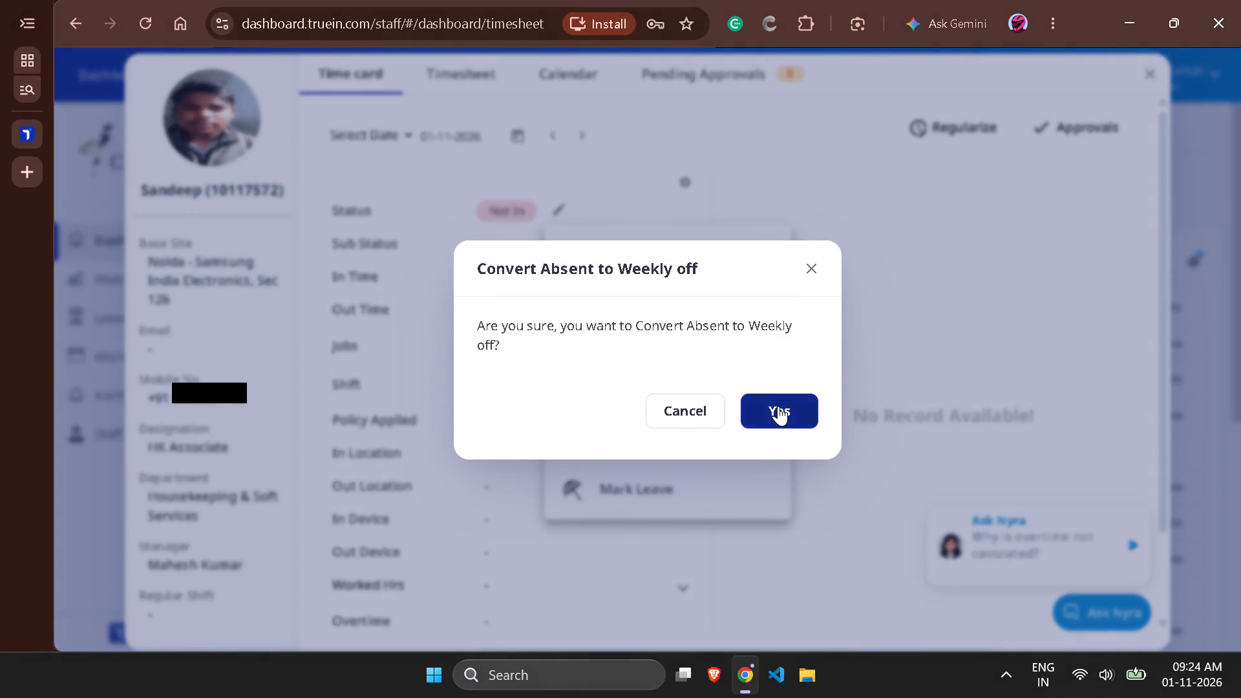
left_click(778, 406)
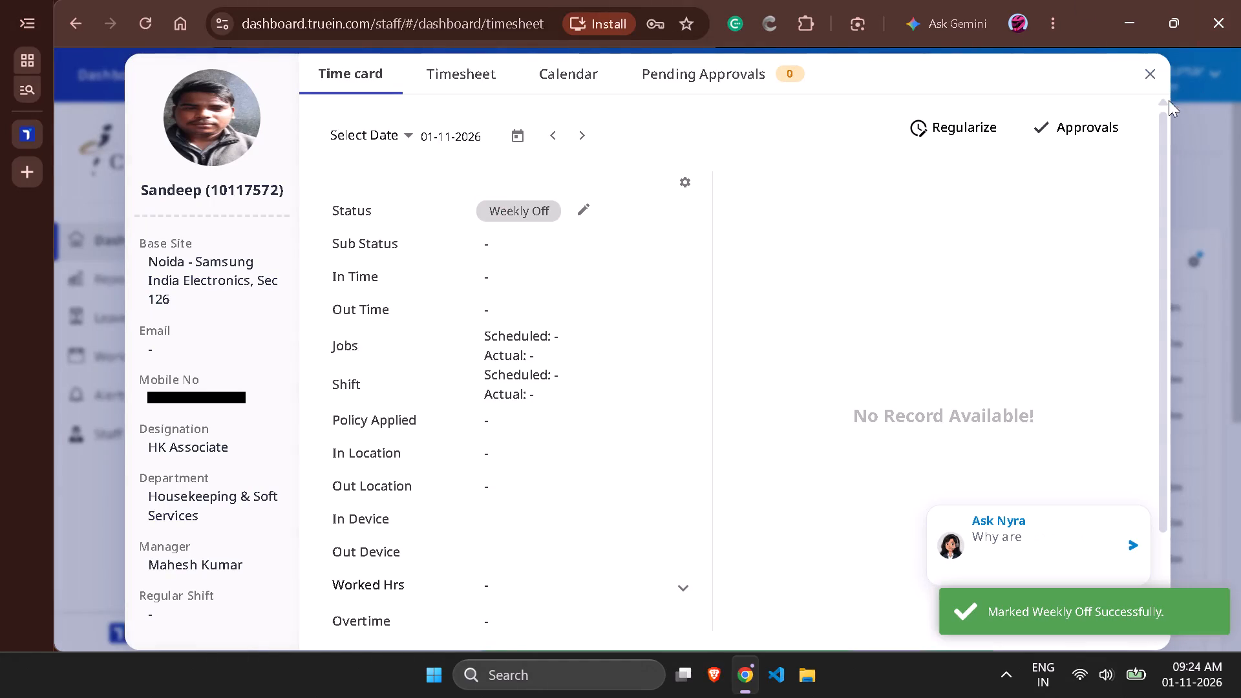
left_click(1140, 83)
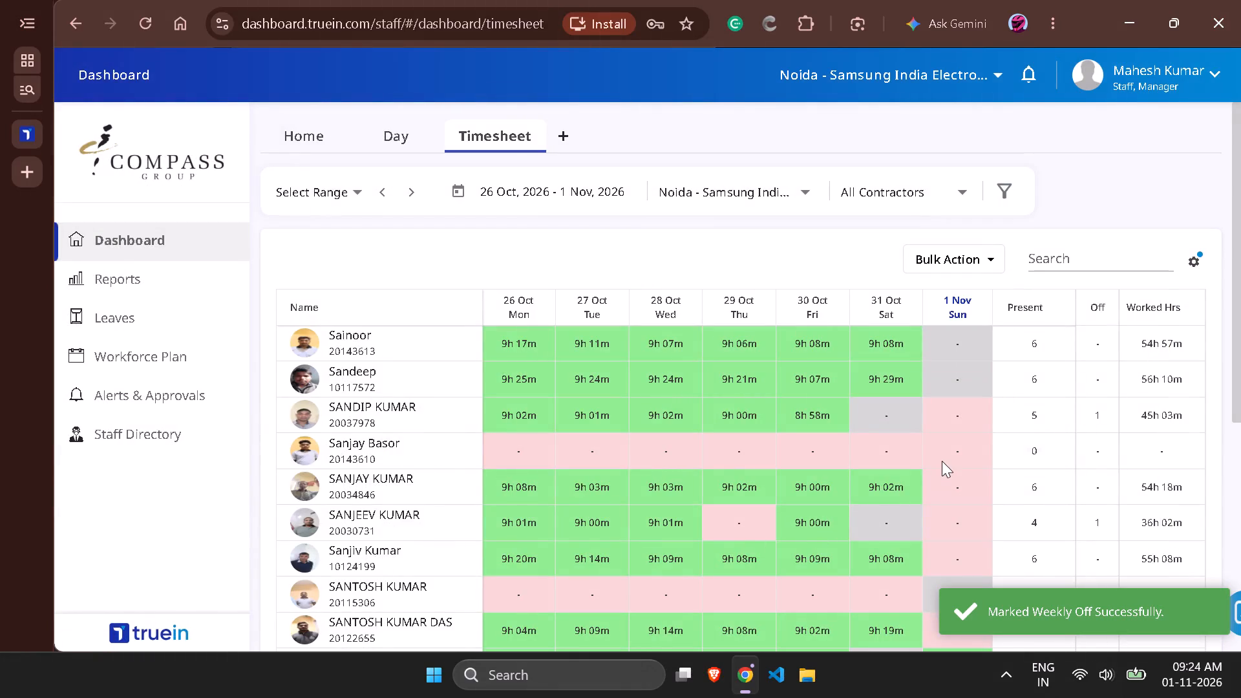
Convert the 1 November absence of Sanjay, the HK Associate in the fifth row, to Weekly Off and close the time card.
left_click(959, 490)
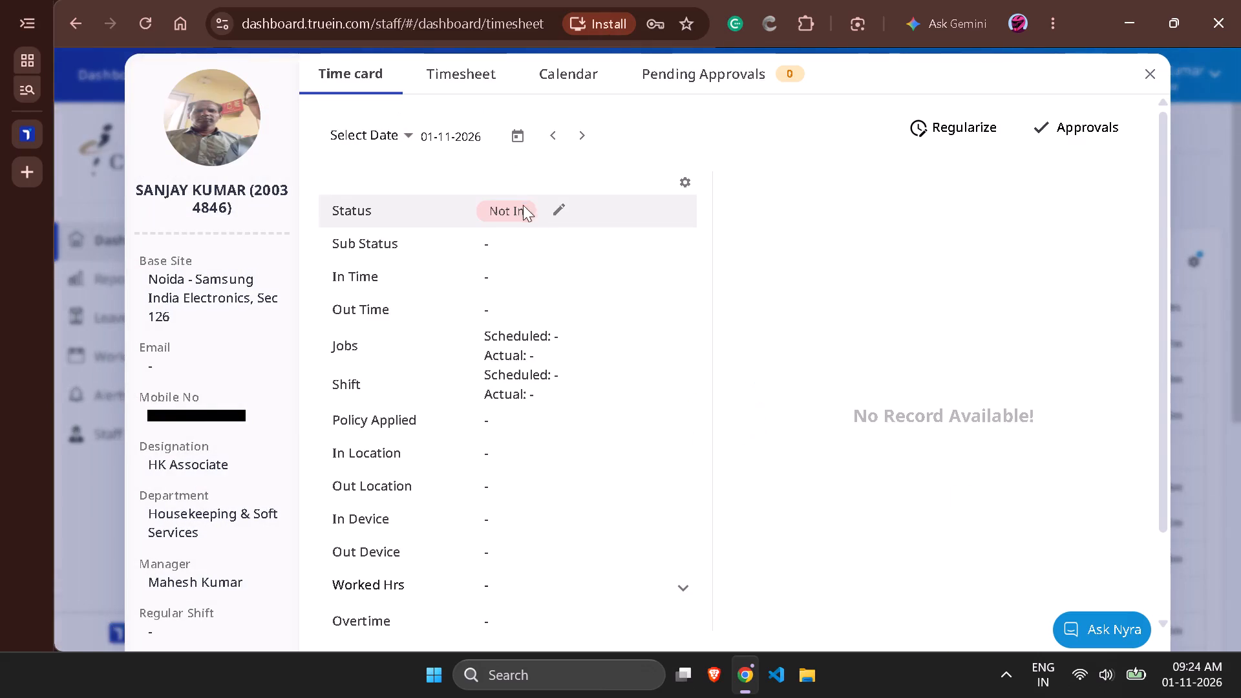
left_click(551, 213)
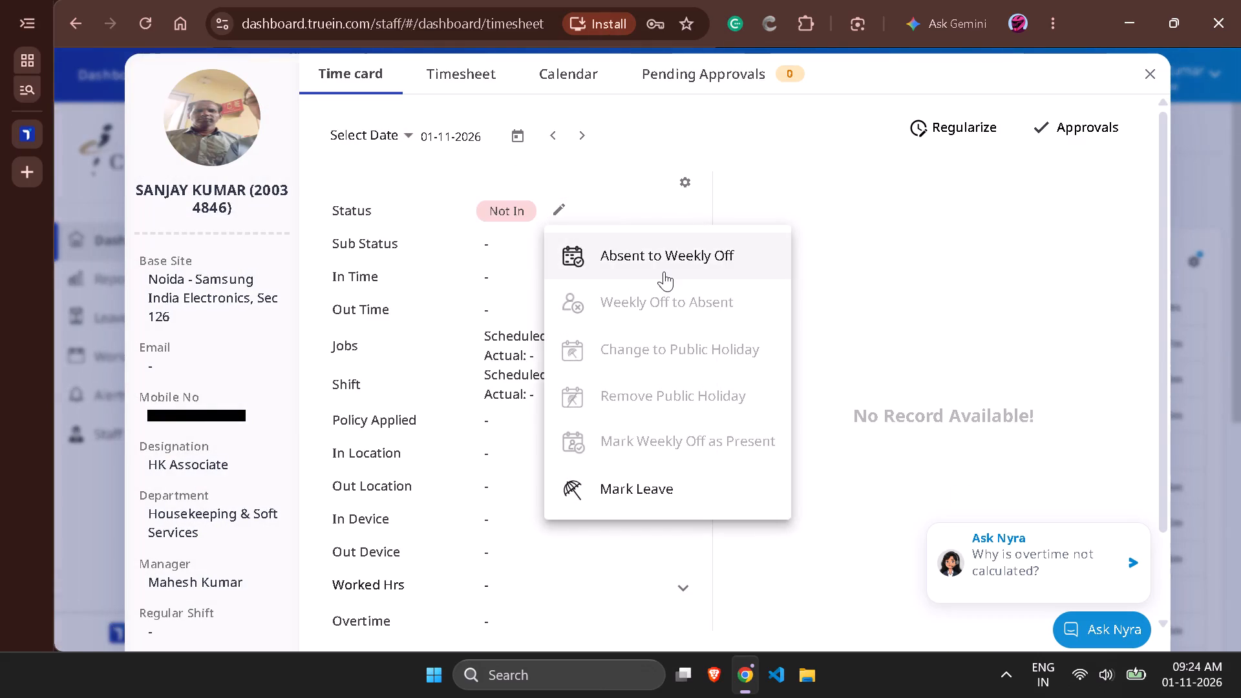
left_click(664, 271)
left_click(794, 406)
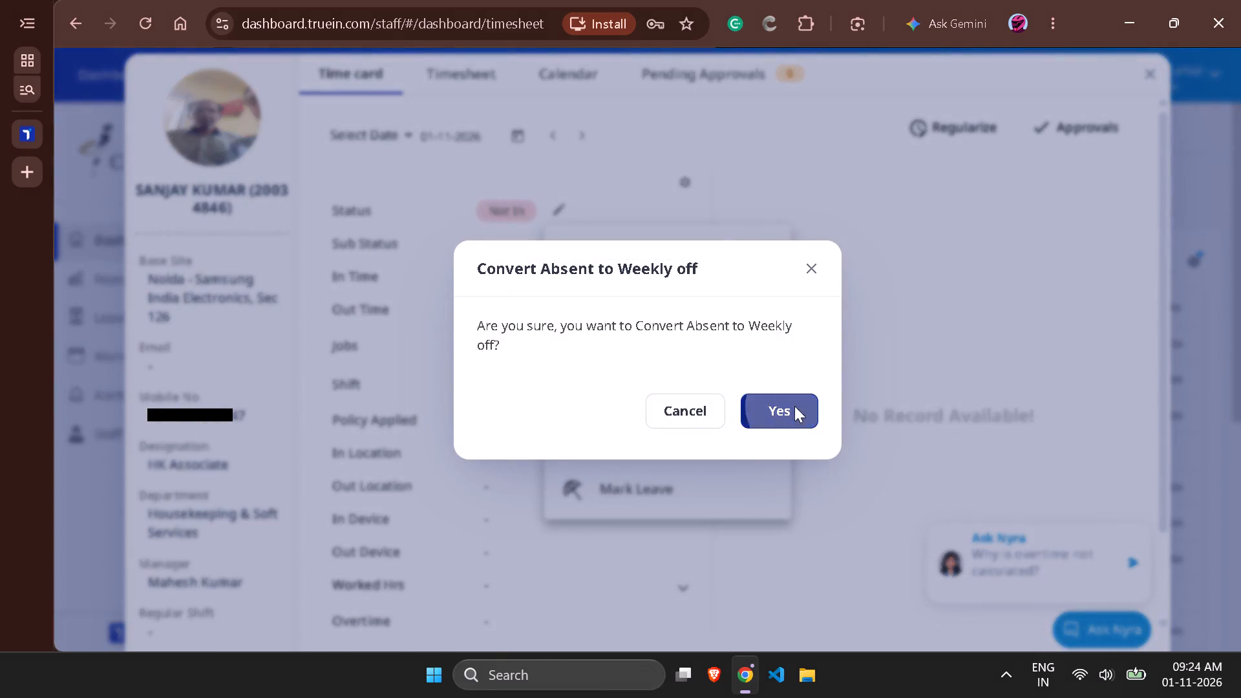
left_click(1153, 79)
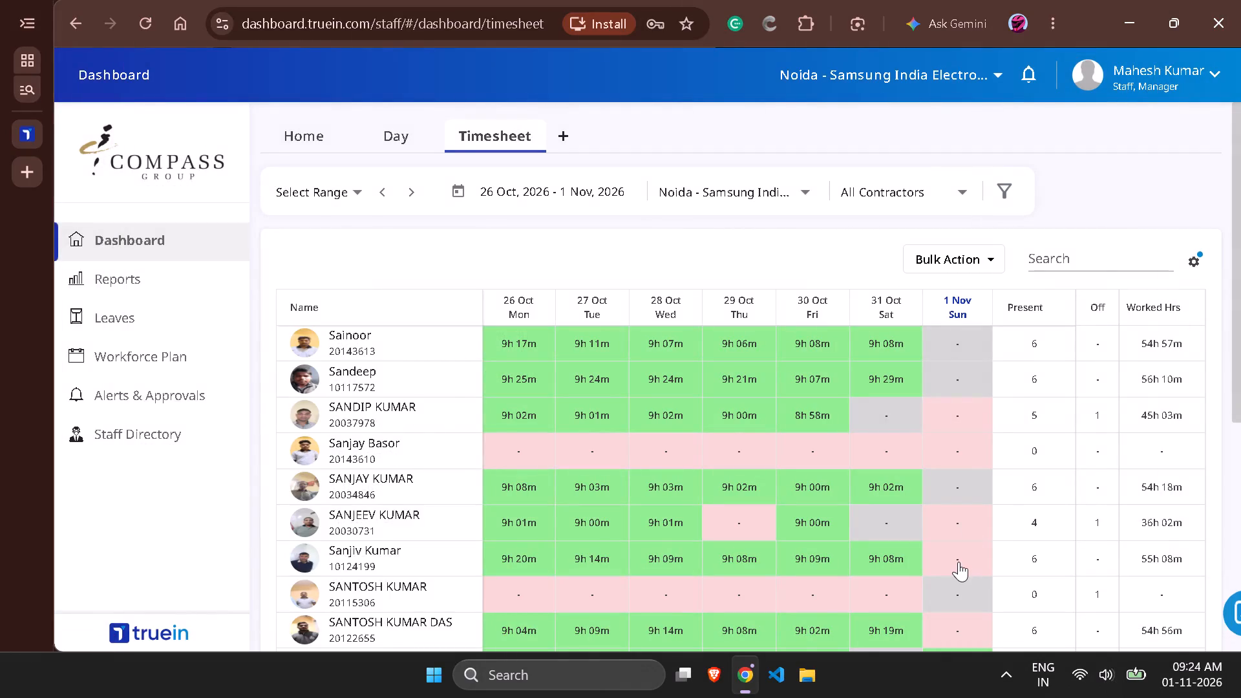
Convert the 1 November absence of Sanjiv, the HK Associate in the seventh row, to Weekly Off and close the time card.
left_click(958, 562)
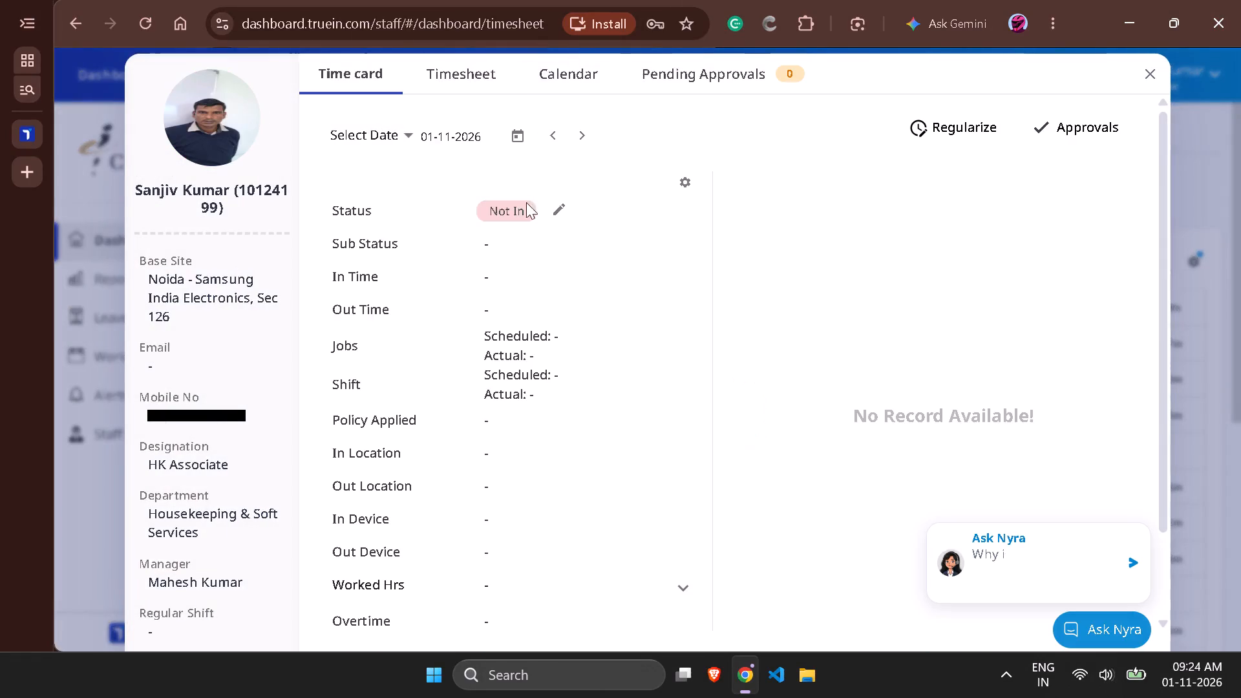
left_click(560, 217)
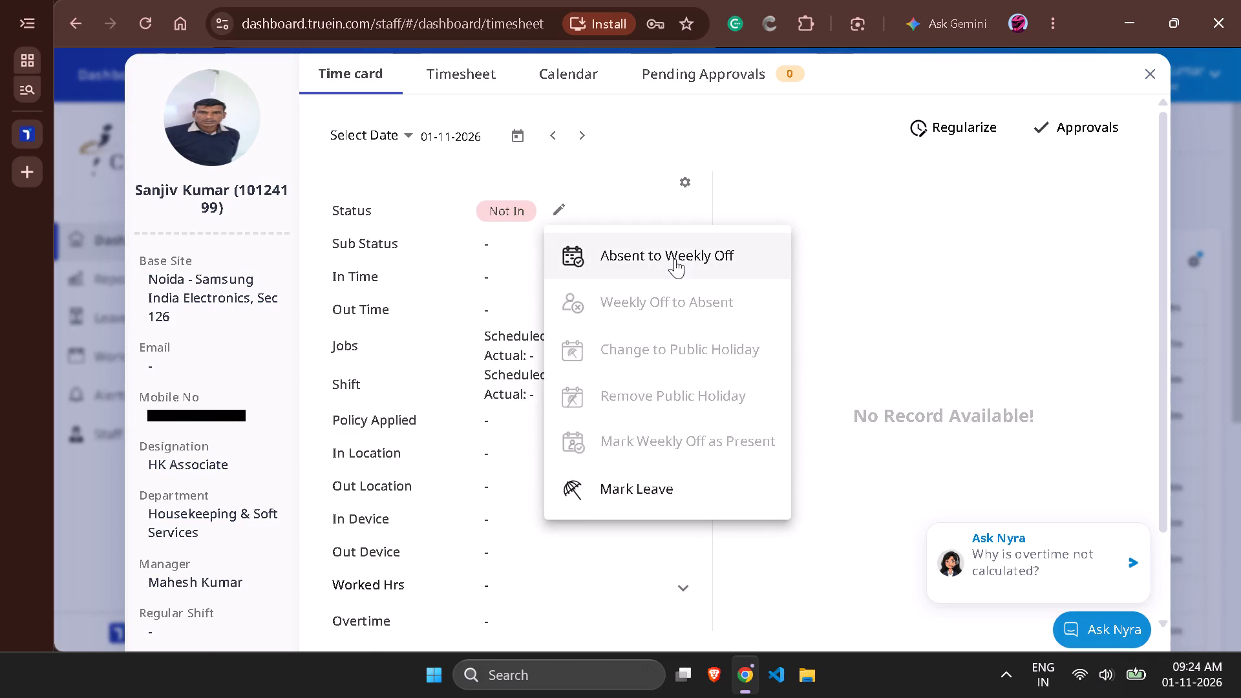
left_click(675, 259)
left_click(797, 410)
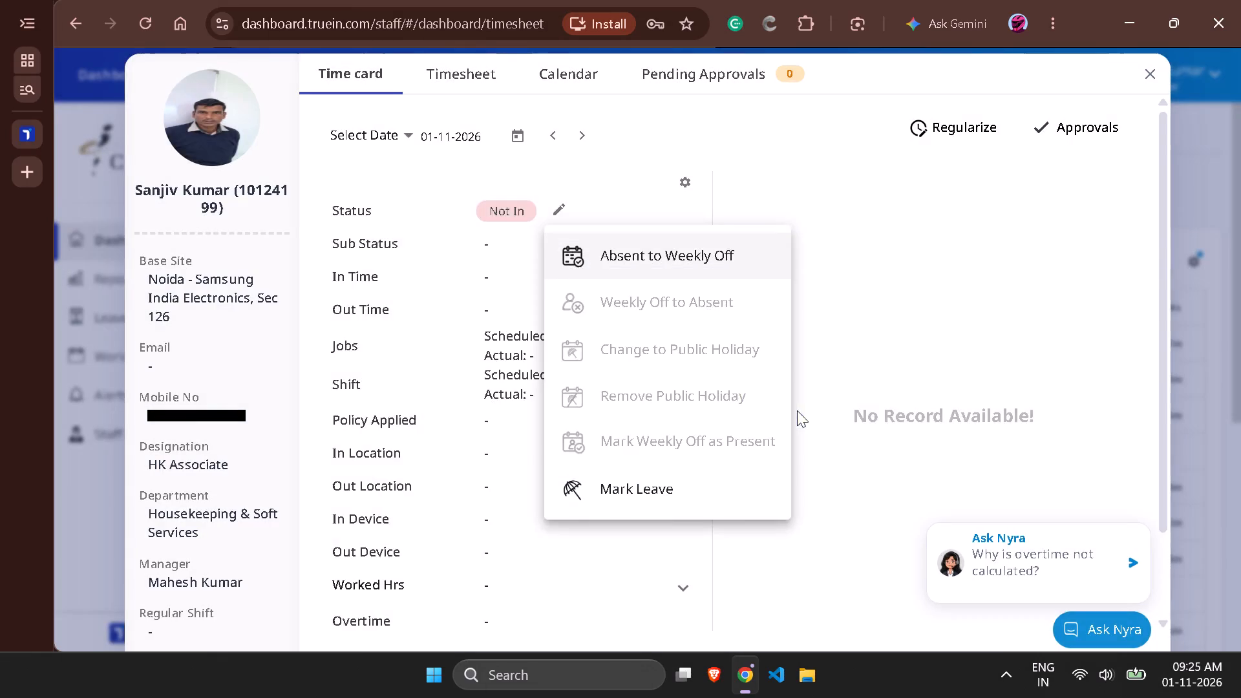
left_click(1148, 85)
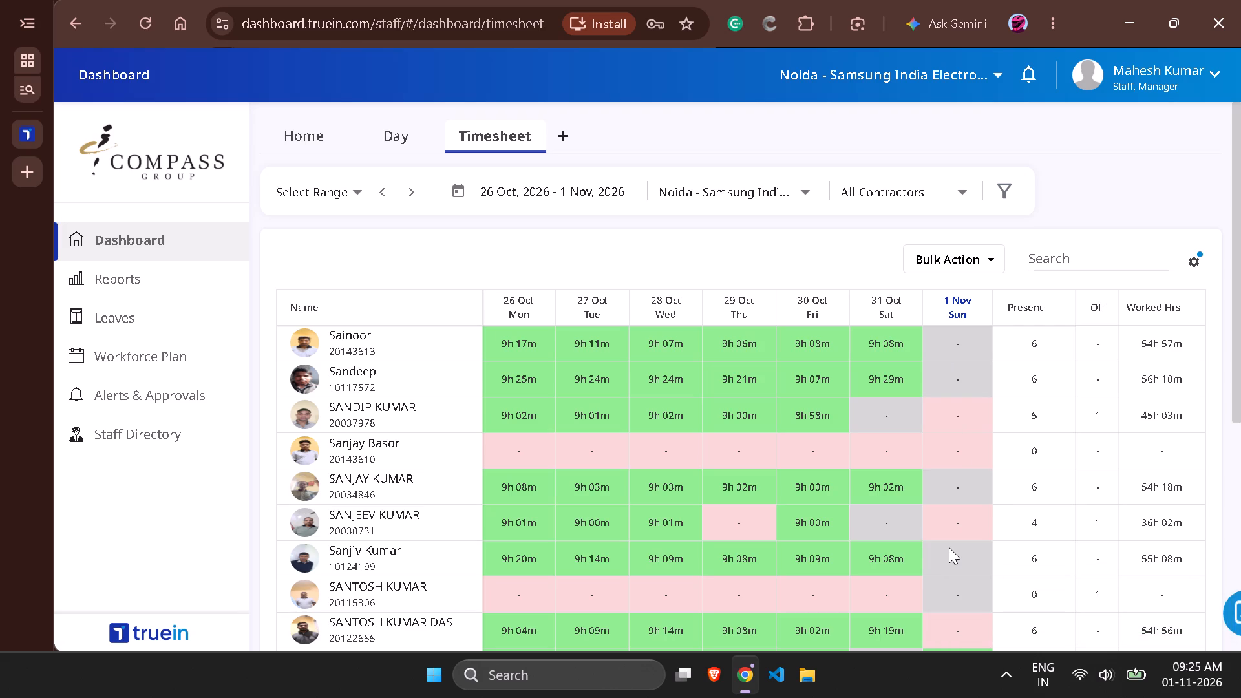
left_click(959, 596)
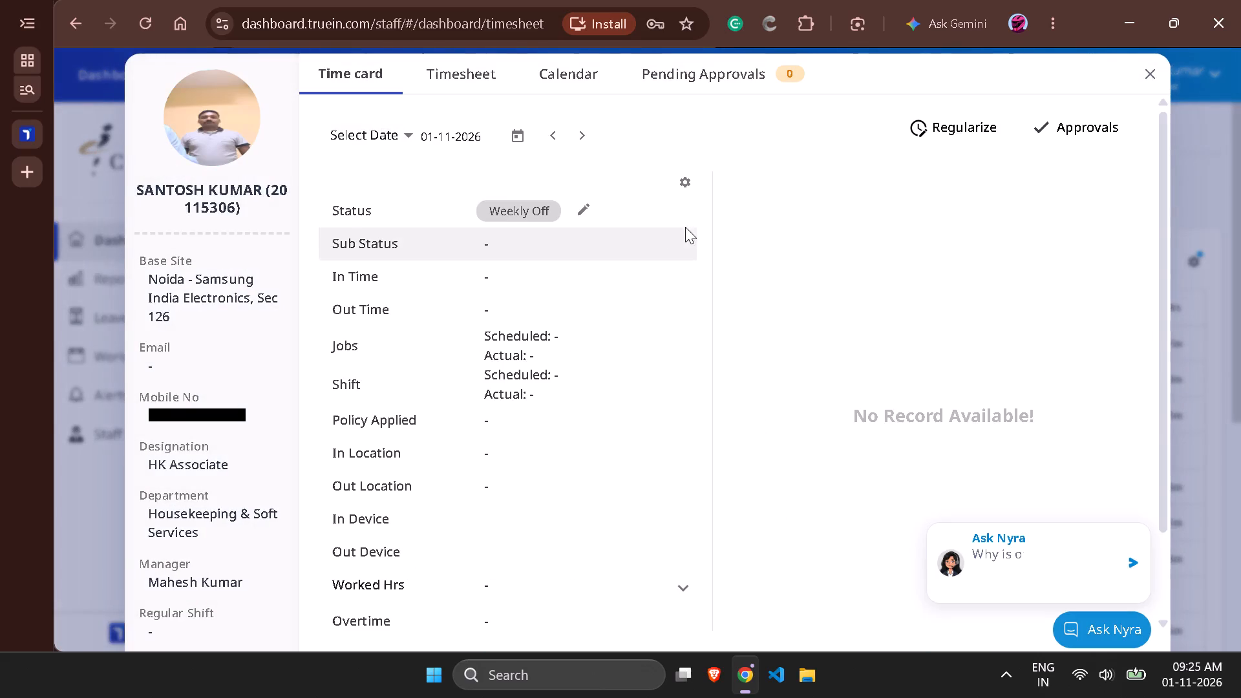
left_click(581, 208)
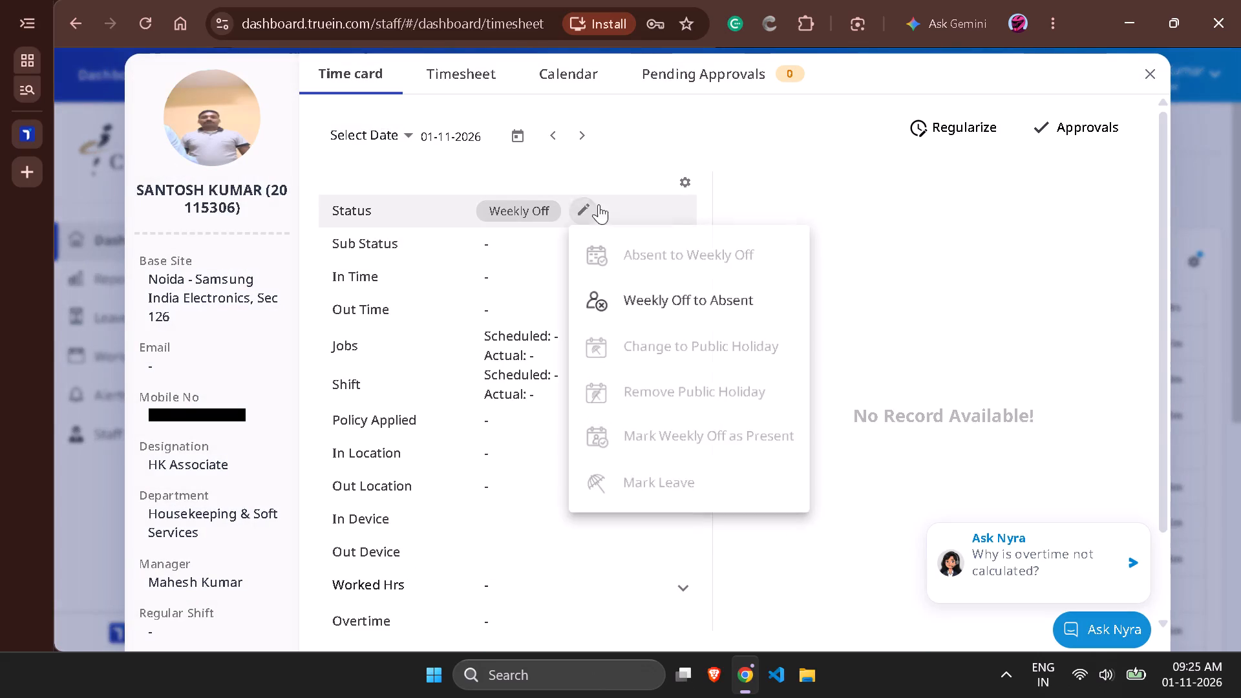
left_click(651, 299)
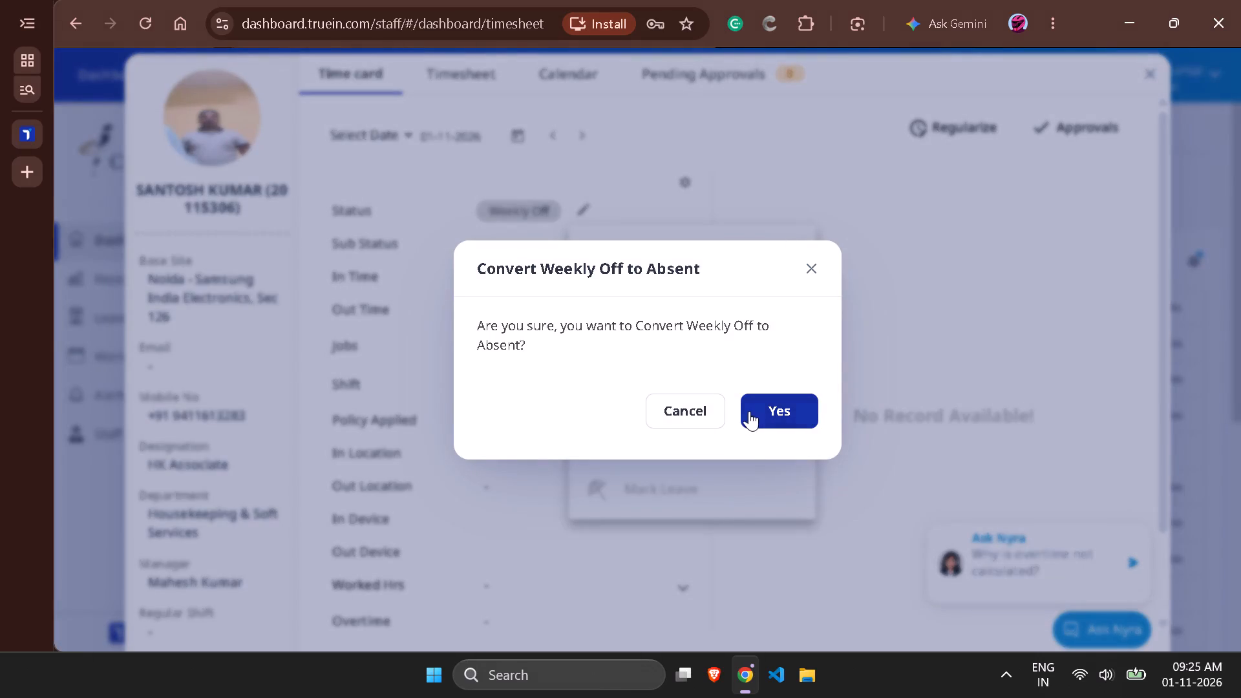
left_click(751, 410)
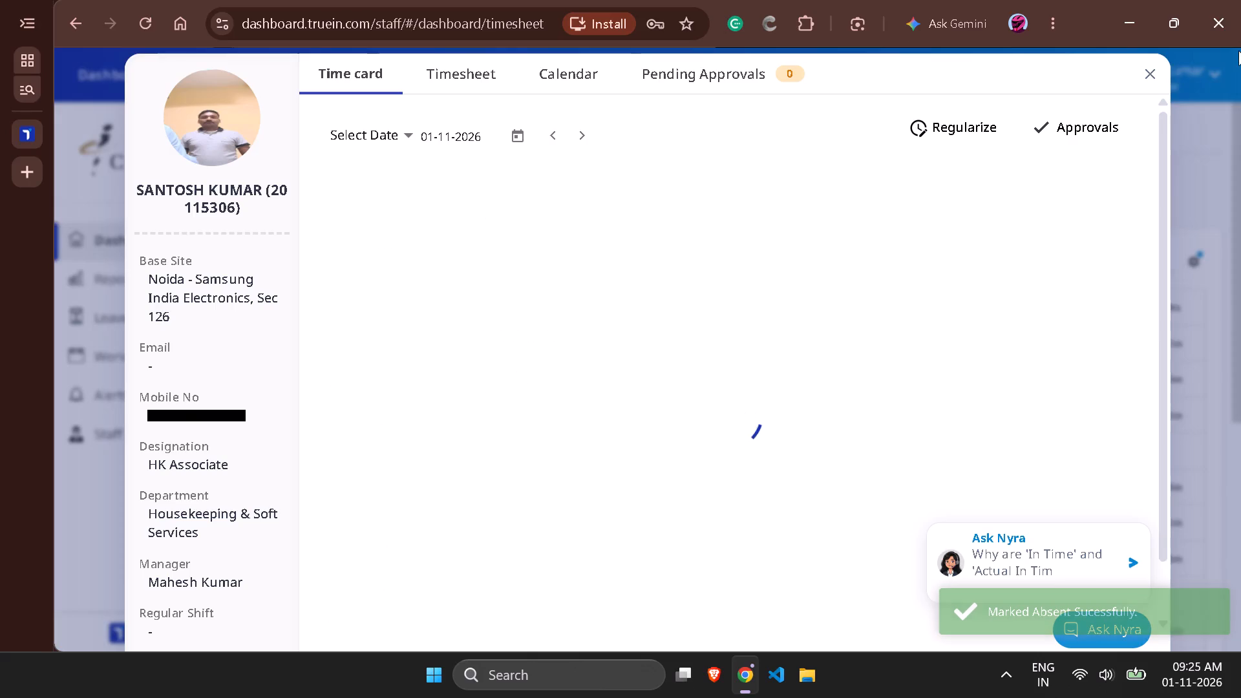
left_click(1152, 79)
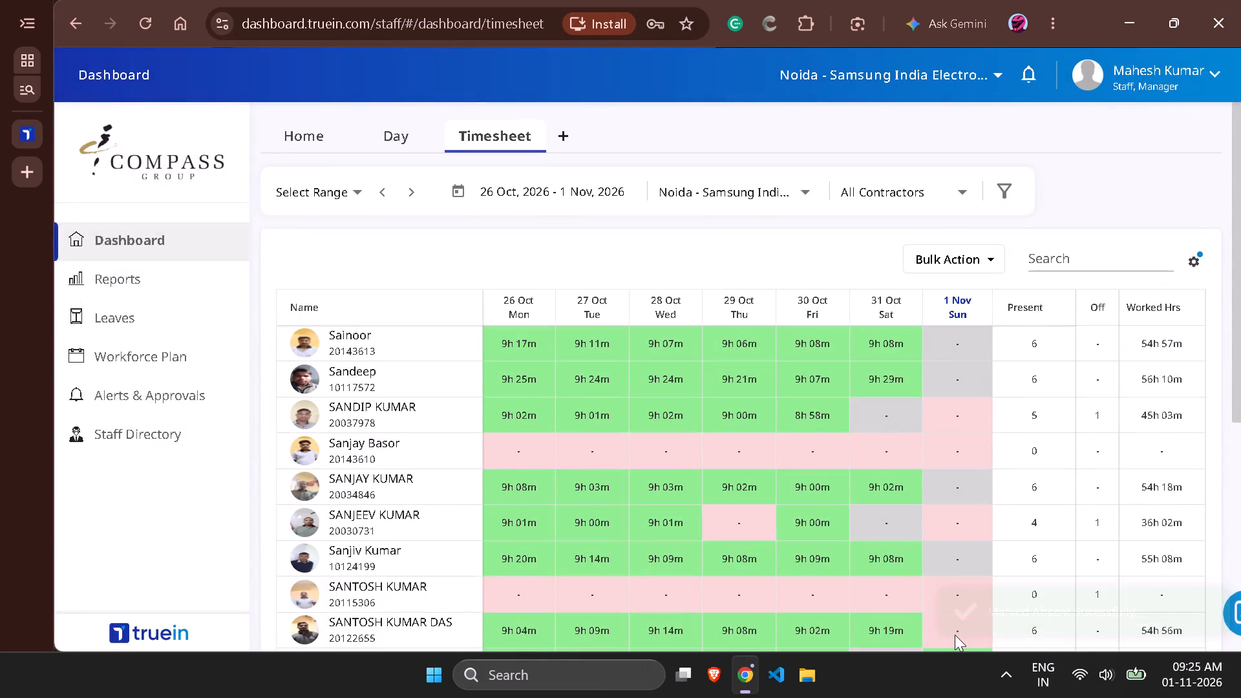
Convert the 1 November absence of Santosh, the HK Associate in the ninth row, to Weekly Off and close the time card.
left_click(955, 635)
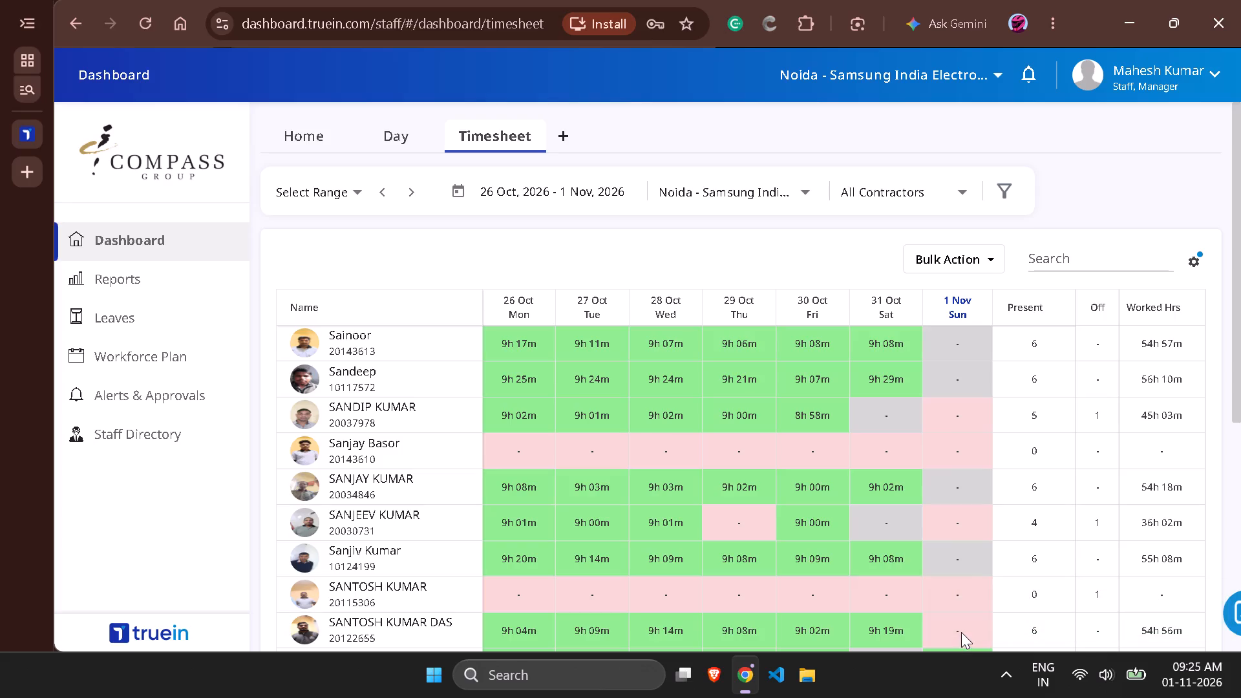
left_click(958, 630)
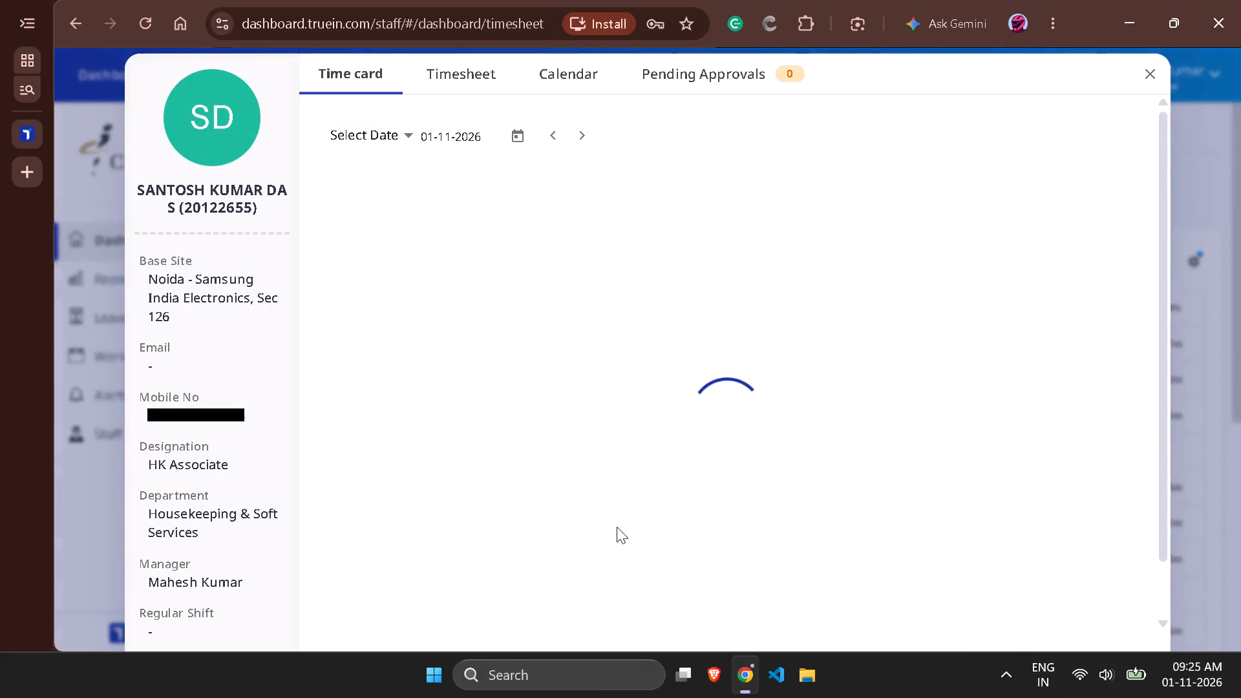
left_click(565, 209)
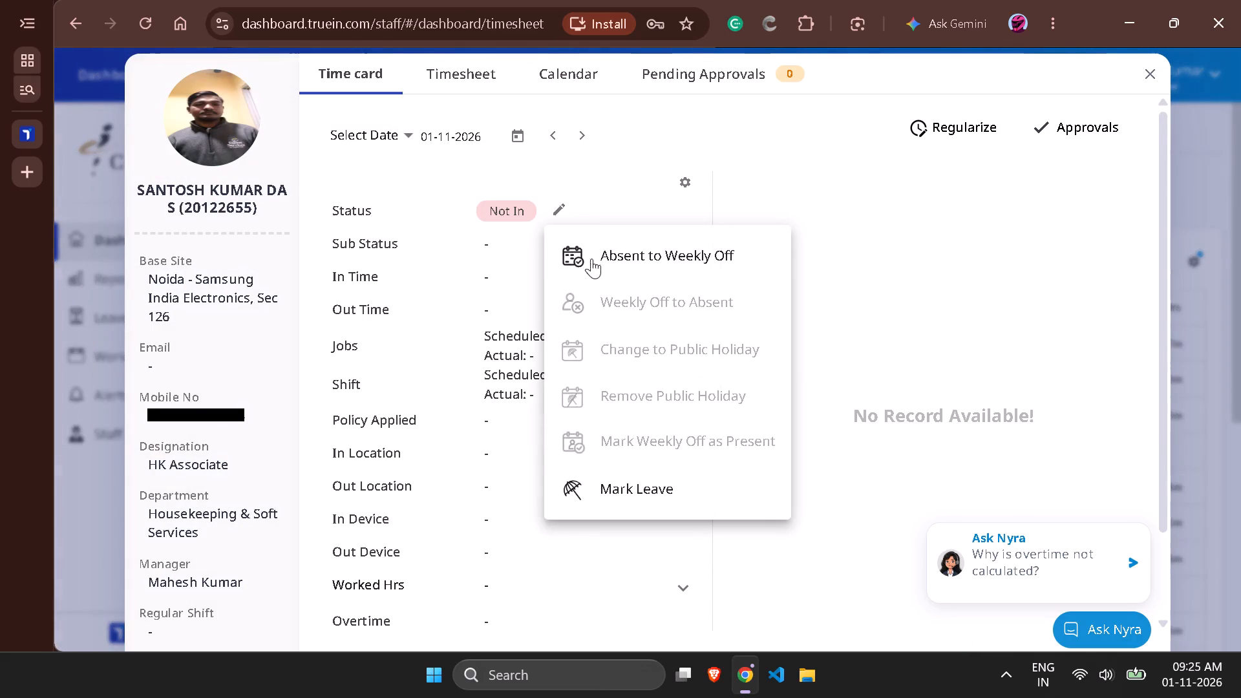
left_click(611, 251)
left_click(783, 403)
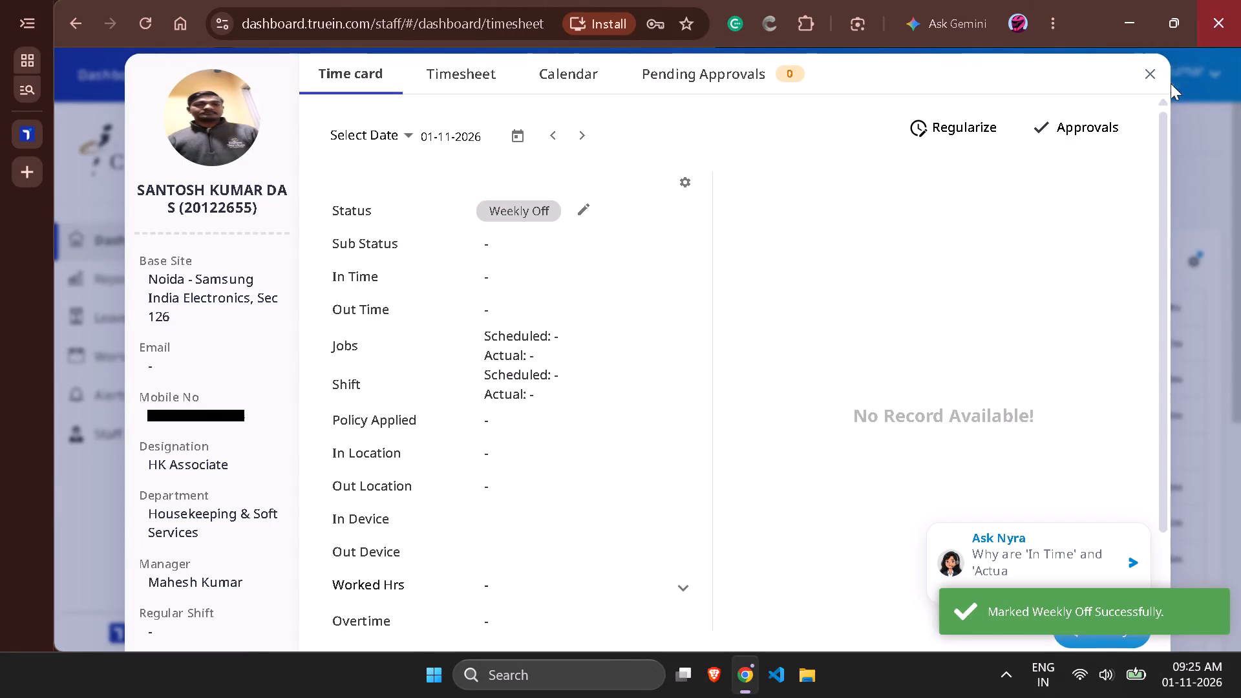
left_click(1154, 83)
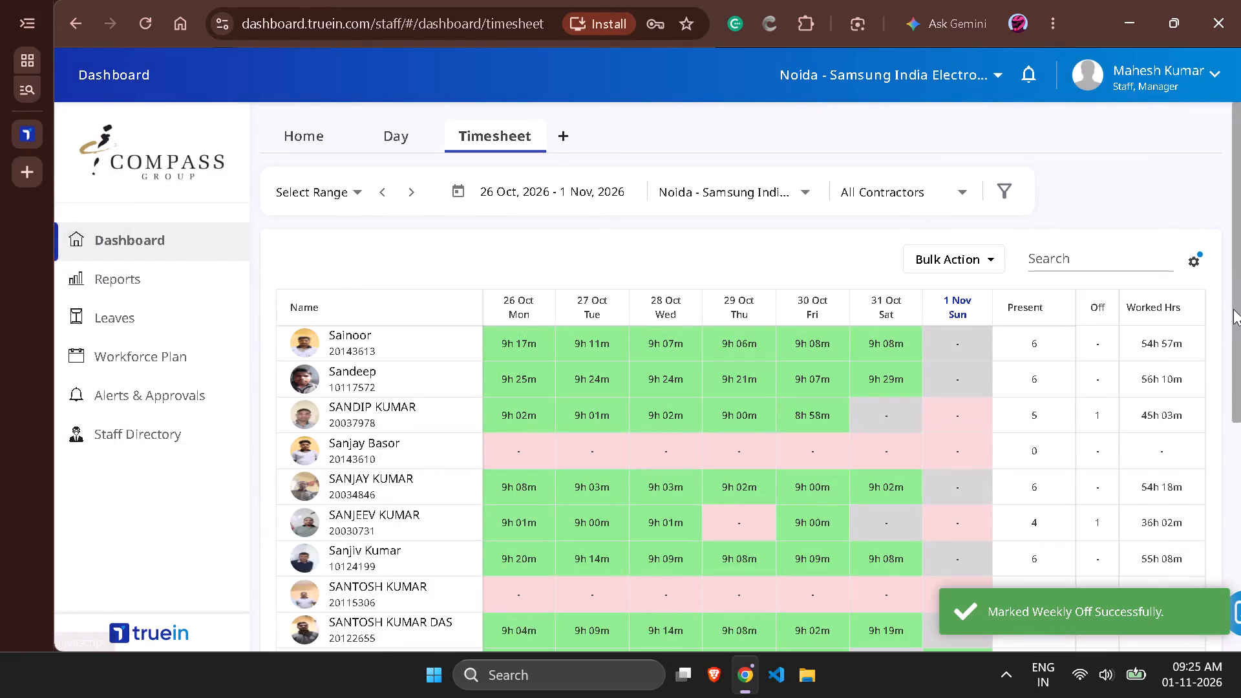
Convert the 1 November absence of the second of three HK Associates named Shivam to Weekly Off and close the time card.
left_click_drag(1235, 320, 1240, 366)
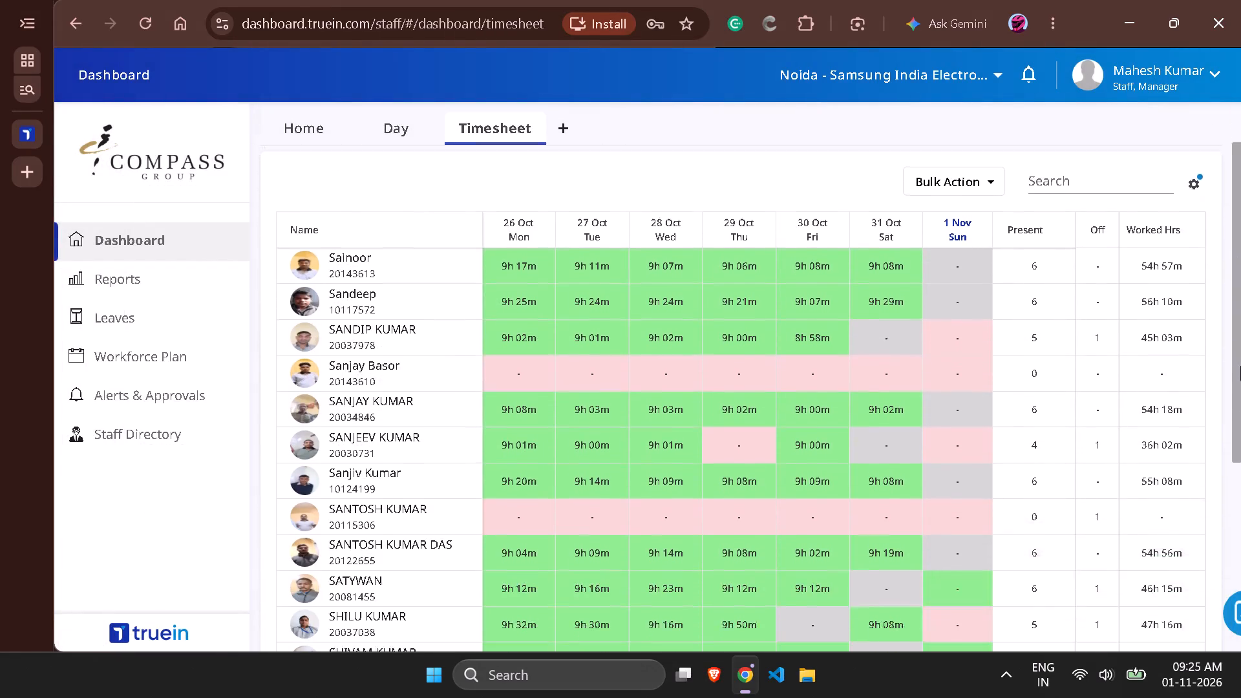
left_click_drag(1240, 366, 1240, 433)
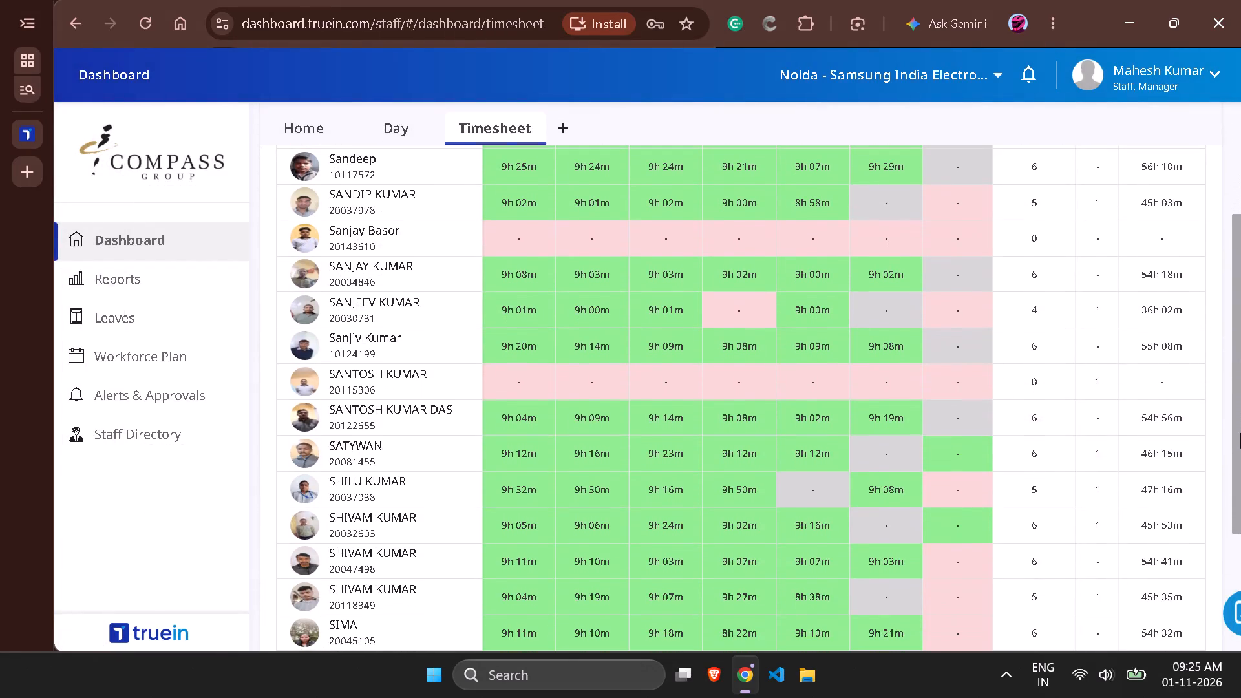
left_click(959, 562)
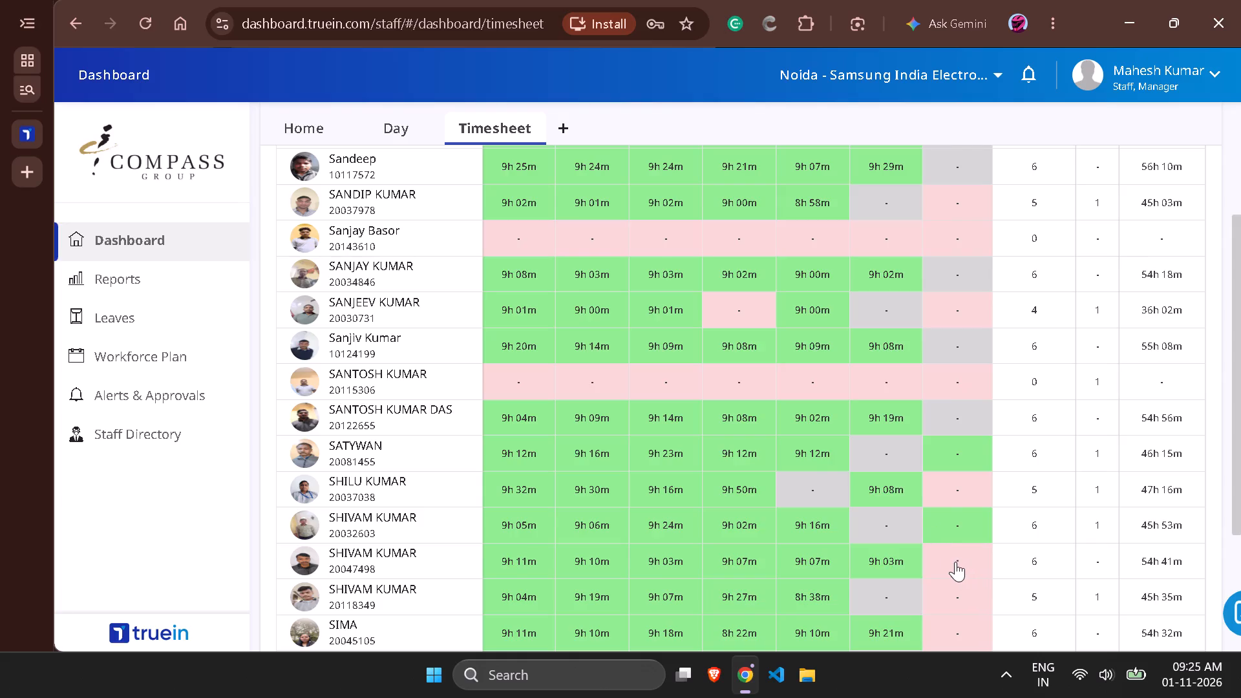
double_click(955, 562)
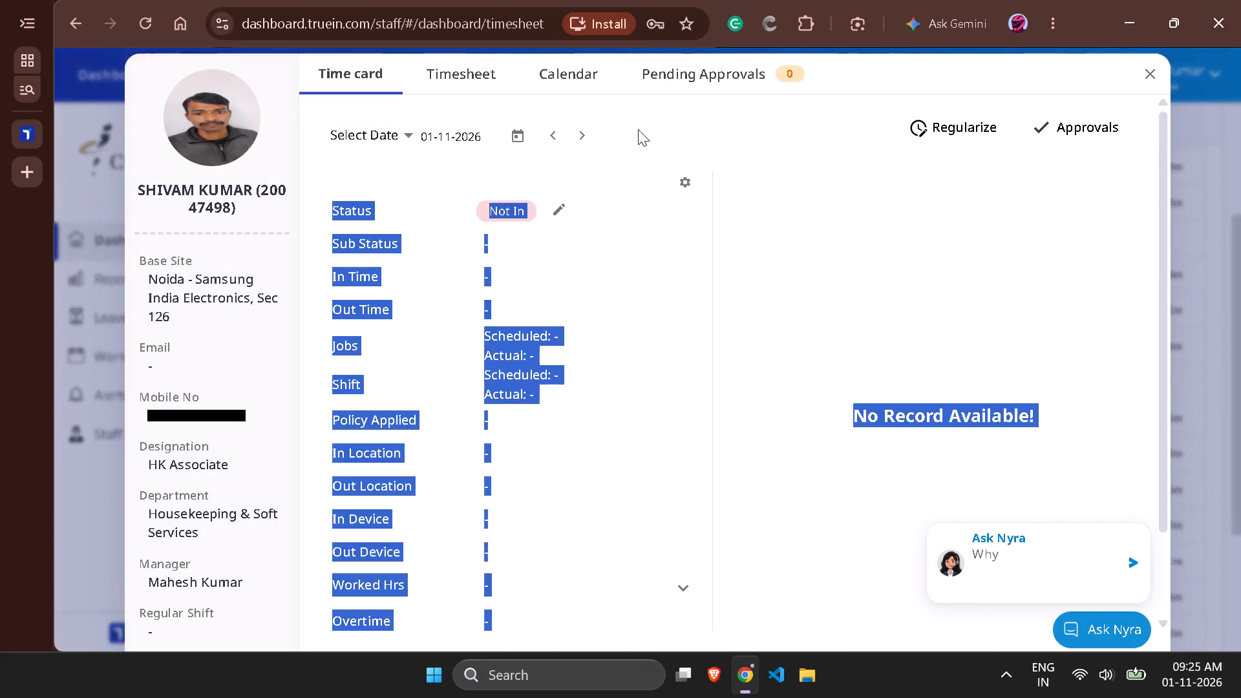
left_click(570, 207)
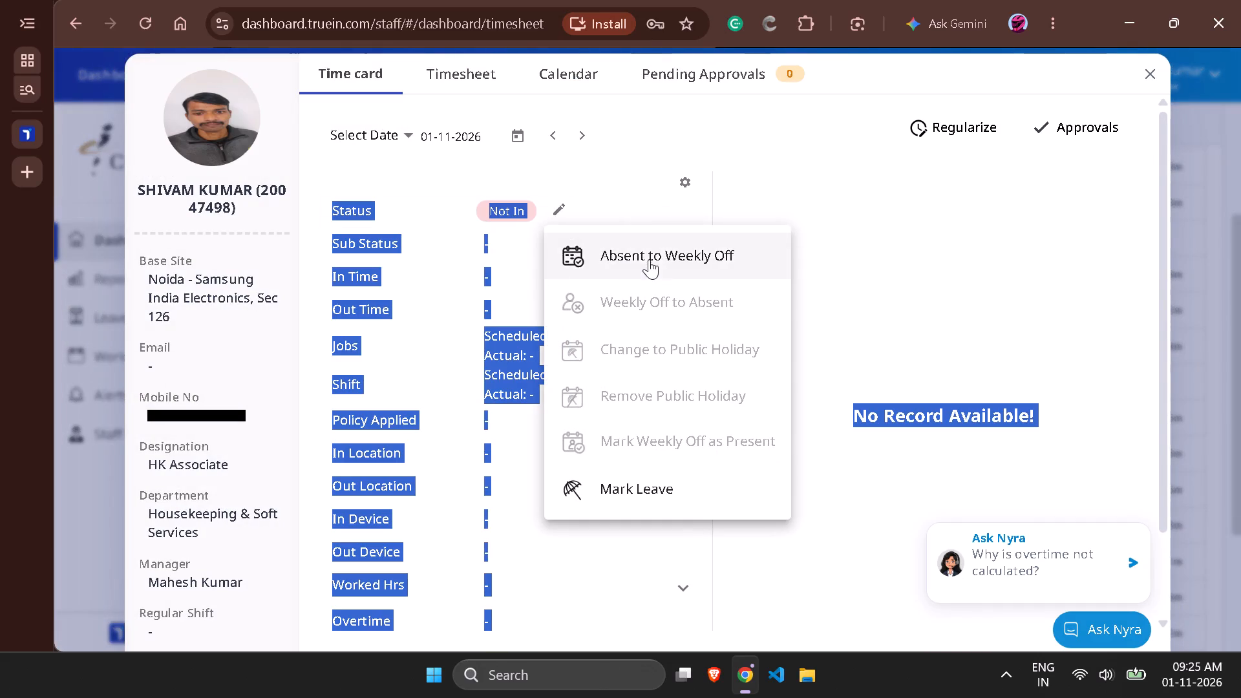
left_click(646, 261)
left_click(791, 409)
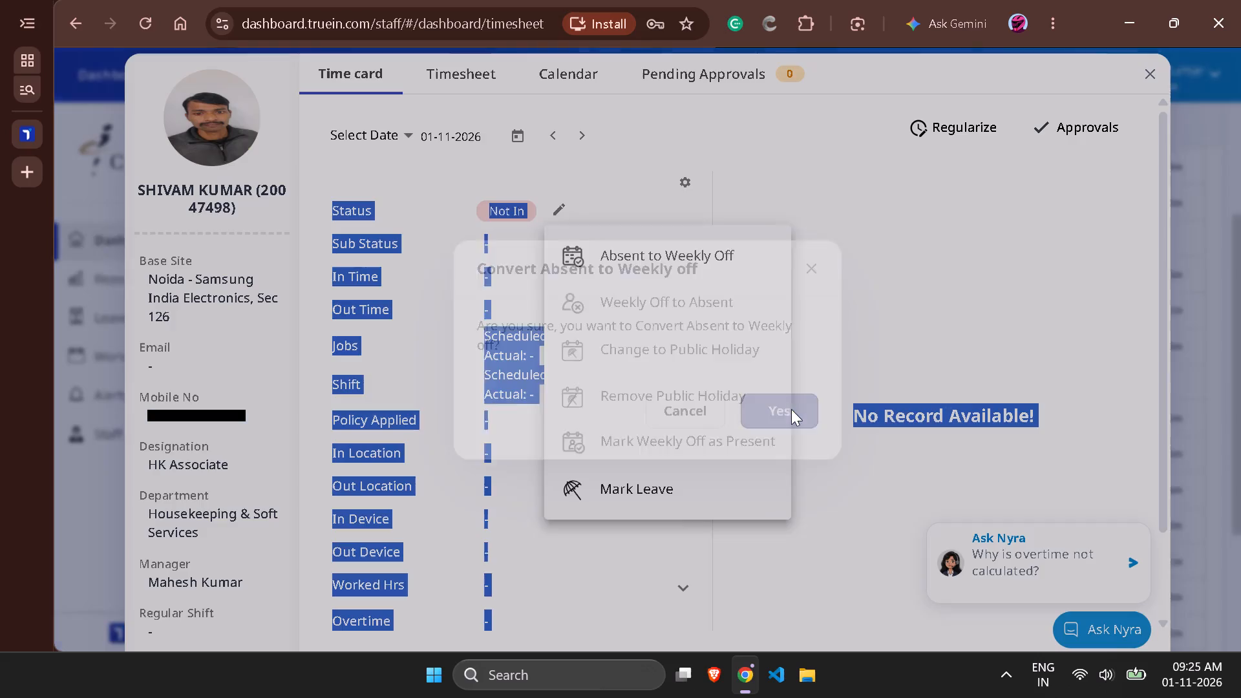
left_click(1147, 72)
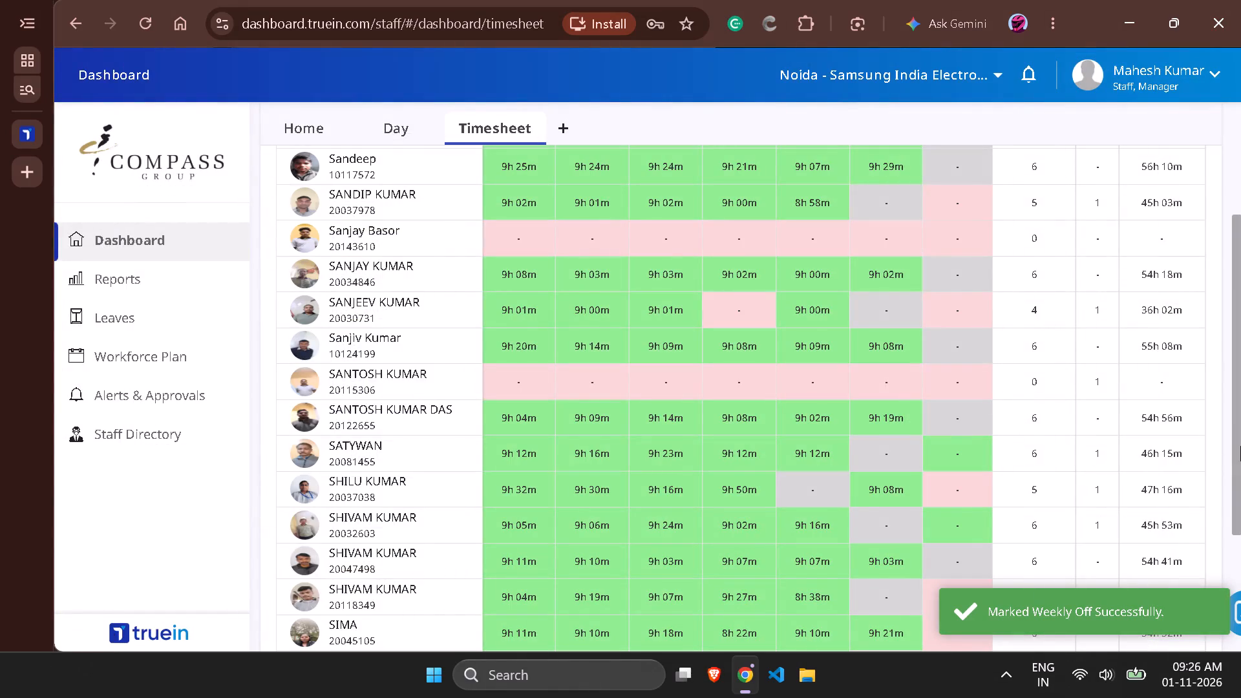
Convert the 1 November absence of Sima, the House Lady, to Weekly Off and close the time card.
left_click_drag(1240, 446, 1240, 551)
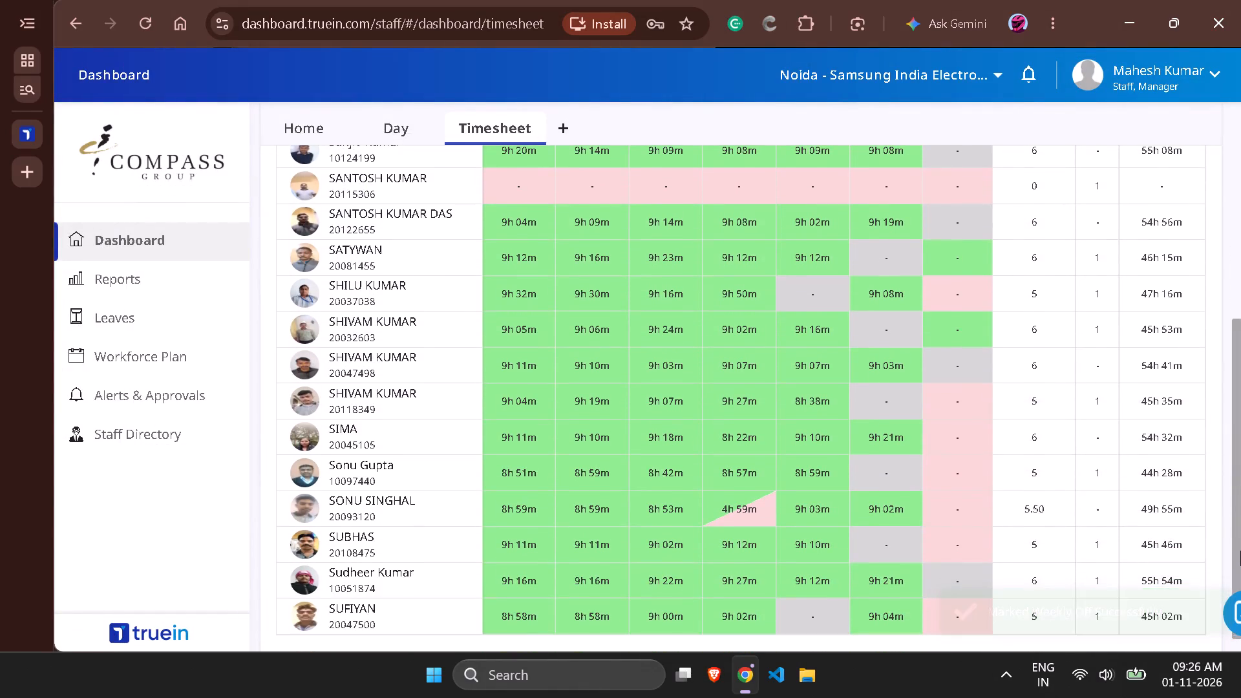
left_click(955, 439)
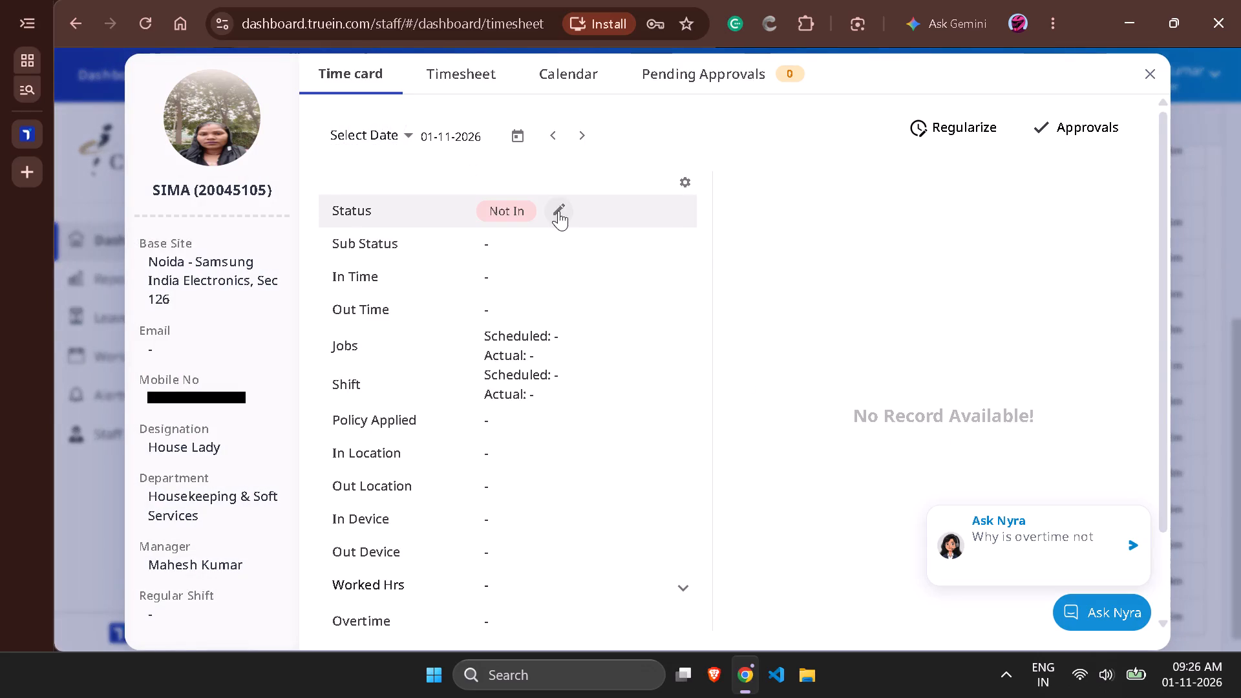
left_click(558, 211)
left_click(679, 262)
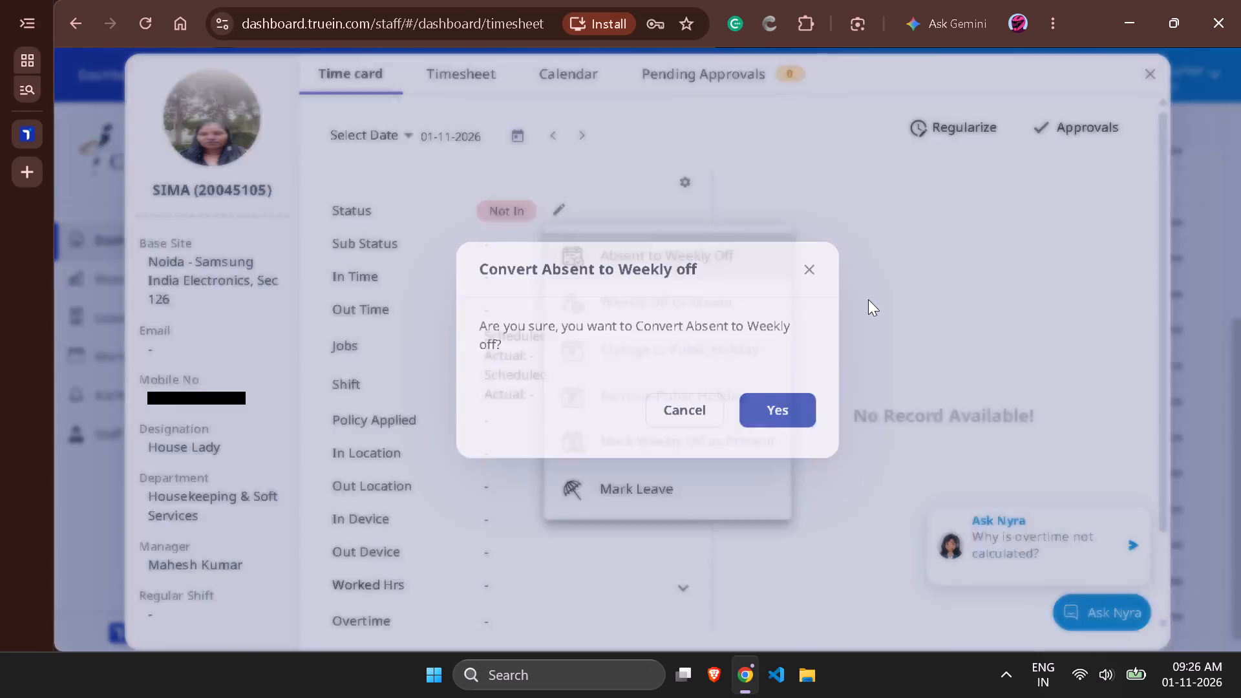
left_click(781, 392)
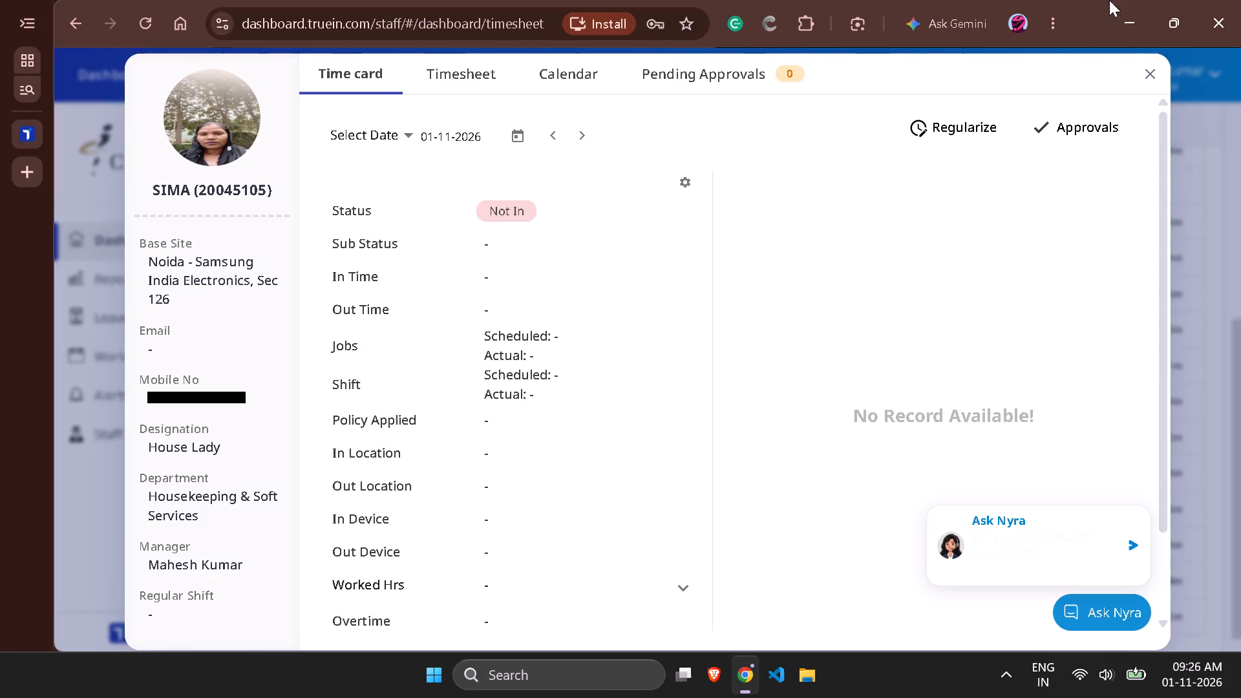
left_click(1151, 69)
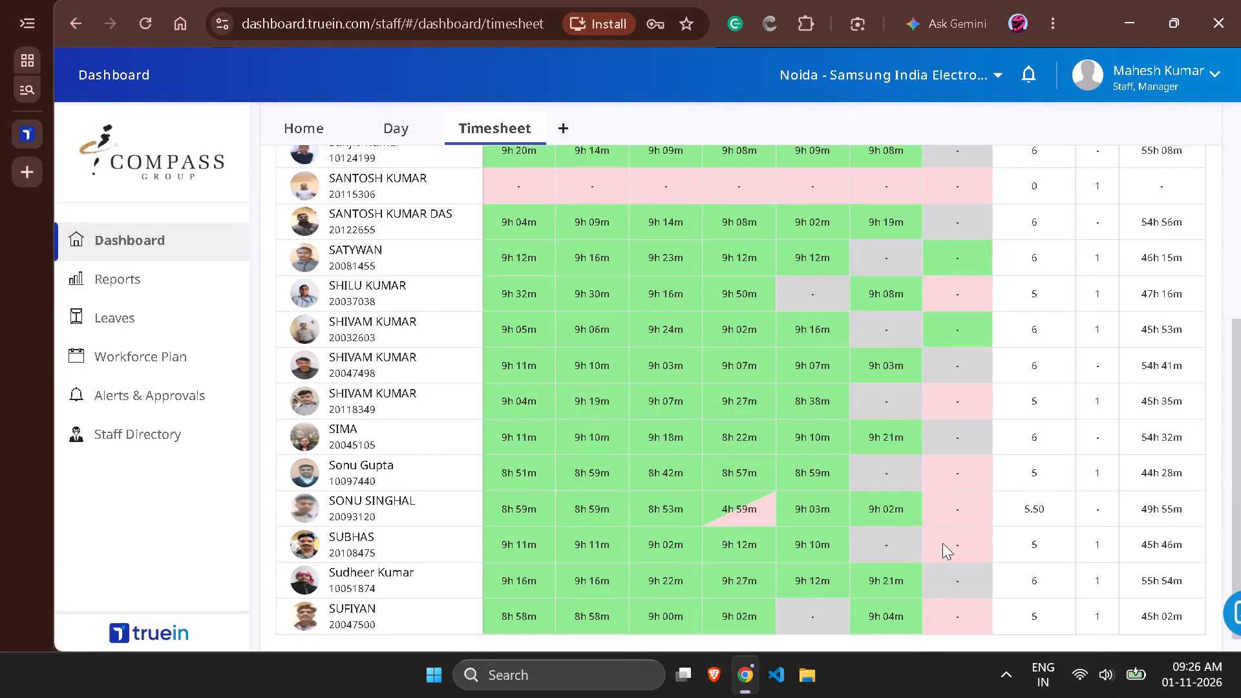
Convert the 1 November absence of Sonu, the HK Associate directly above Subhas, to Weekly Off and close the time card.
left_click(957, 513)
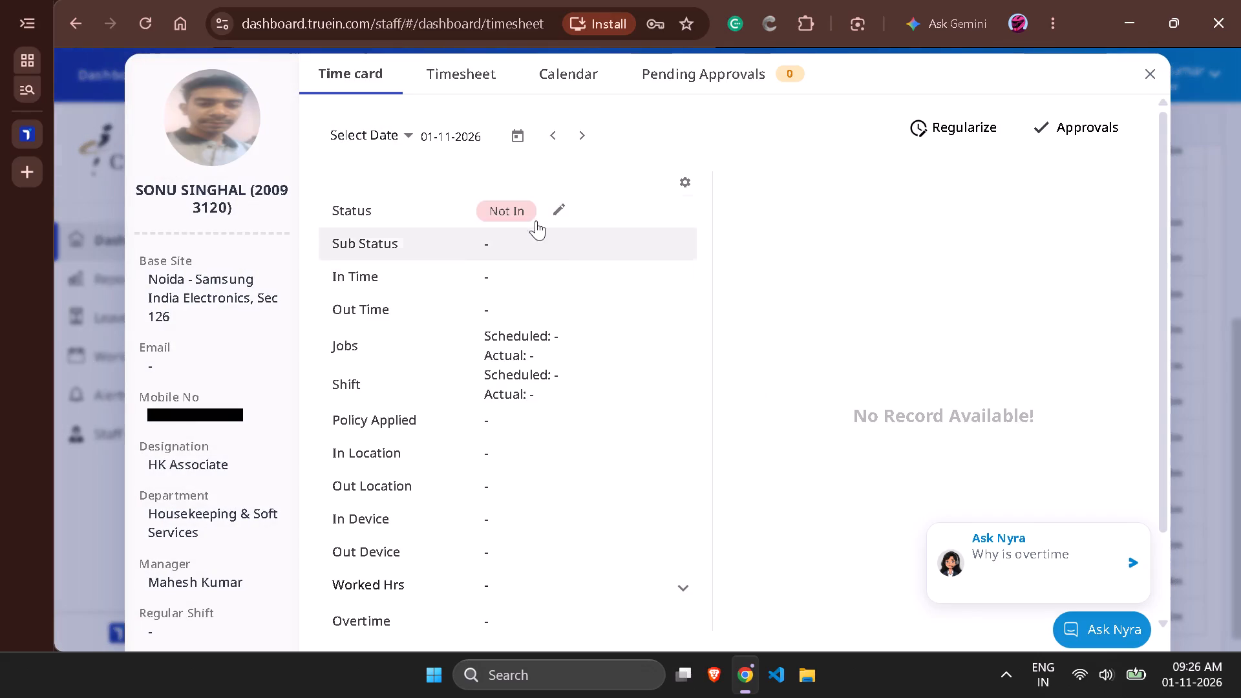
left_click(548, 217)
left_click(681, 257)
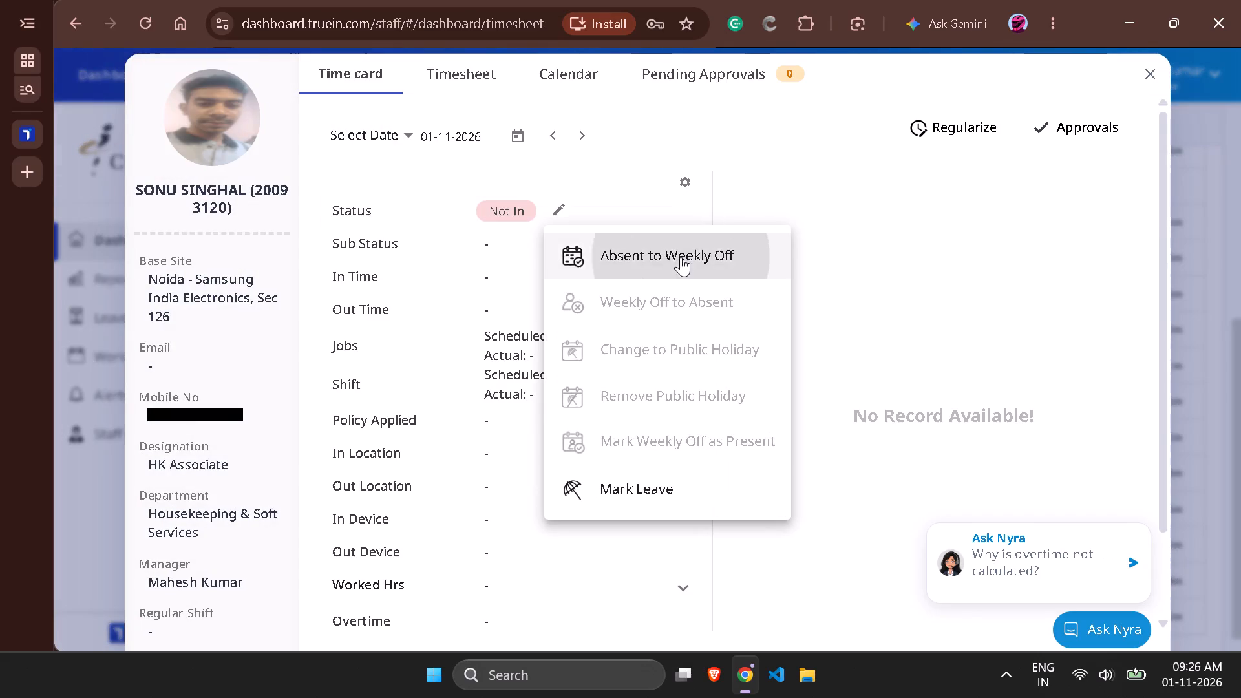
left_click(788, 408)
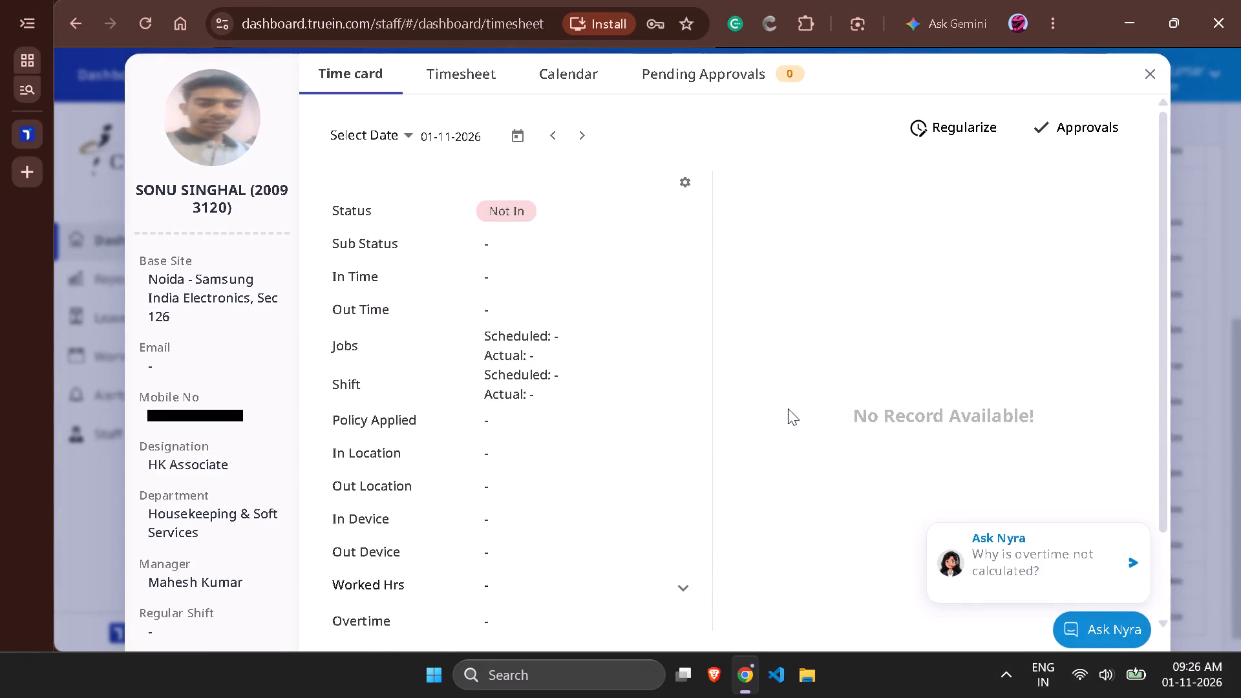
left_click(1152, 83)
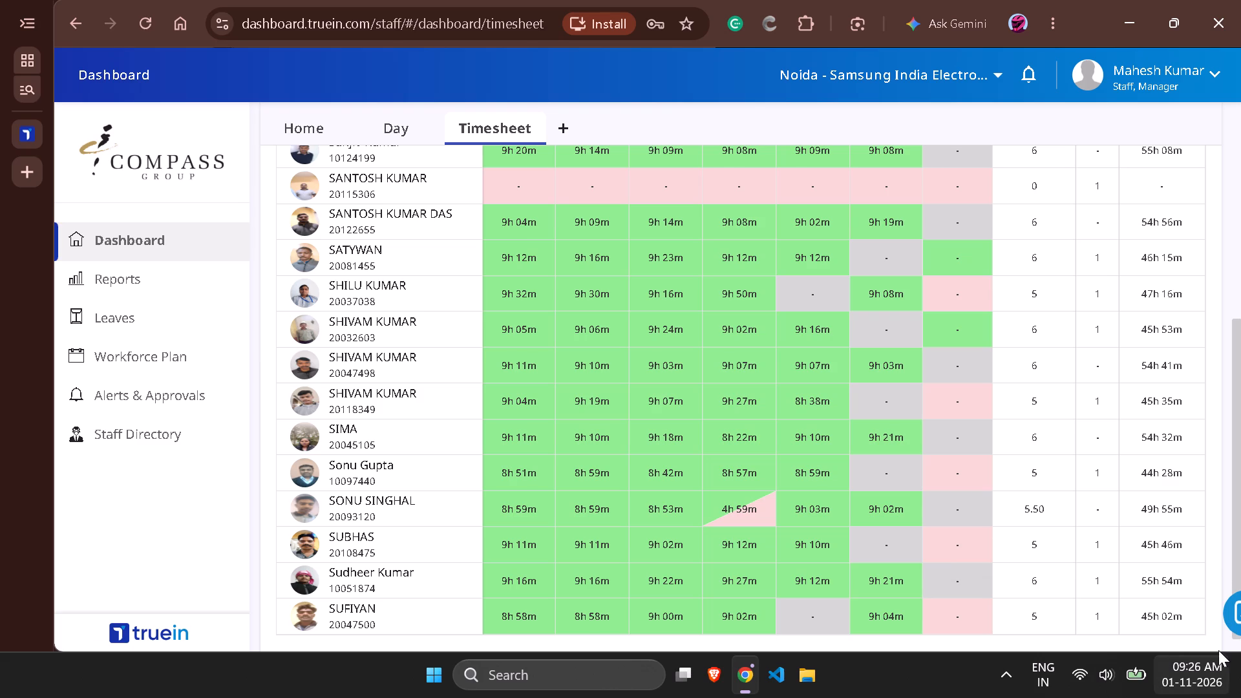
On the next timesheet page, convert the 1 November absence of Suman, the House Lady, to Weekly Off and close the time card.
left_click_drag(1237, 466, 1240, 585)
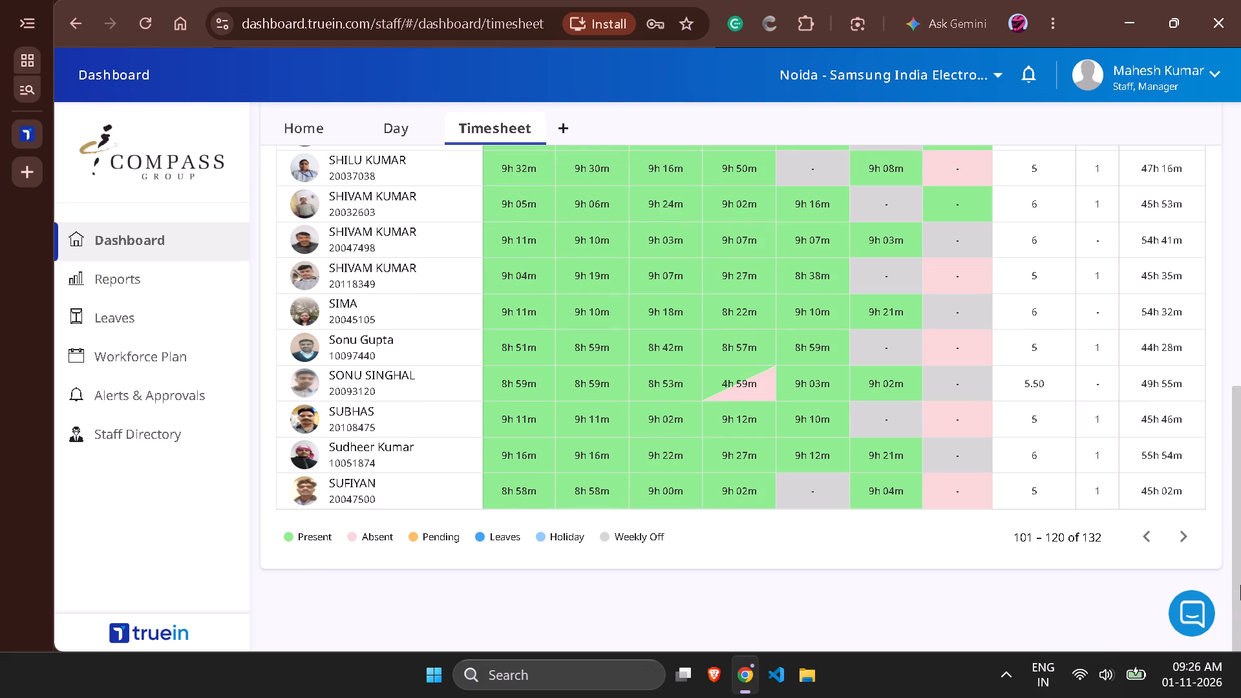
left_click(1181, 530)
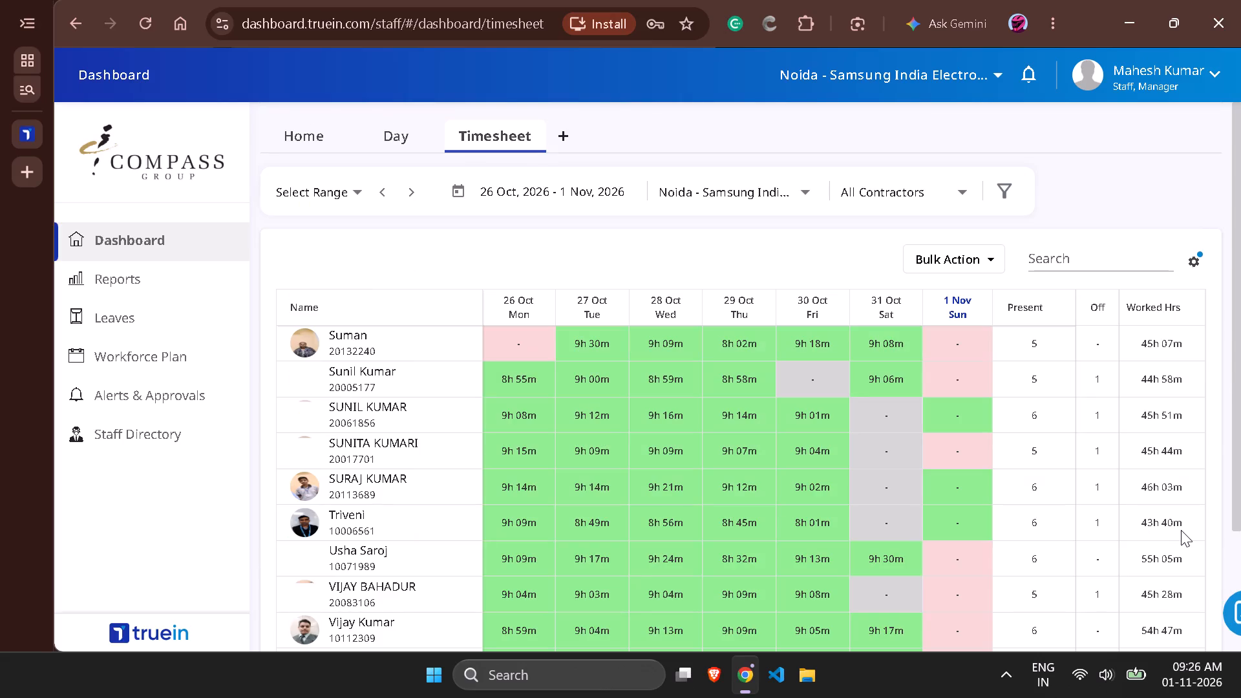
left_click(959, 337)
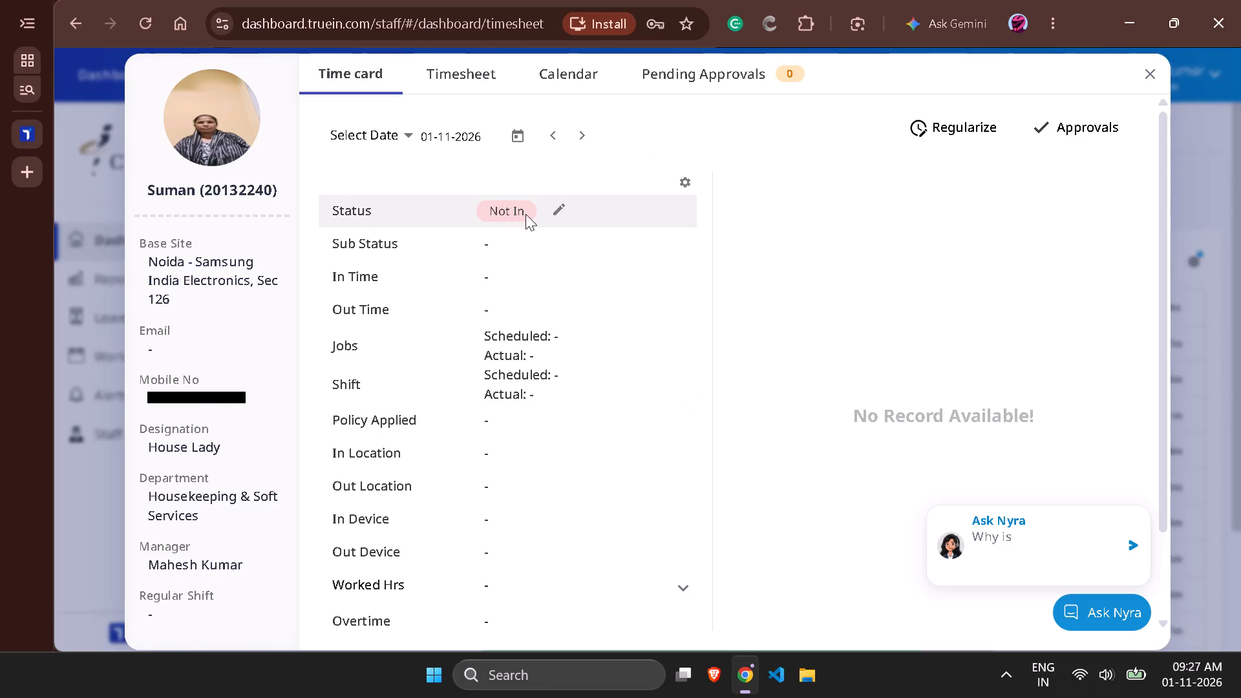
left_click(558, 213)
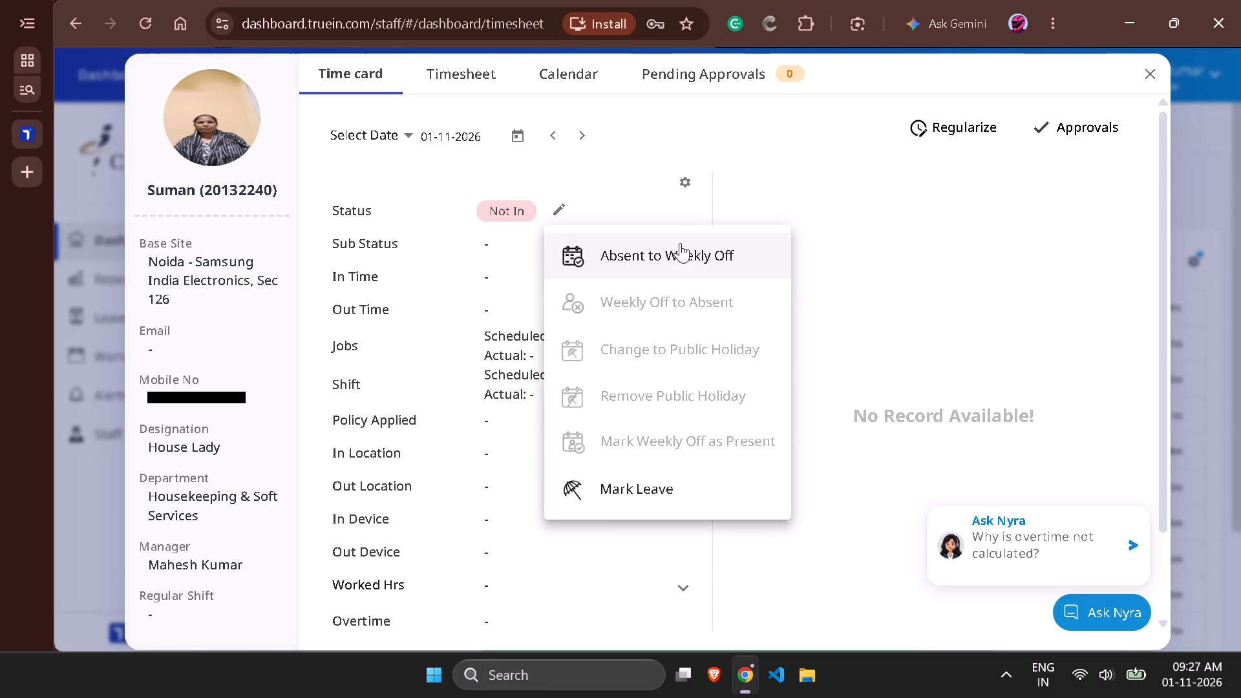
left_click(680, 243)
left_click(792, 419)
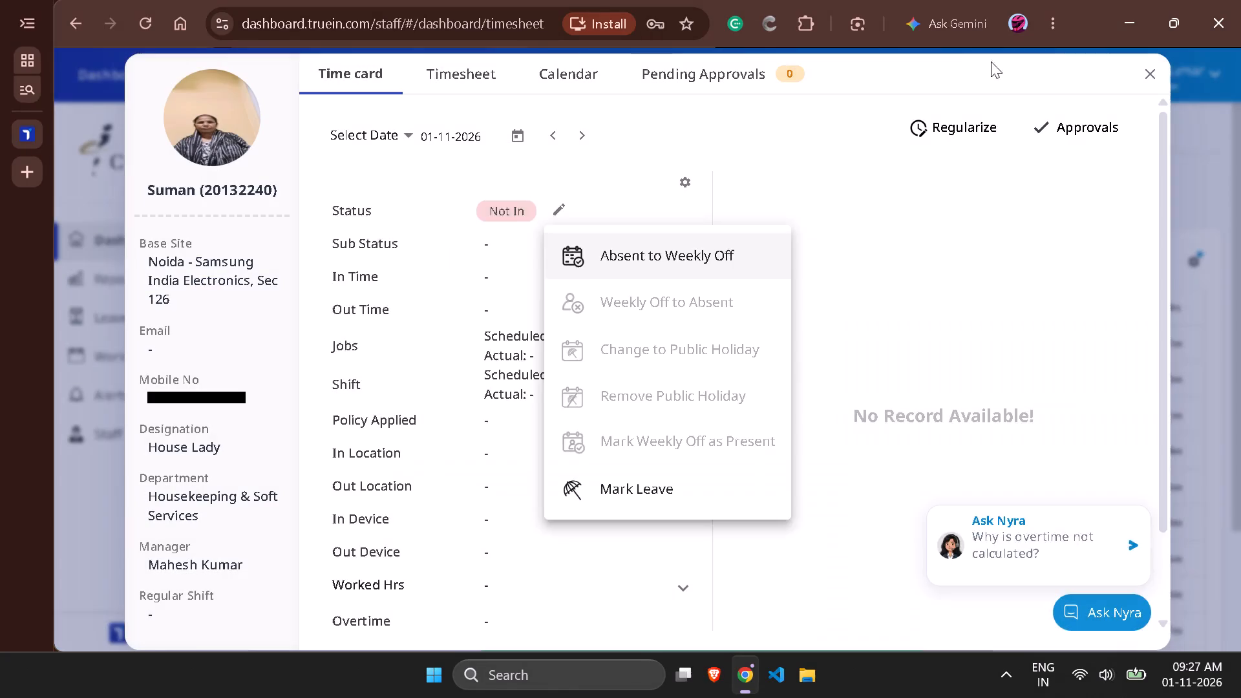
left_click(1147, 81)
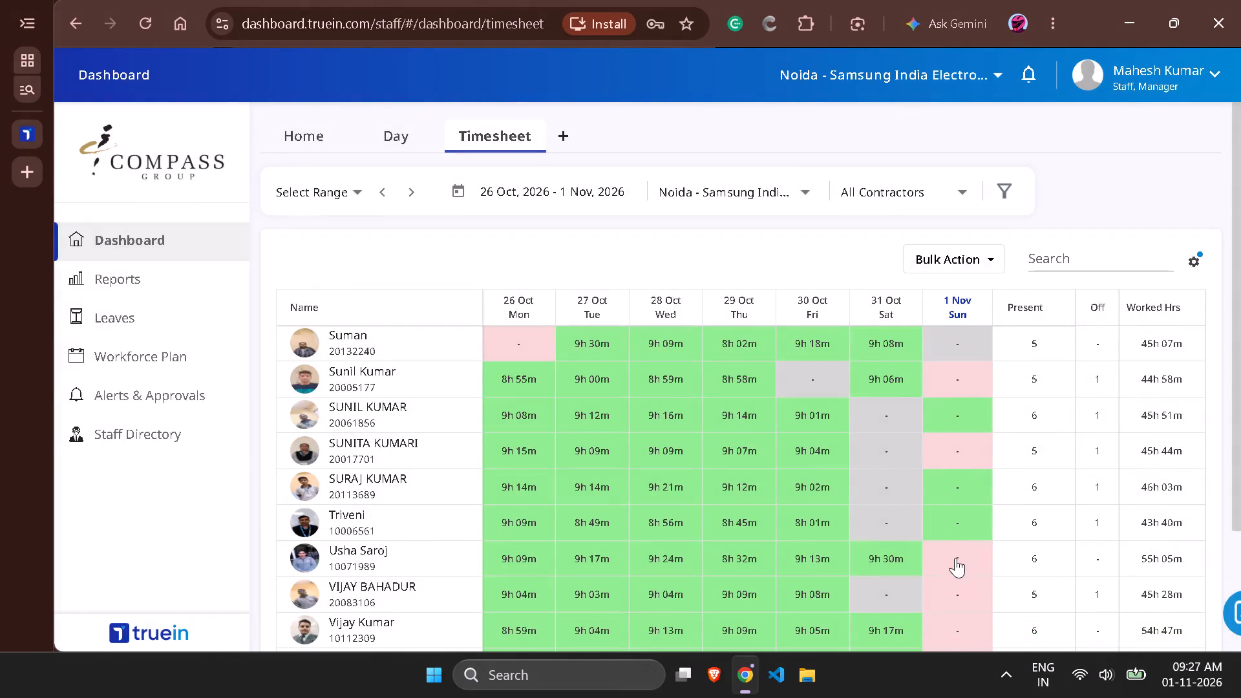
Convert the 1 November absence of Usha, the House Lady, to Weekly Off and close the time card.
left_click(955, 558)
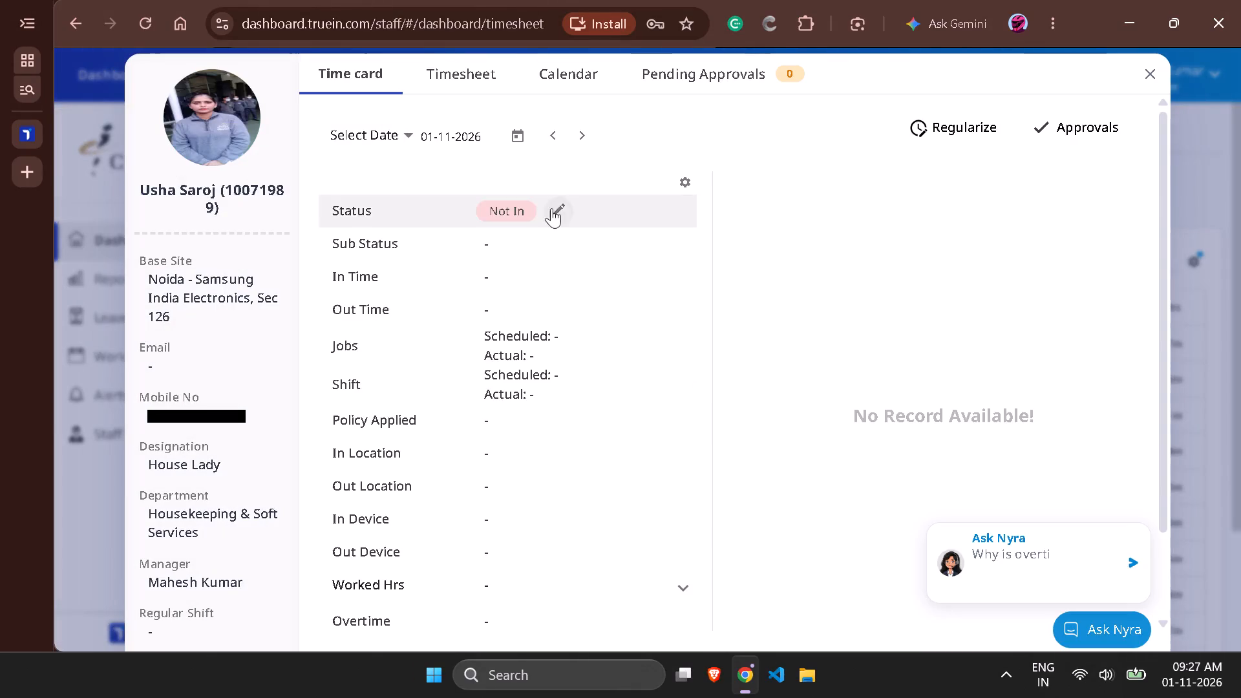
left_click(554, 211)
left_click(706, 260)
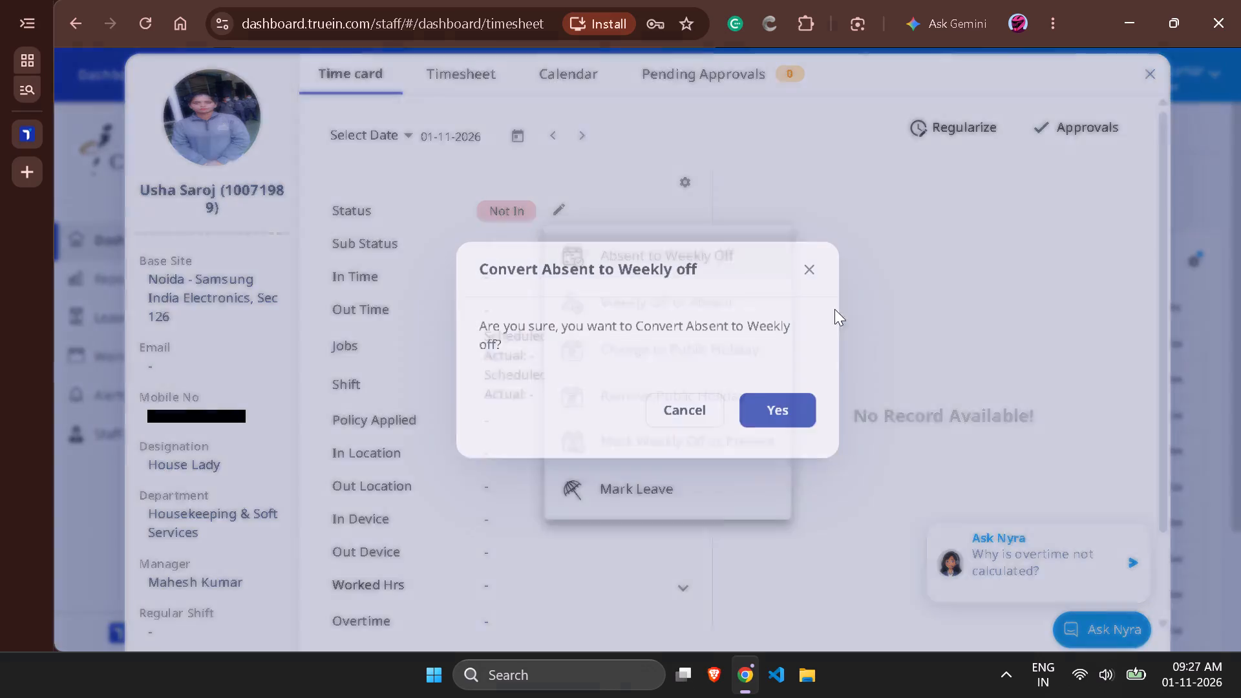
left_click(781, 410)
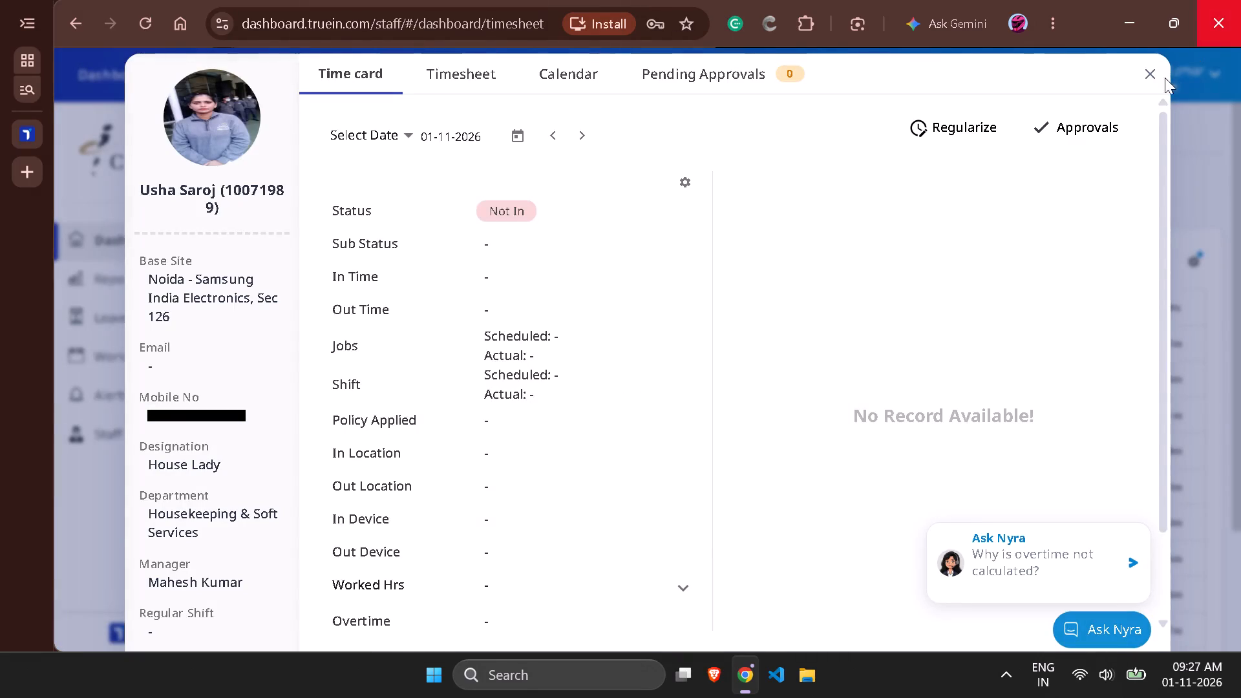
left_click(1148, 87)
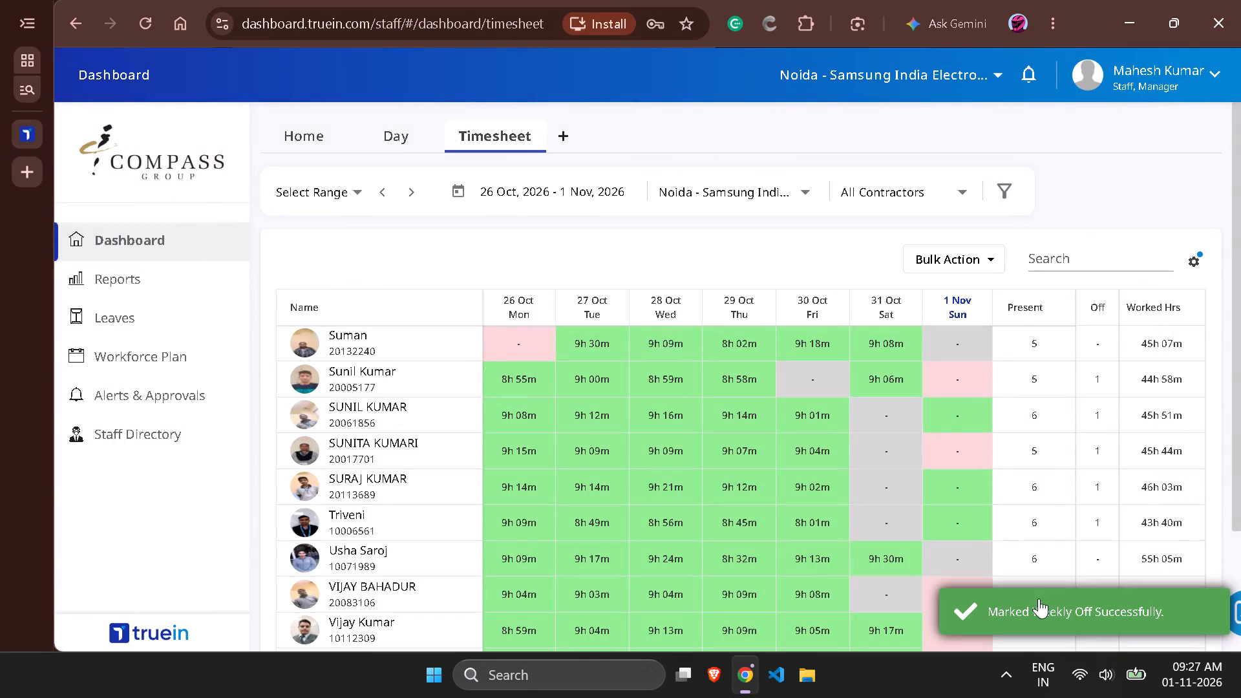
Convert the 1 November absence of Vijay, the Pantry Associate, to Weekly Off and close the time card.
left_click(955, 631)
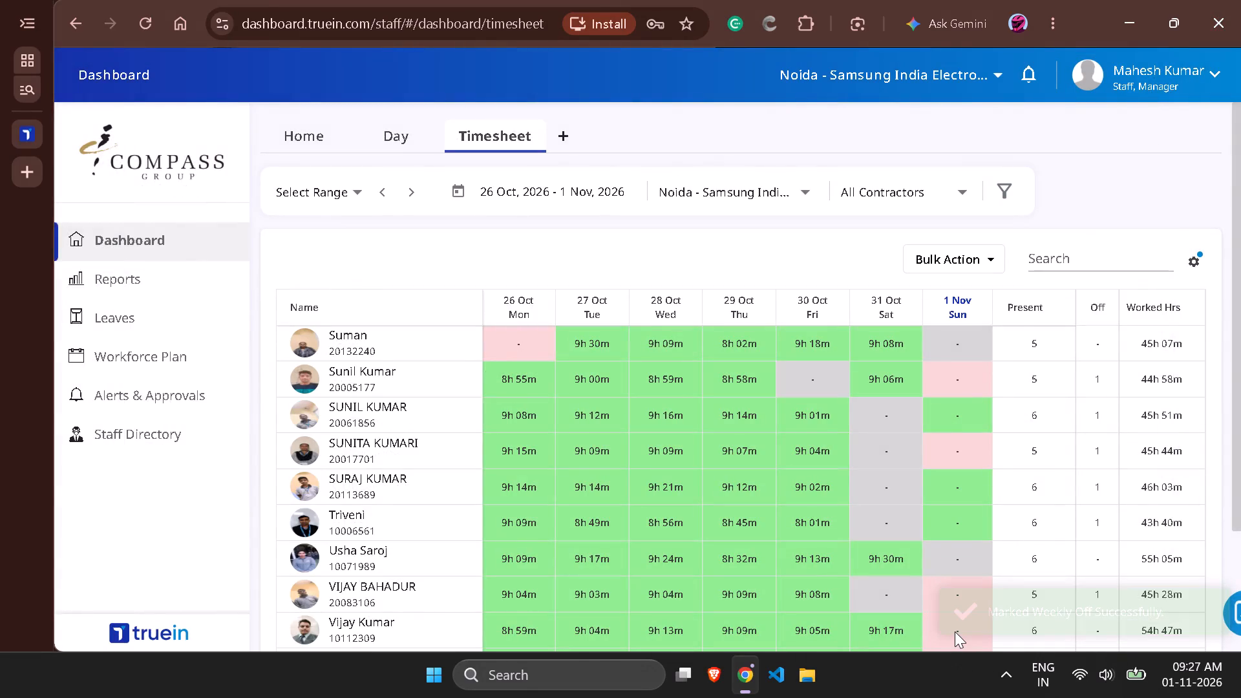
left_click(959, 631)
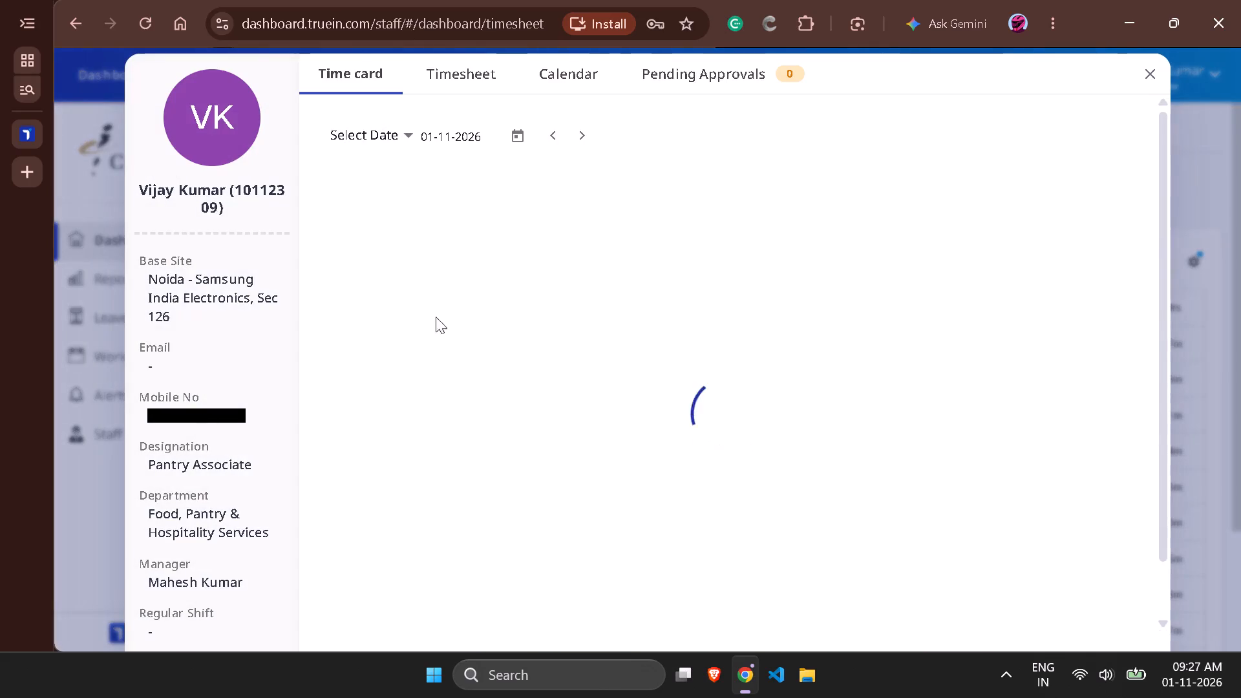
left_click(556, 210)
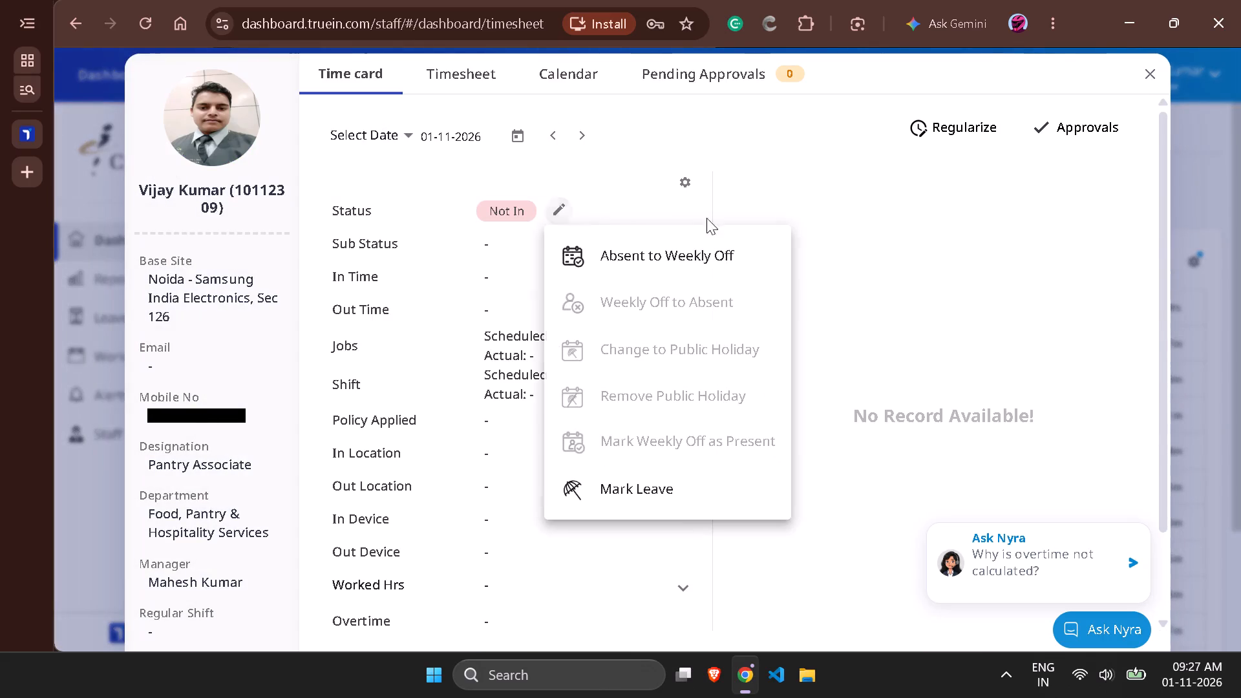
left_click(661, 273)
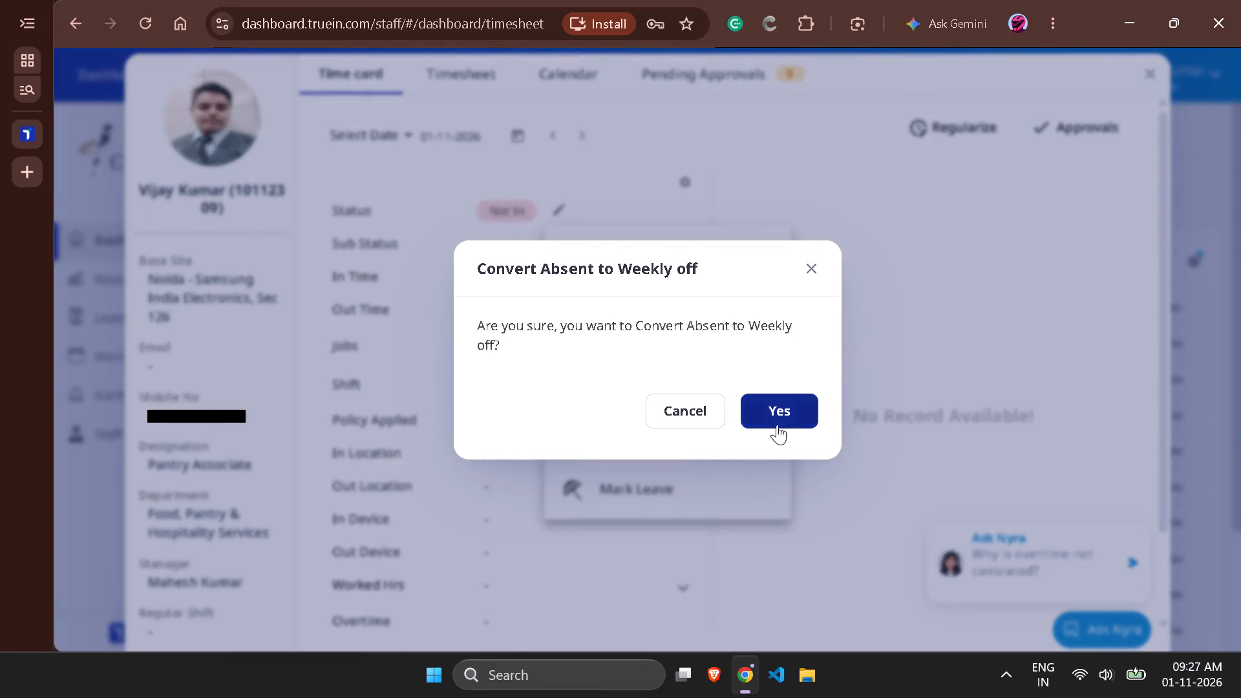
left_click(780, 420)
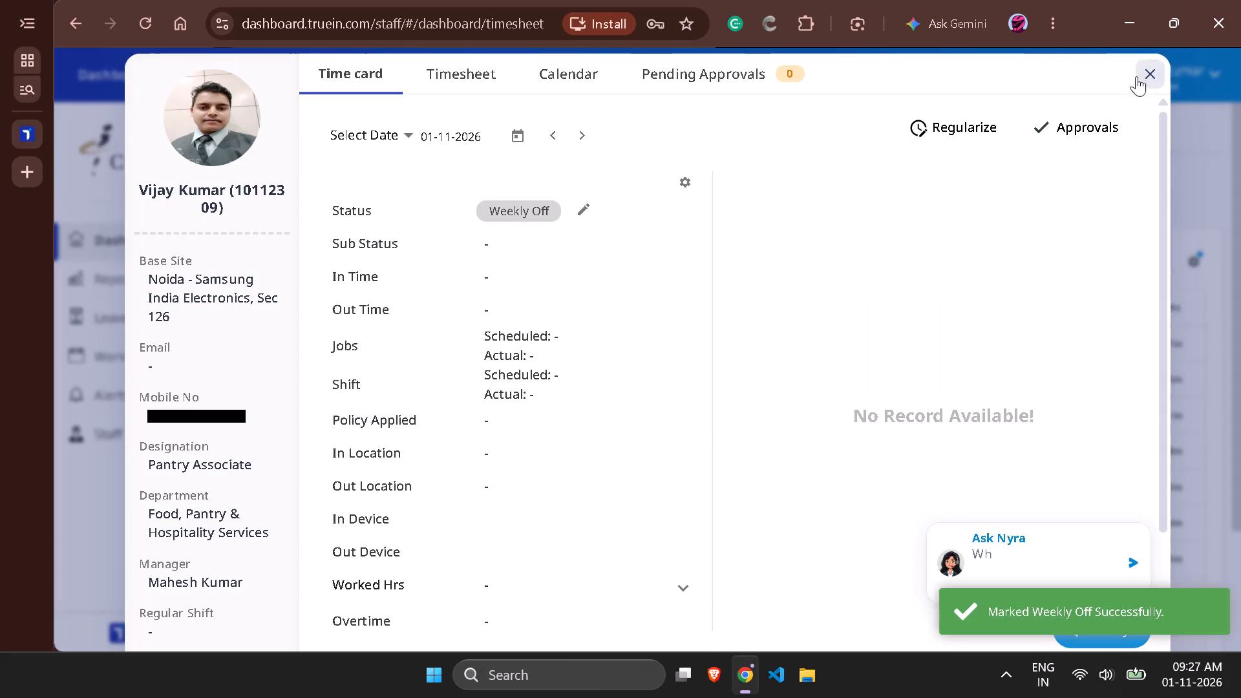
left_click(1134, 74)
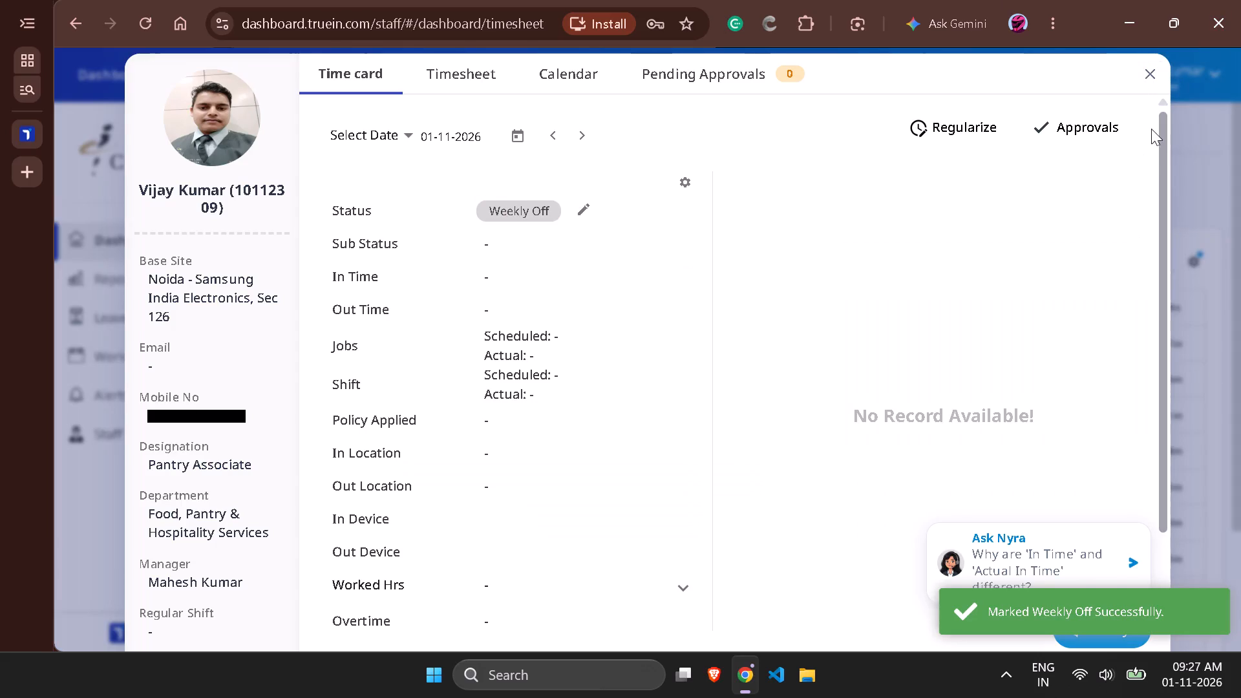
left_click(1149, 71)
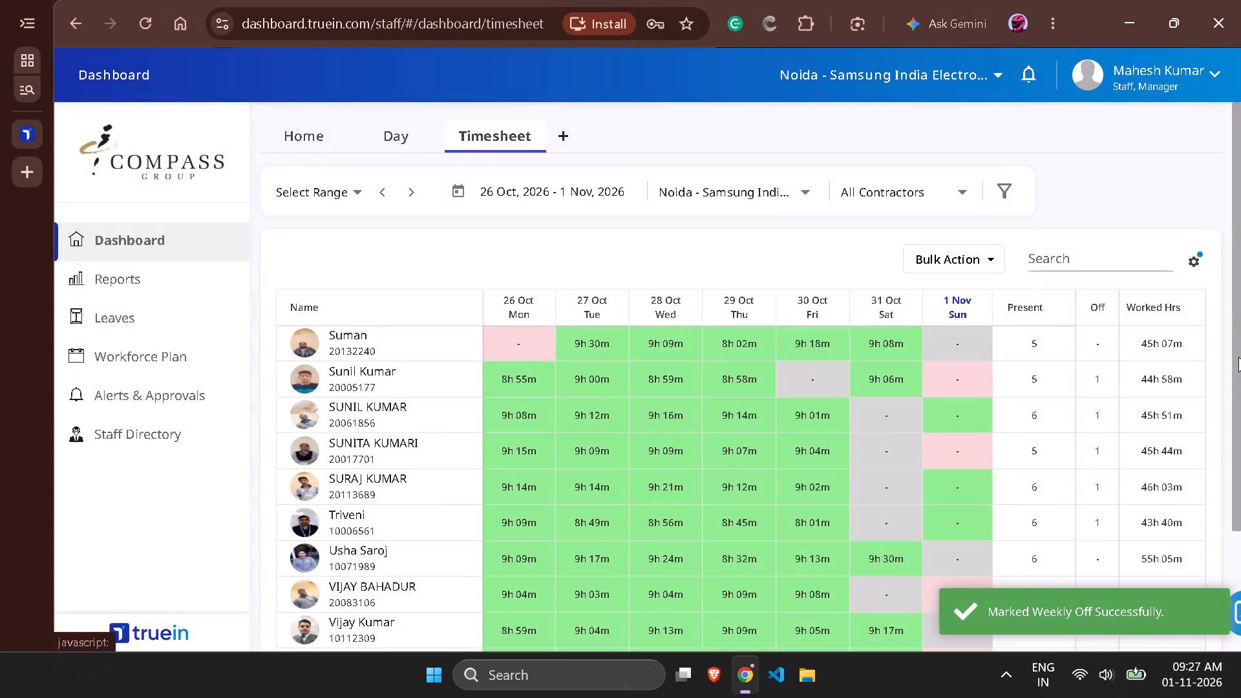
Convert the 1 November absence of Visal, the HK Associate, to Weekly Off and close the time card.
left_click_drag(1236, 381, 1240, 495)
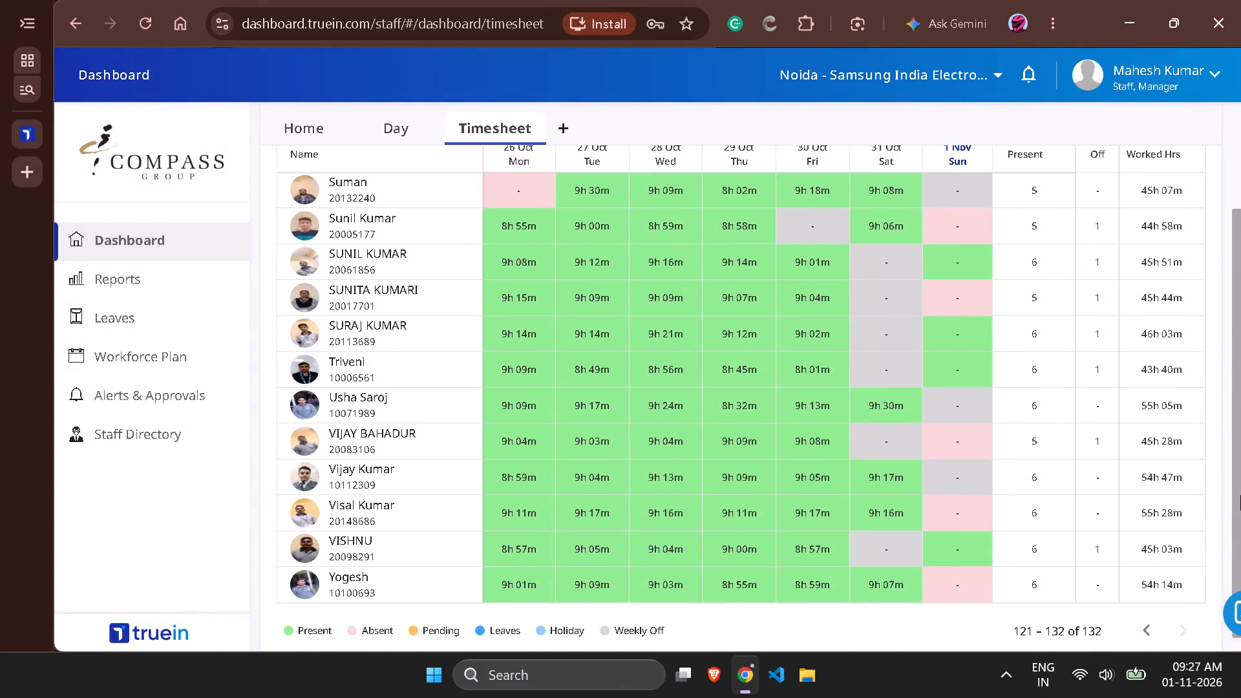
left_click_drag(1240, 495, 1240, 570)
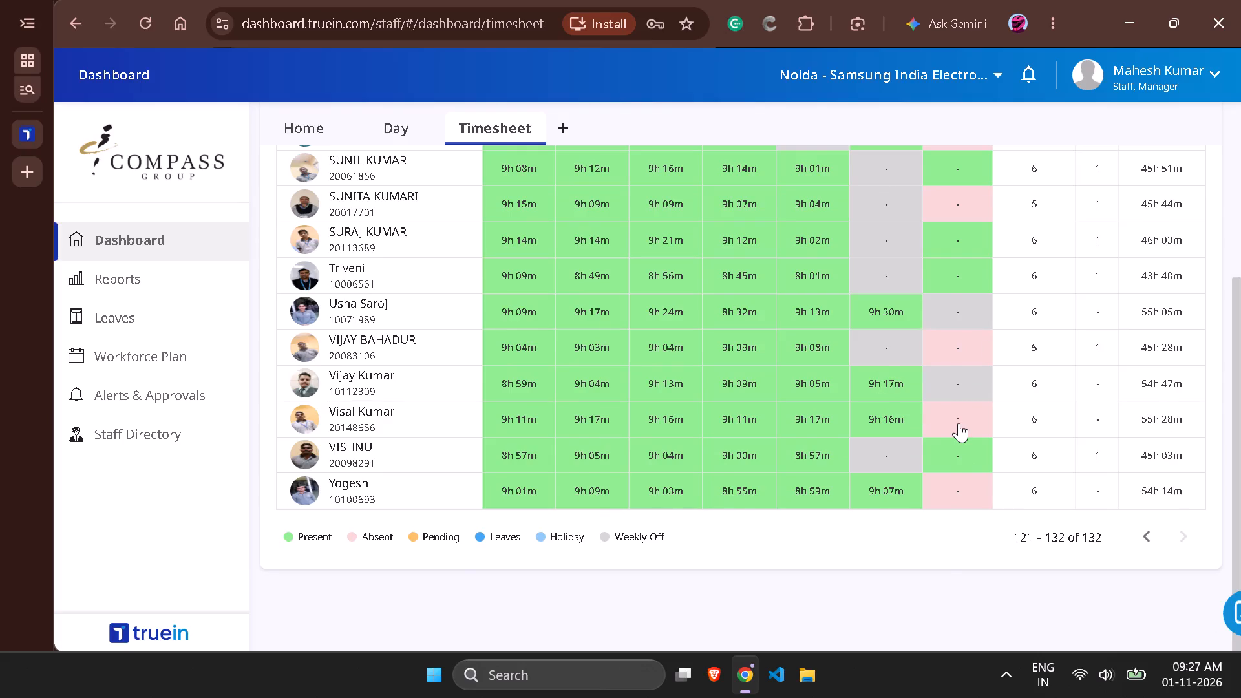
left_click(959, 423)
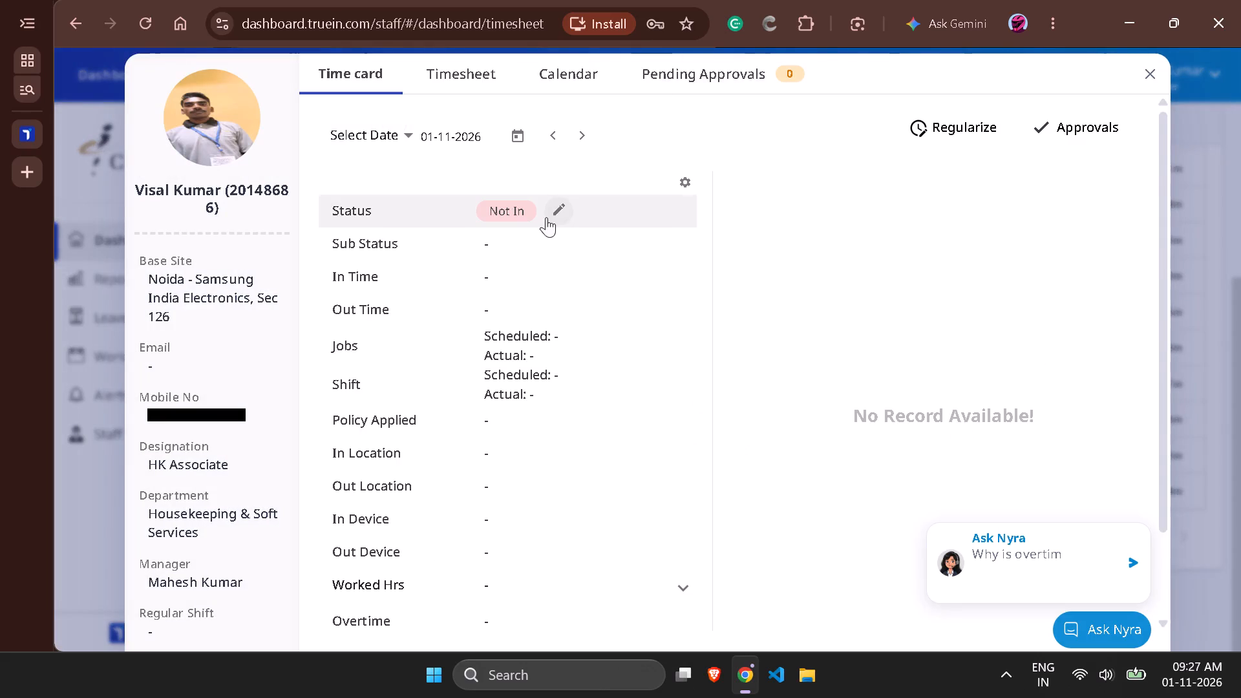
left_click(562, 209)
left_click(626, 259)
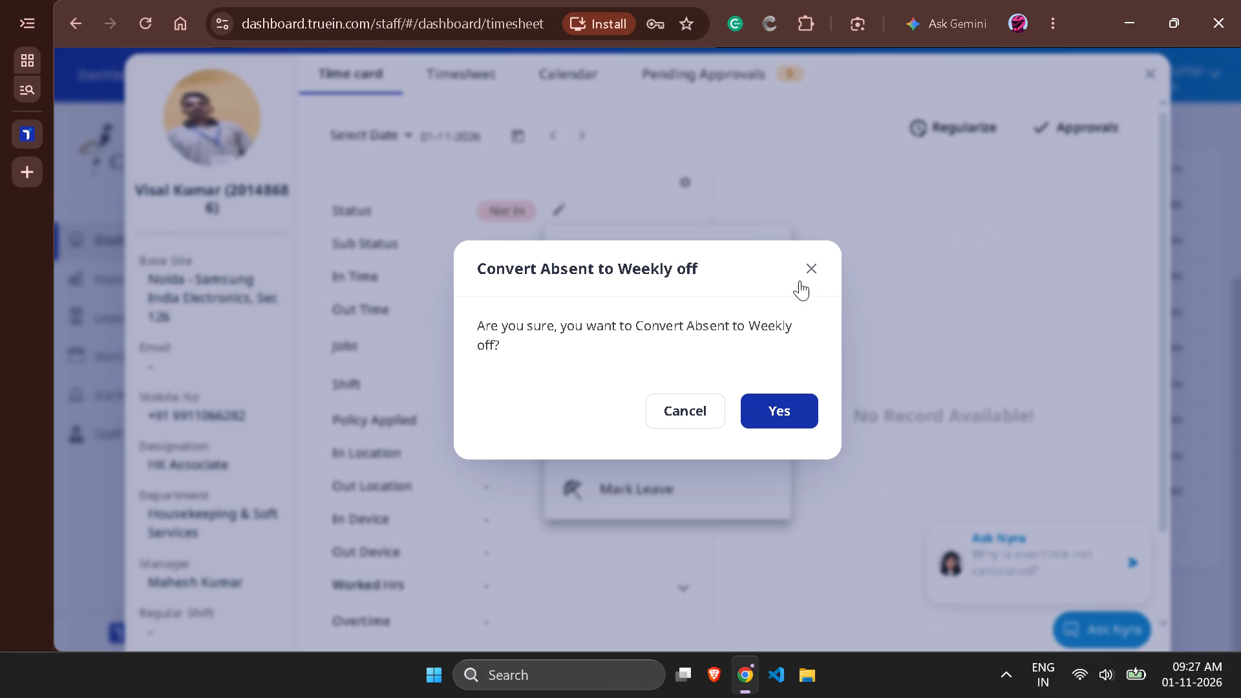
left_click(789, 413)
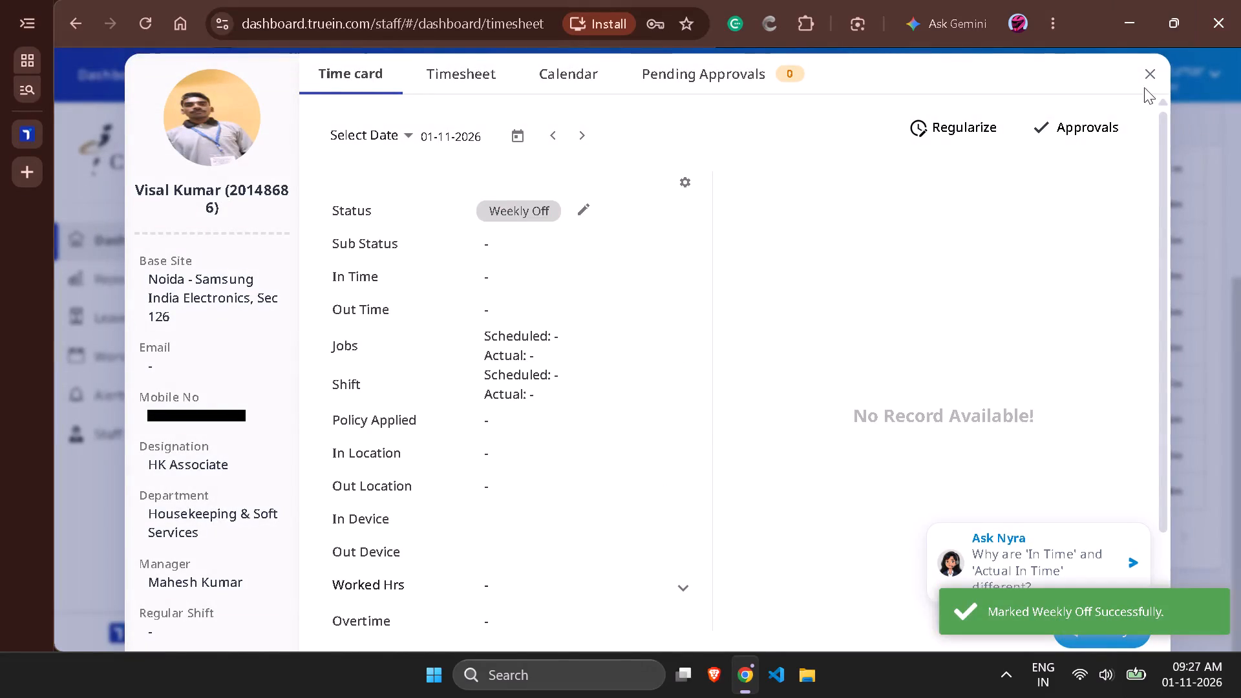
left_click(1149, 76)
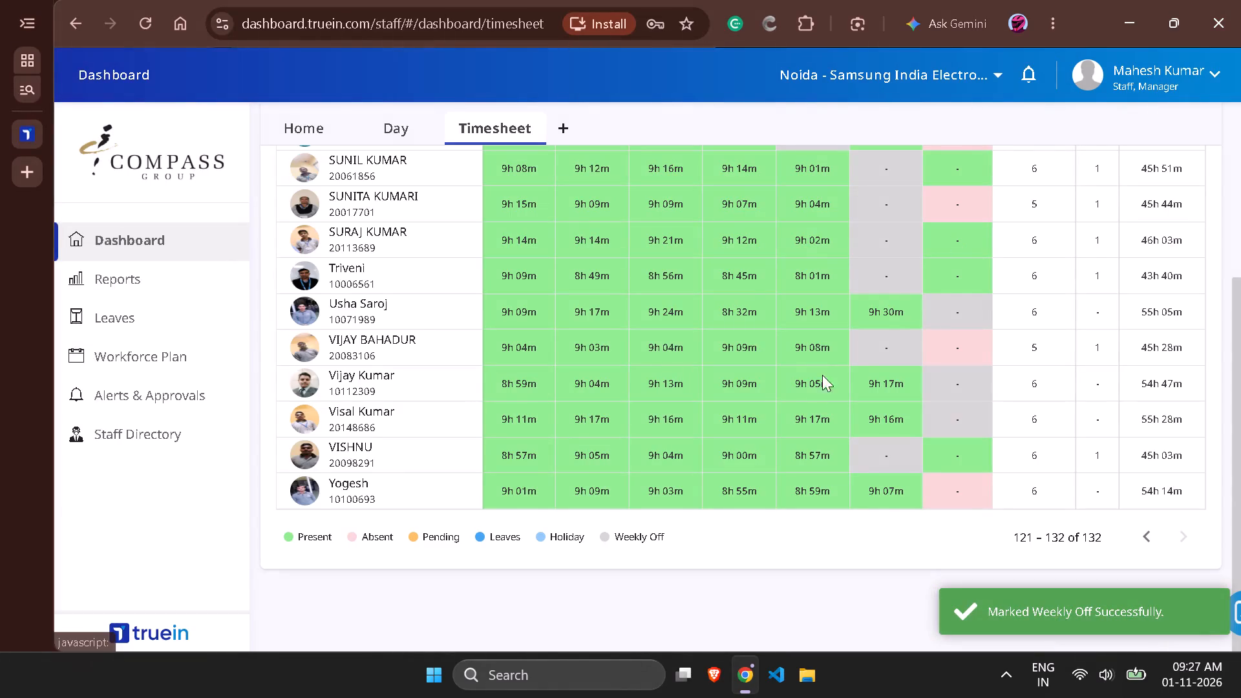
left_click(959, 488)
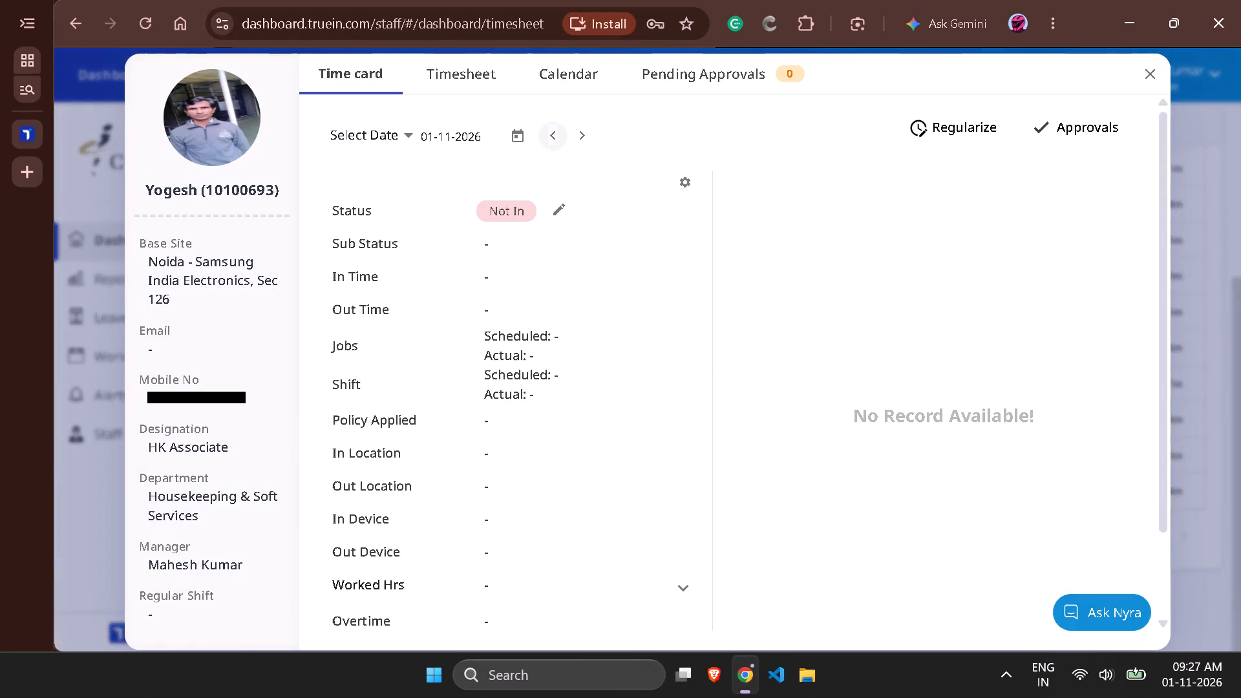
left_click(553, 209)
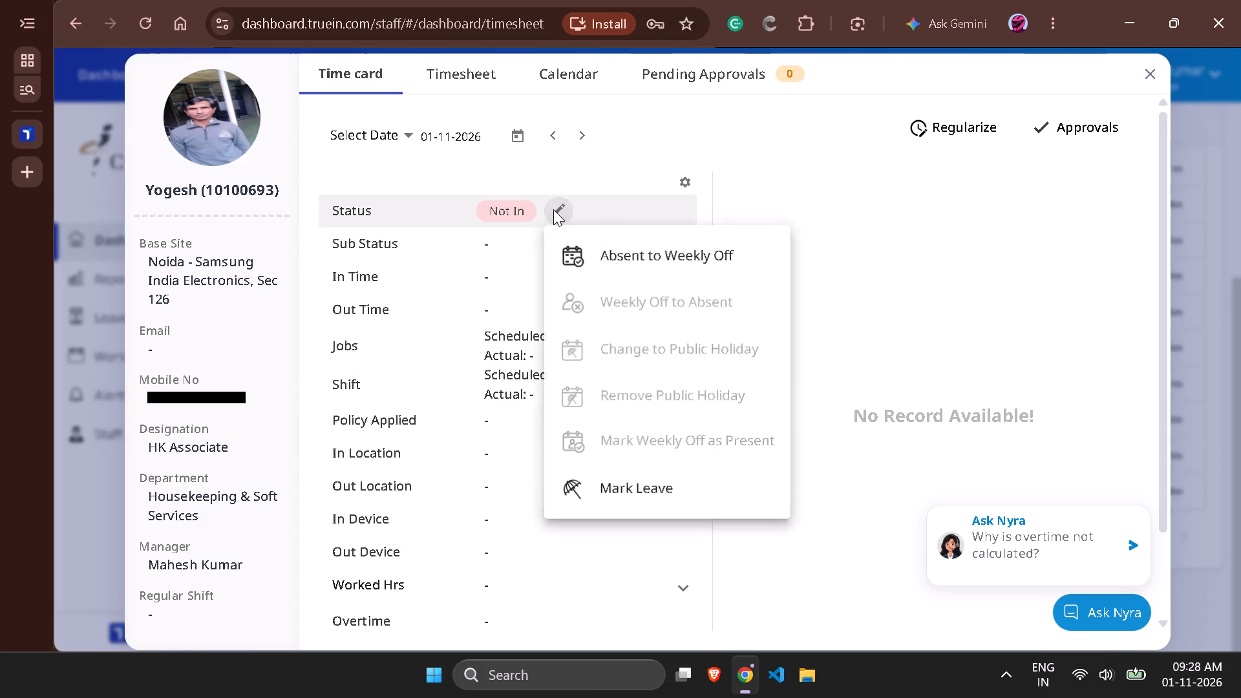
left_click(594, 245)
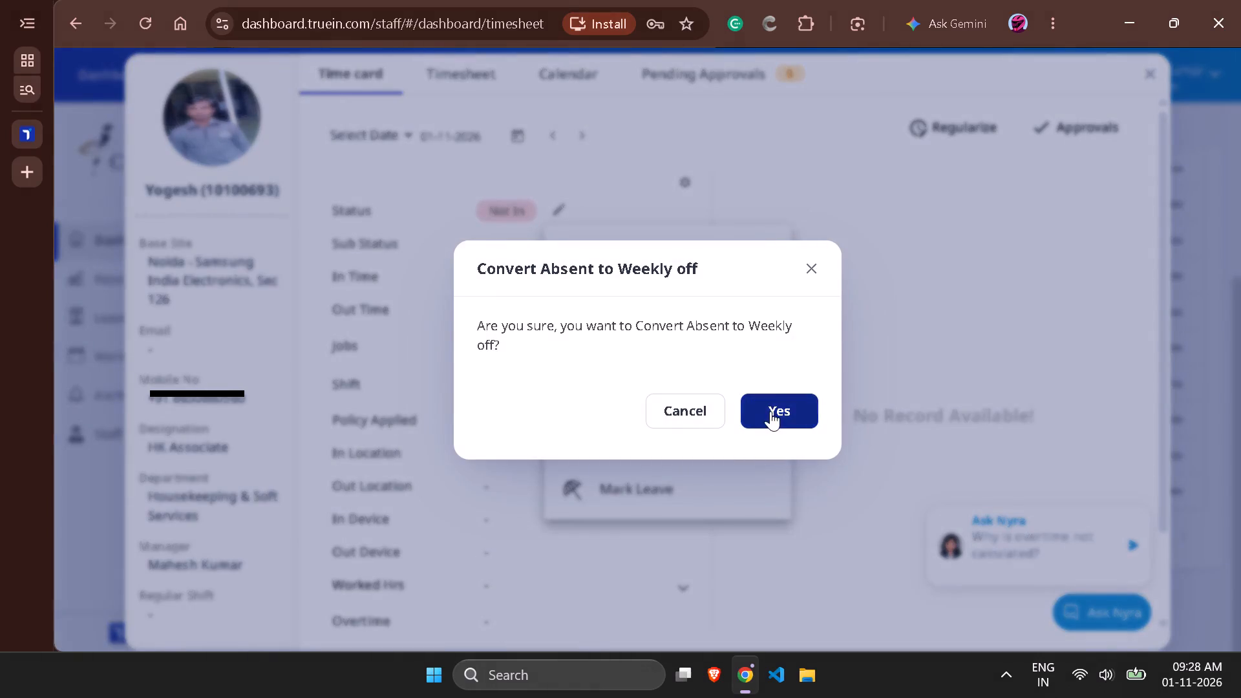
left_click(771, 411)
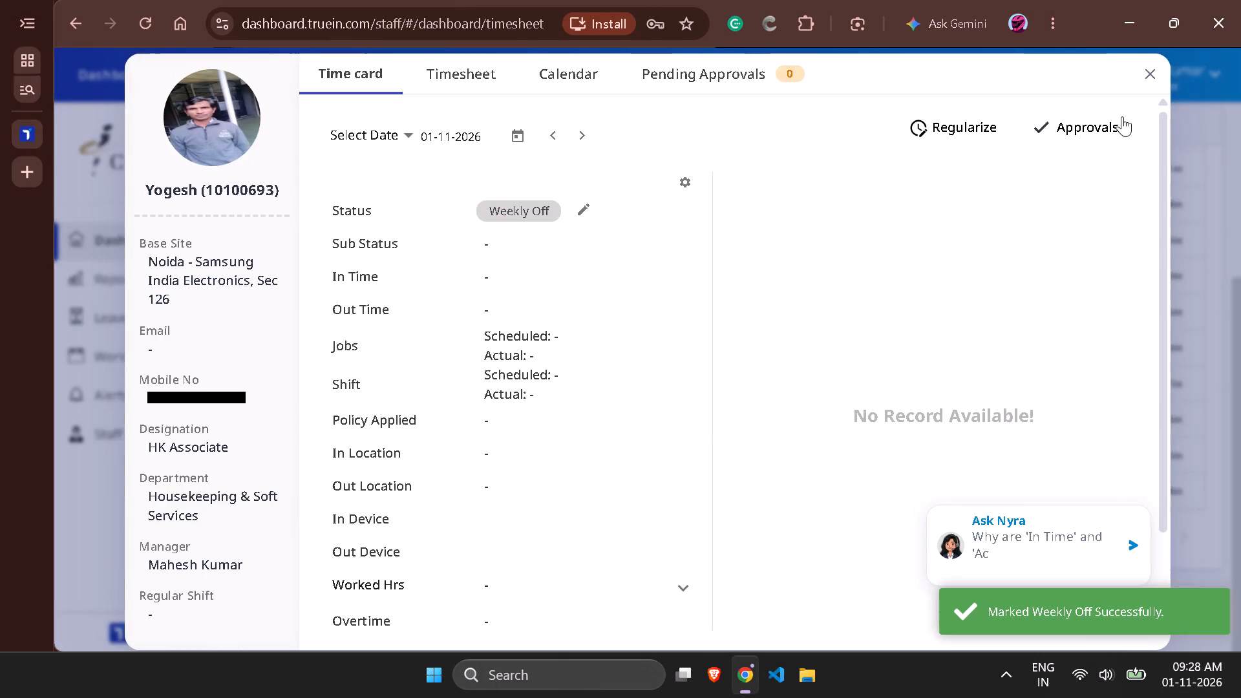
left_click(1149, 80)
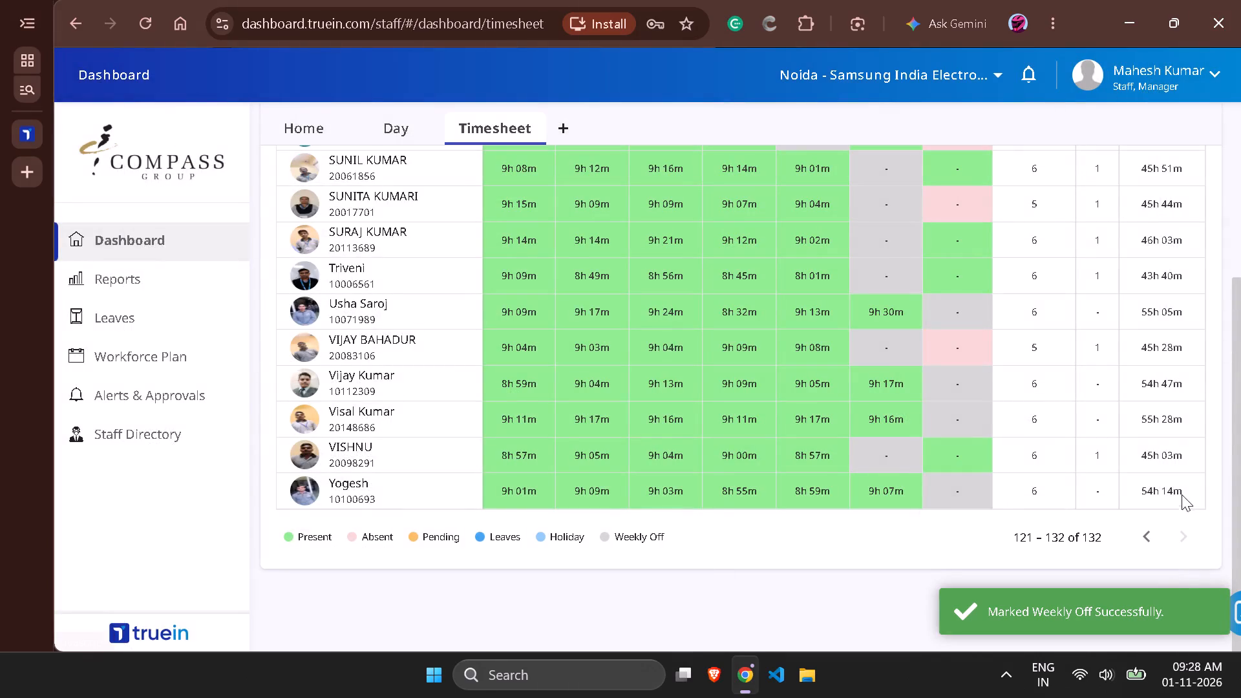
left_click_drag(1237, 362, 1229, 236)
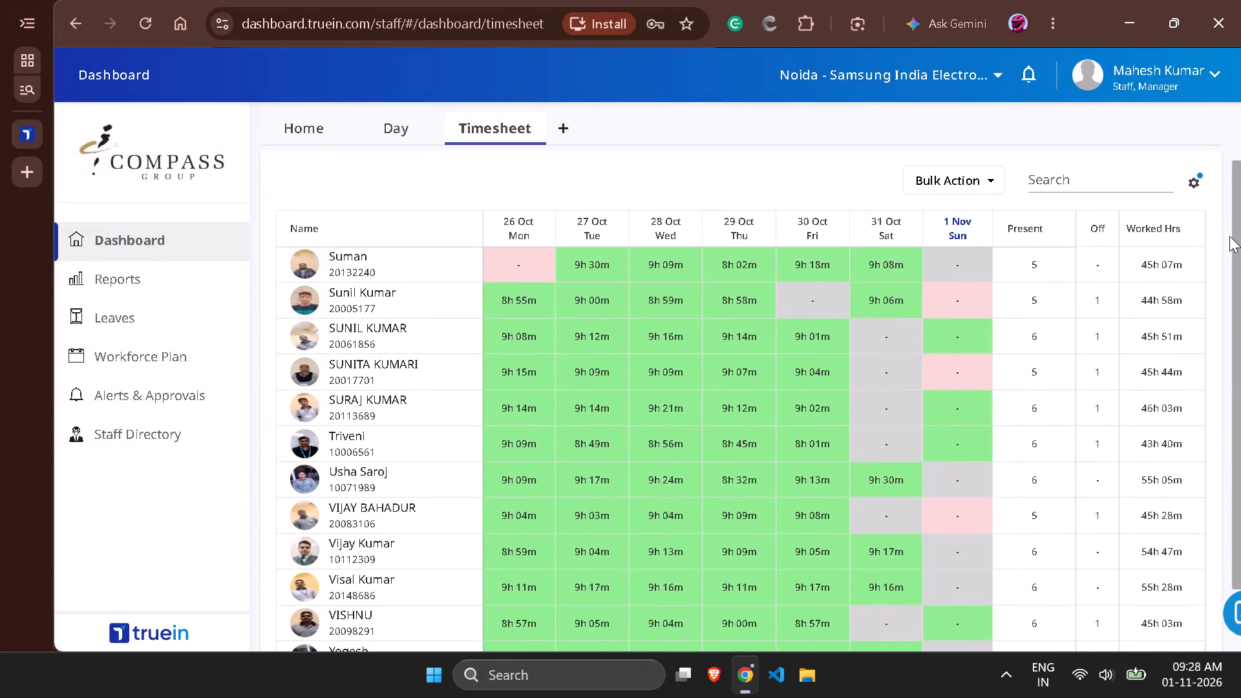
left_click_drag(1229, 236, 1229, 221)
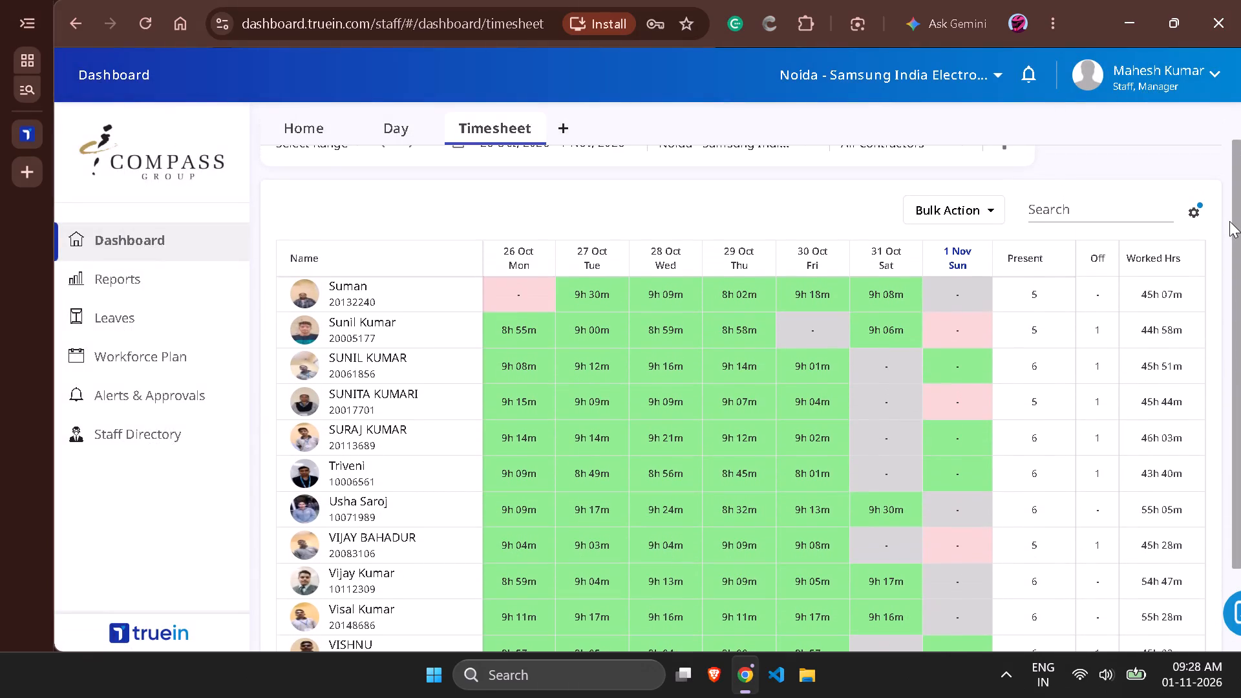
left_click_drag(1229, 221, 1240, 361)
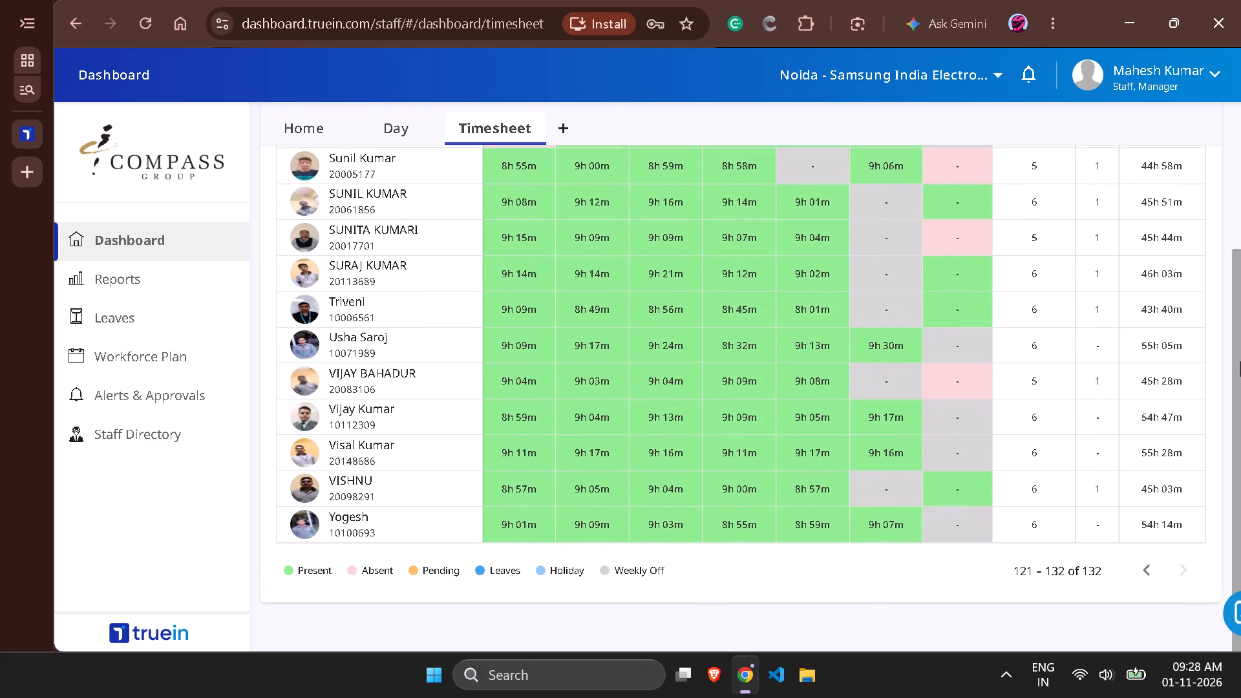
Go back to timesheet rows 101–120 and examine each employee's absences and weekly offs for 26 October–1 November.
left_click_drag(1240, 361, 1240, 415)
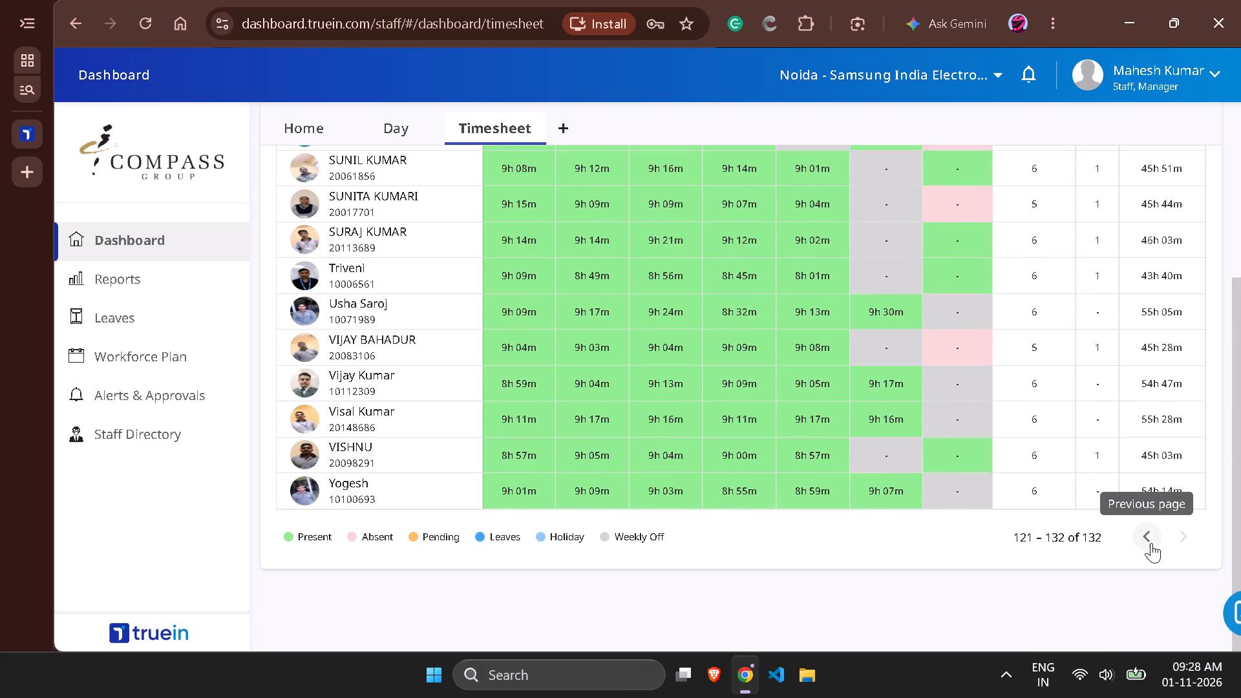
left_click(1151, 543)
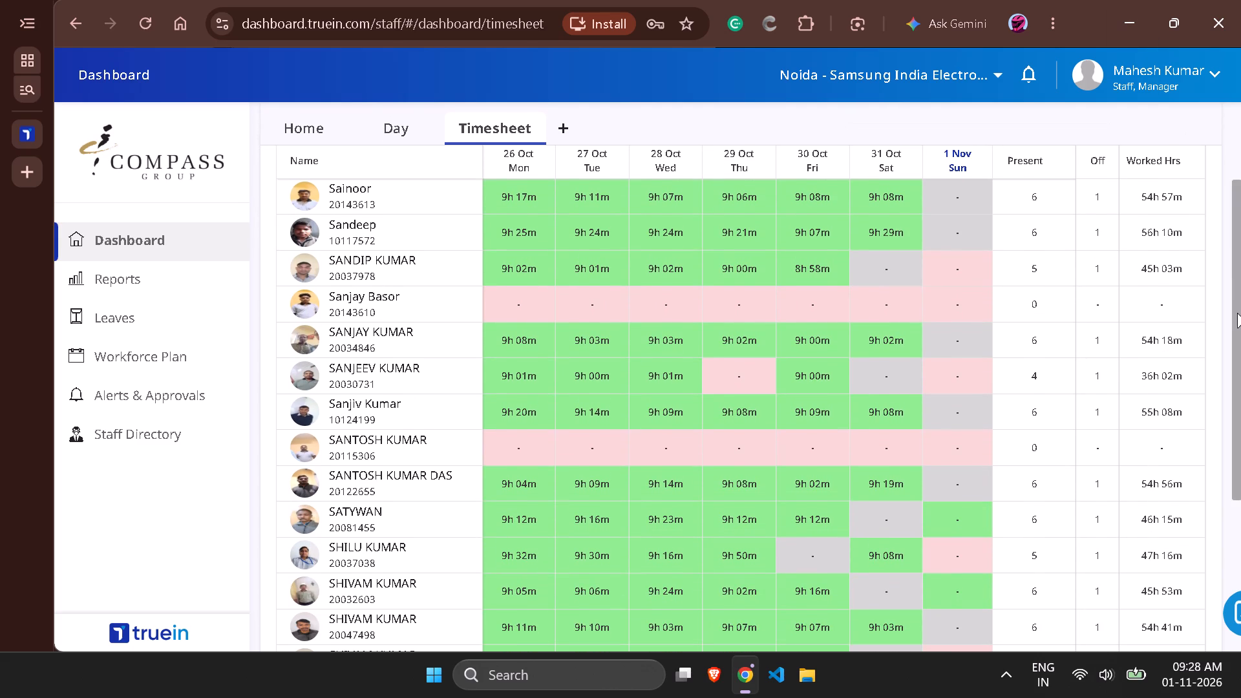
left_click(1226, 358)
left_click_drag(1226, 358, 1209, 537)
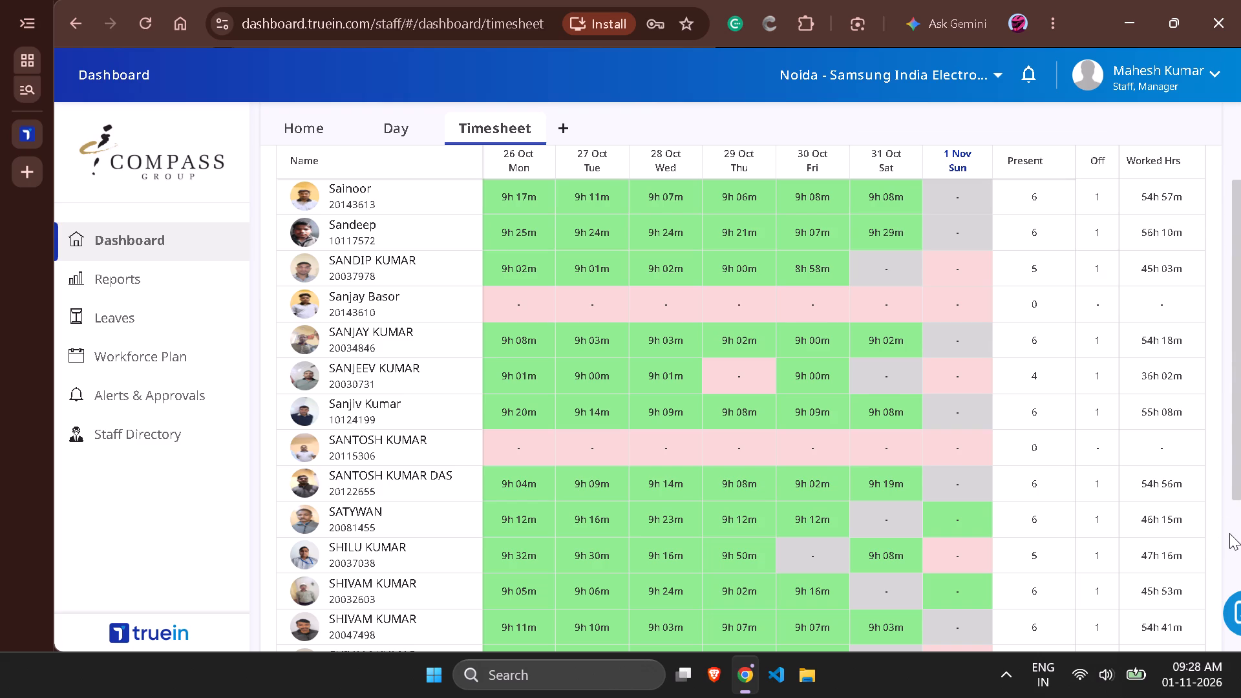
left_click_drag(1233, 532, 1233, 279)
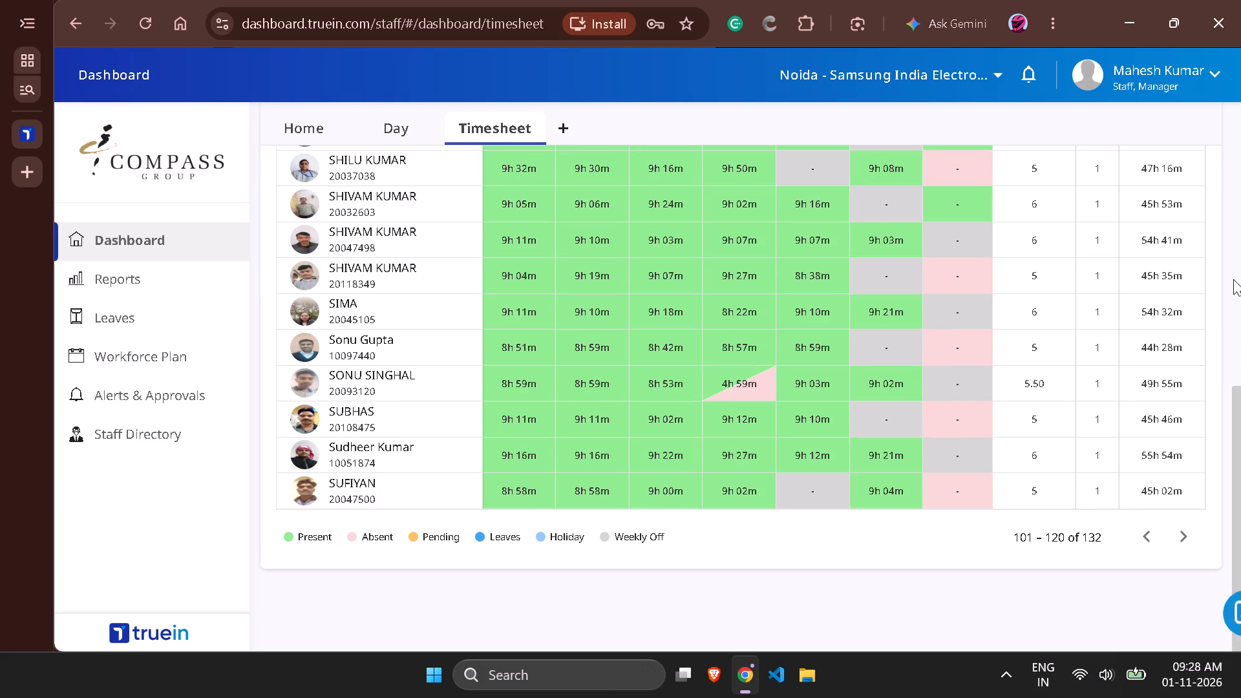
left_click_drag(1233, 279, 1220, 187)
left_click_drag(1236, 255, 1237, 416)
left_click_drag(1237, 416, 1237, 441)
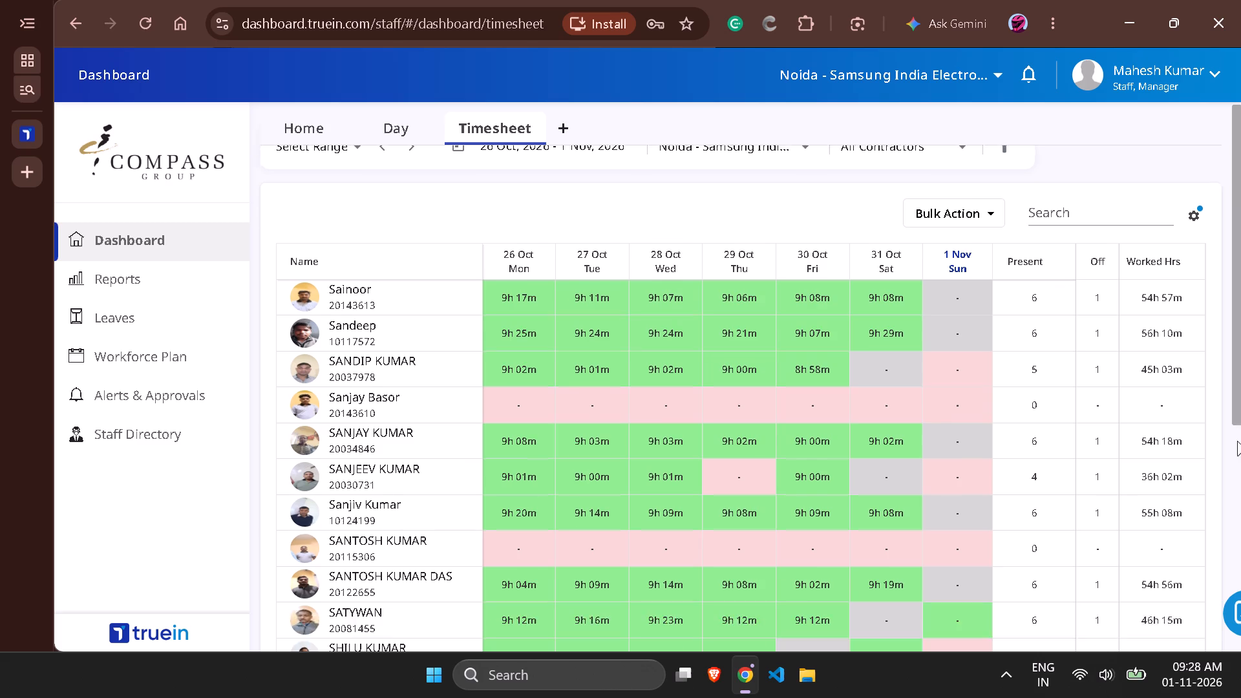
left_click_drag(1237, 441, 1240, 580)
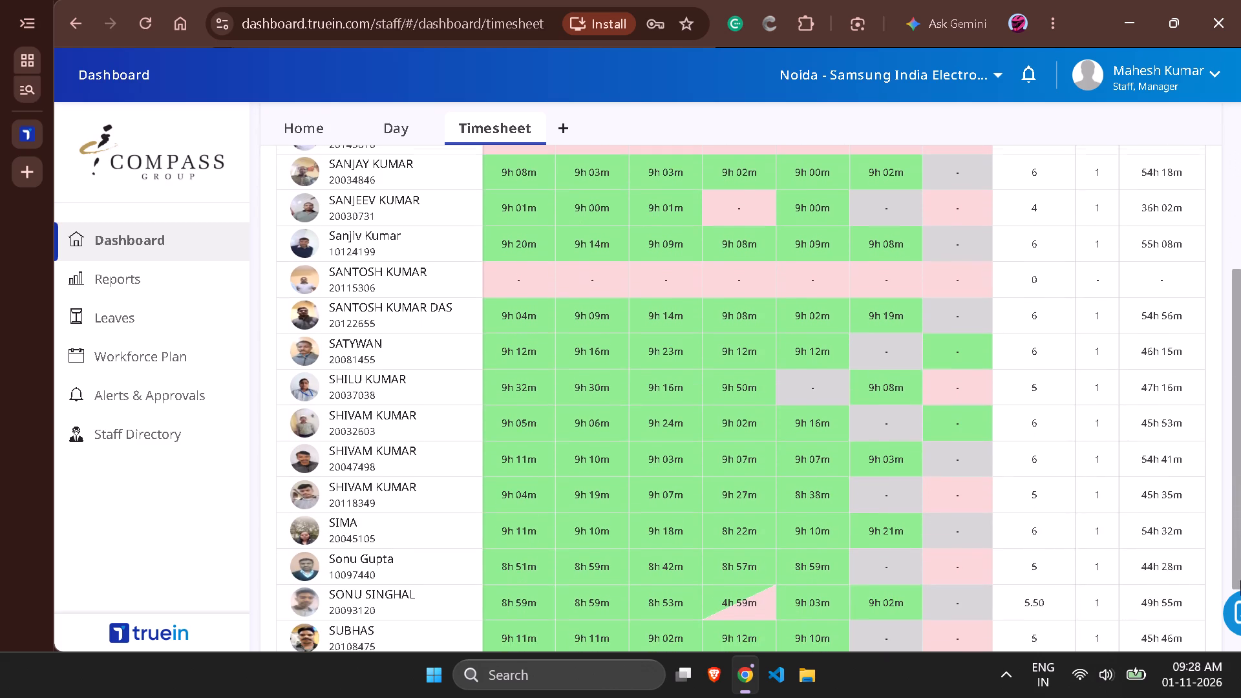
left_click_drag(1240, 580, 1240, 672)
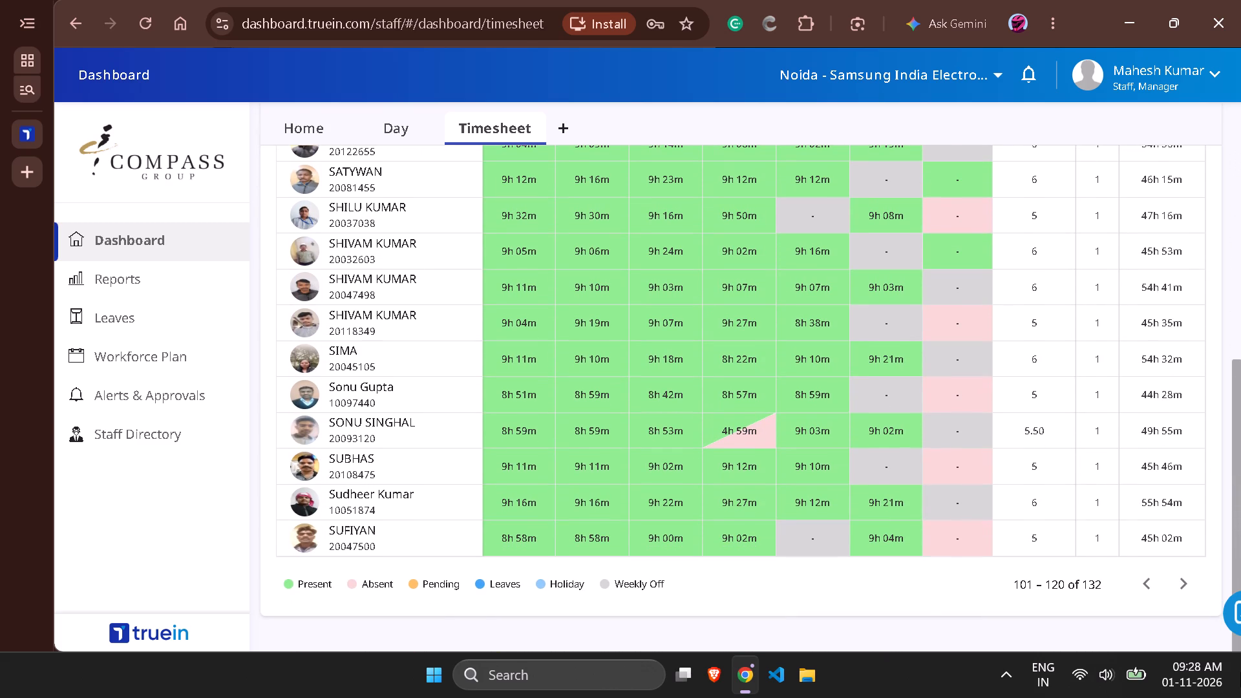
left_click_drag(1240, 672, 1240, 635)
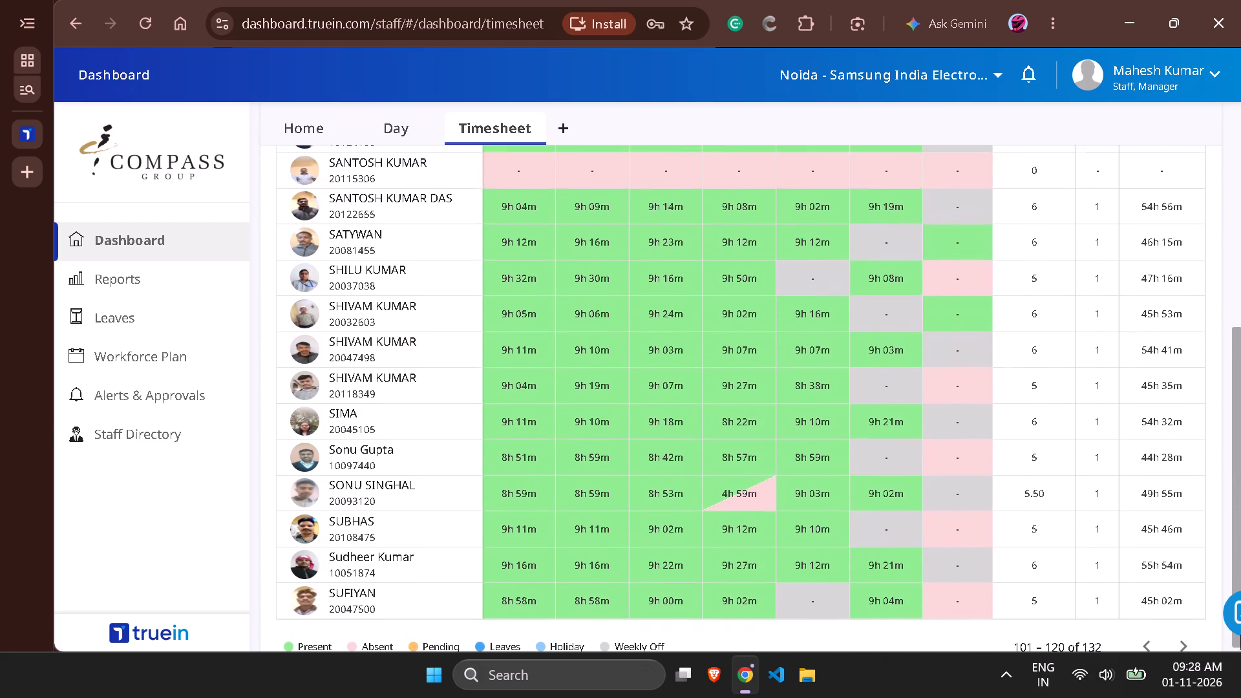
left_click_drag(1240, 635, 1240, 586)
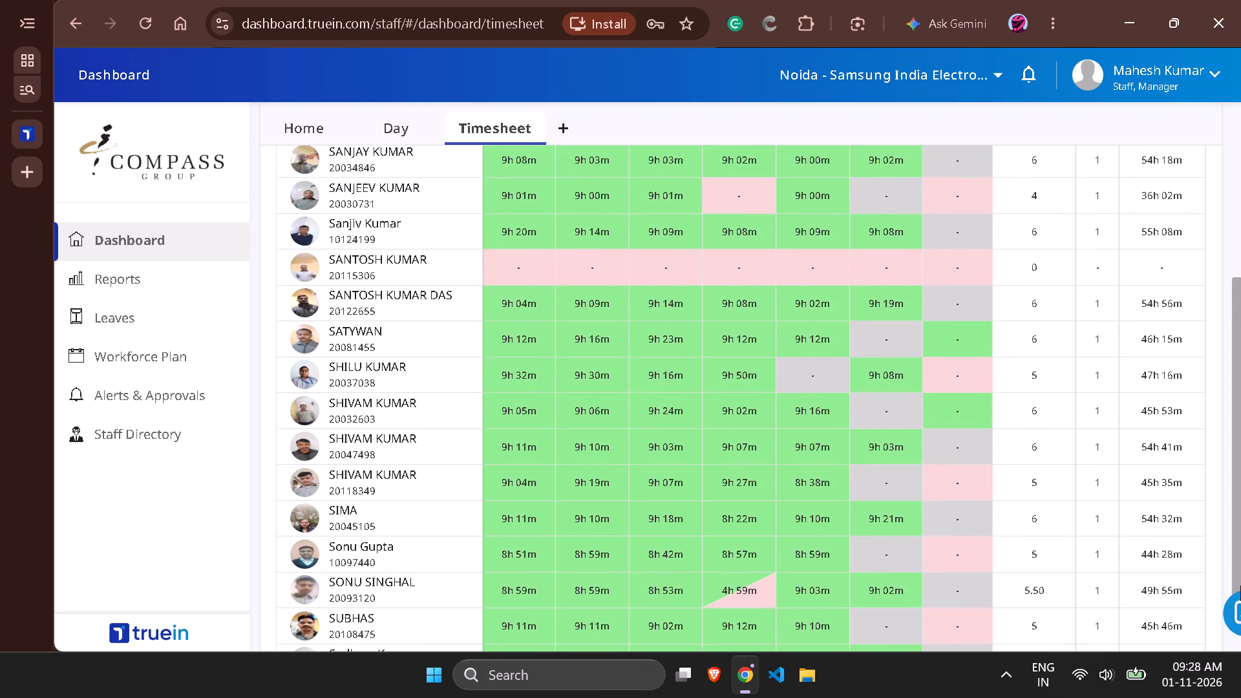
left_click_drag(1240, 586, 1234, 462)
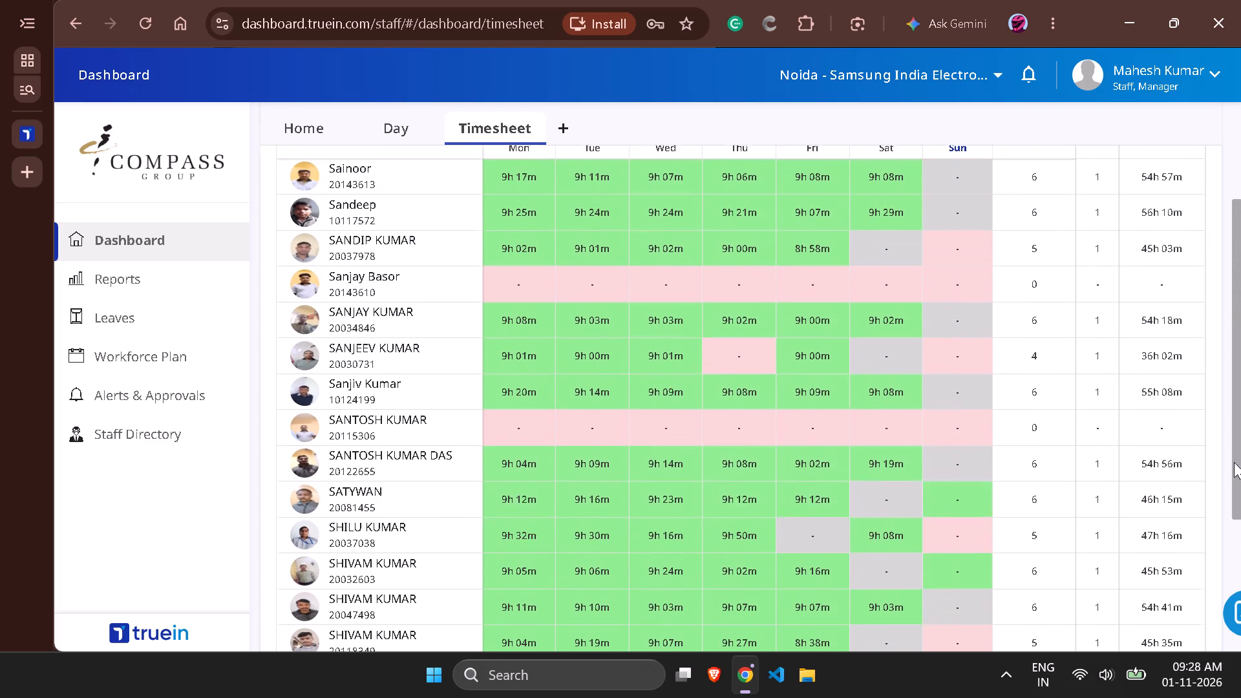
left_click_drag(1234, 462, 1240, 697)
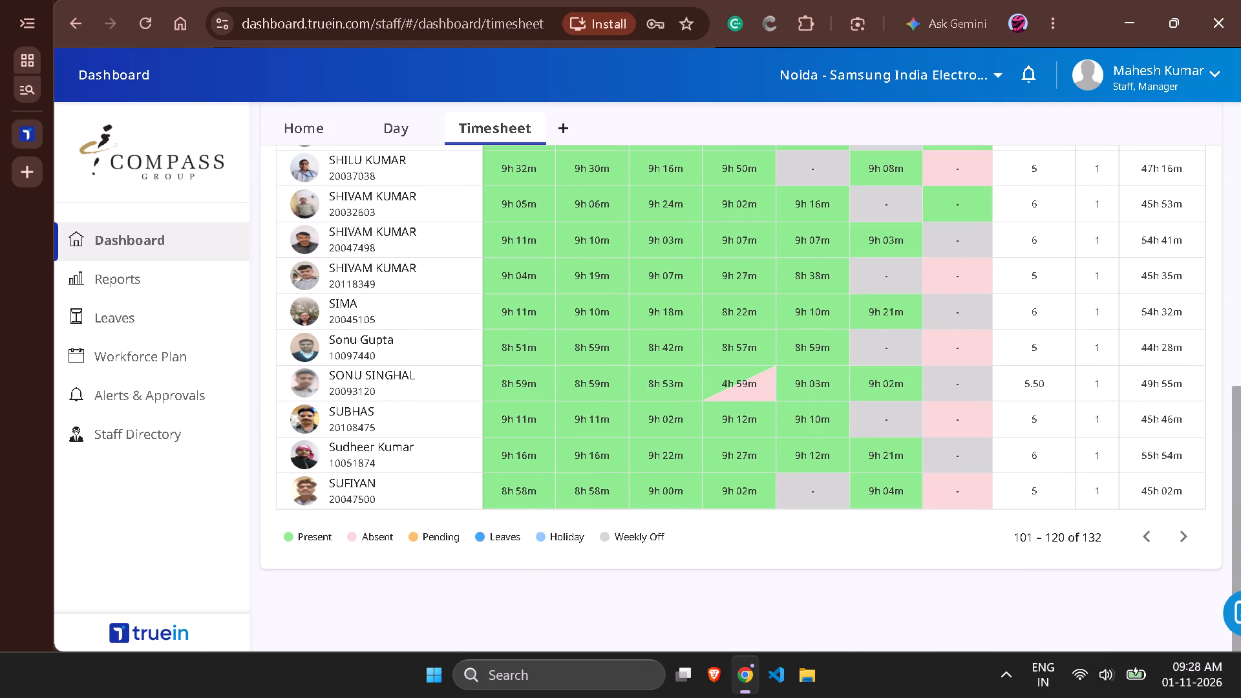
Go back to timesheet rows 81–100 to check their absences and weekly offs.
left_click(1136, 546)
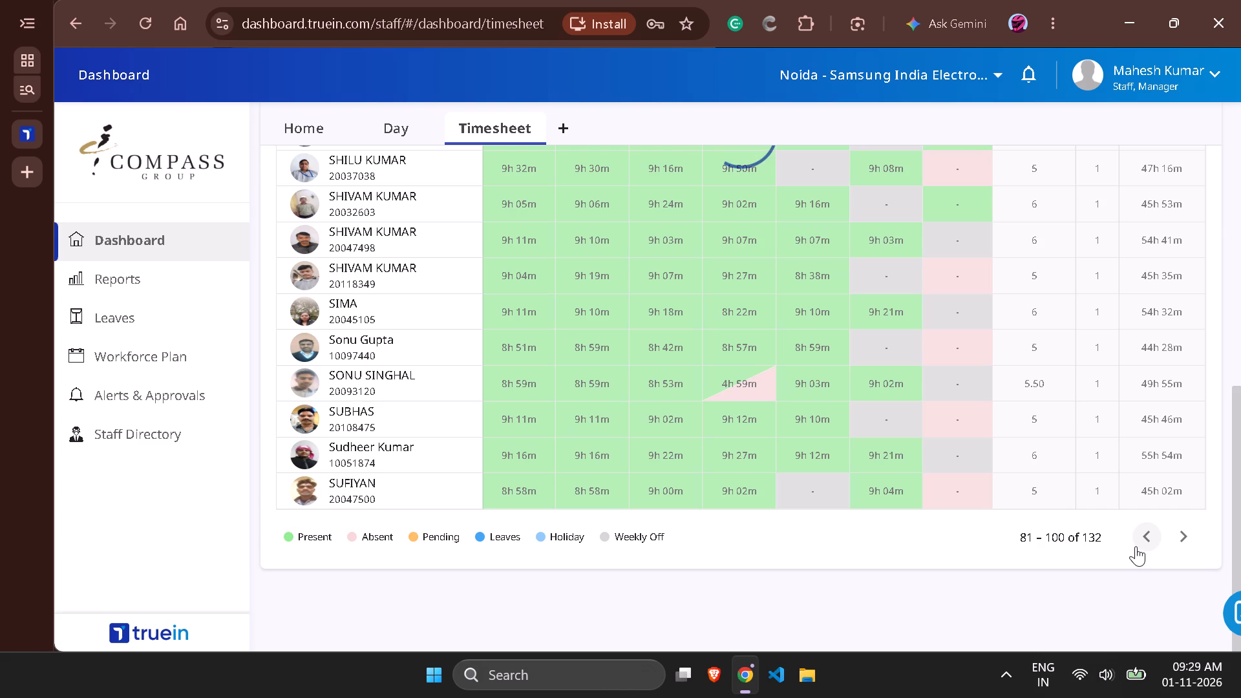
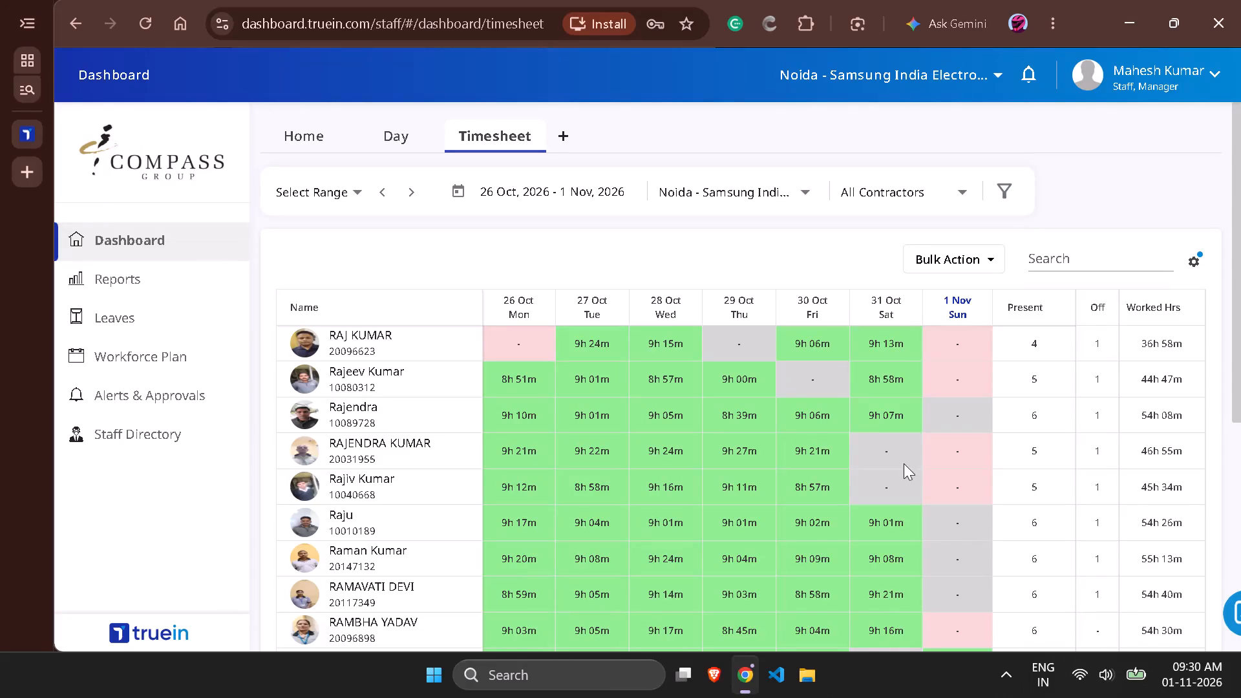
Convert the 1 November absence of Rambha, the House Lady, to Weekly Off and close the time card.
left_click(958, 630)
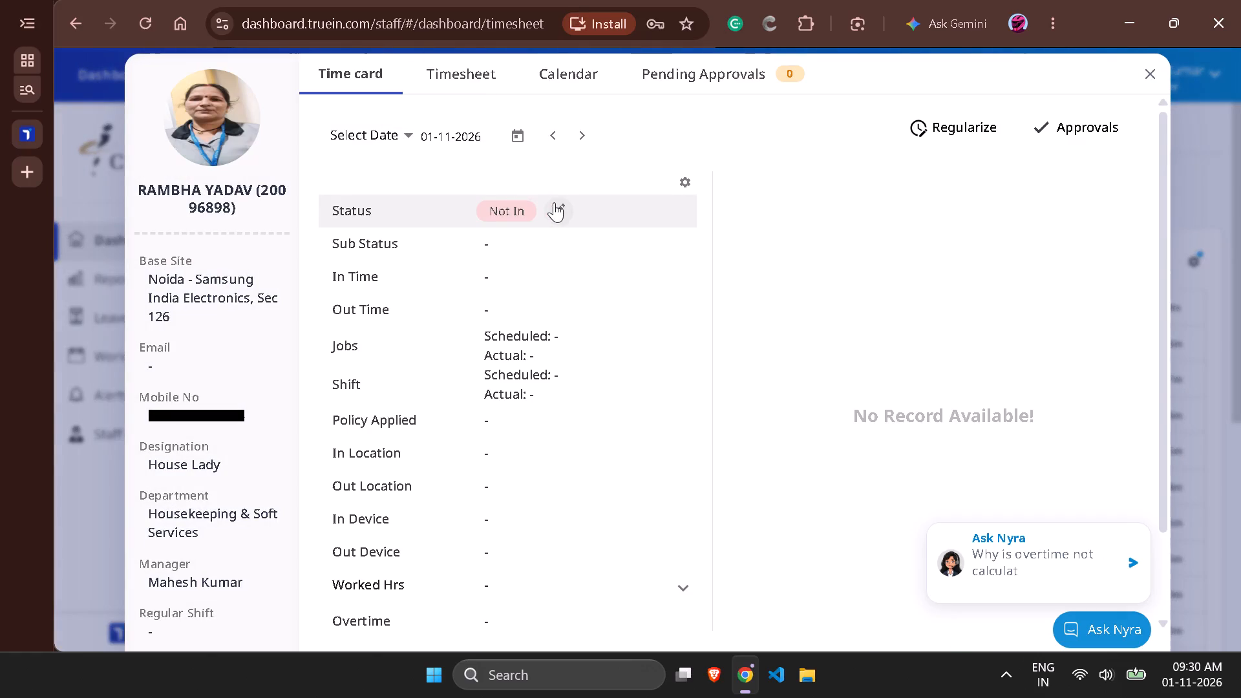
left_click(554, 202)
left_click(622, 253)
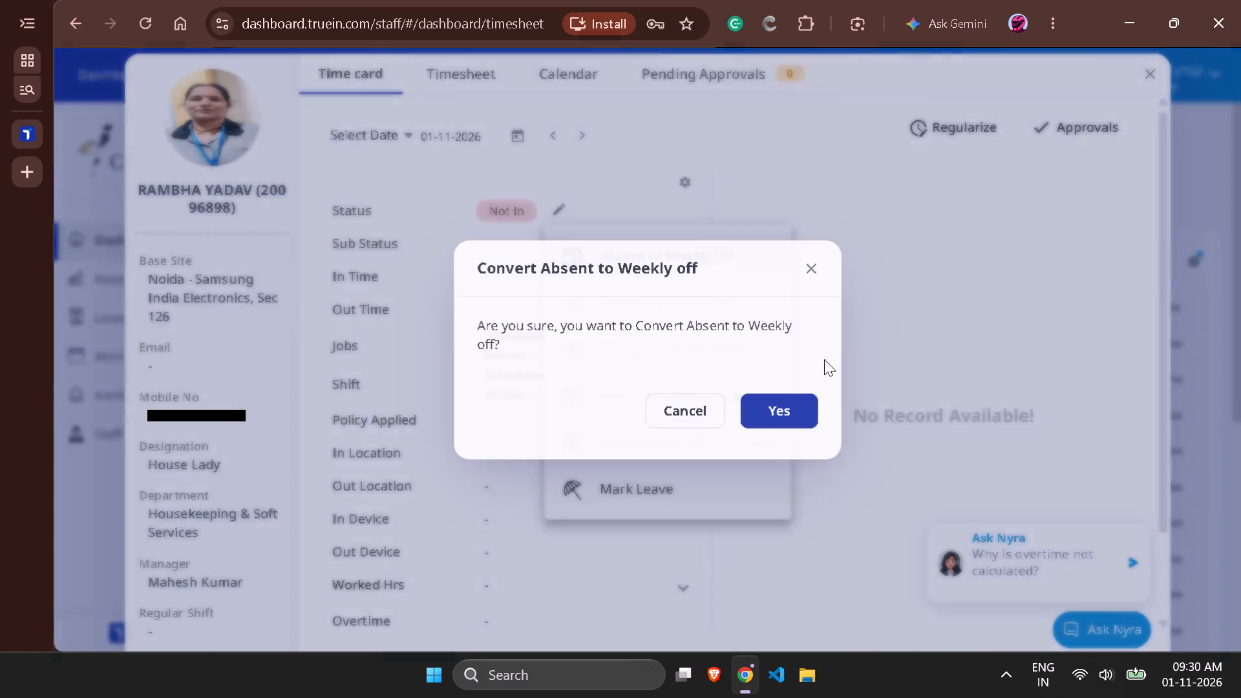
left_click(803, 407)
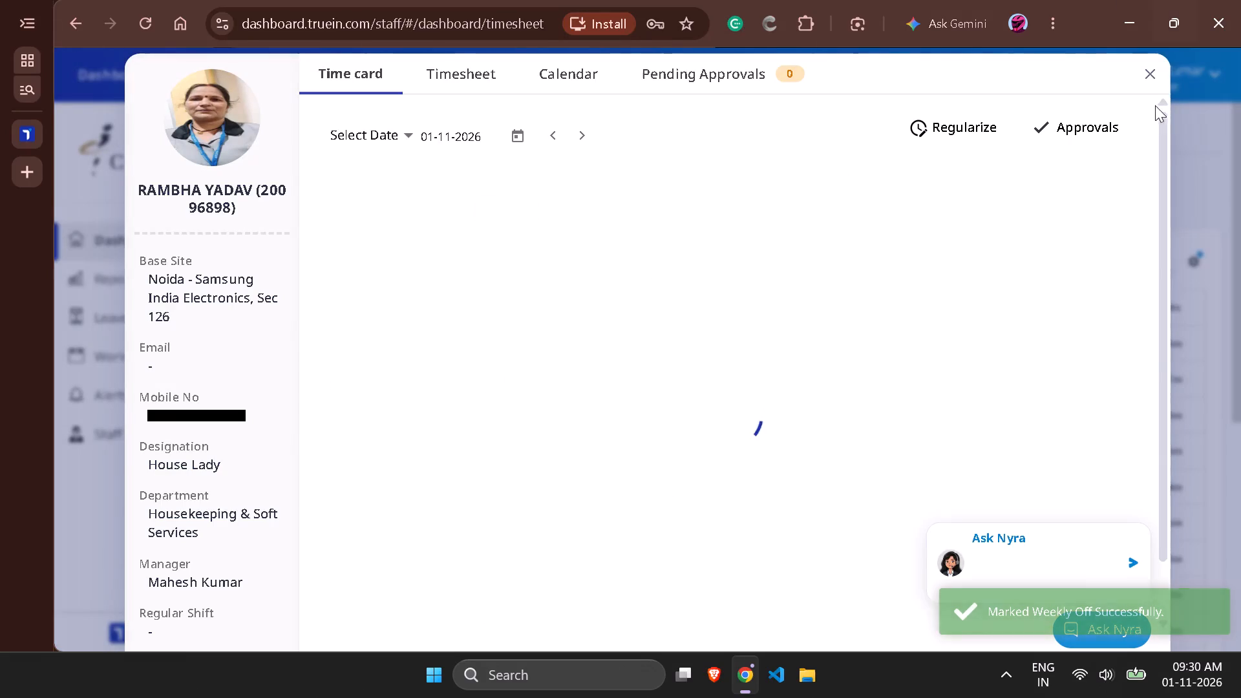
left_click(1153, 69)
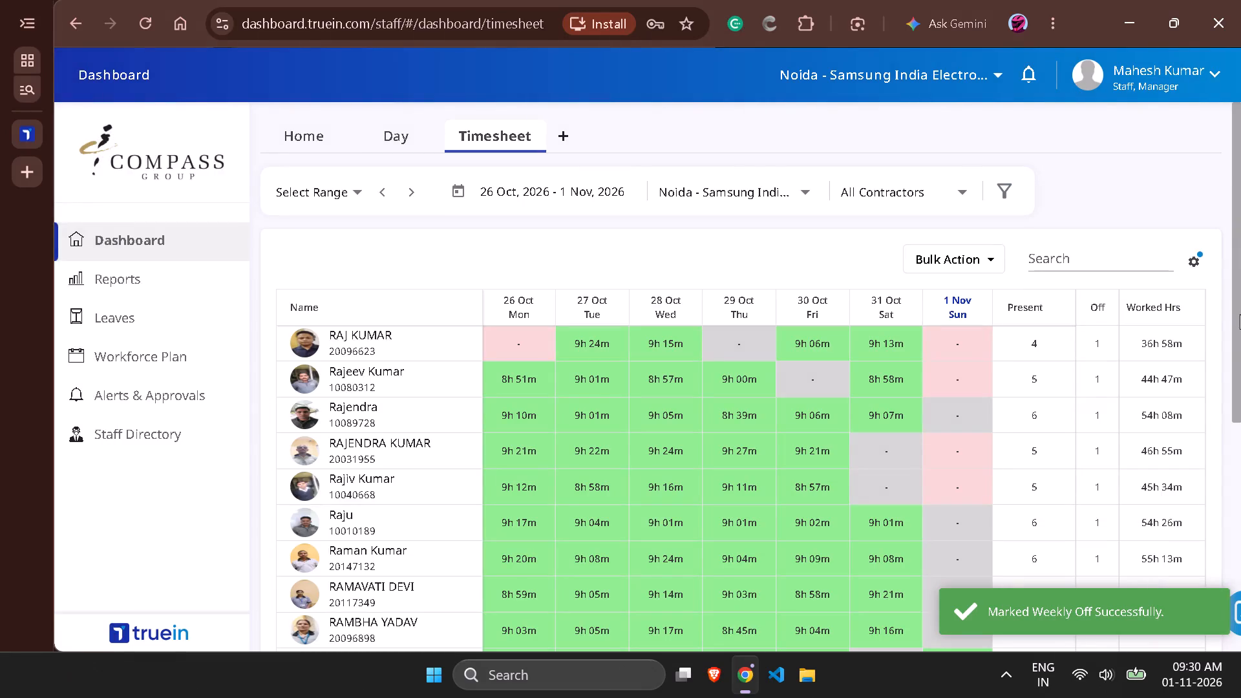
Convert the 1 November absence of Ravi, the HK Supervisor, to Weekly Off and close the time card.
left_click_drag(1231, 353, 1240, 427)
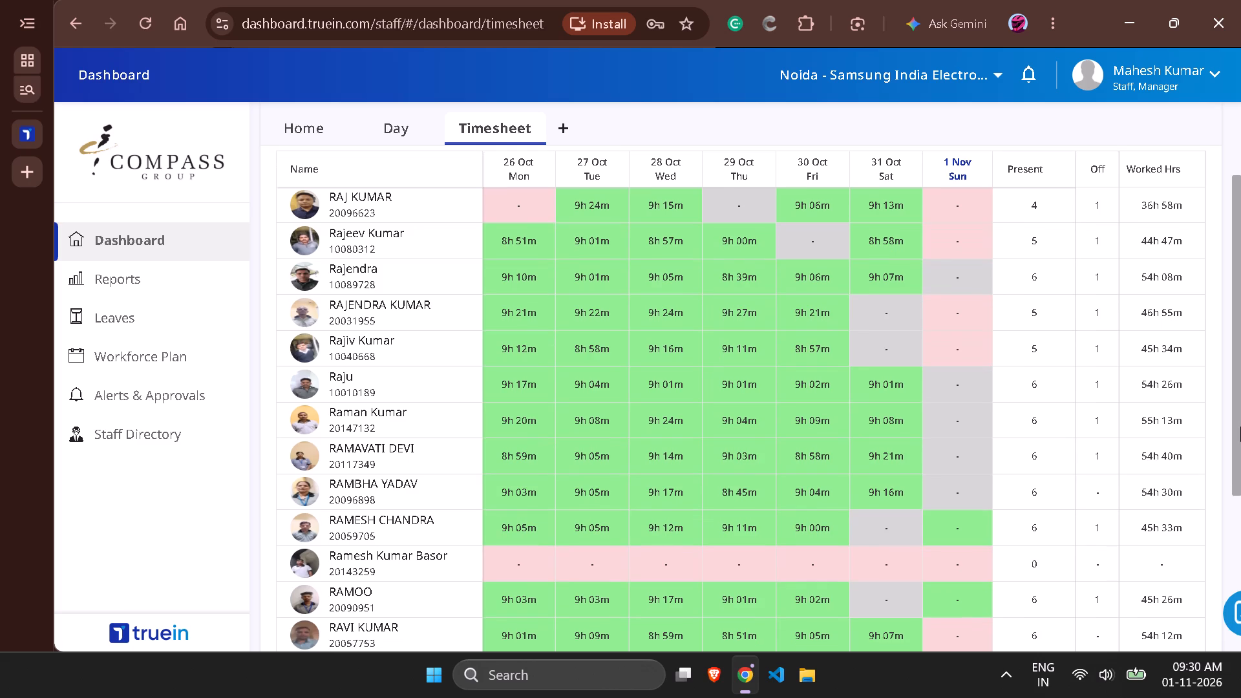
left_click_drag(1240, 427, 1240, 481)
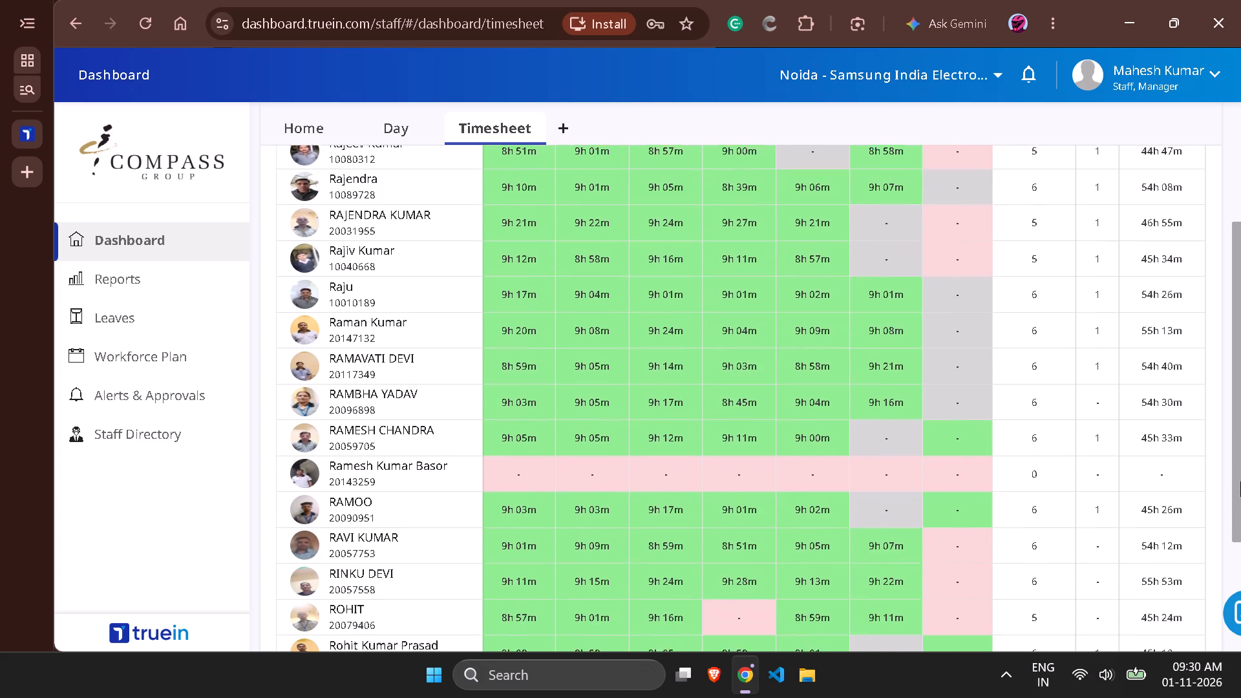
left_click_drag(1240, 481, 1240, 510)
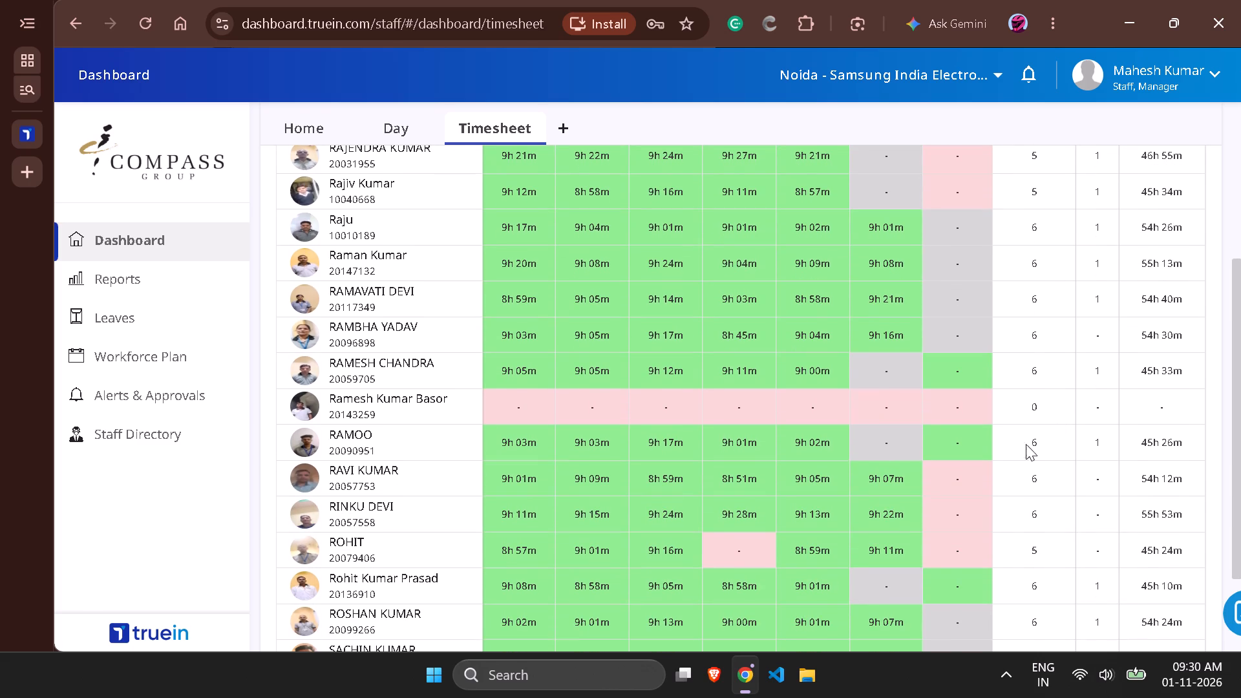
left_click(955, 482)
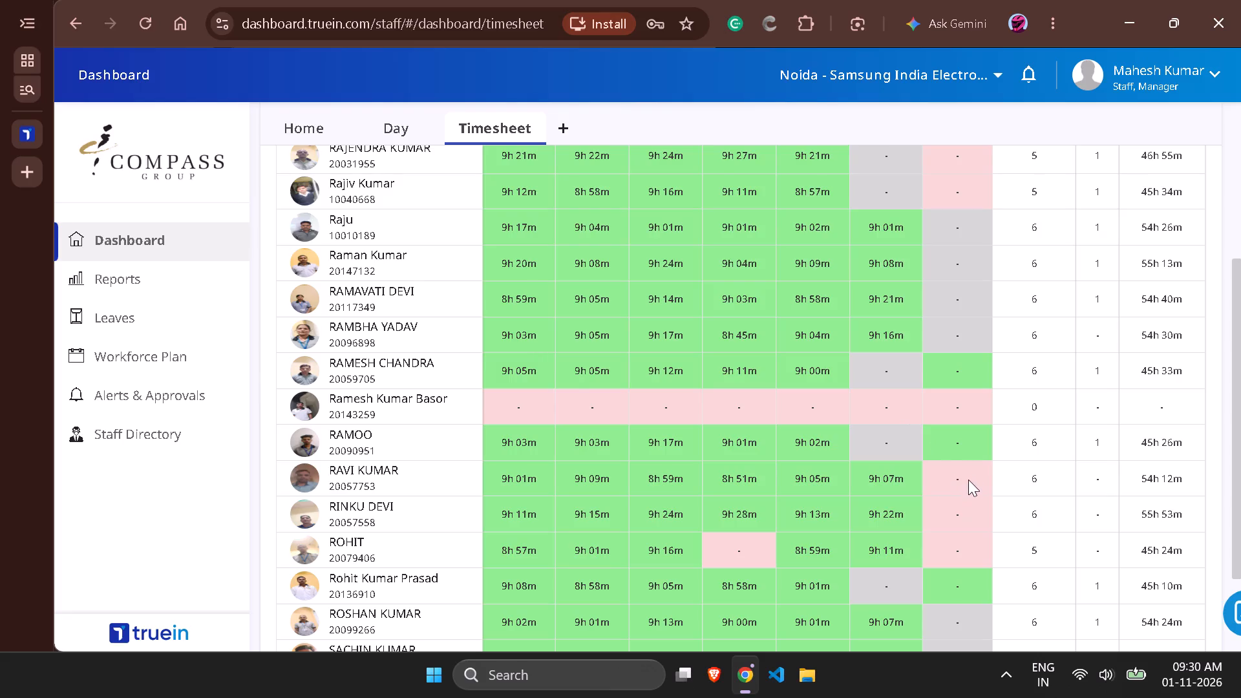
left_click(958, 478)
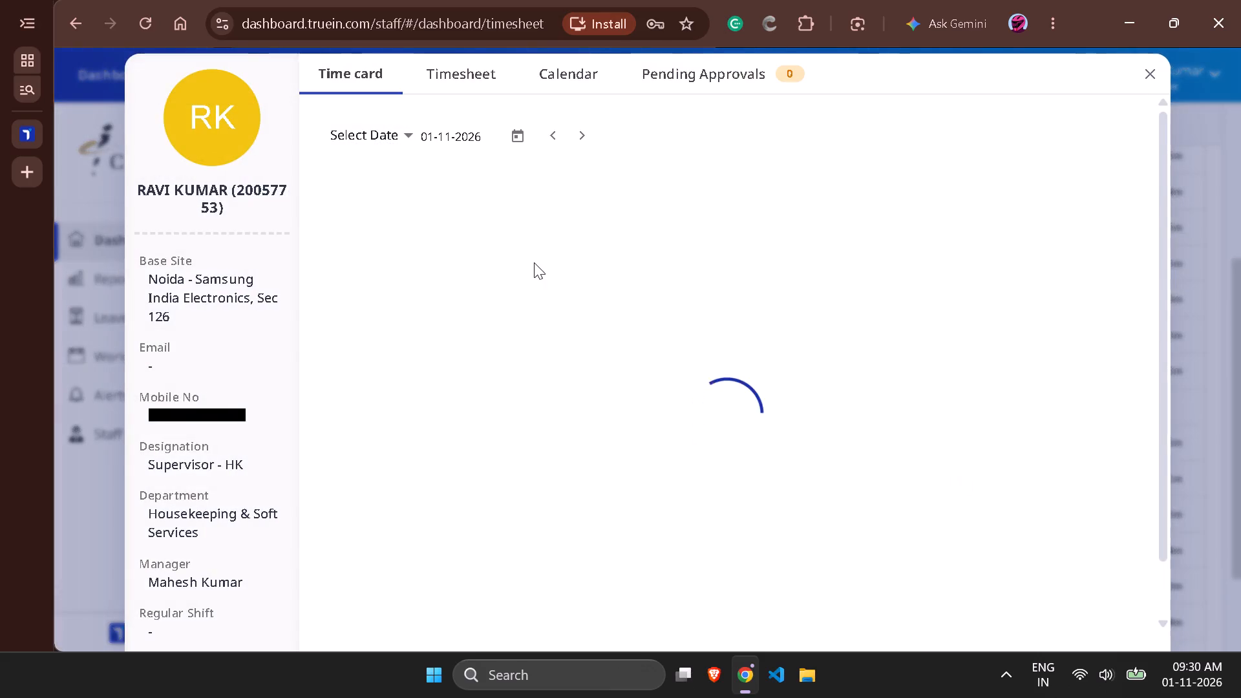
left_click(557, 204)
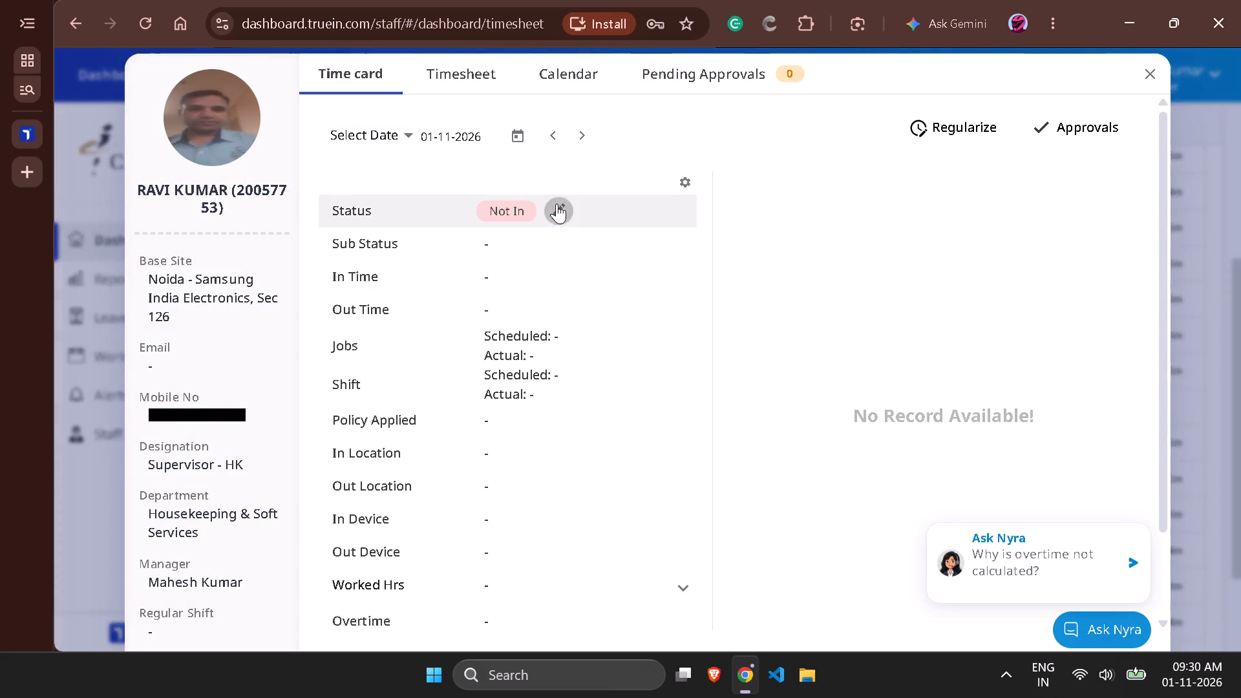
left_click(655, 264)
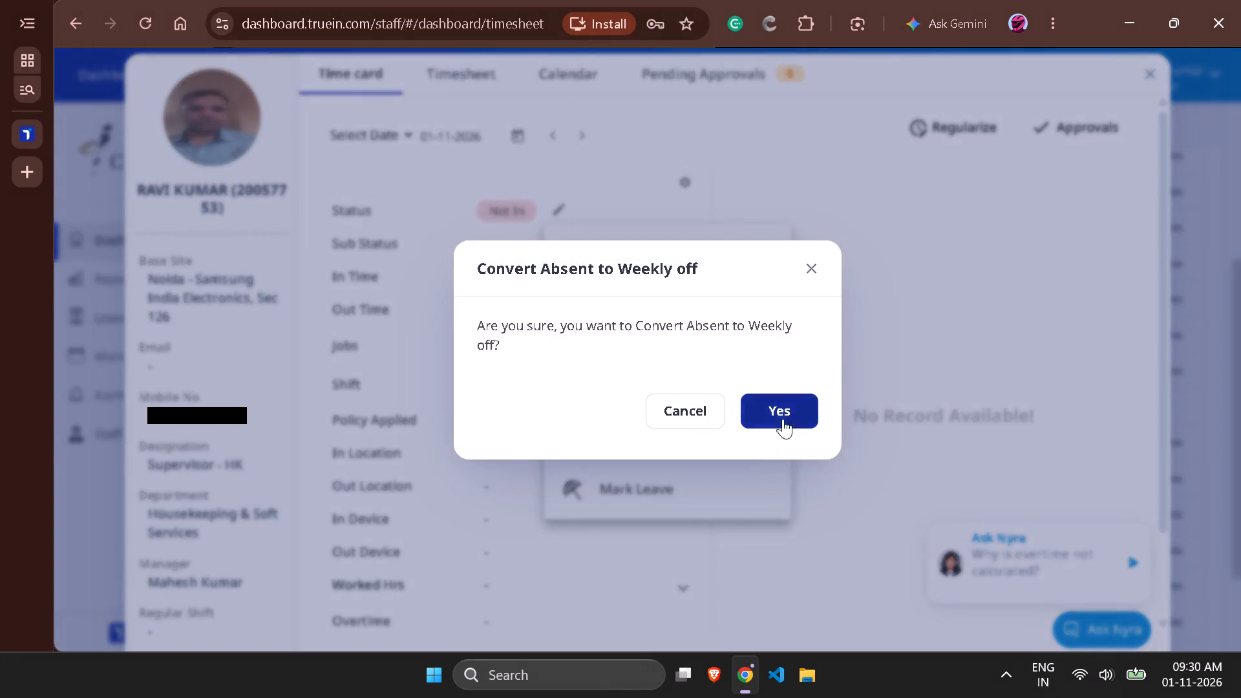
left_click(783, 414)
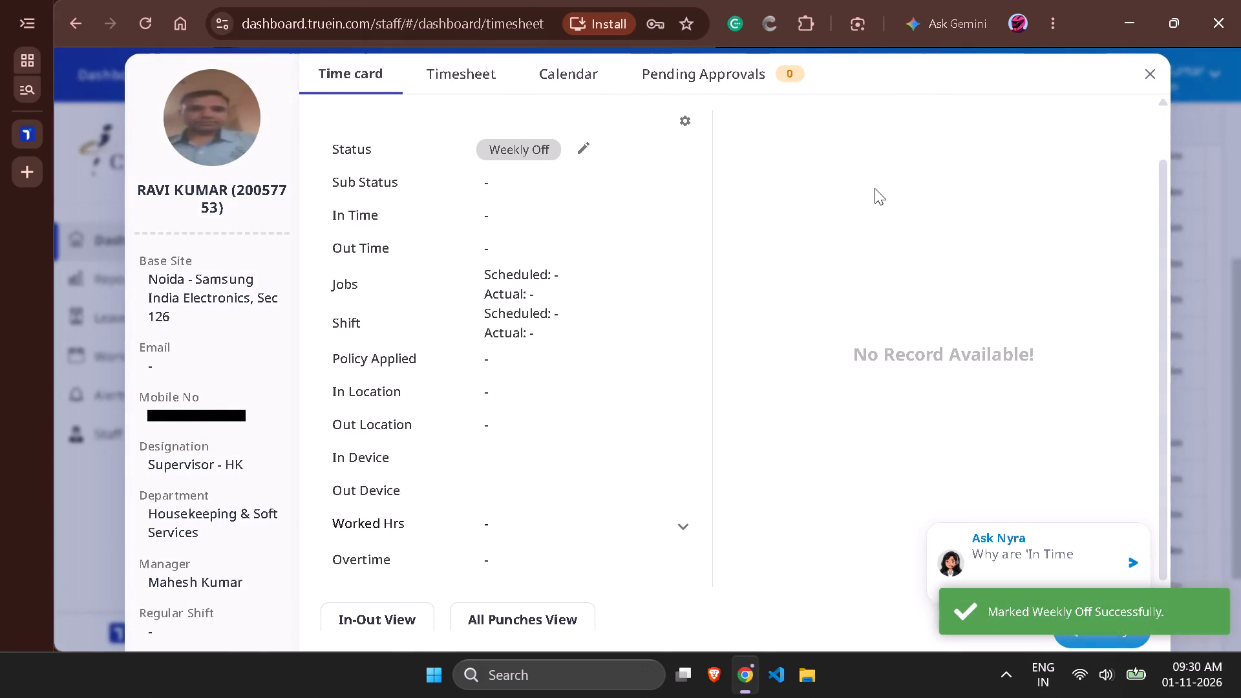
left_click(1153, 70)
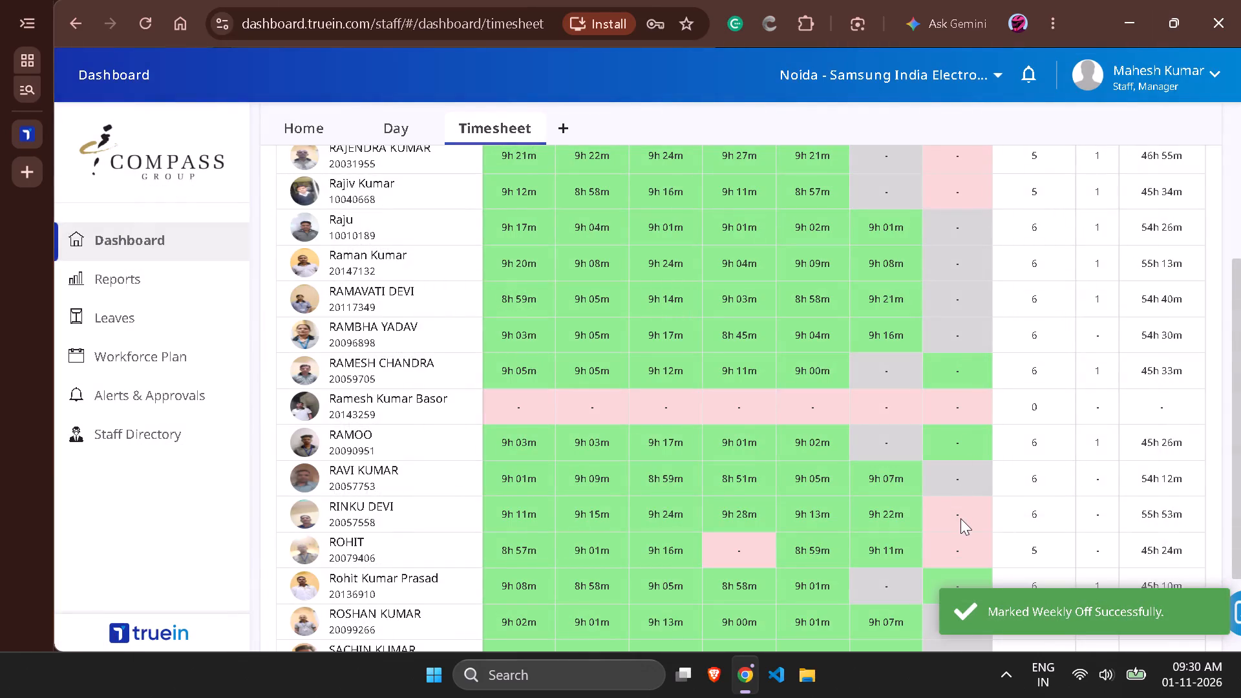
Convert the 1 November absence of Rinku, the House Lady, to Weekly Off and close the time card.
left_click(957, 517)
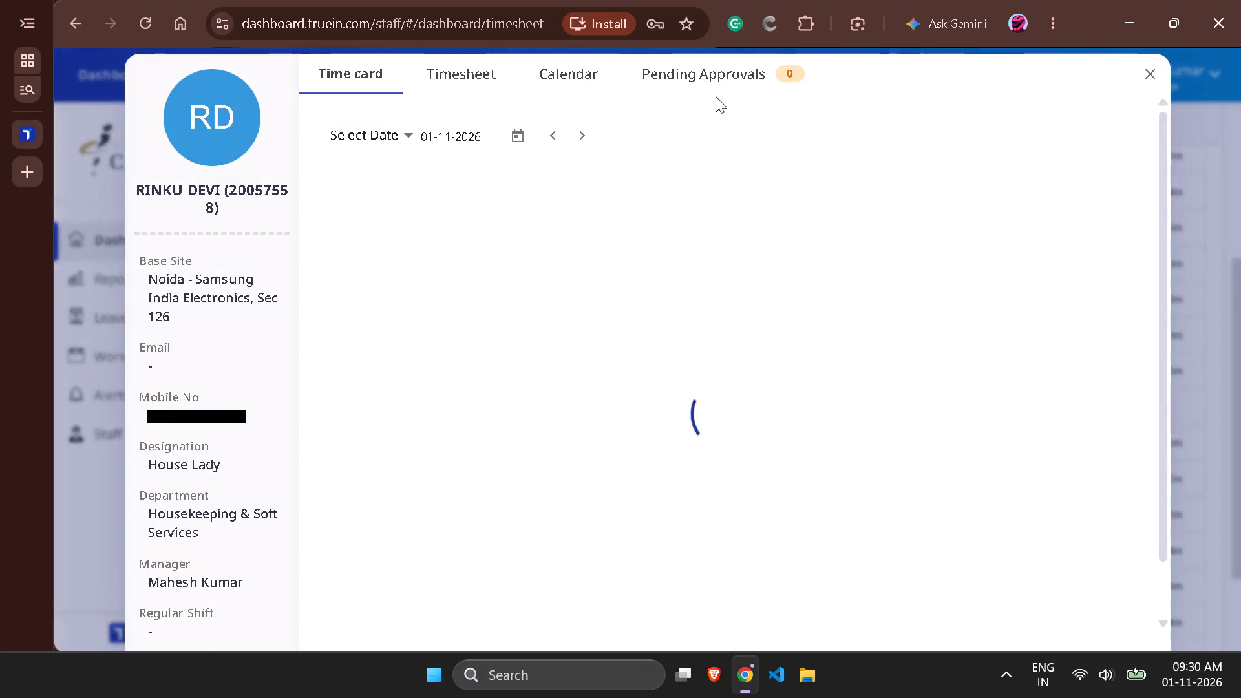
left_click(559, 213)
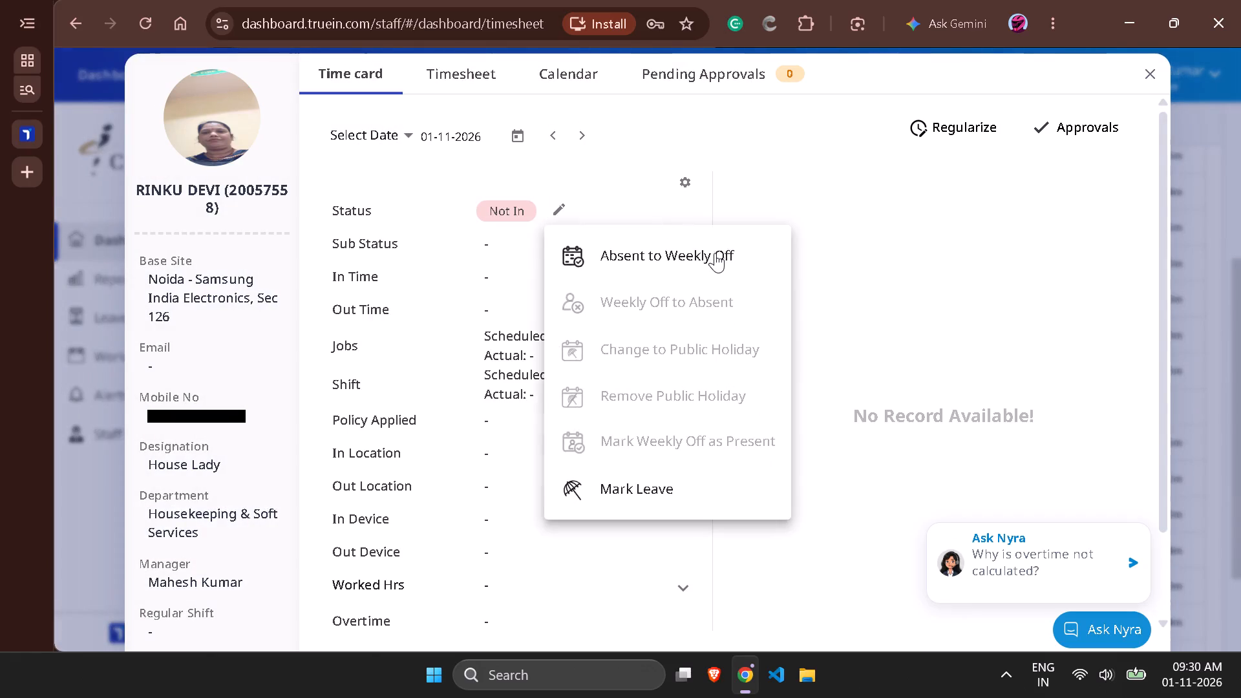
left_click(709, 258)
left_click(805, 407)
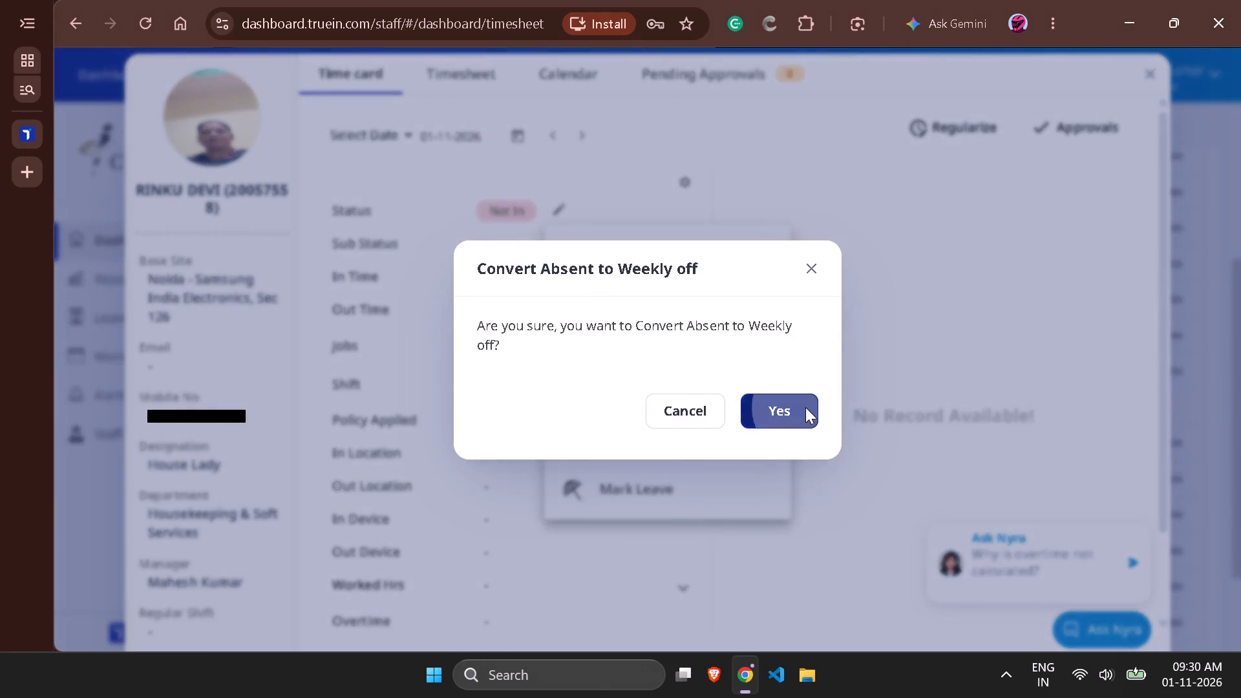
left_click(1160, 72)
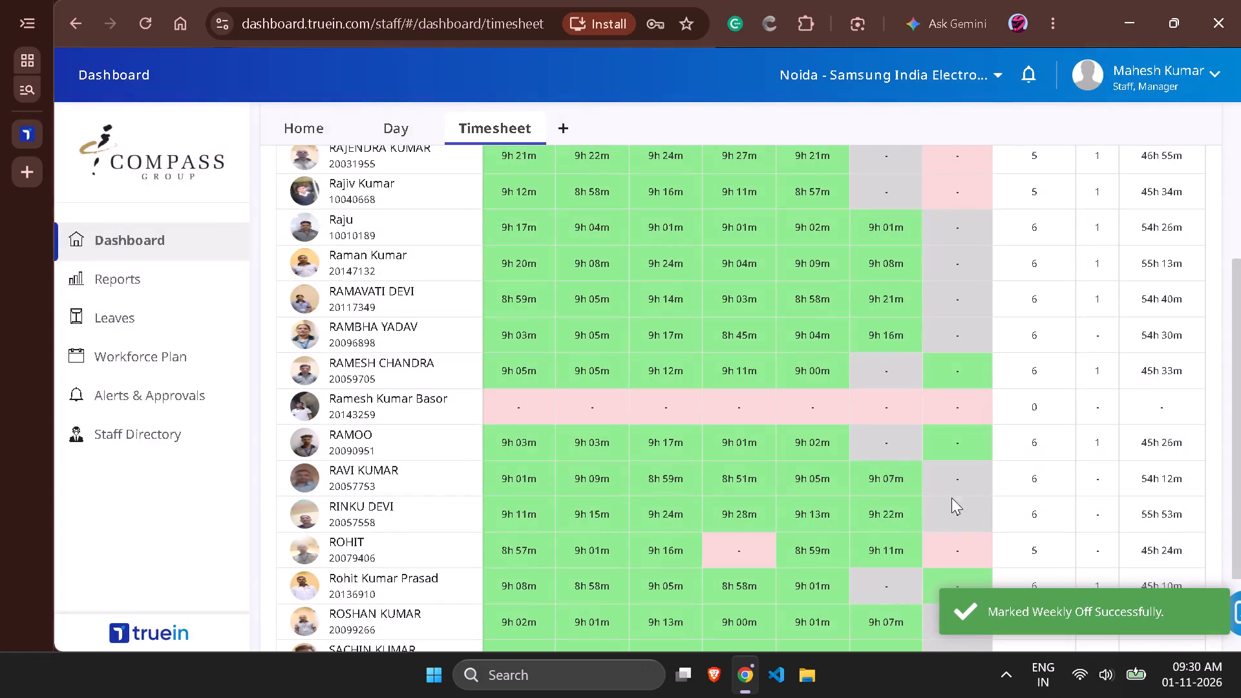
left_click(955, 553)
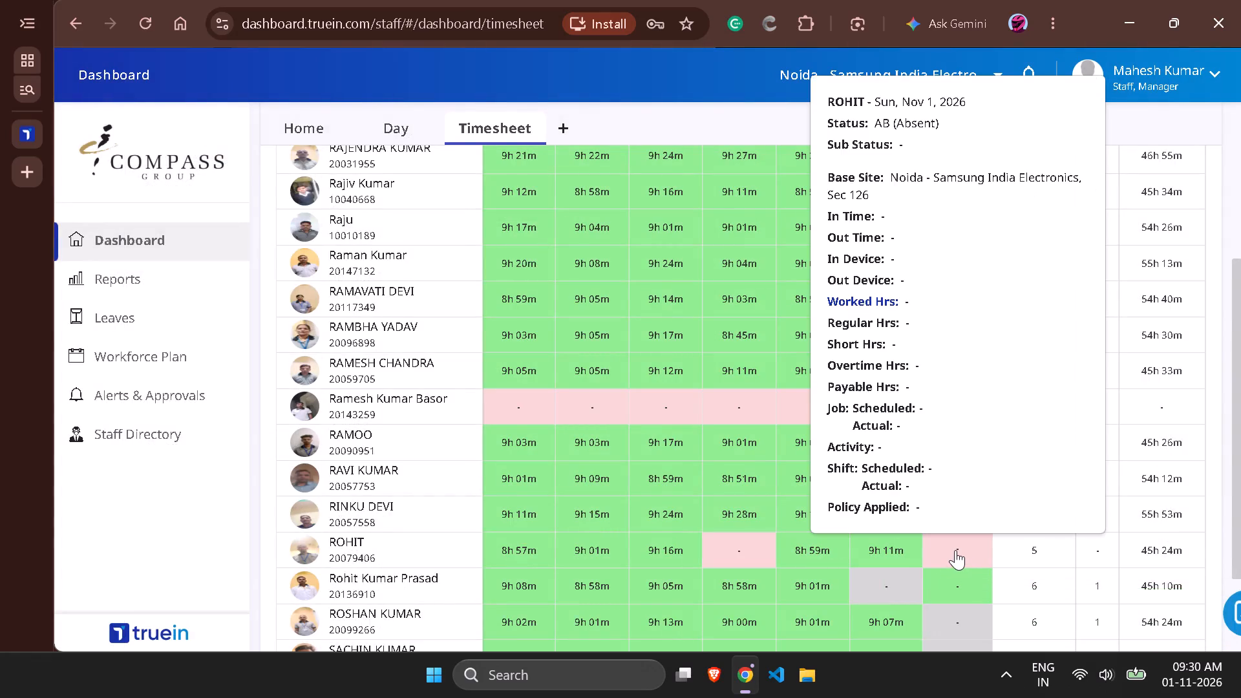
left_click(955, 549)
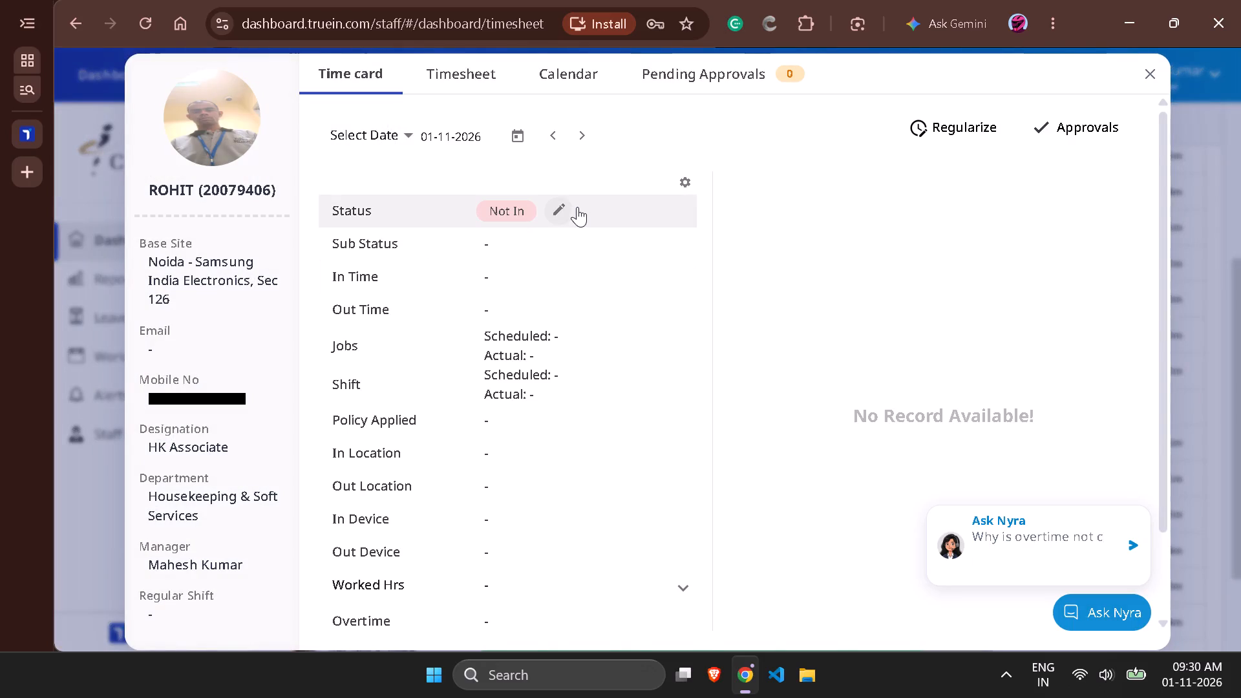
left_click(562, 209)
left_click(657, 241)
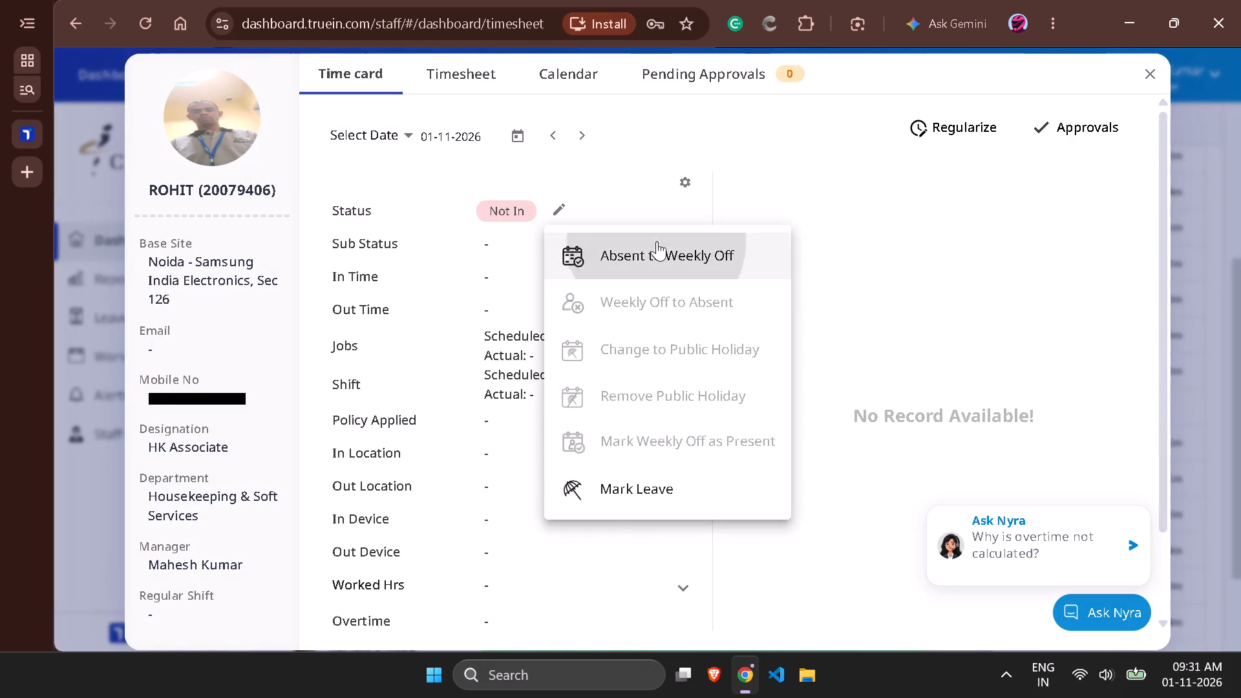
left_click(769, 401)
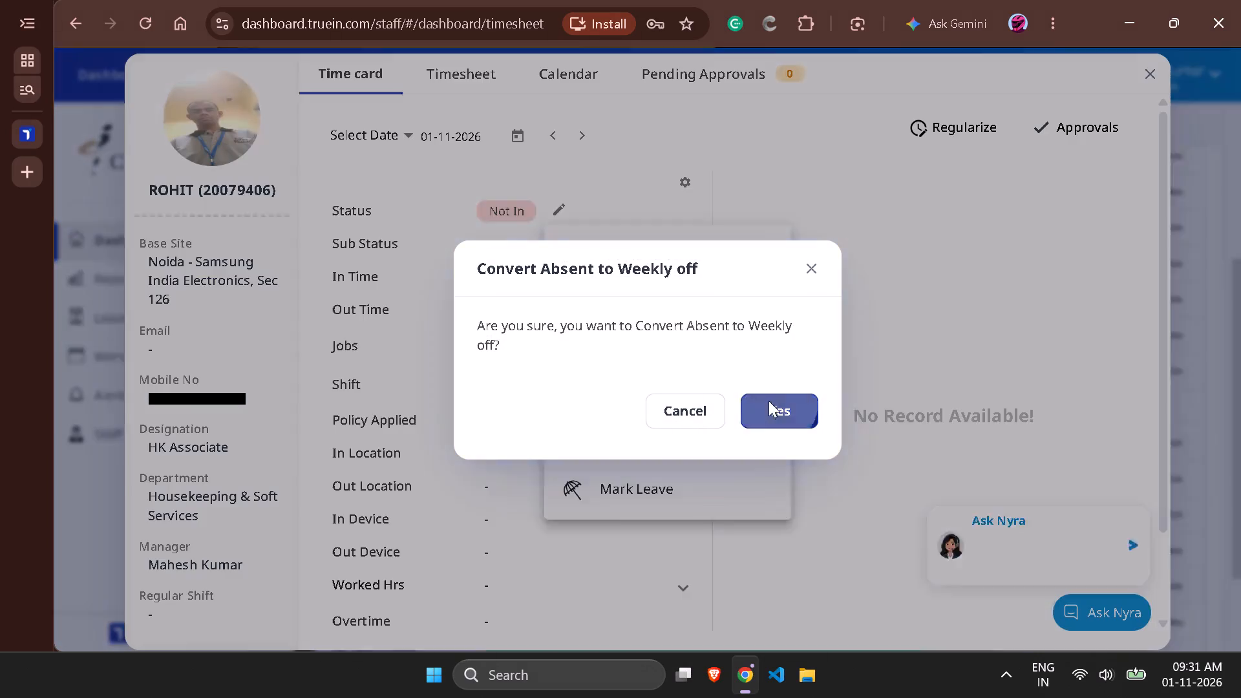
left_click(1147, 67)
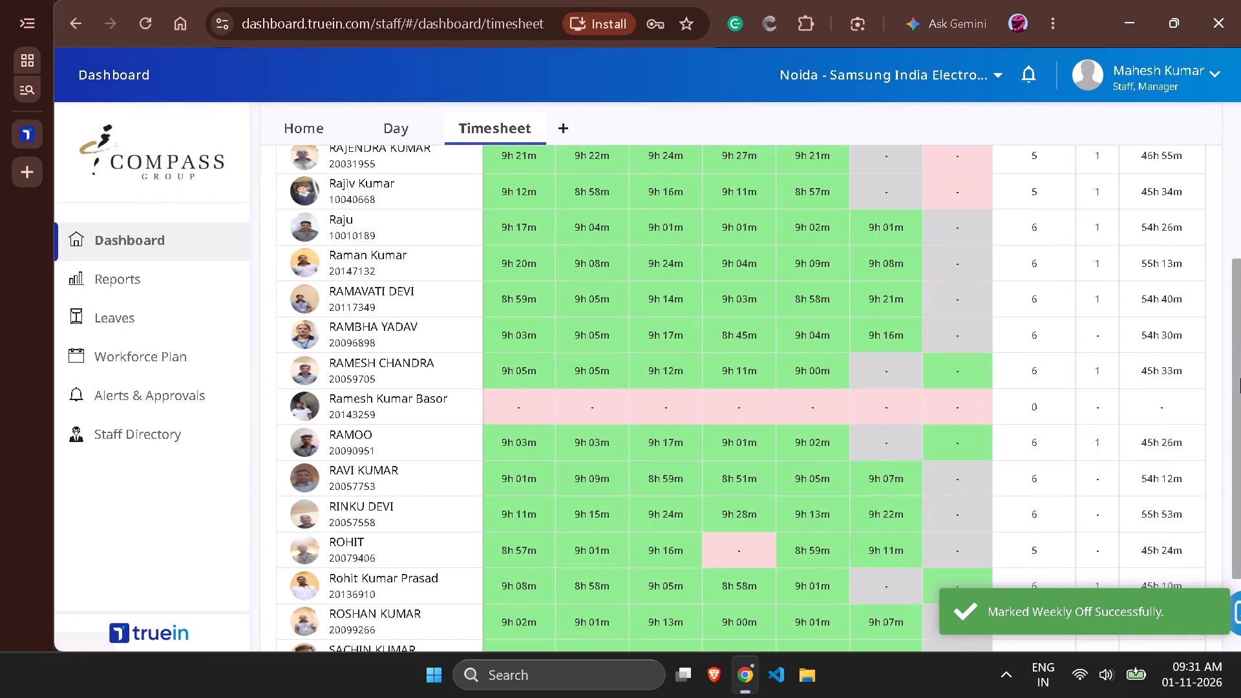
Examine all of timesheet rows 81–100 for remaining absences and weekly-off errors in 26 October–1 November.
left_click_drag(1240, 378, 1240, 470)
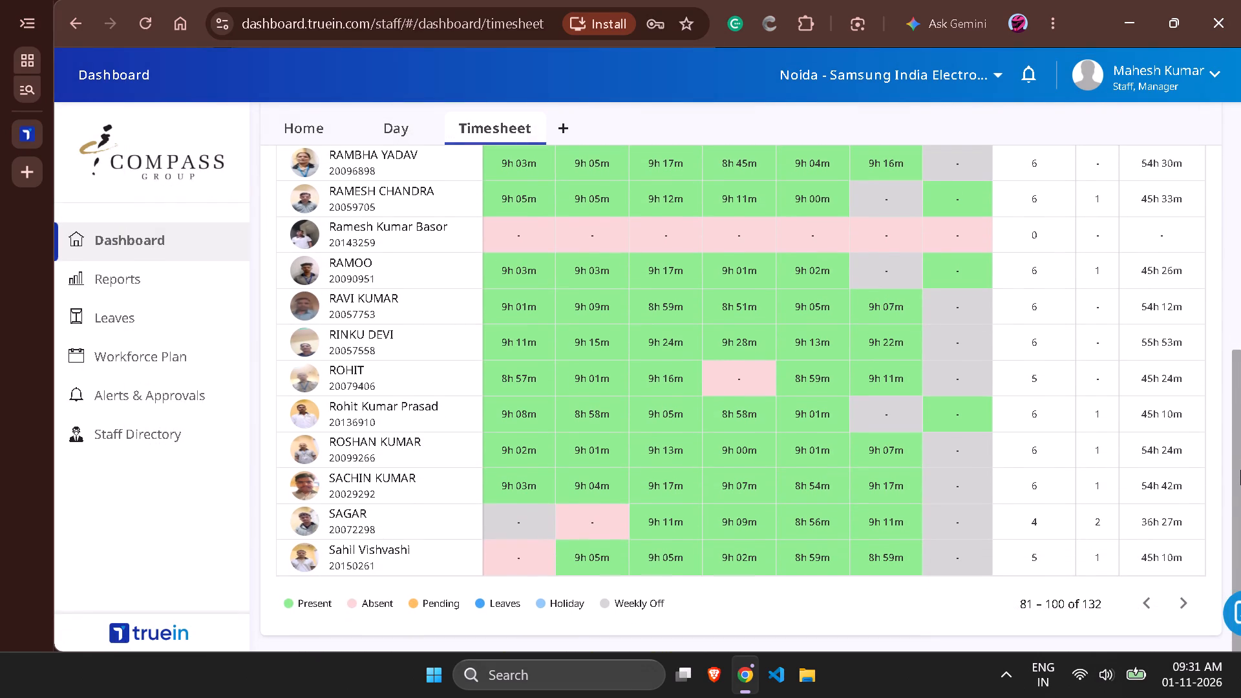
left_click_drag(1240, 470, 1234, 453)
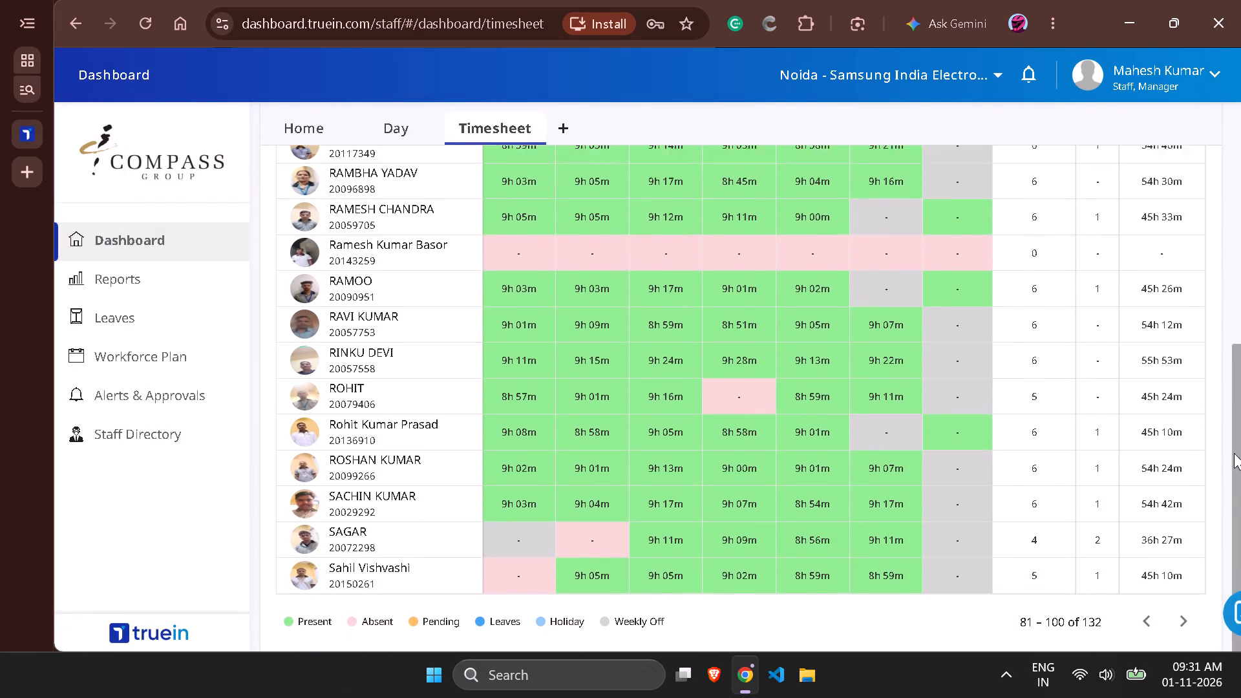
left_click_drag(1234, 453, 1190, 276)
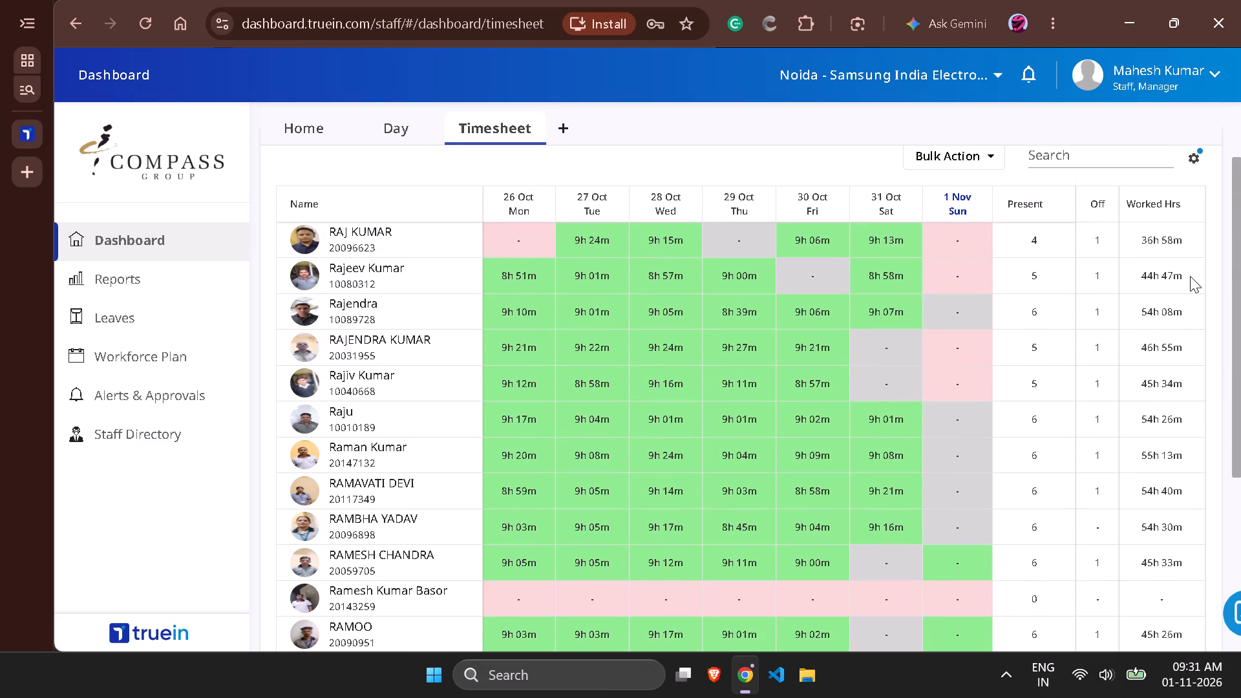
left_click_drag(1190, 276, 1196, 229)
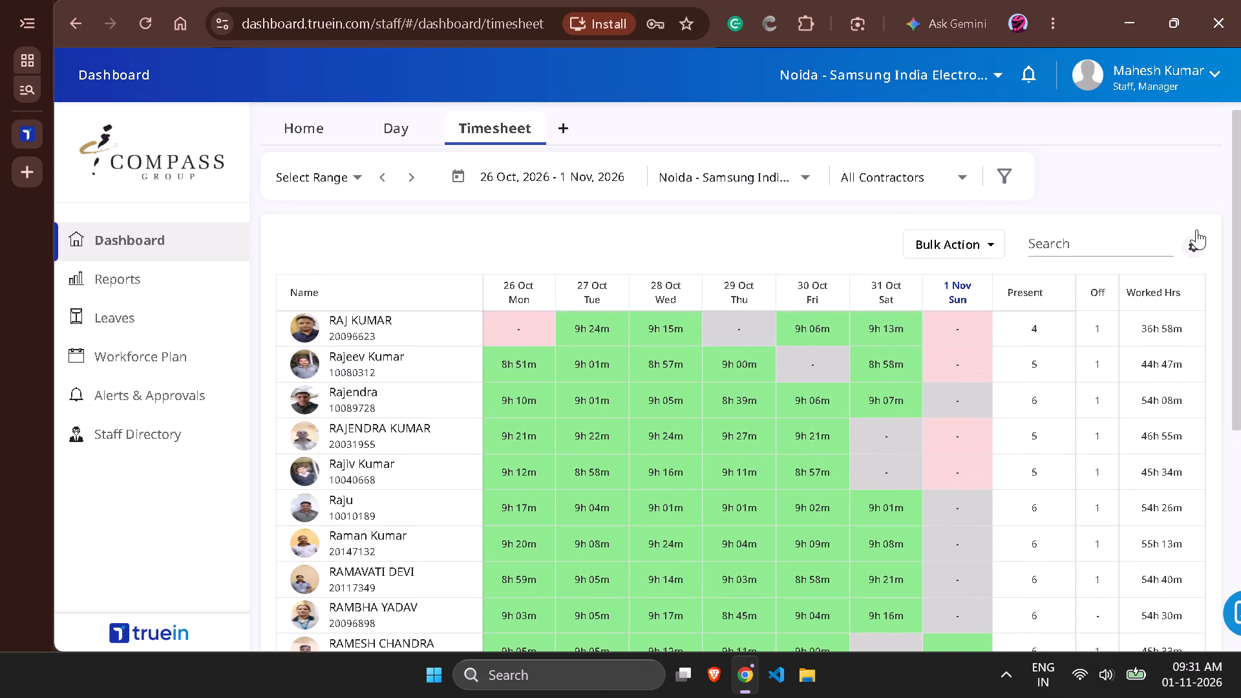
left_click_drag(1196, 229, 1207, 398)
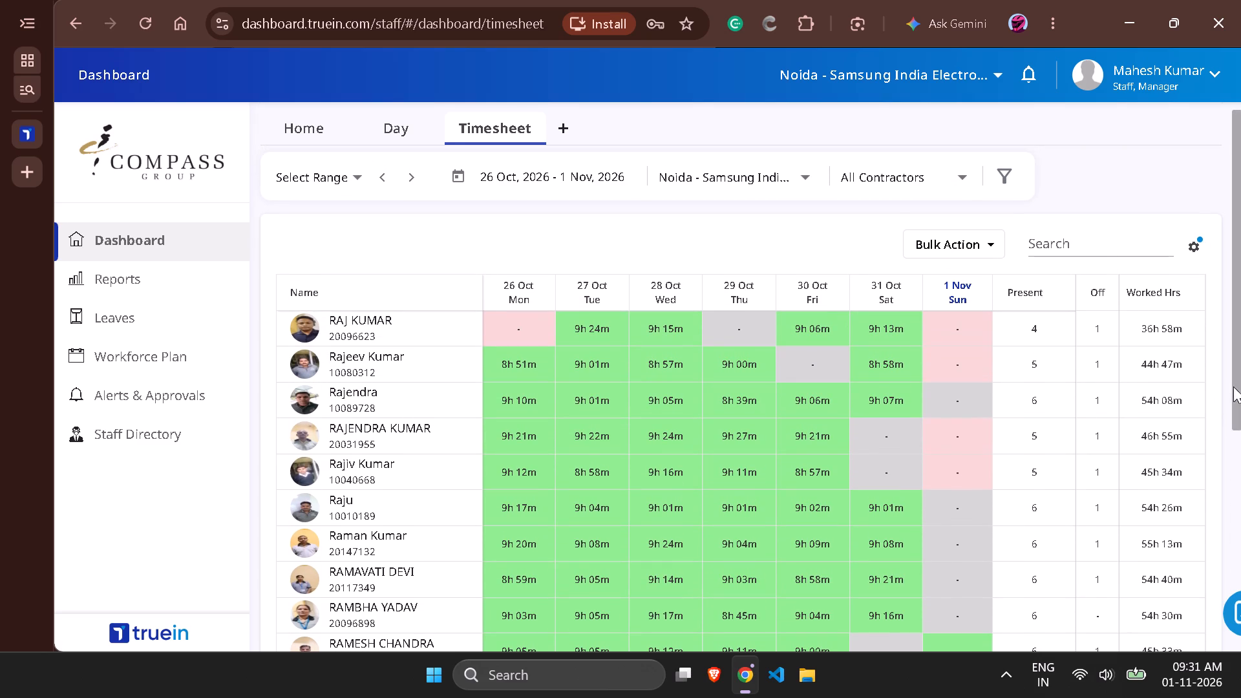
left_click_drag(1235, 384, 1235, 648)
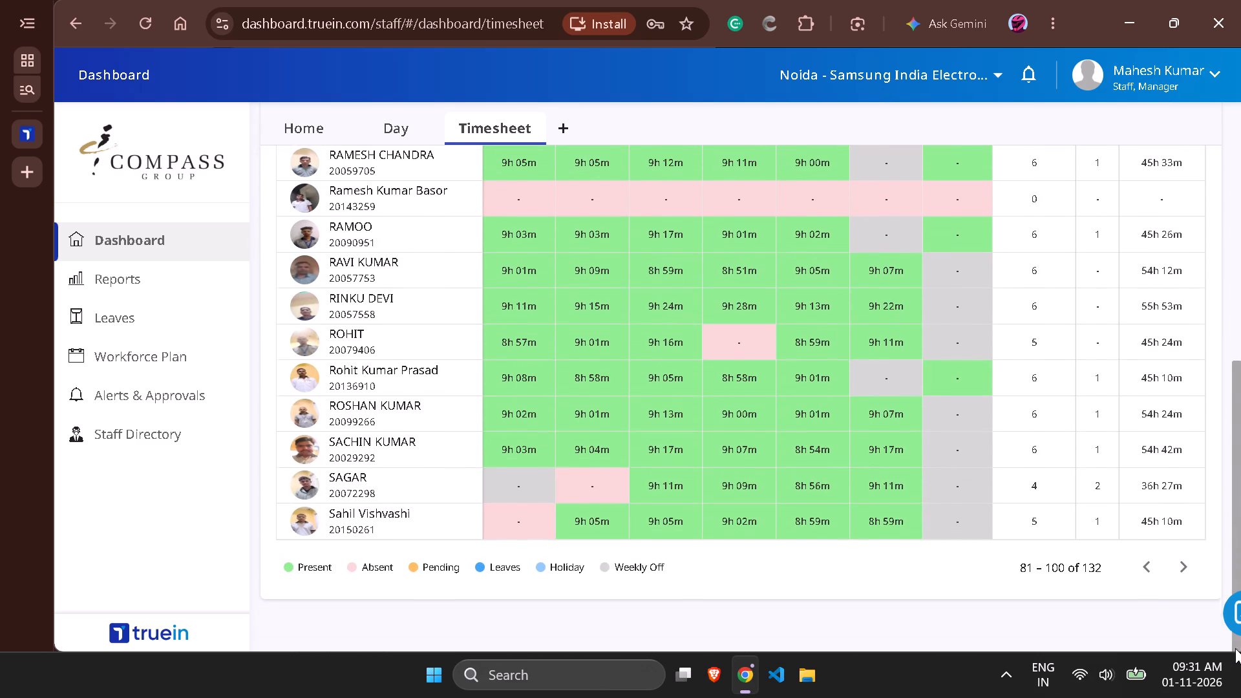
left_click_drag(1235, 648, 1233, 653)
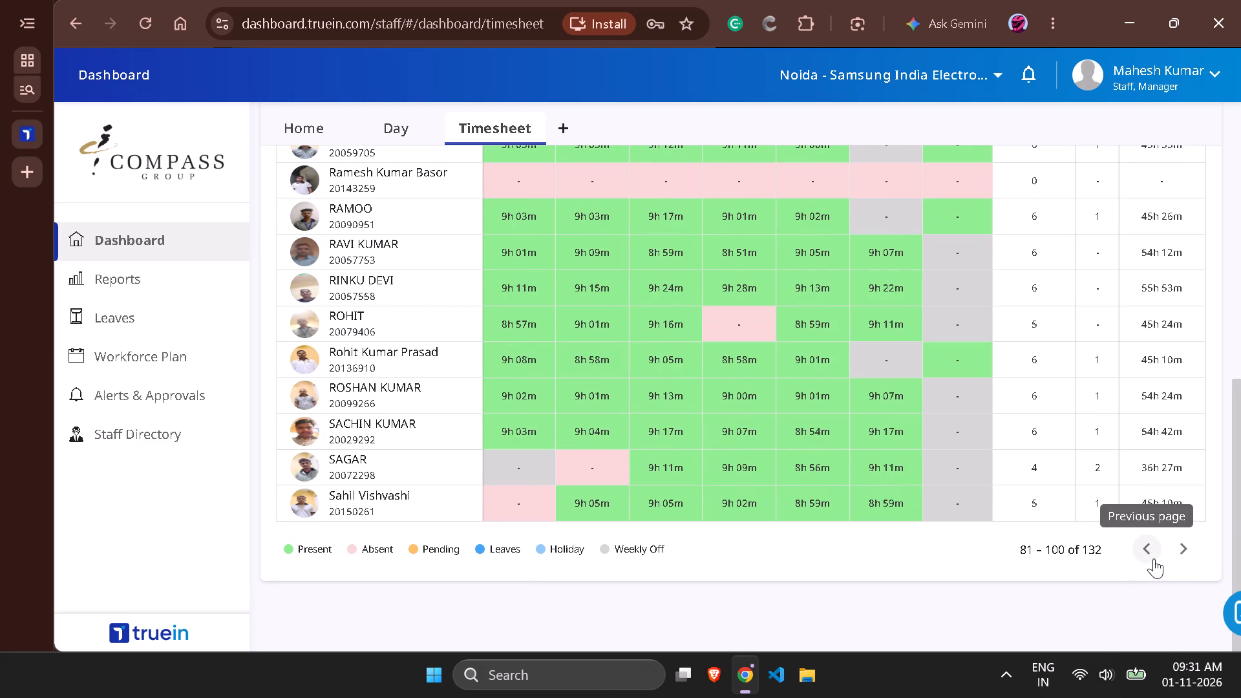
On the previous timesheet page, convert the 1 November absence of Nar, the Admin Asst, to Weekly Off and close the time card.
left_click(1154, 558)
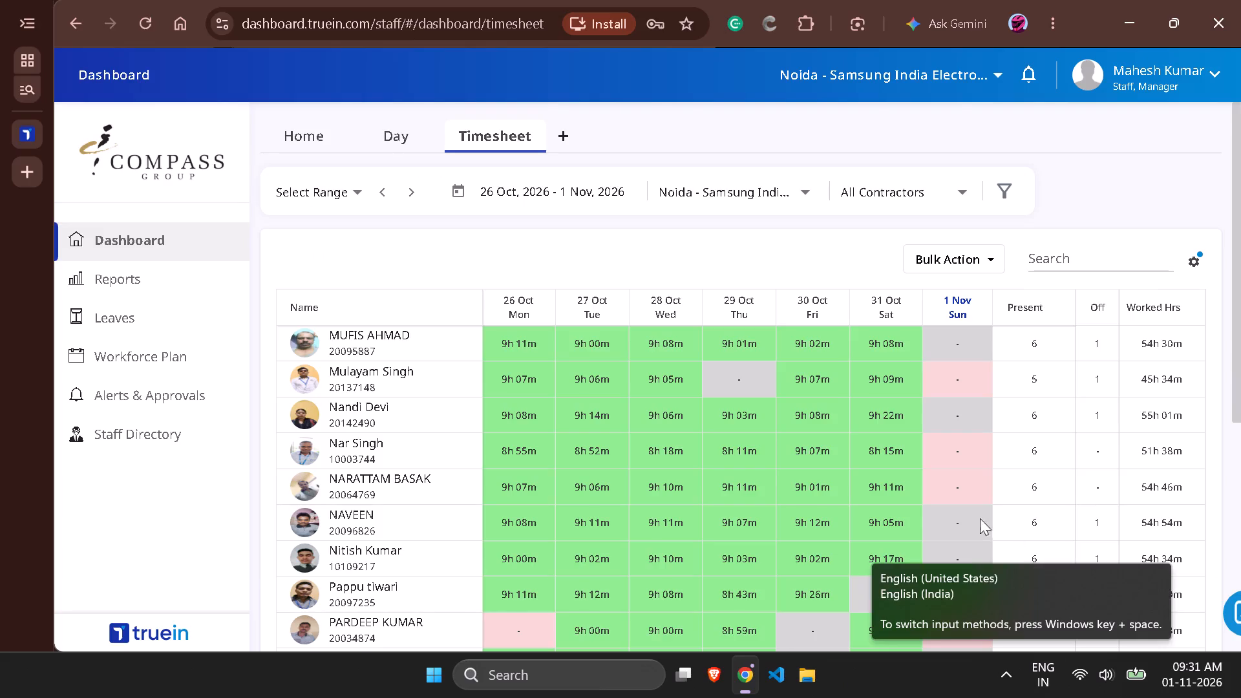
left_click(959, 450)
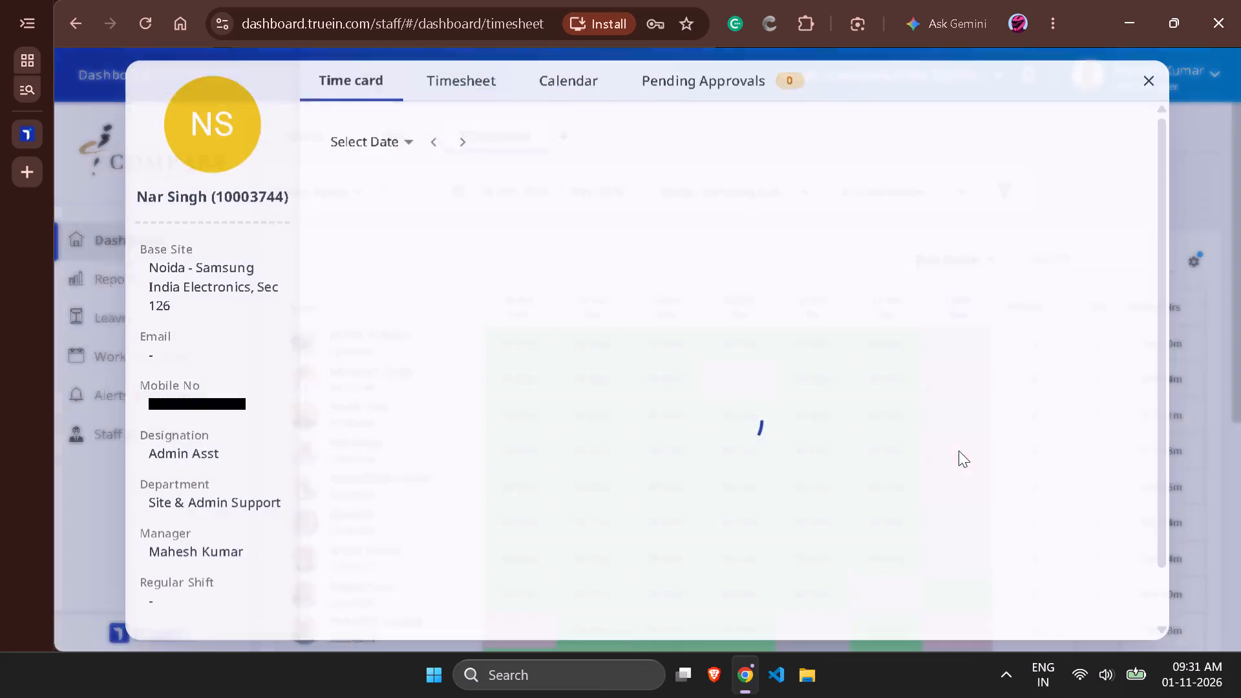
left_click(566, 224)
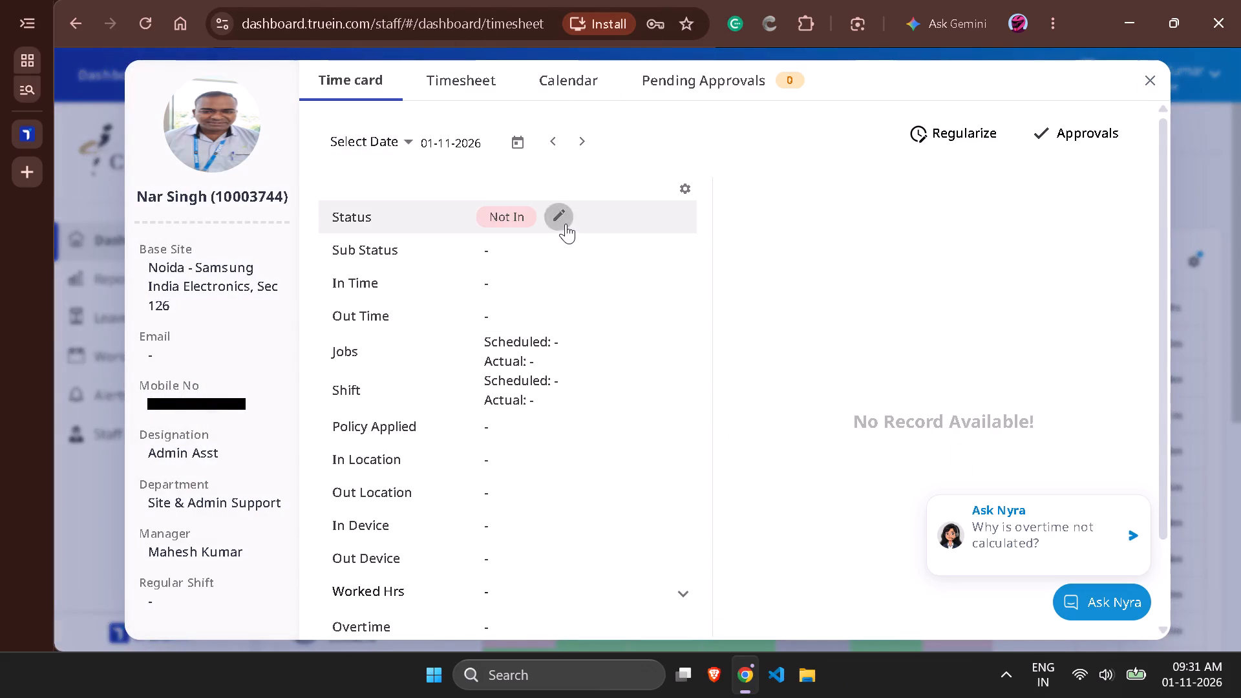
left_click(657, 248)
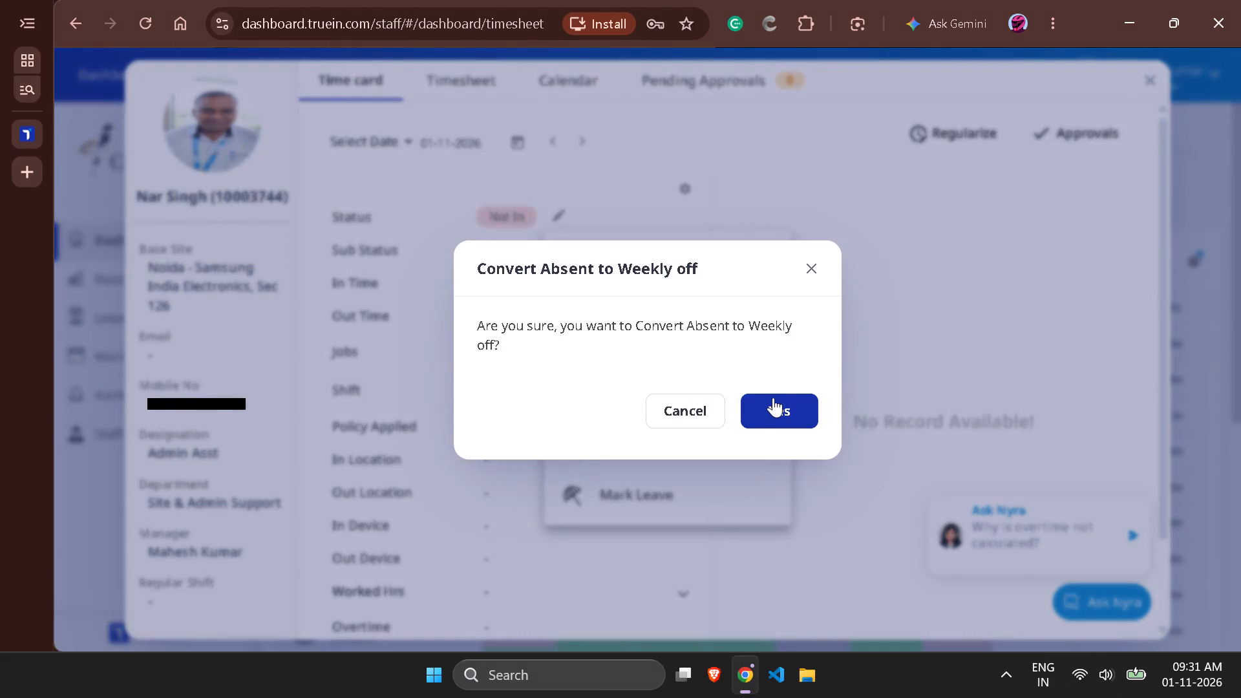
left_click(773, 397)
left_click(1154, 80)
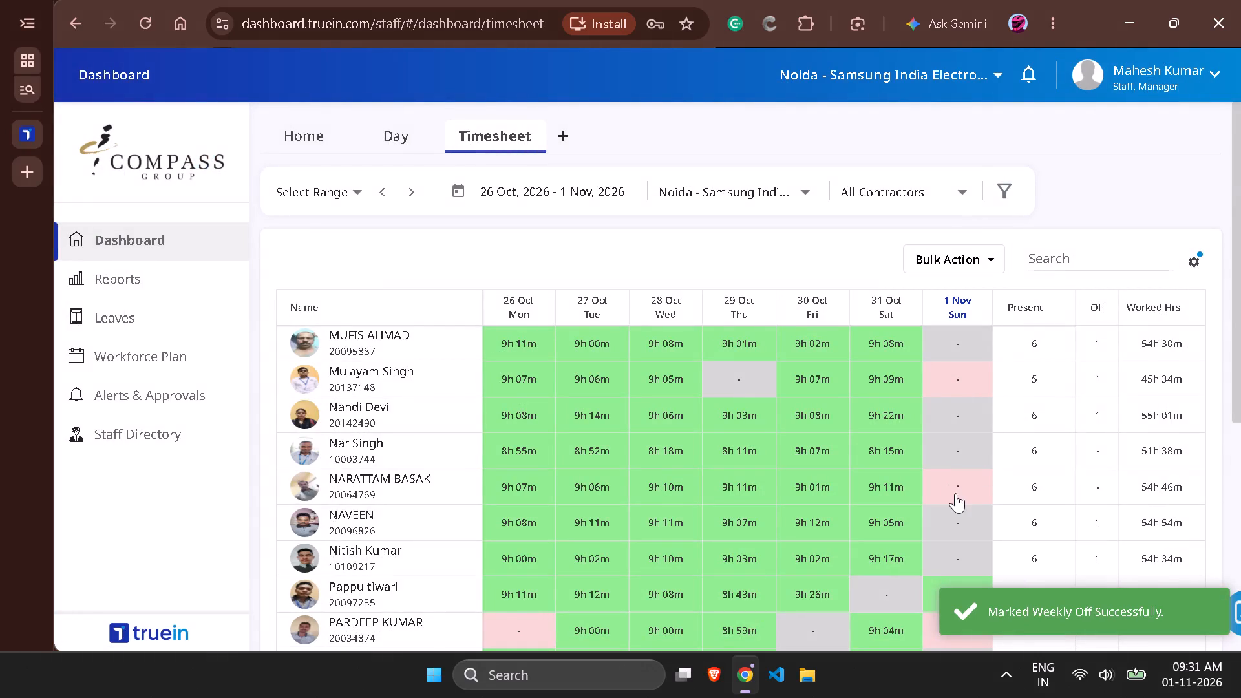
left_click(955, 493)
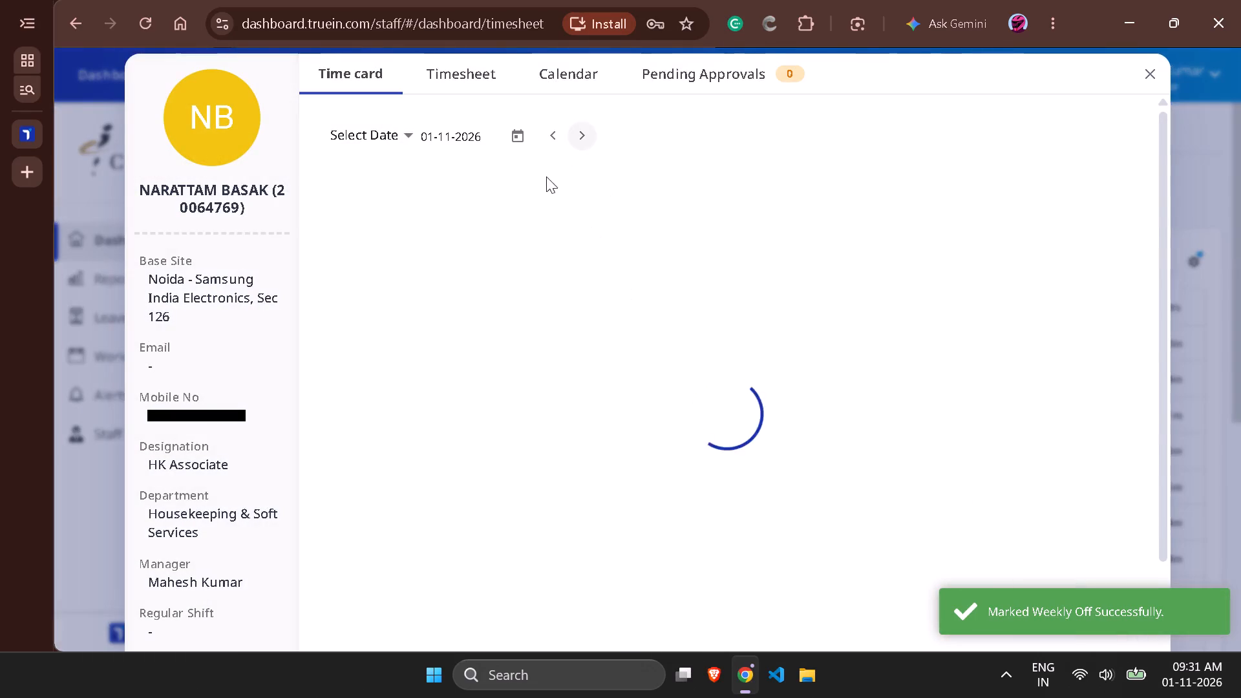
left_click(560, 208)
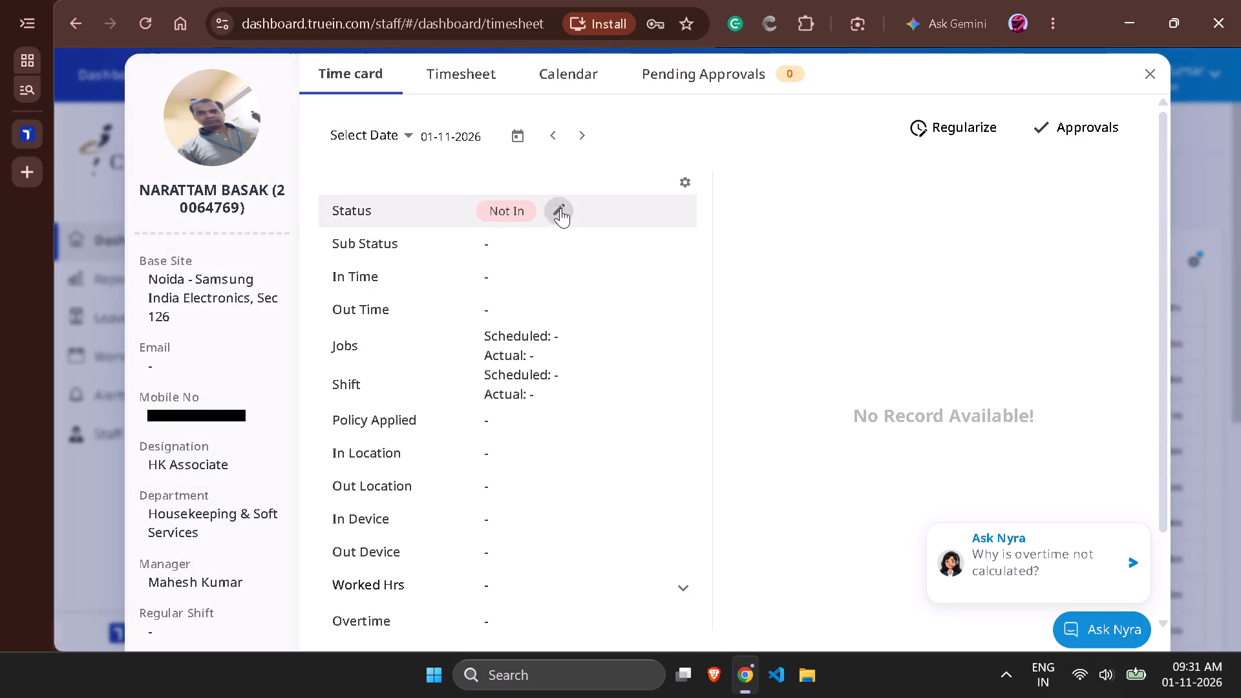
left_click(616, 272)
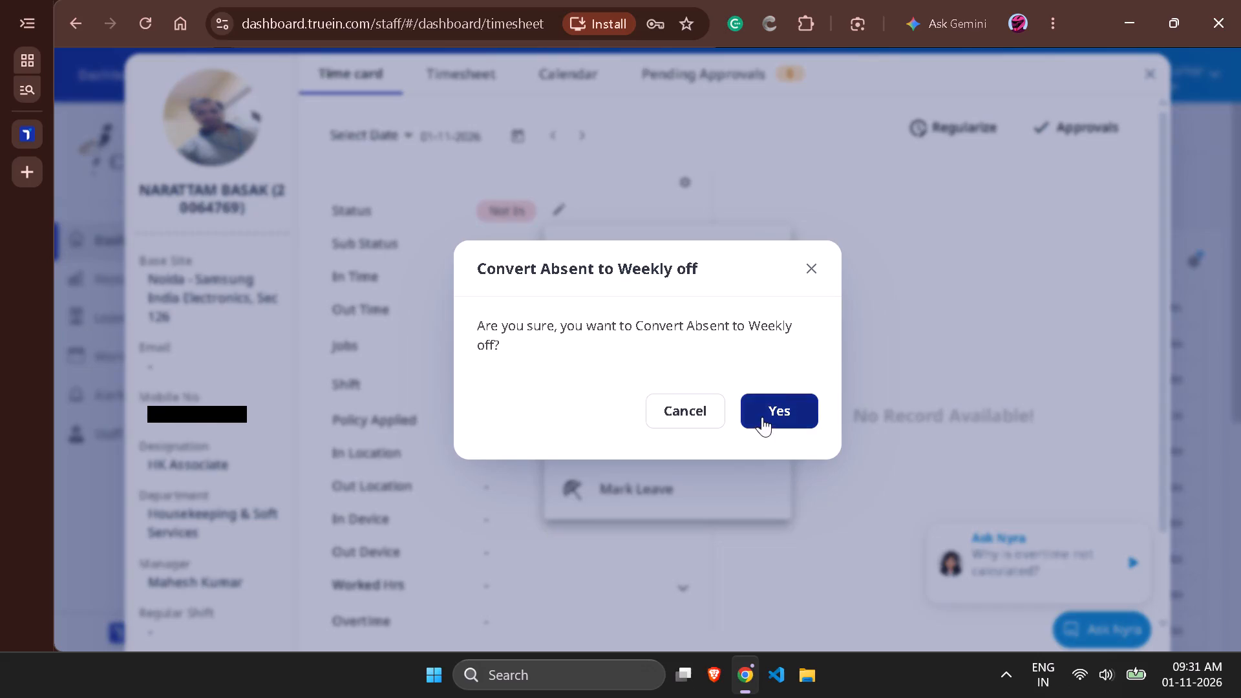
left_click(768, 412)
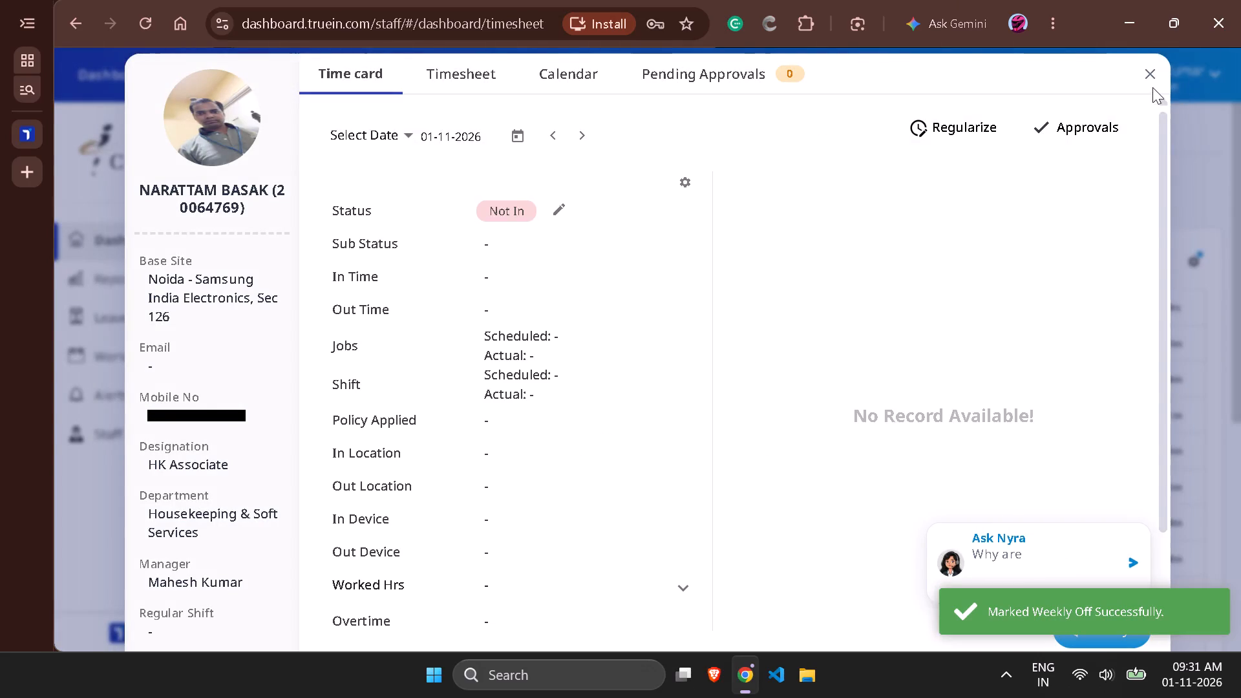
left_click(1152, 78)
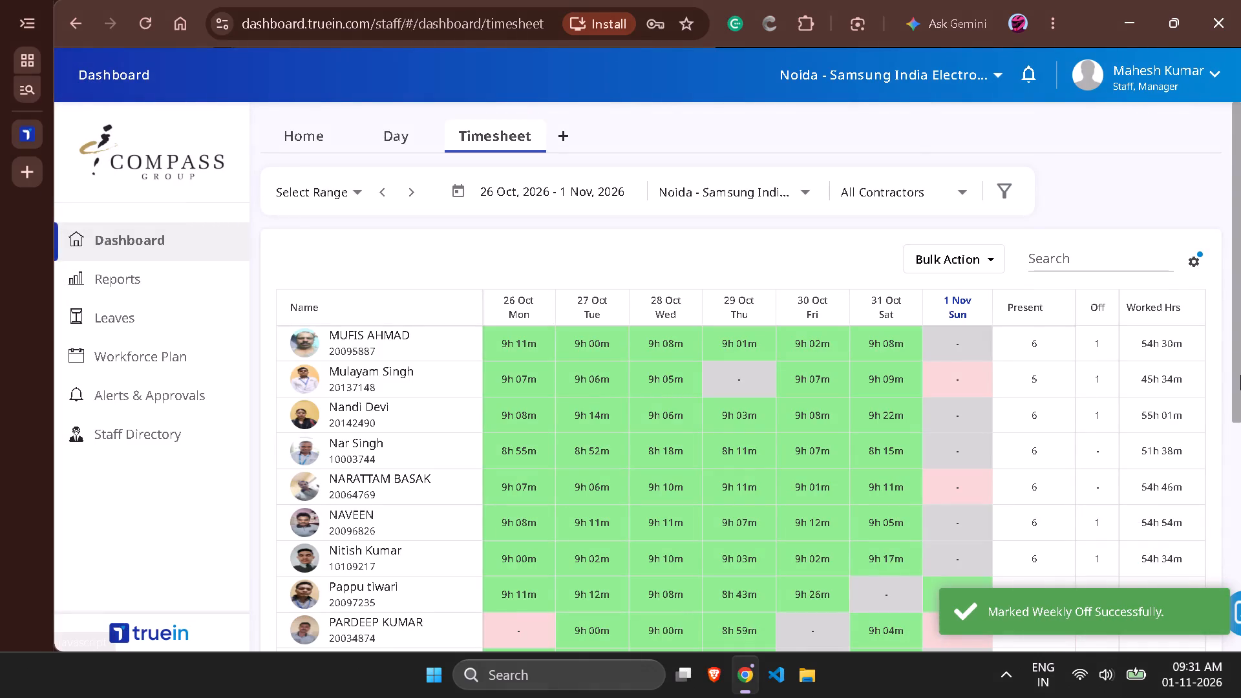
left_click(957, 487)
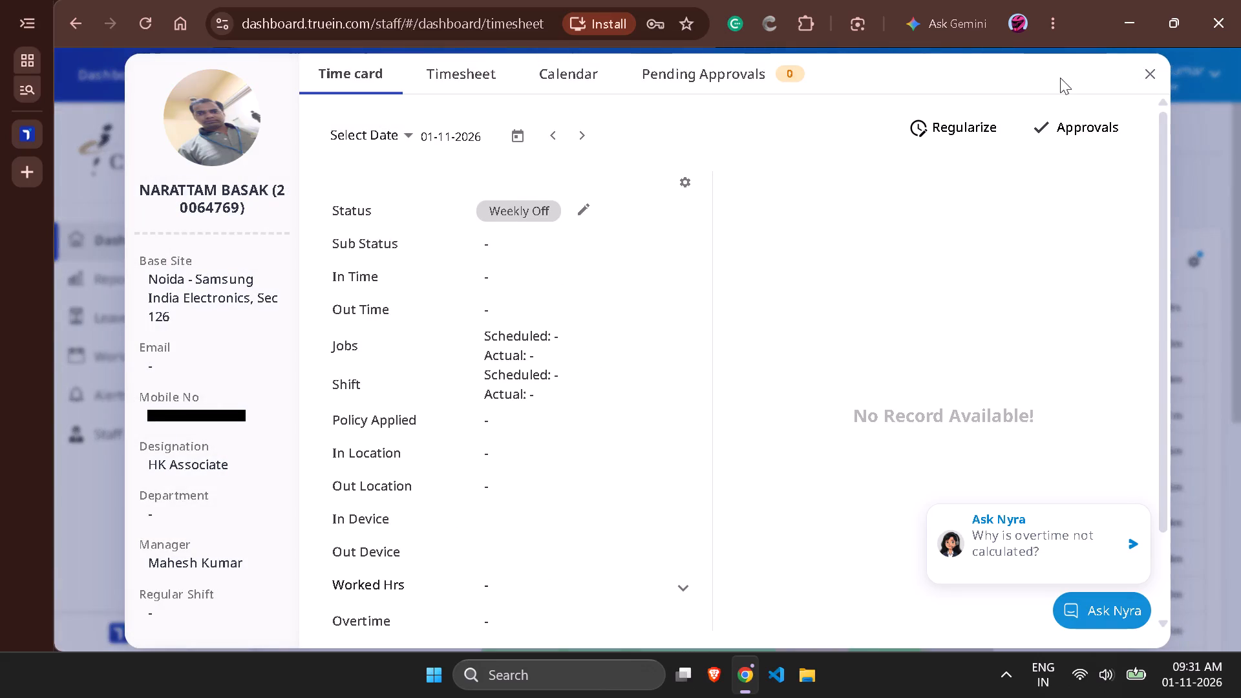
left_click(1149, 66)
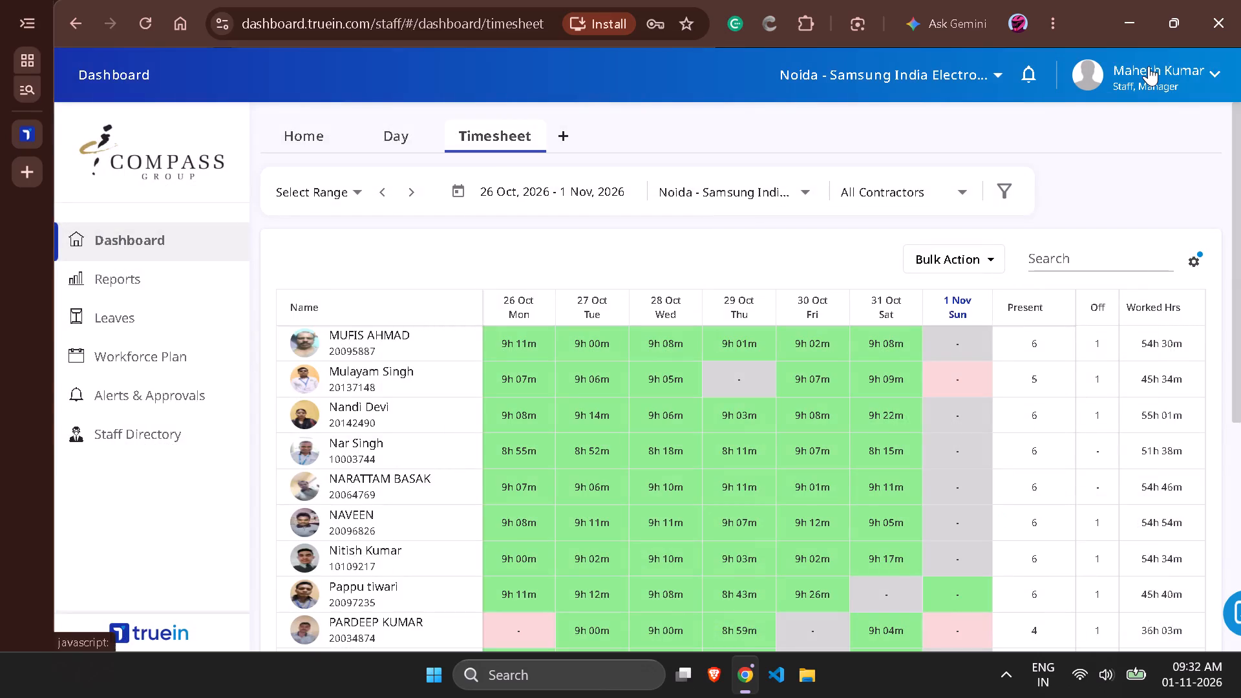
Check the rest of timesheet rows 61–80 for remaining 1 November absences, and go back to rows 41–60.
left_click_drag(1232, 335, 1240, 416)
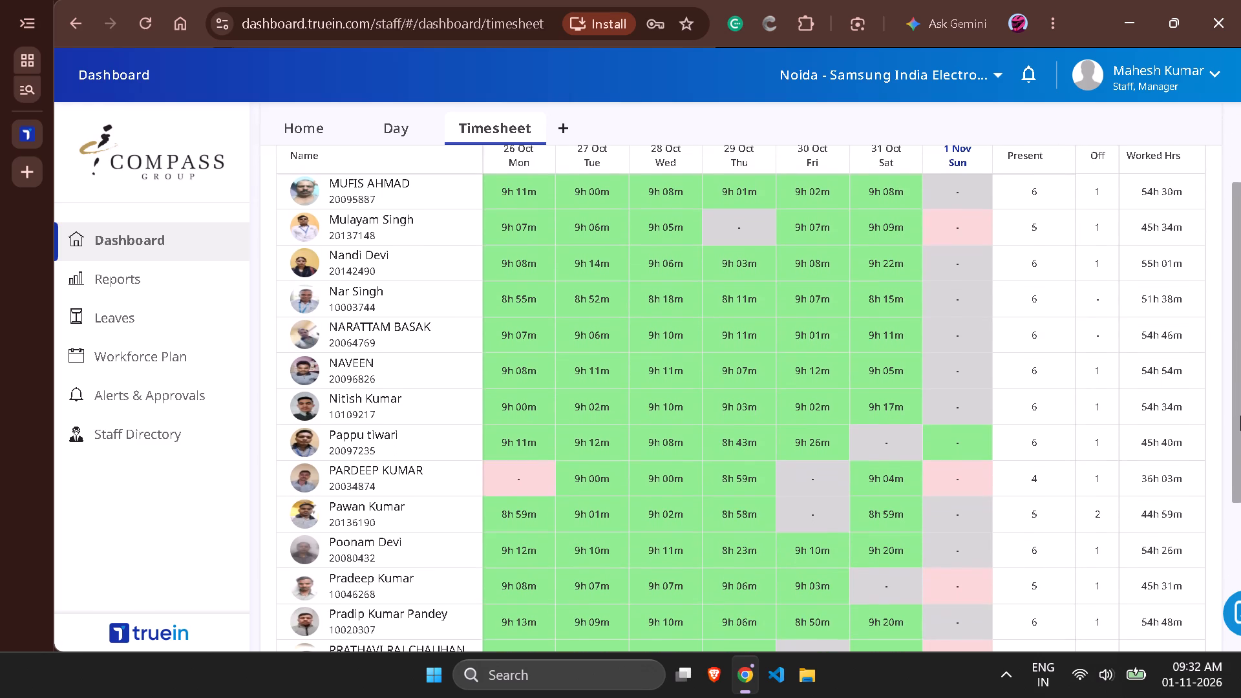
left_click_drag(1240, 416, 1238, 578)
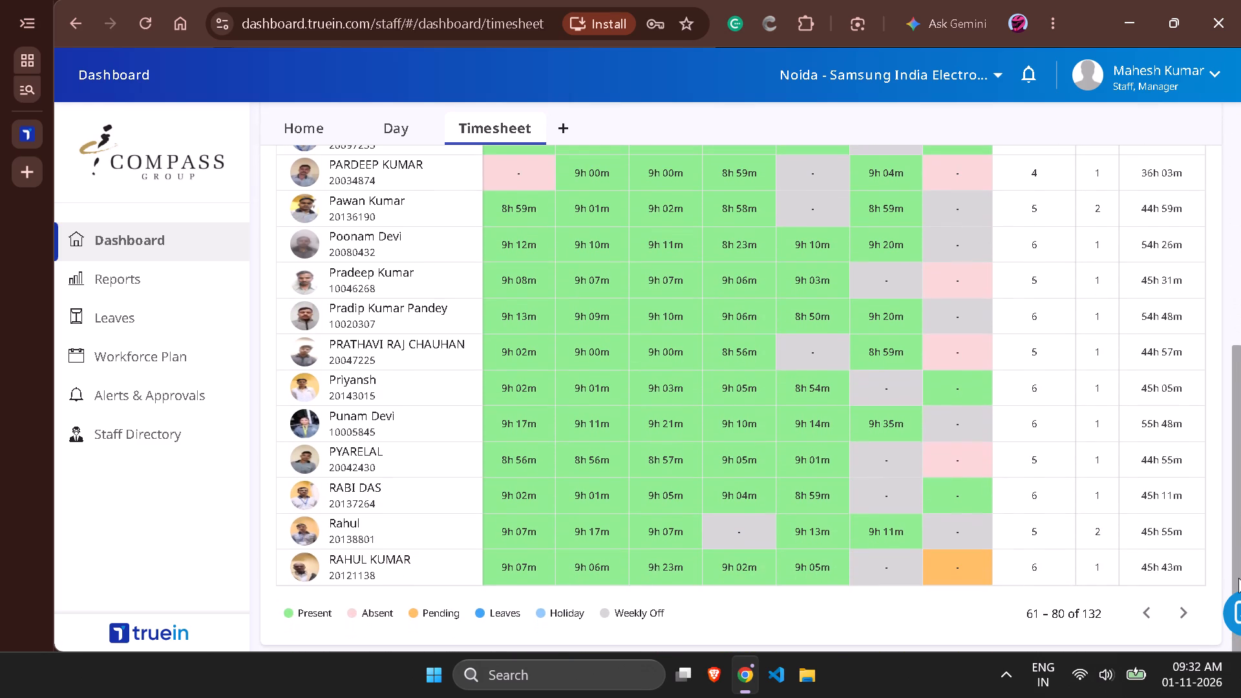
left_click_drag(1238, 578, 1209, 507)
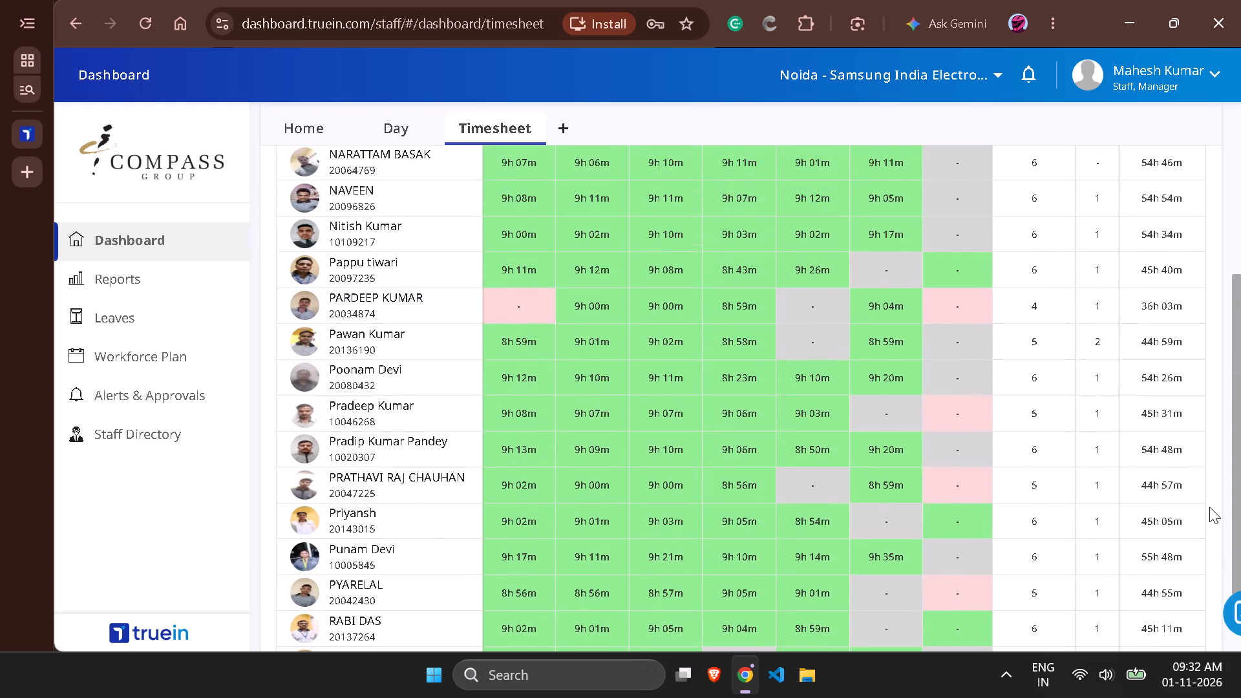
left_click_drag(1209, 507, 1220, 697)
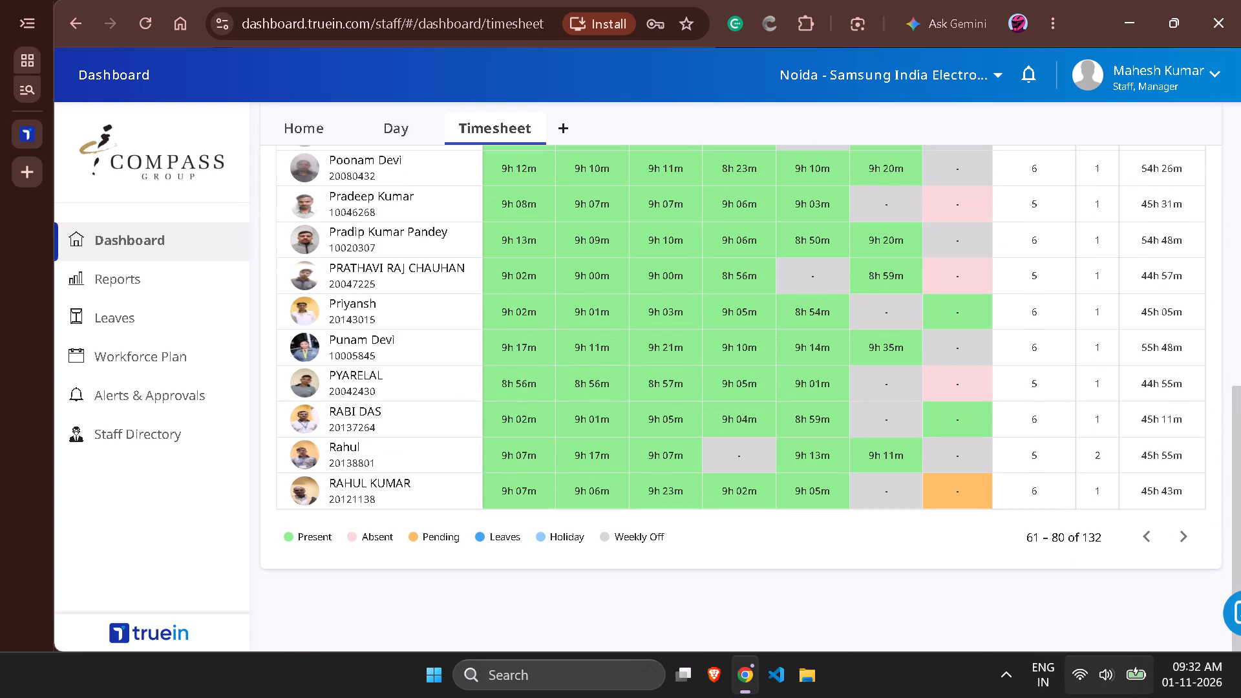
left_click(1139, 534)
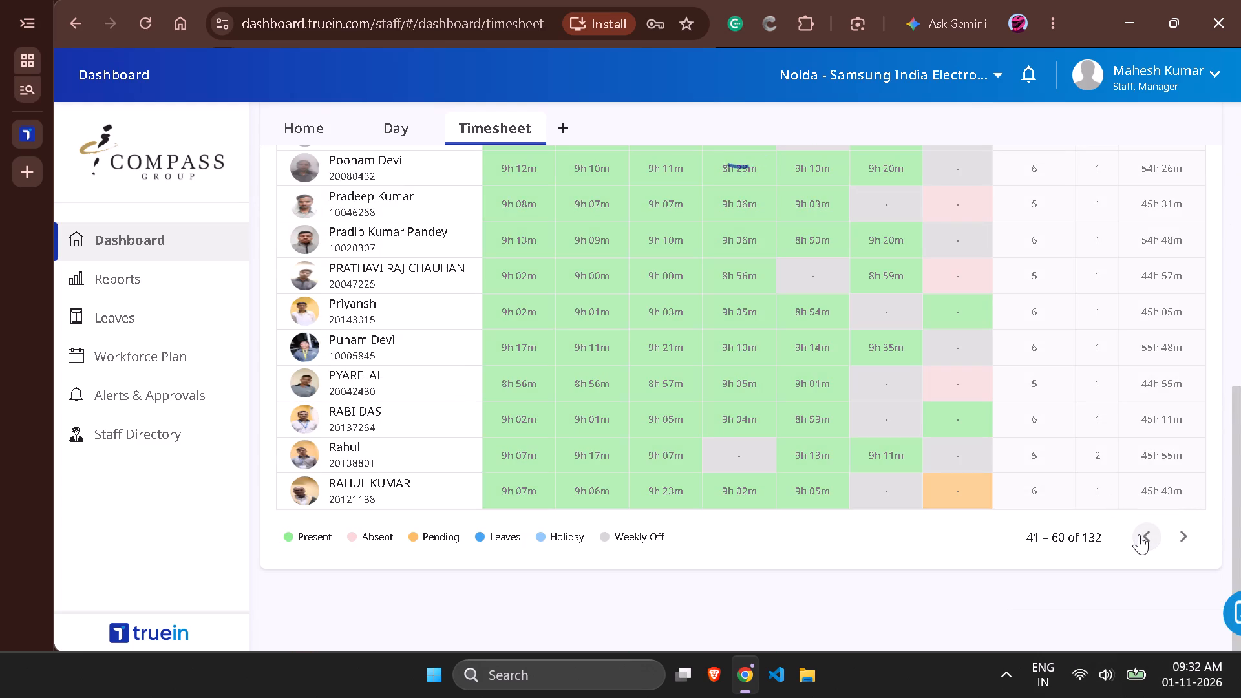
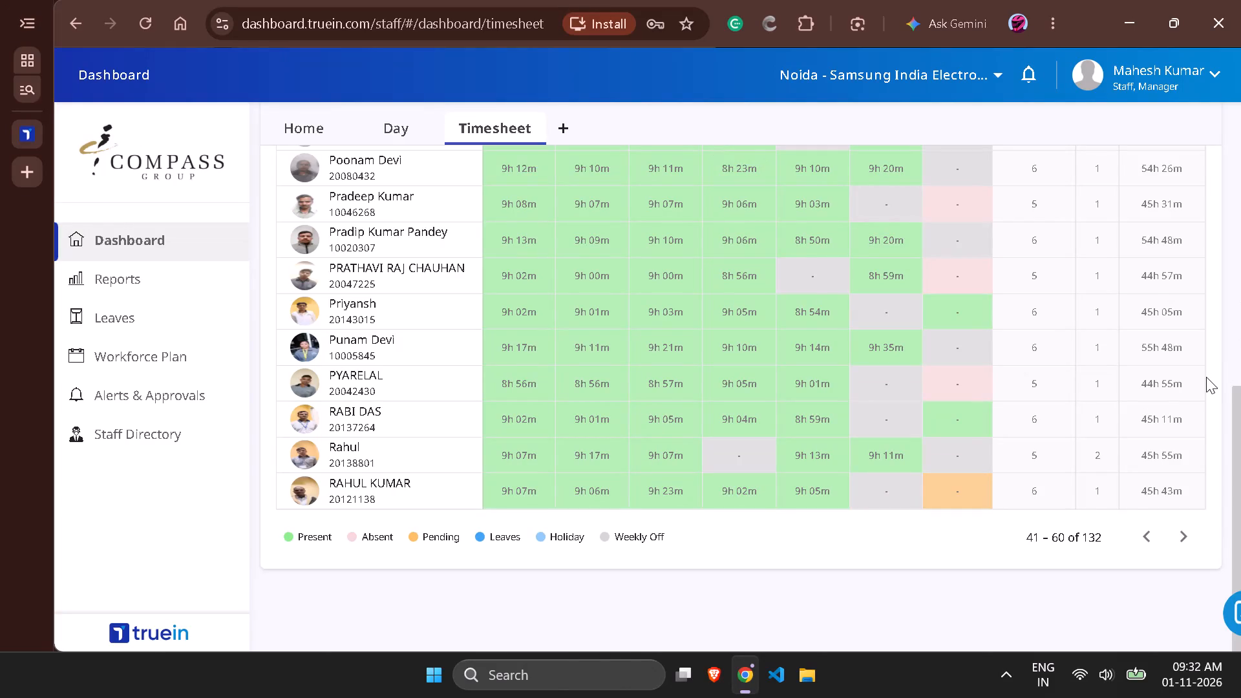
Check timesheet rows 41–60 and 21–40 for weekly-off errors in 26 October–1 November, and go back to rows 1–20.
left_click_drag(1240, 357, 1240, 301)
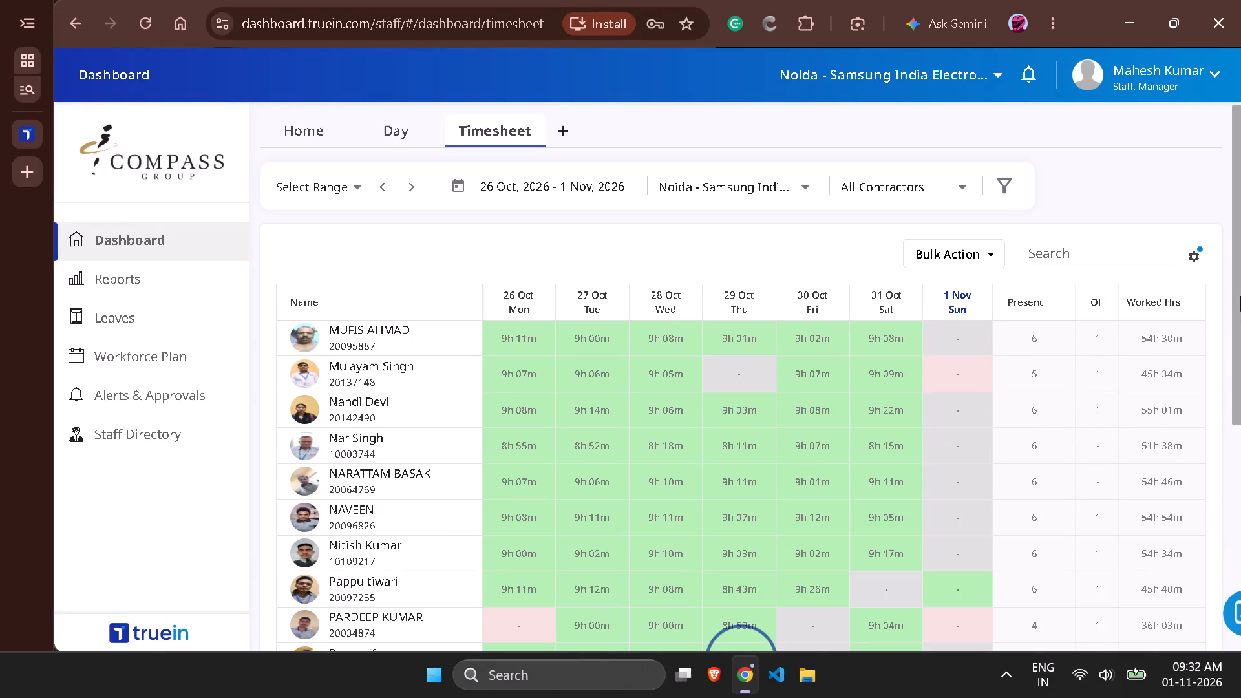
left_click_drag(1240, 434, 1240, 491)
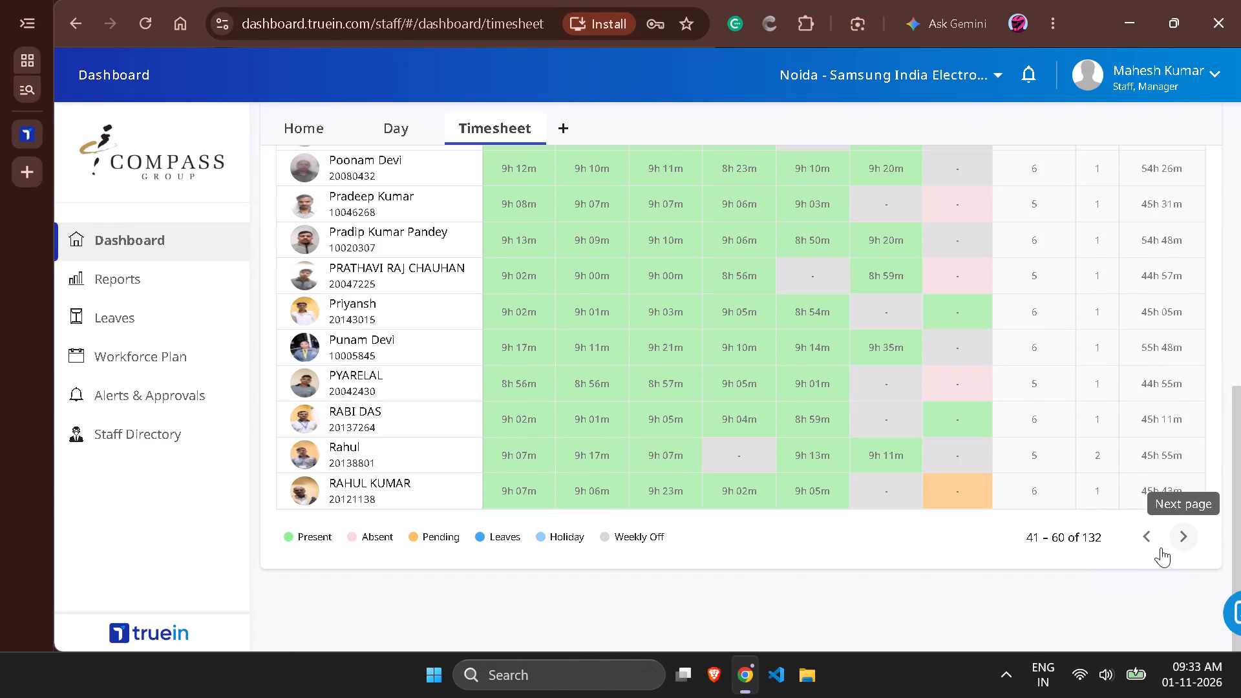
left_click(1147, 547)
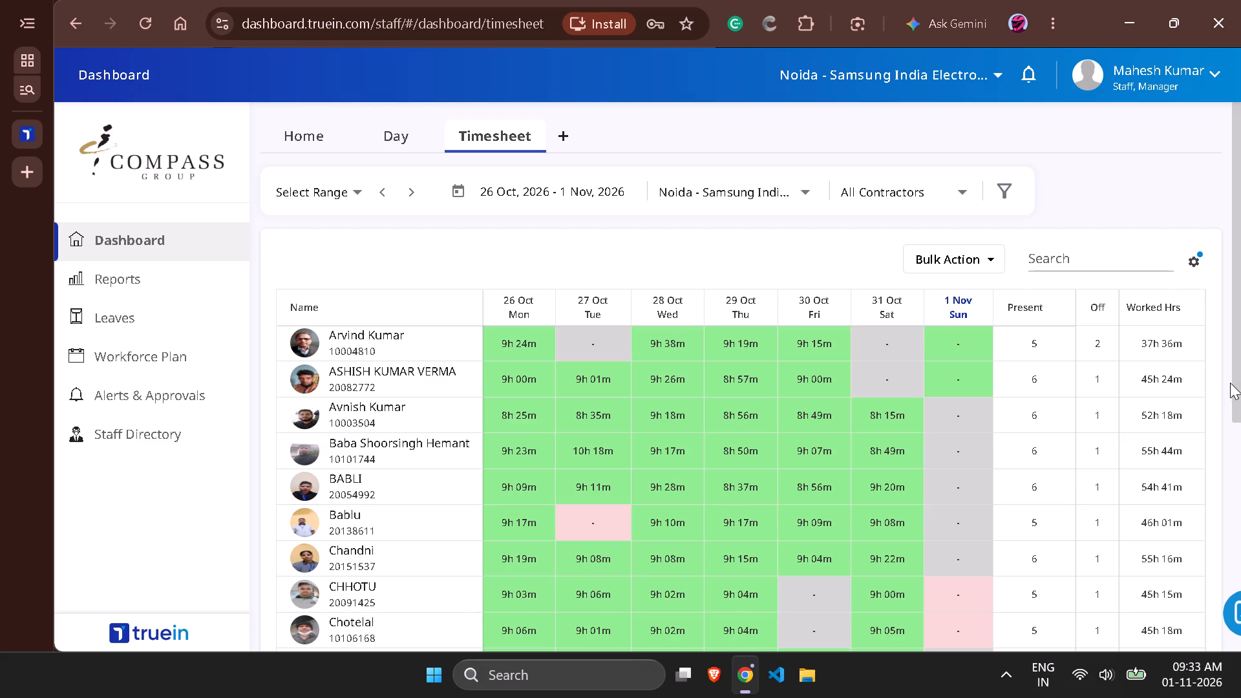
left_click_drag(1237, 383, 1238, 397)
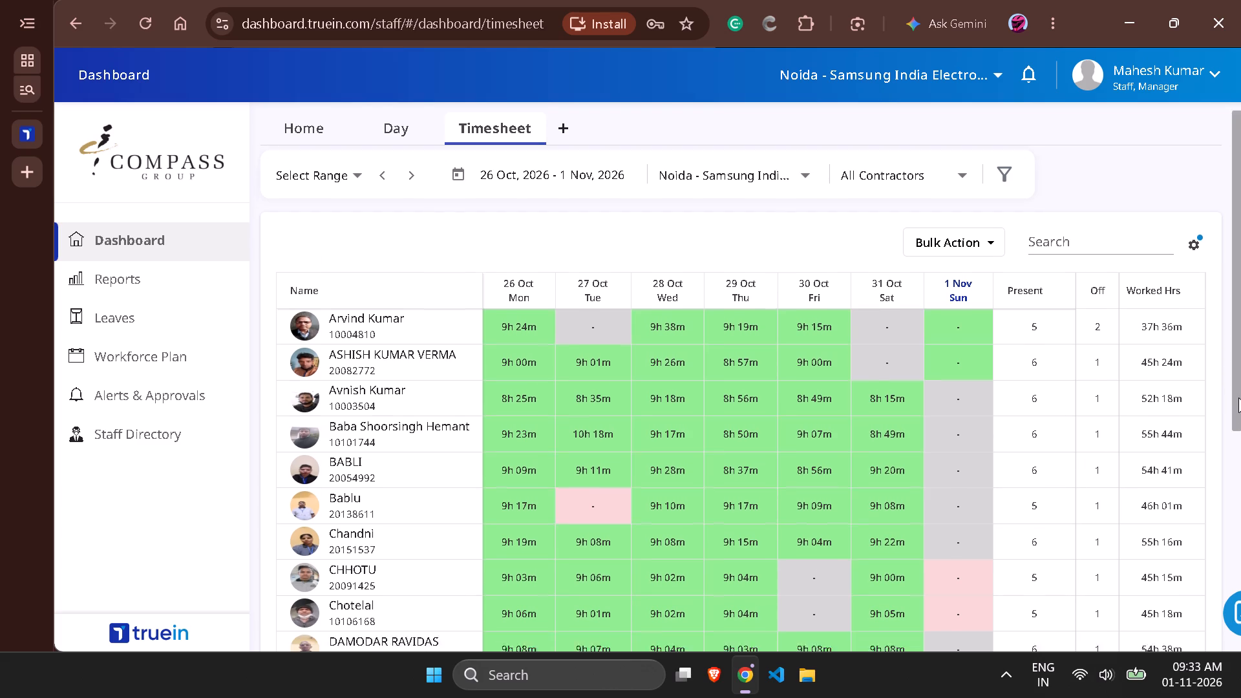
left_click_drag(1238, 397, 1240, 456)
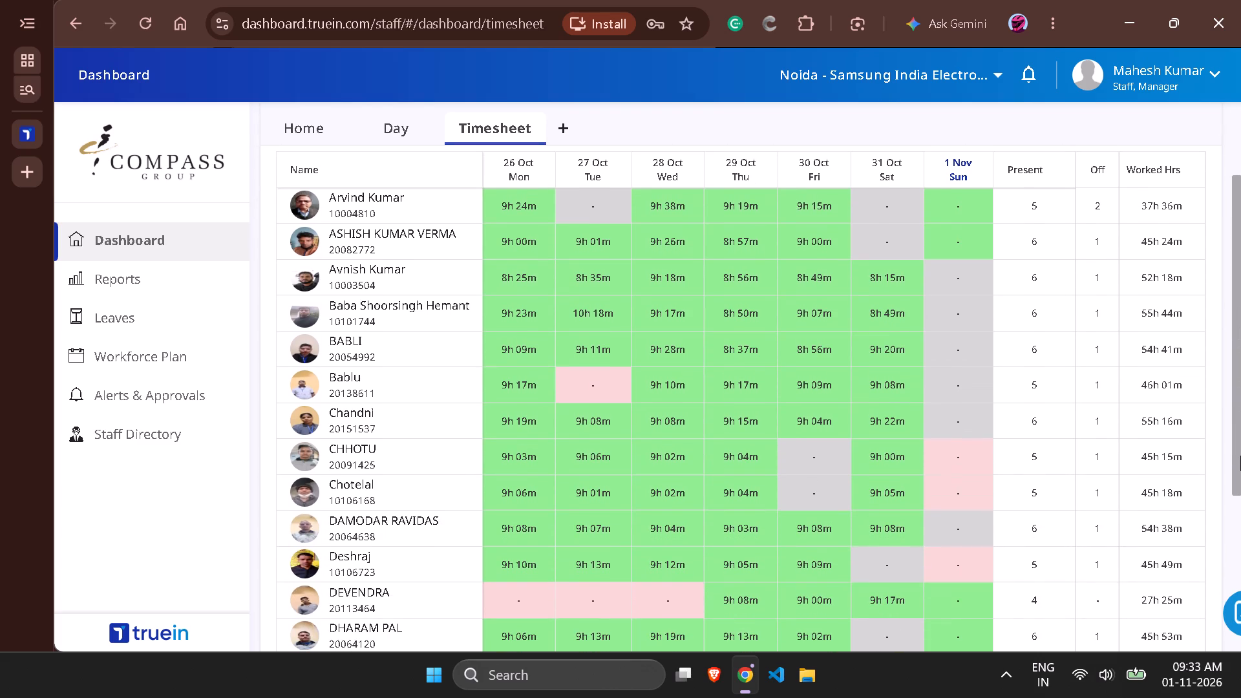
left_click_drag(1240, 456, 1240, 573)
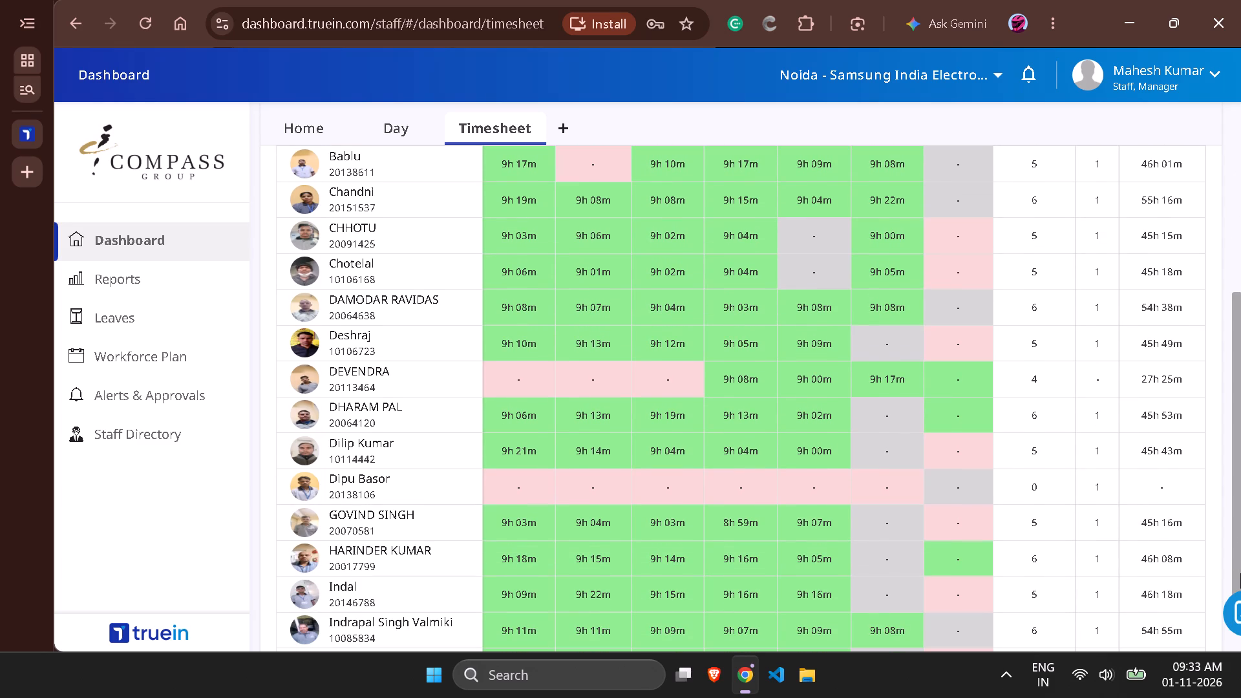
left_click_drag(1240, 573, 1240, 672)
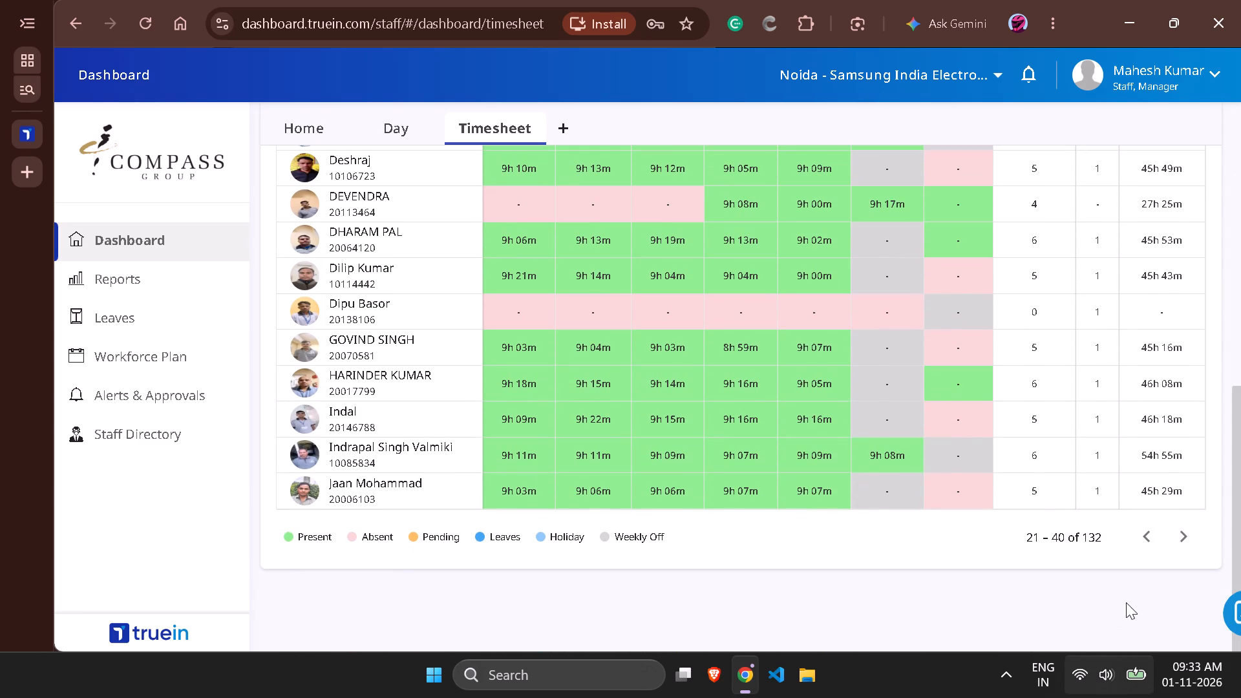
left_click(1156, 525)
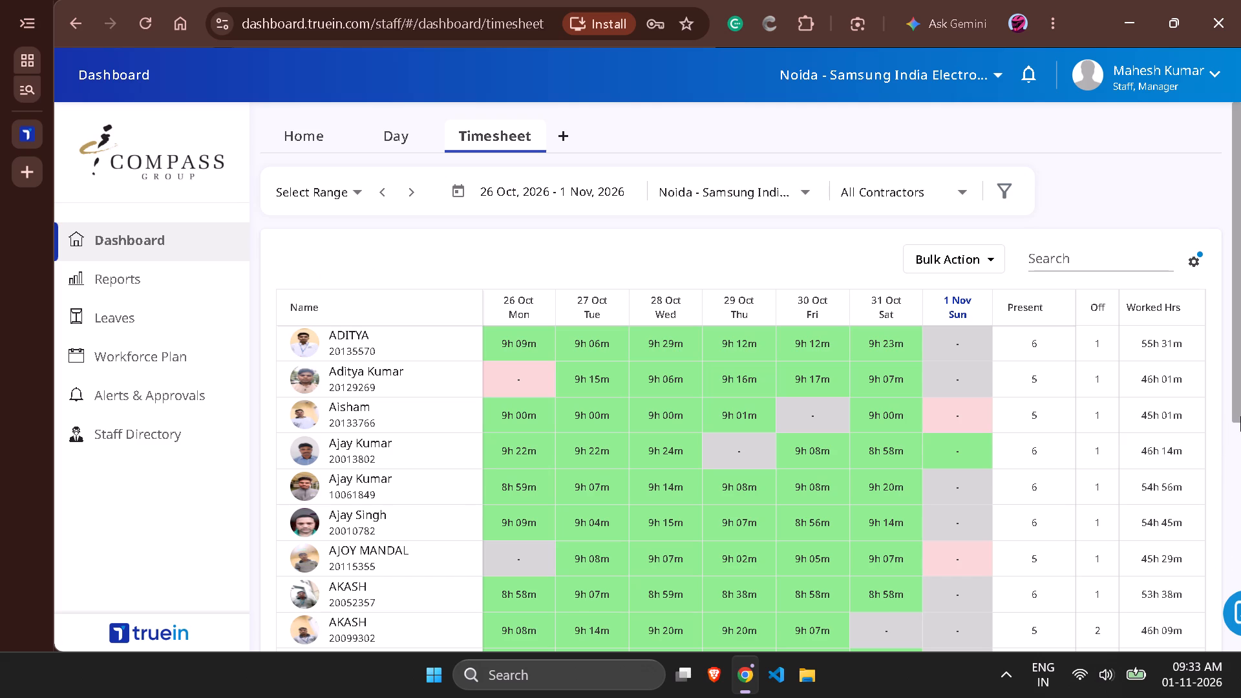
Mark the 1 November weekly off as Present for the Akash already off on 31 October, and close the time card.
left_click_drag(1233, 418, 1233, 445)
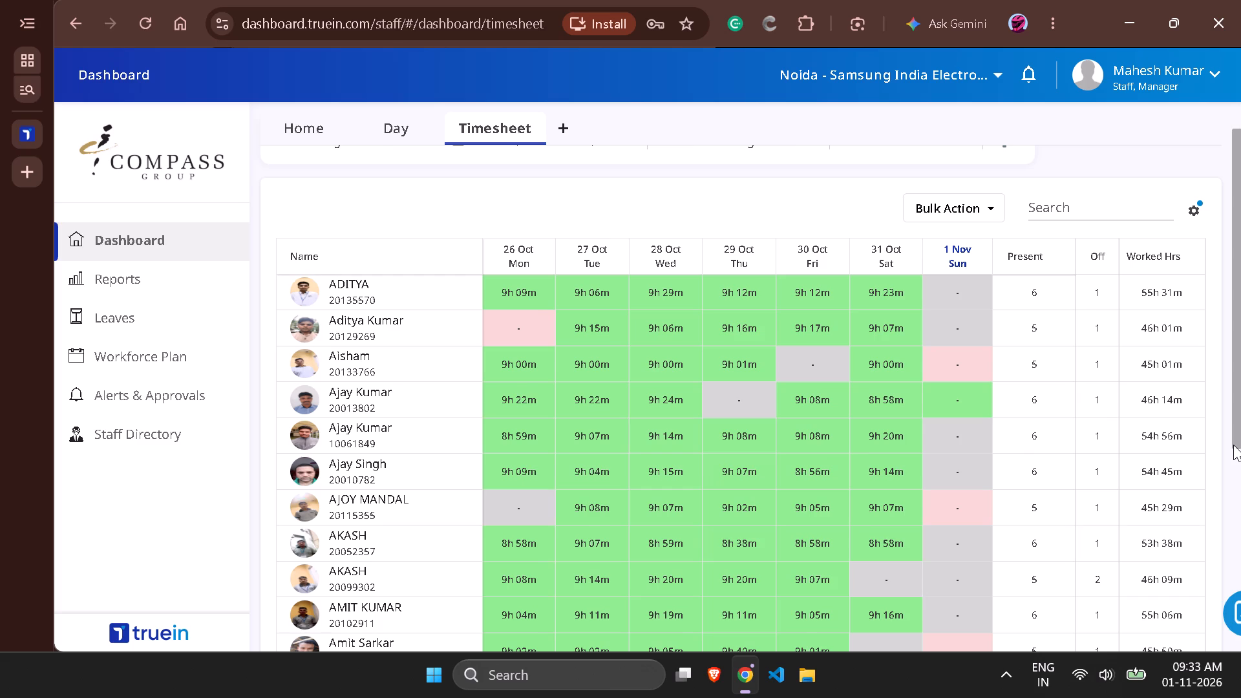
left_click_drag(1233, 445, 1233, 458)
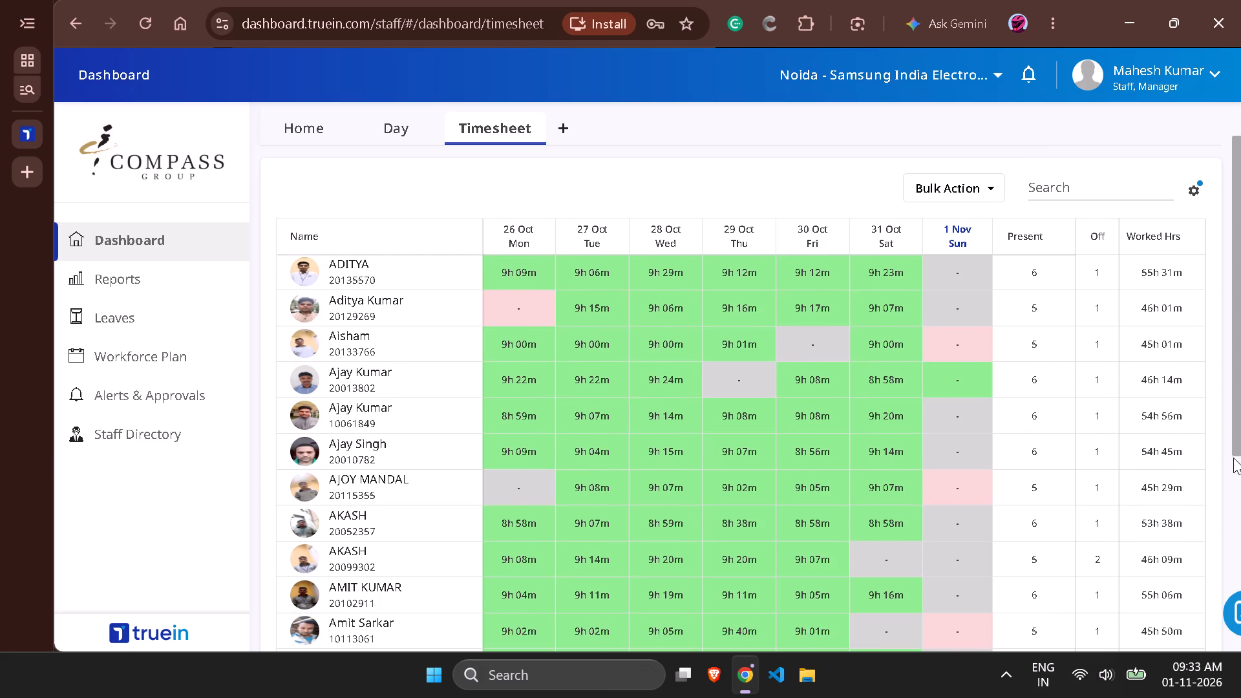
left_click_drag(1233, 458, 1235, 483)
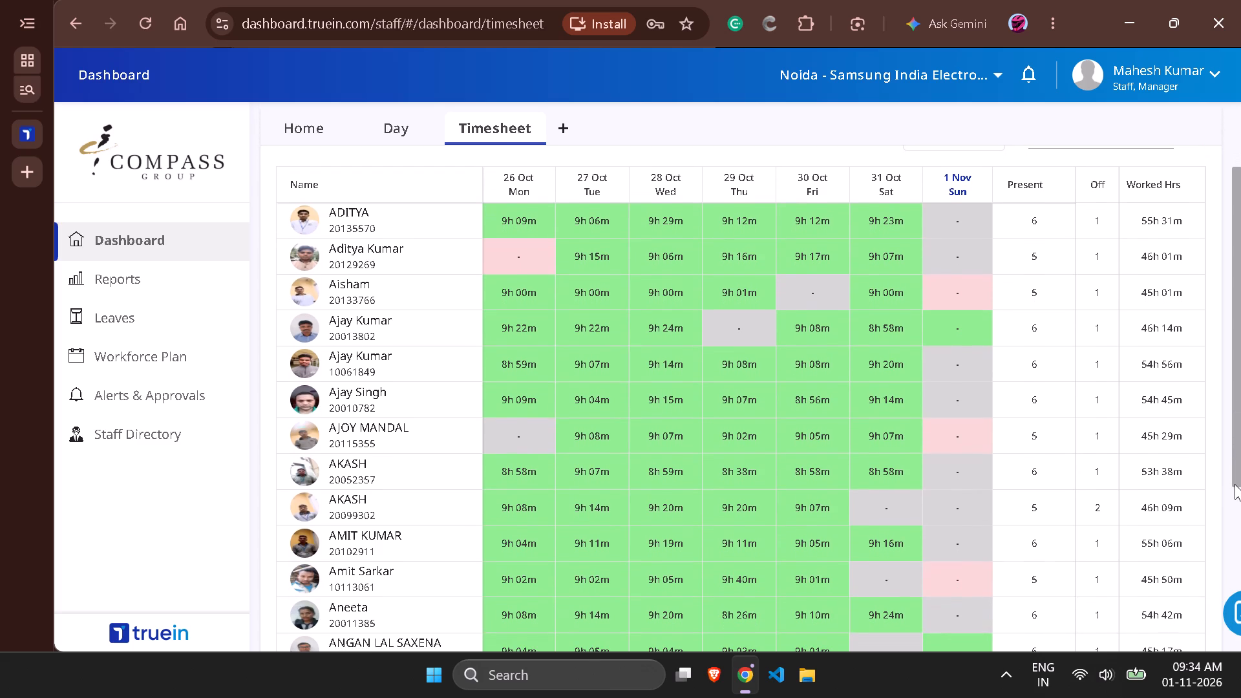
left_click(957, 504)
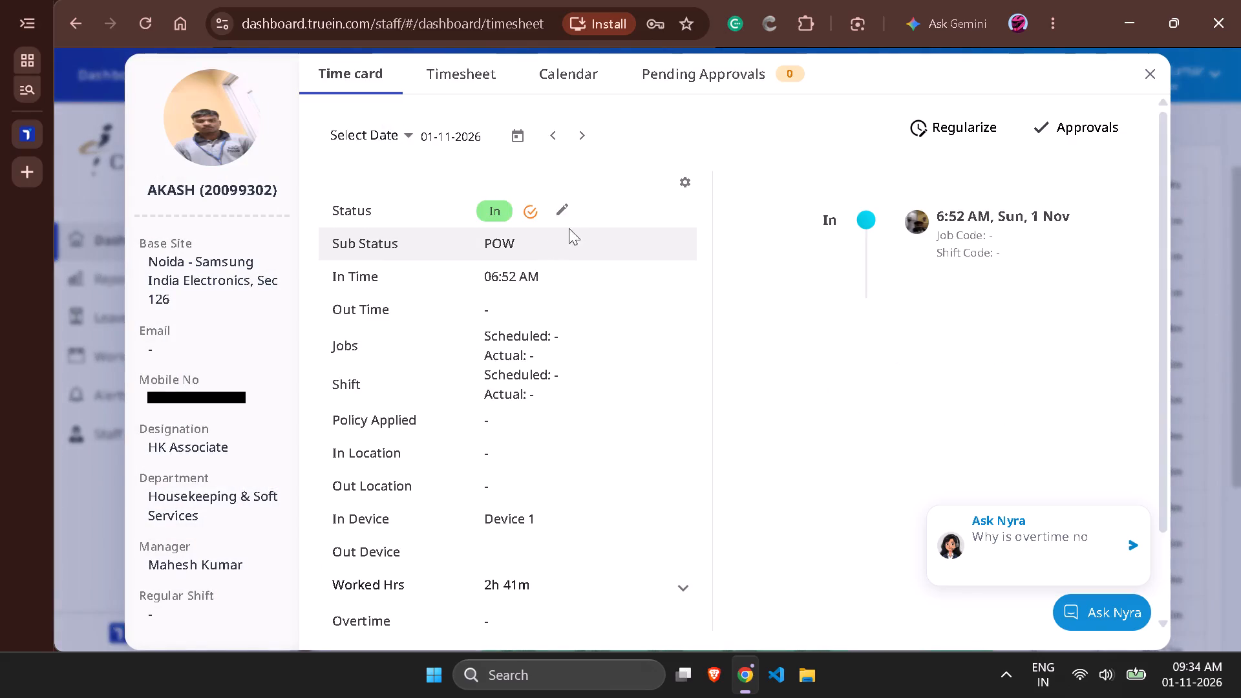
left_click(568, 213)
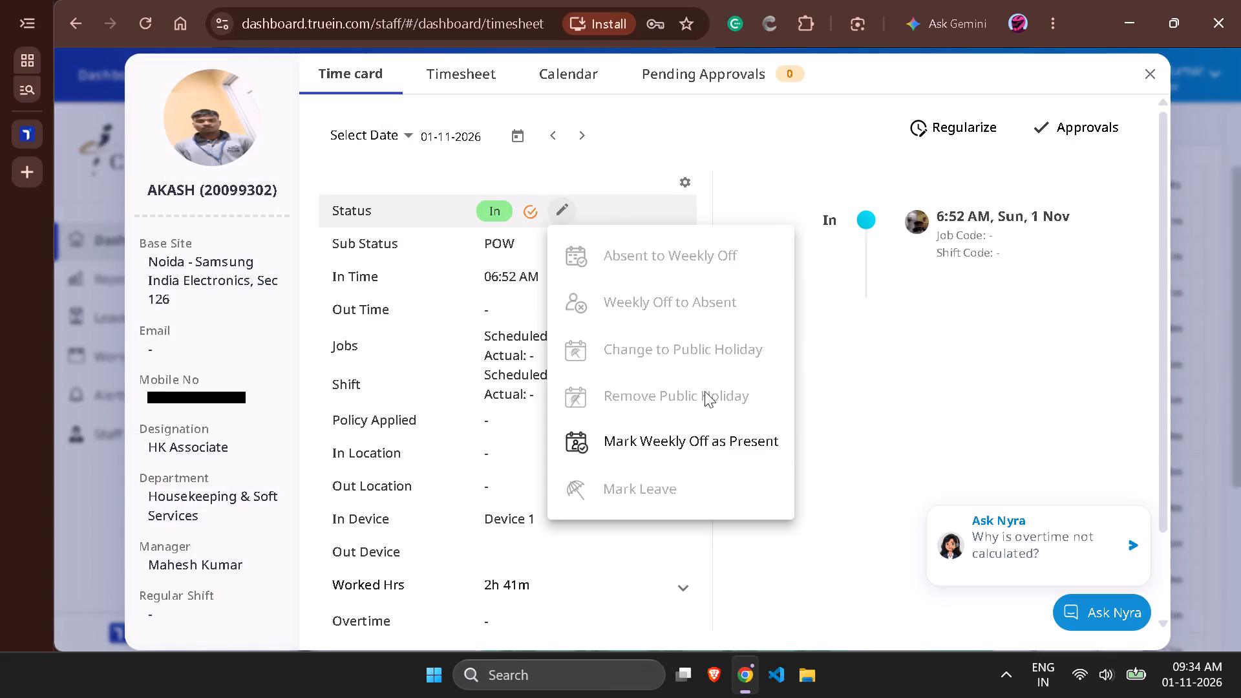
left_click(710, 440)
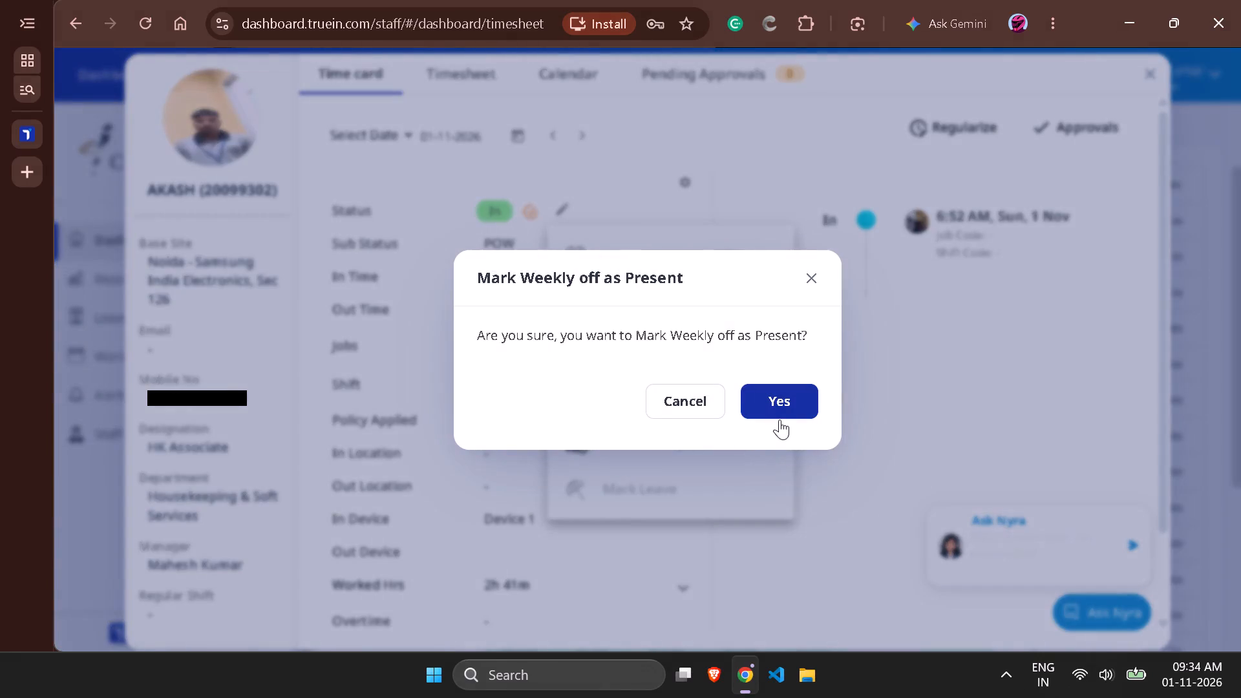
left_click(780, 408)
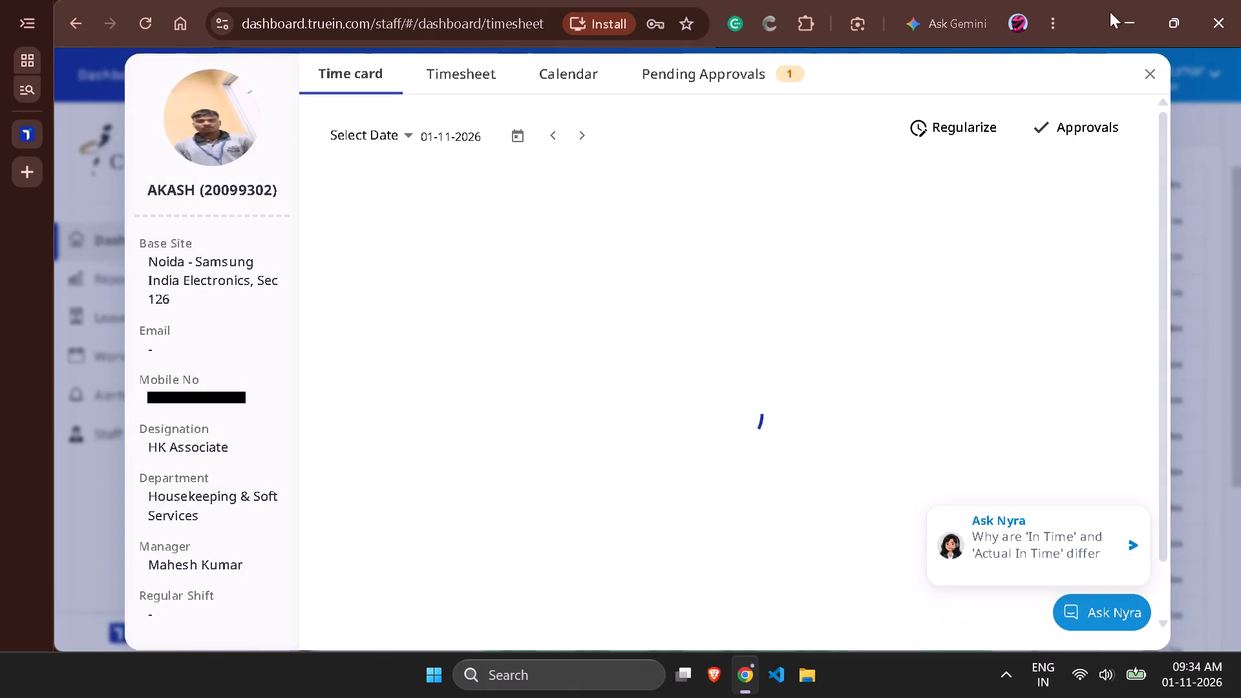
left_click(1147, 70)
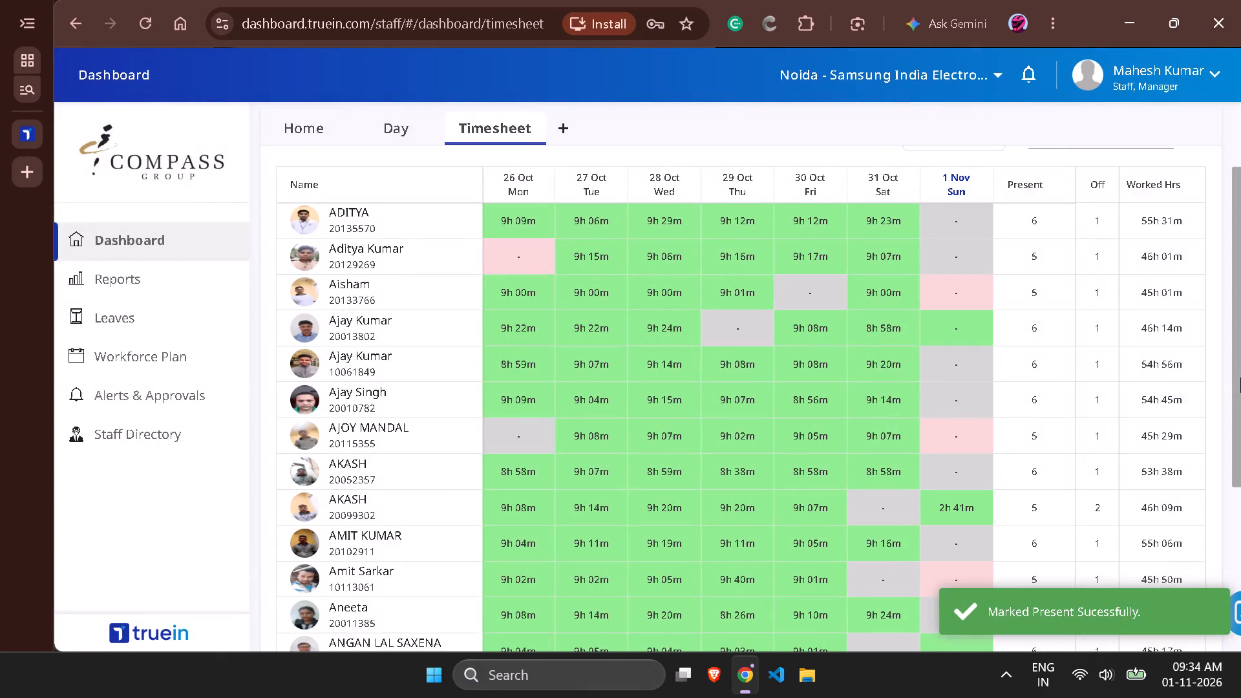
Recheck all of timesheet rows 1–20 for duplicate weekly offs and absences, and move on to rows 21–40.
left_click_drag(1240, 377, 1240, 418)
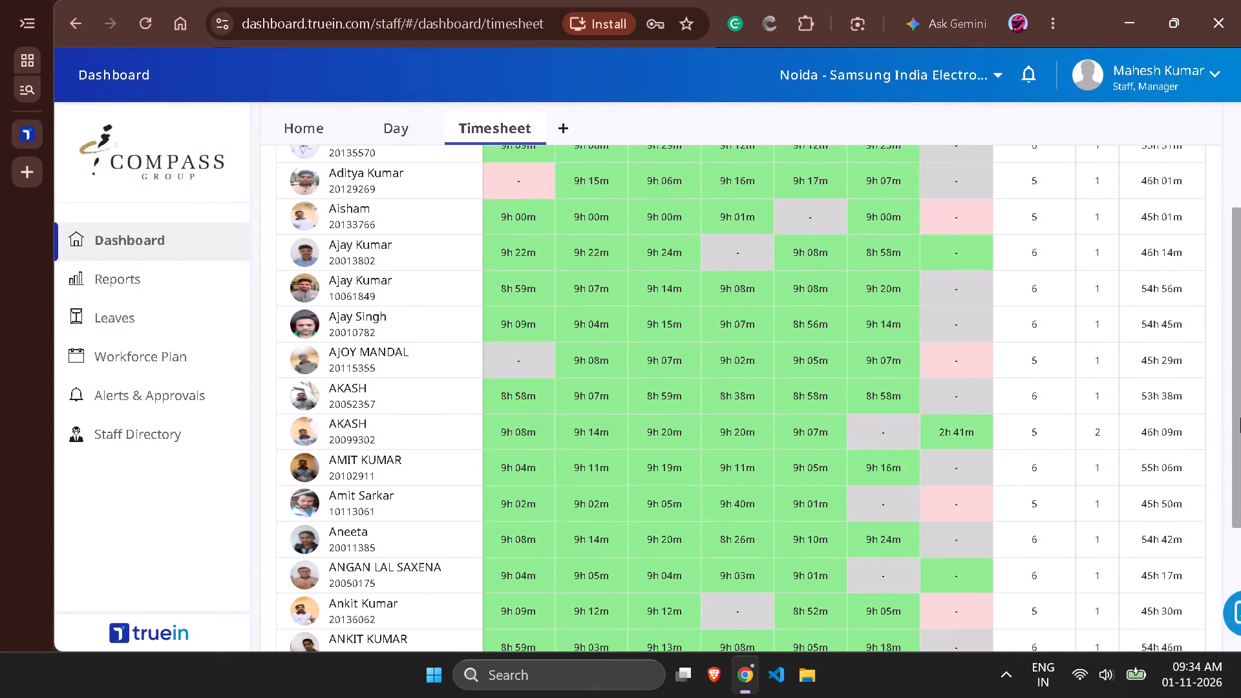
left_click_drag(1240, 418, 1240, 493)
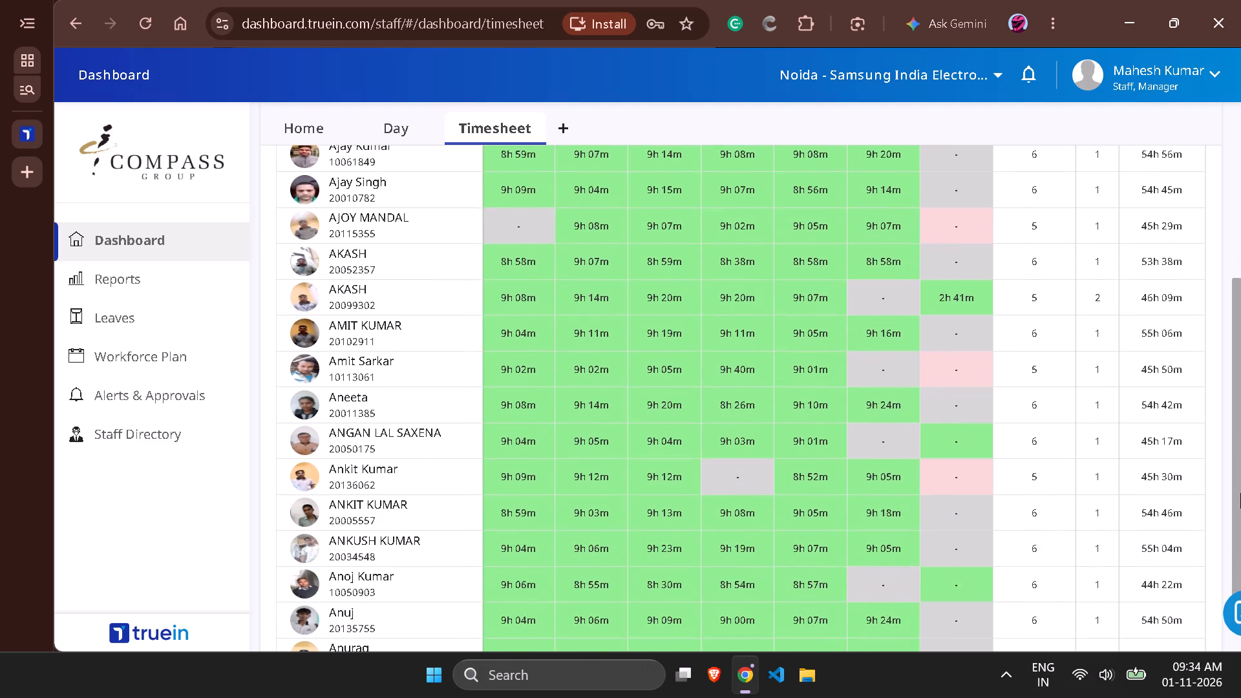
left_click_drag(1240, 493, 1190, 313)
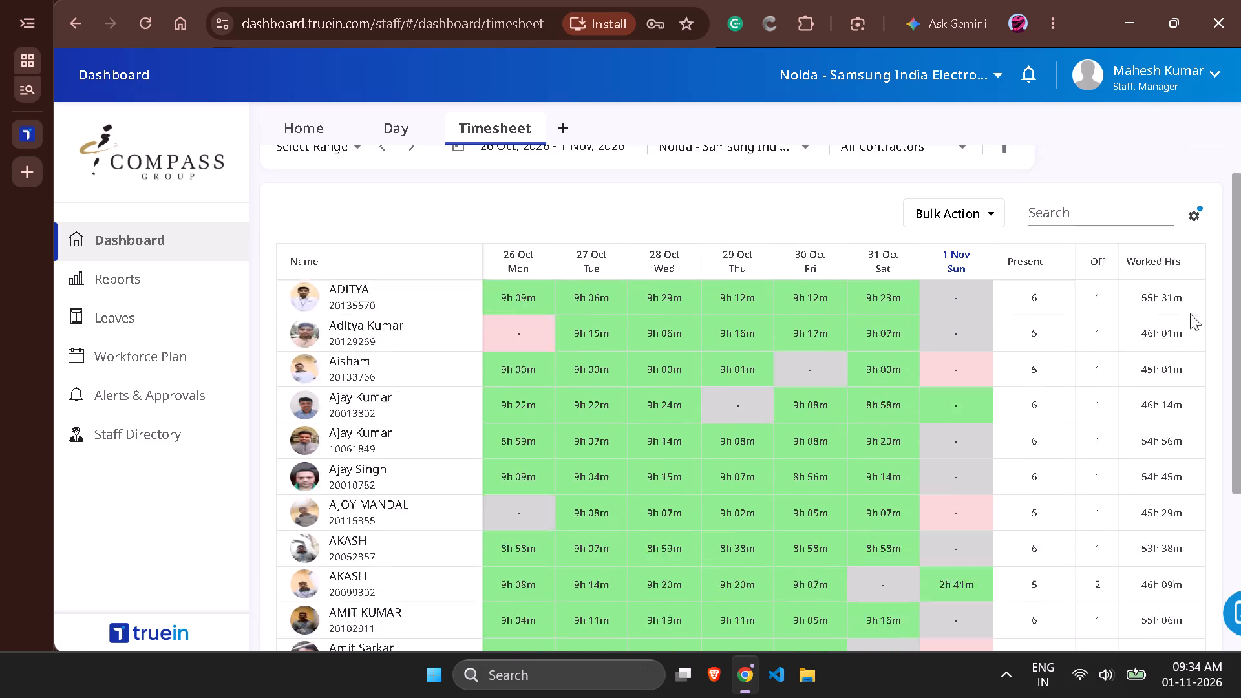
left_click_drag(1190, 313, 1174, 235)
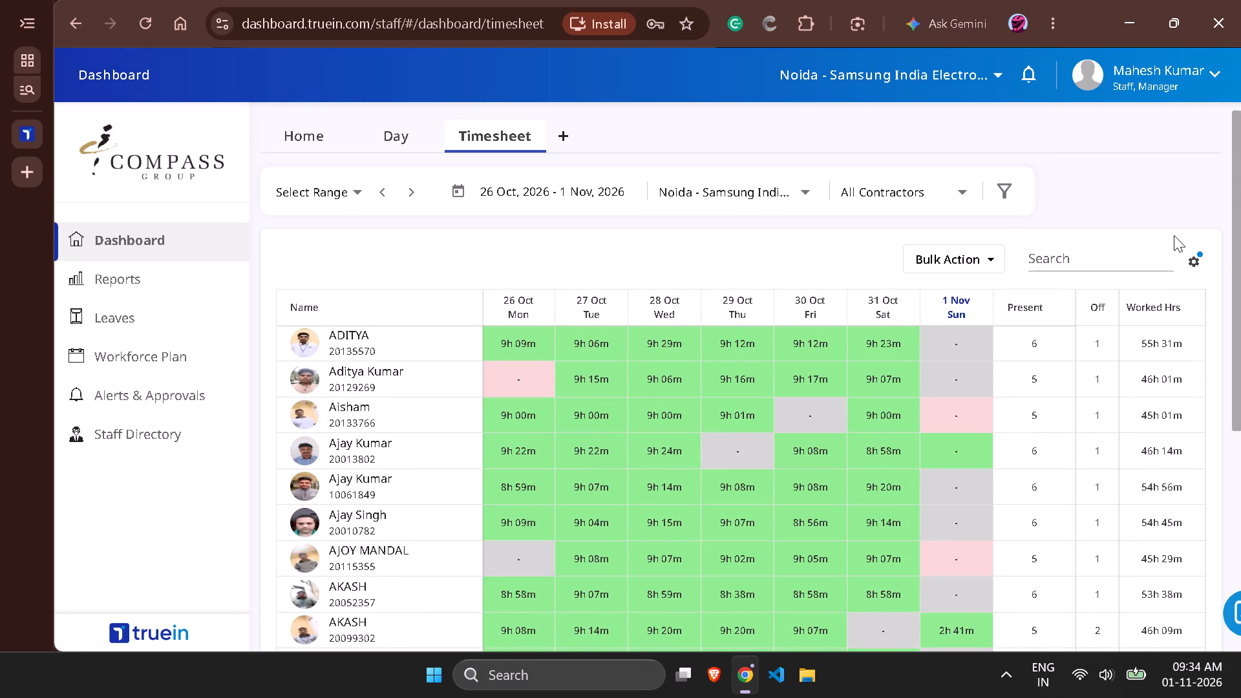
left_click_drag(1174, 235, 1230, 305)
left_click_drag(1230, 305, 1233, 343)
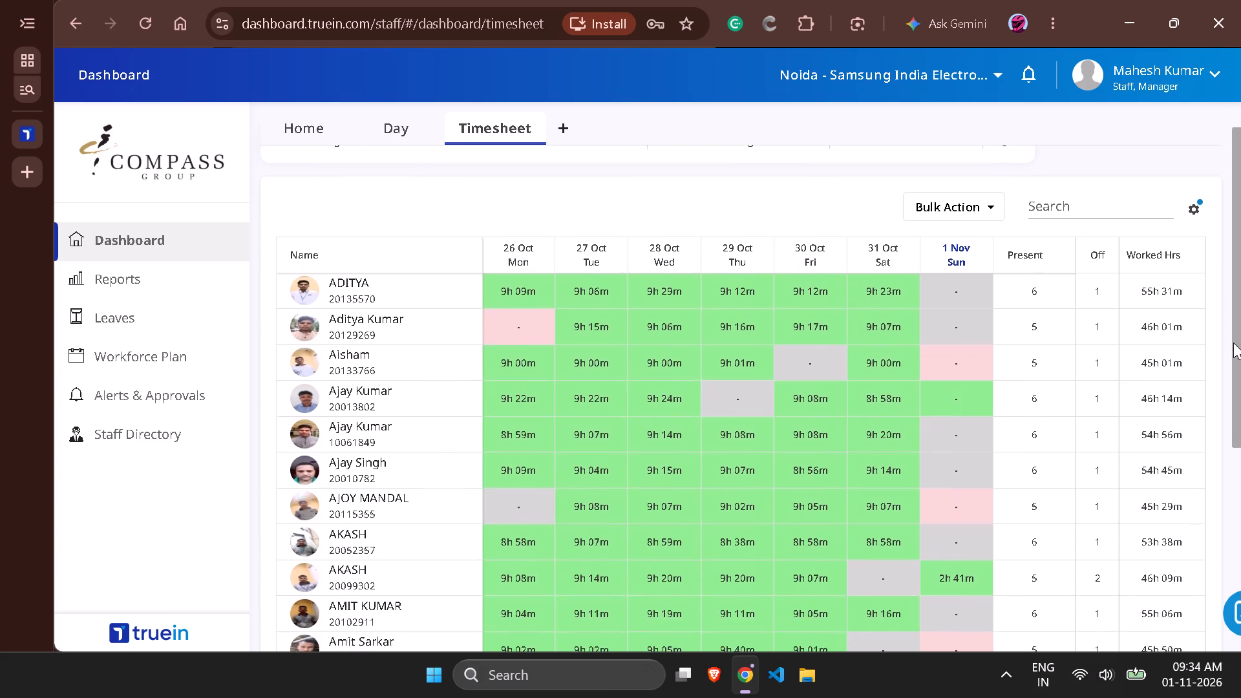
left_click_drag(1233, 343, 1240, 397)
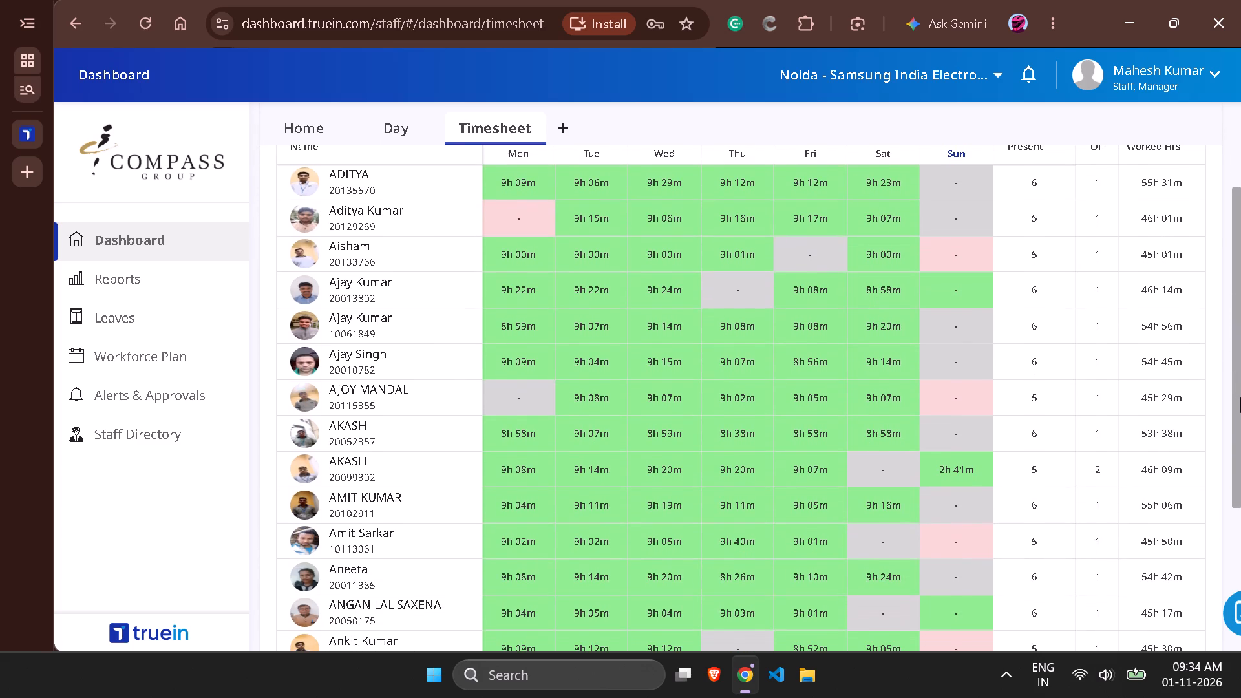
left_click_drag(1240, 397, 1240, 522)
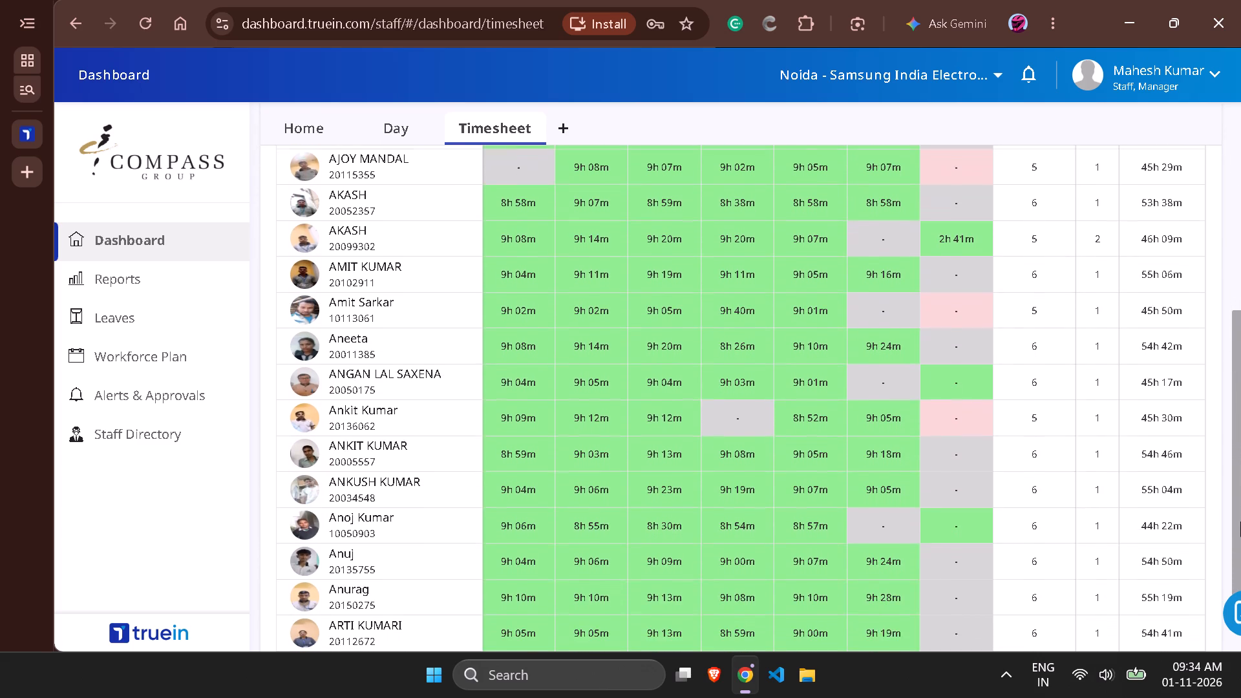
left_click_drag(1240, 522, 1240, 558)
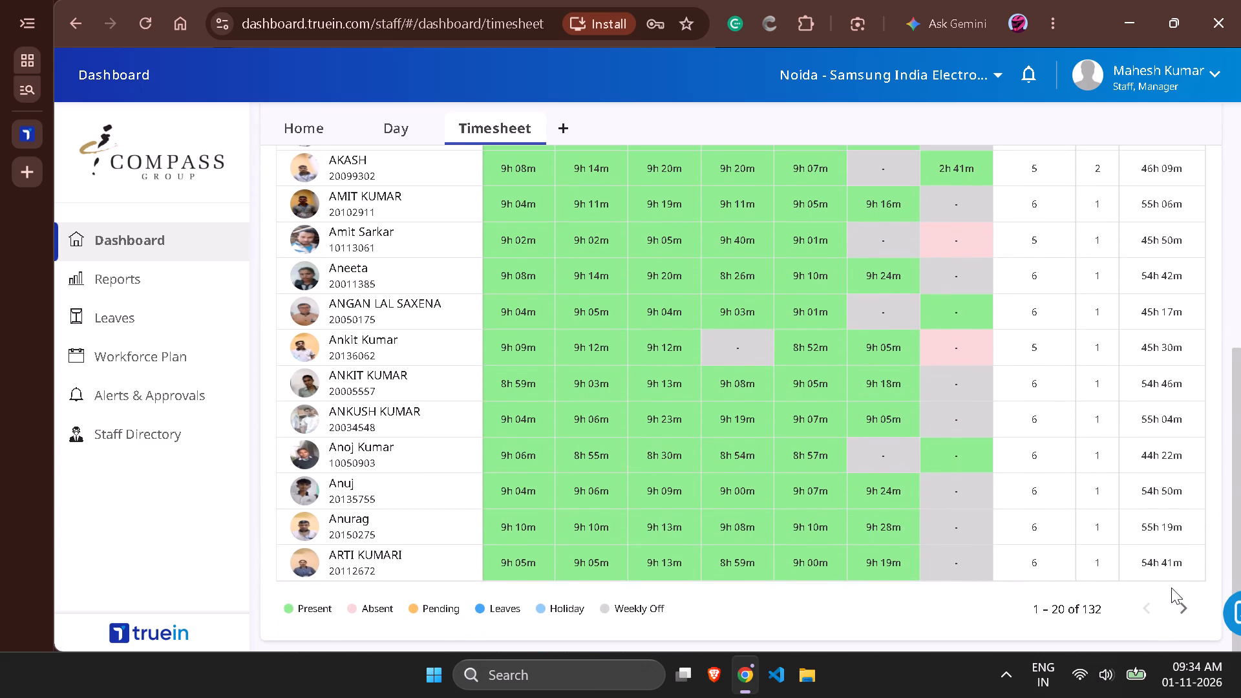
left_click(1188, 613)
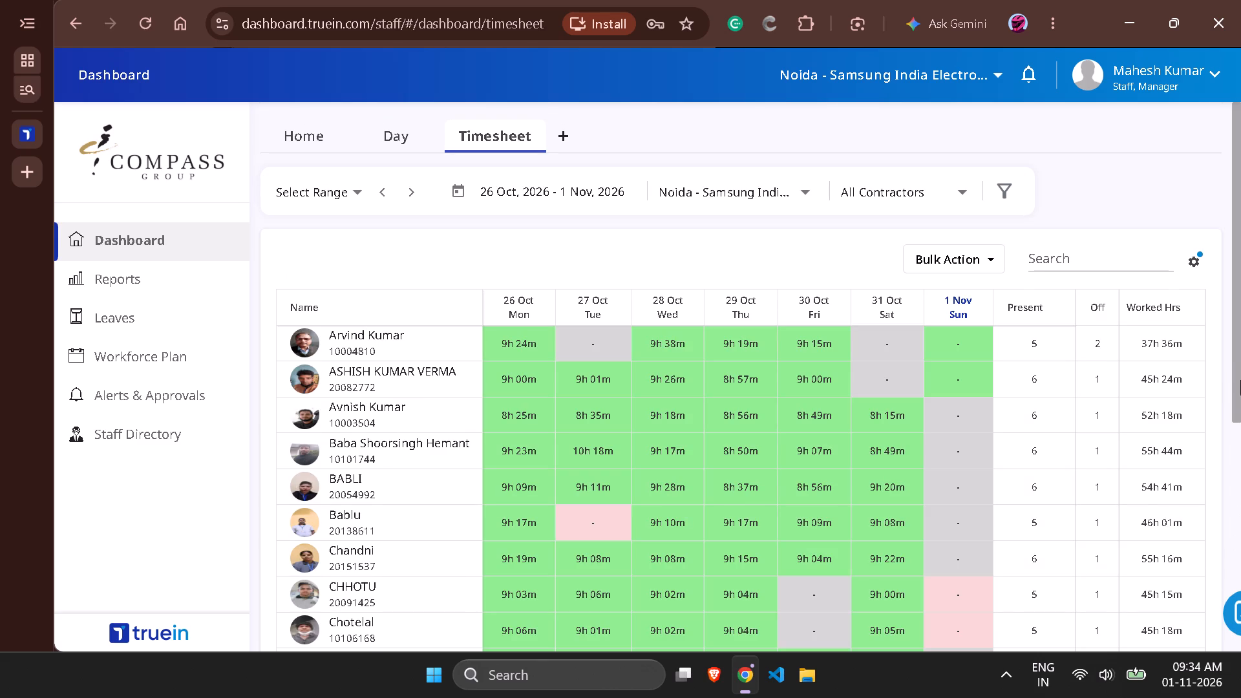
Review timesheet rows 21–40 for duplicate weekly offs and absences, and move on to rows 41–60.
left_click_drag(1238, 384, 1238, 412)
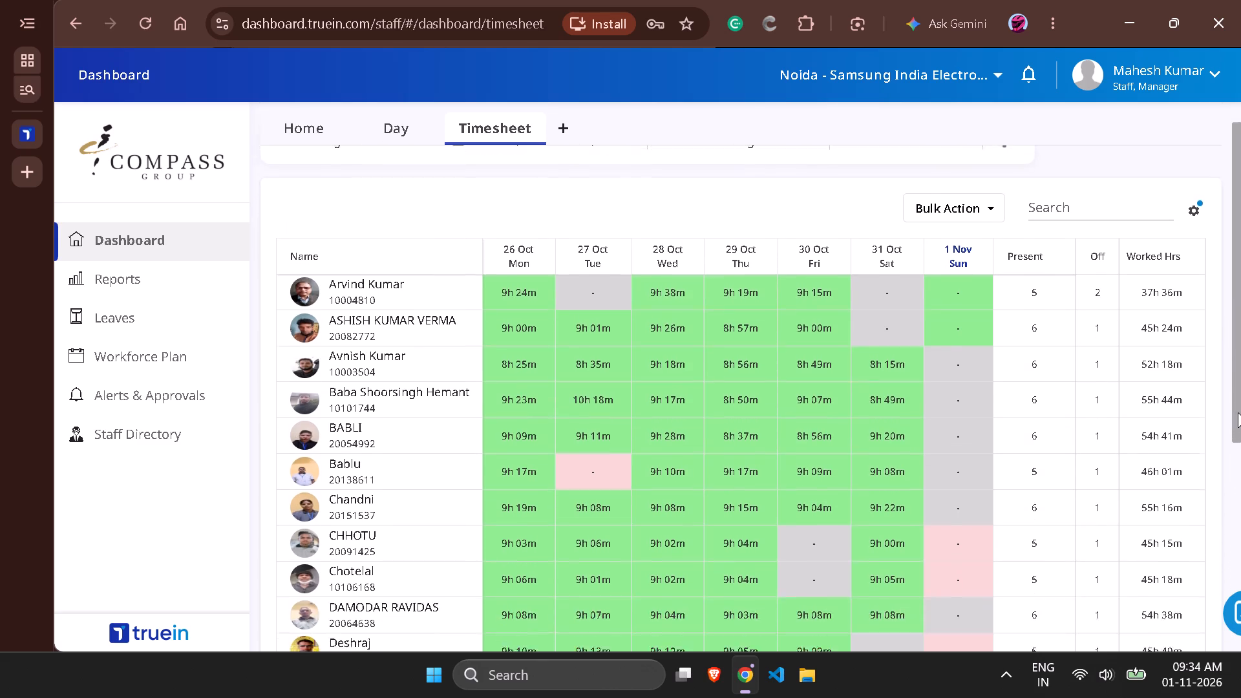
left_click_drag(1238, 412, 1237, 463)
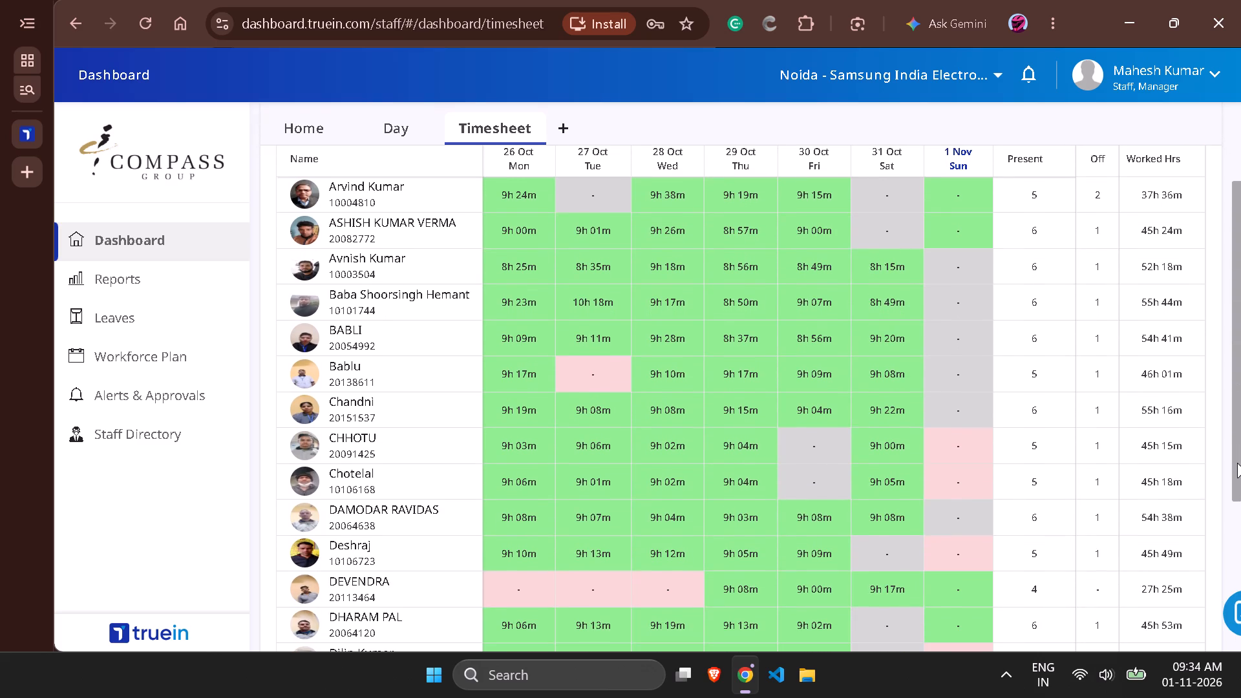
left_click_drag(1237, 463, 1240, 580)
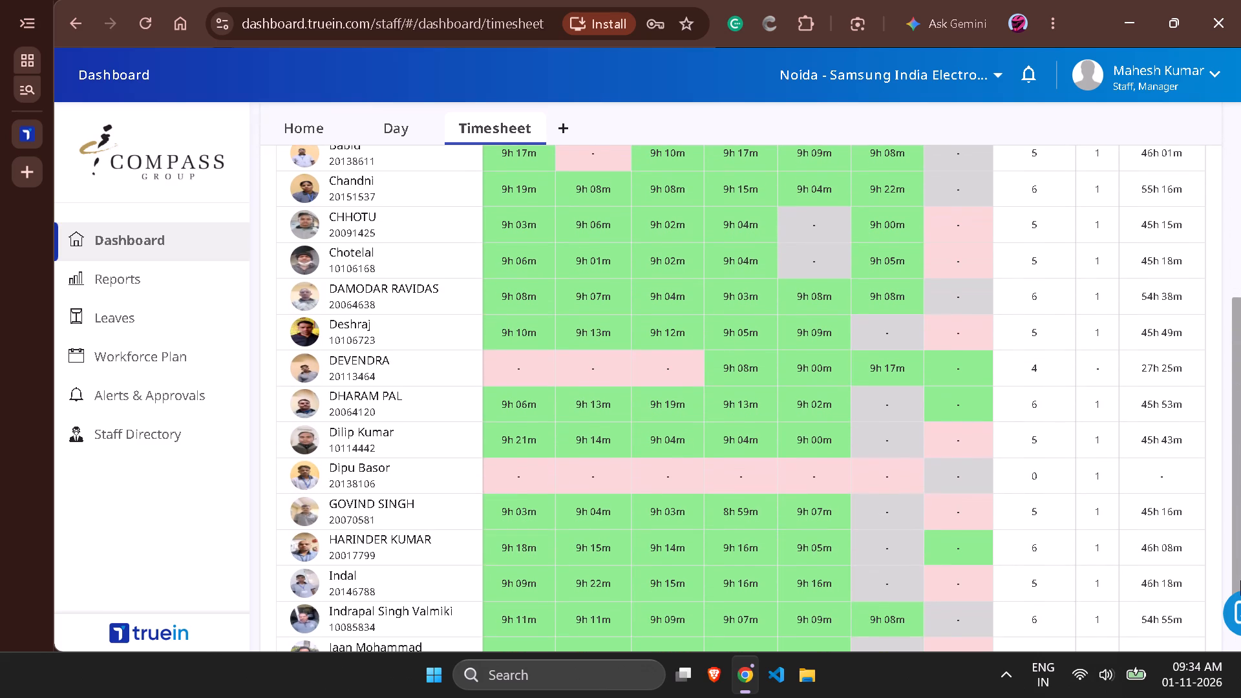
left_click_drag(1240, 580, 1240, 672)
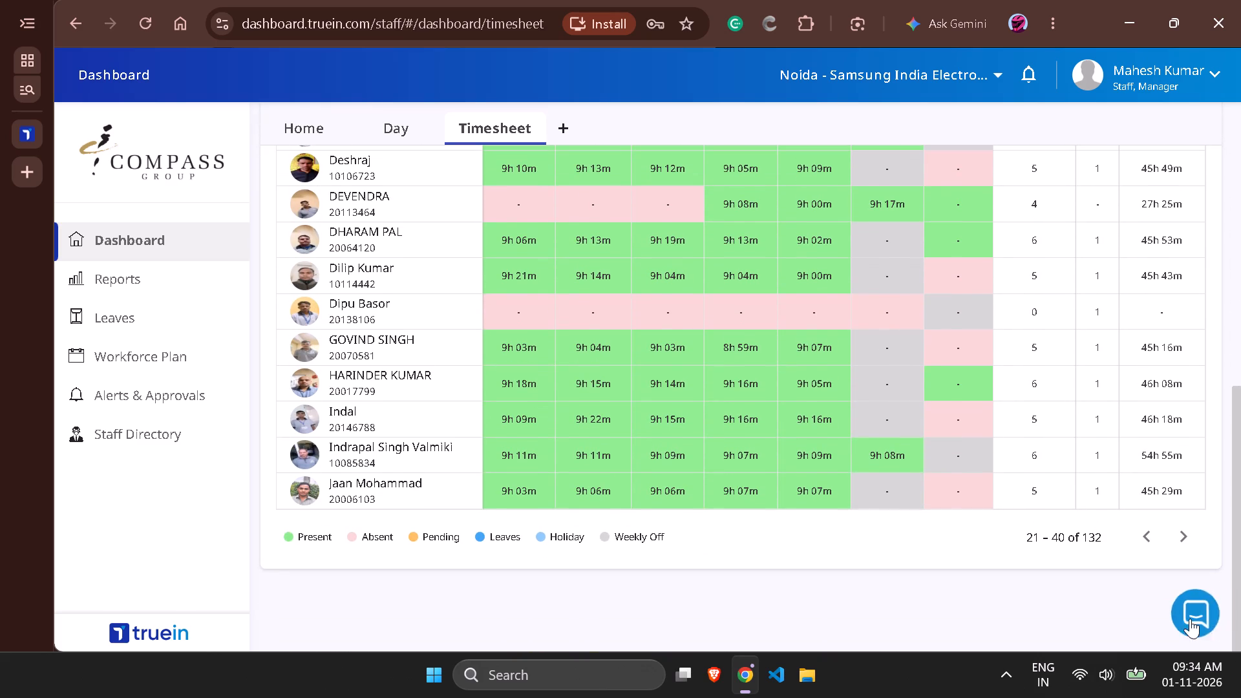
left_click(1180, 532)
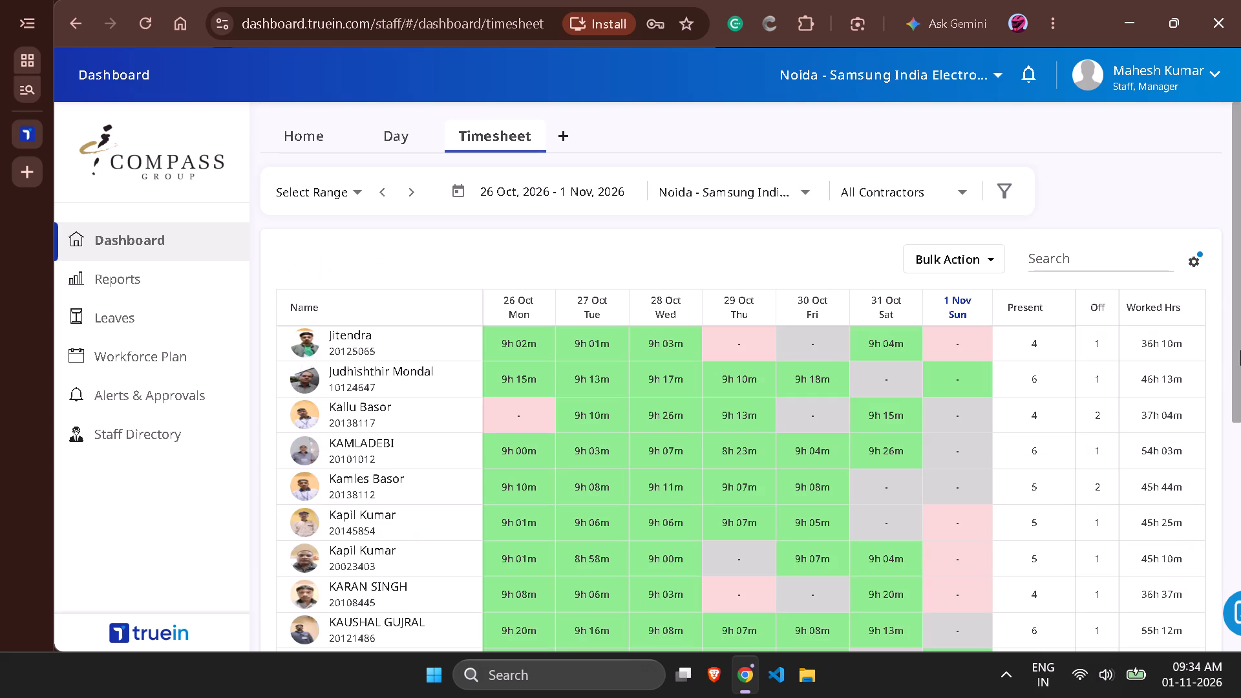
Convert the 1 November weekly off of Kamles, the HK Associate already off on 31 October, to Absent.
left_click_drag(1236, 352, 1236, 402)
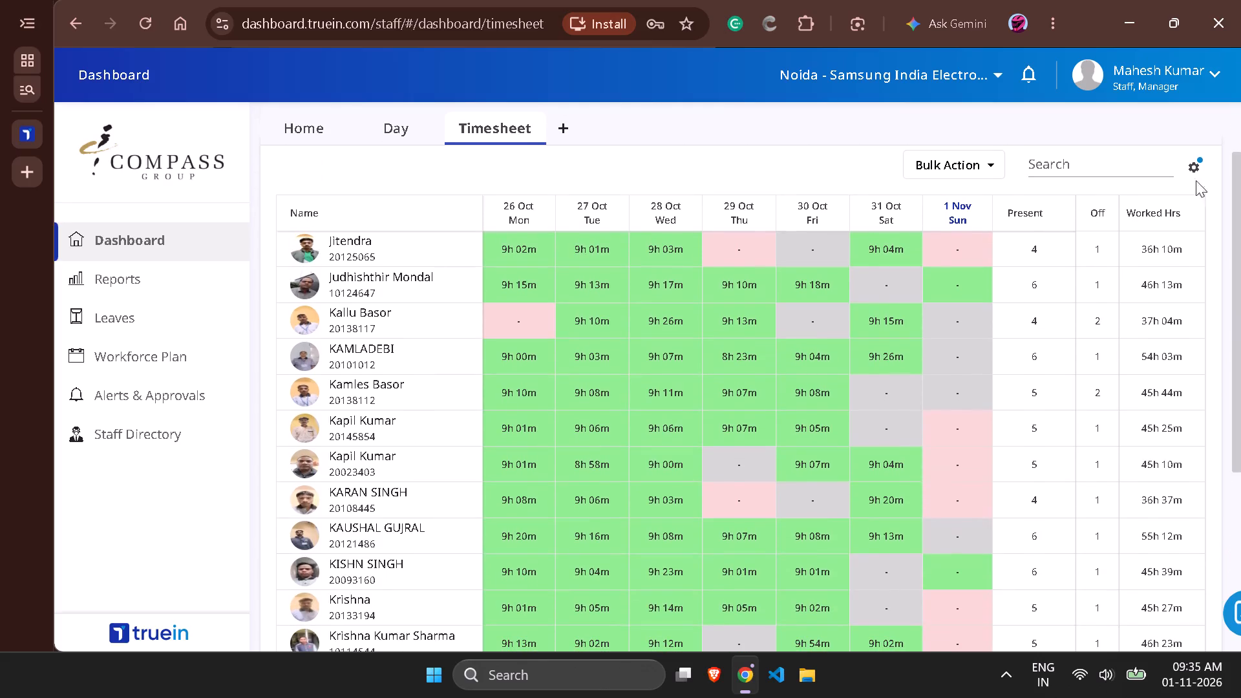
left_click(958, 393)
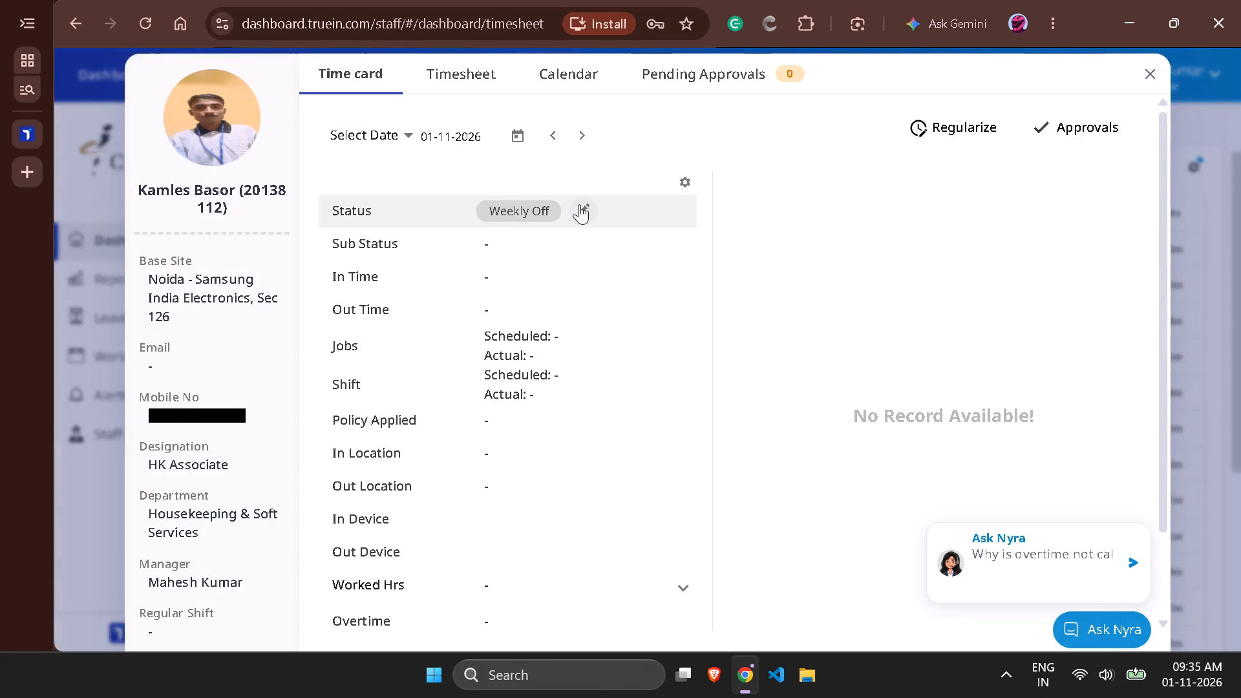
left_click(579, 204)
left_click(684, 307)
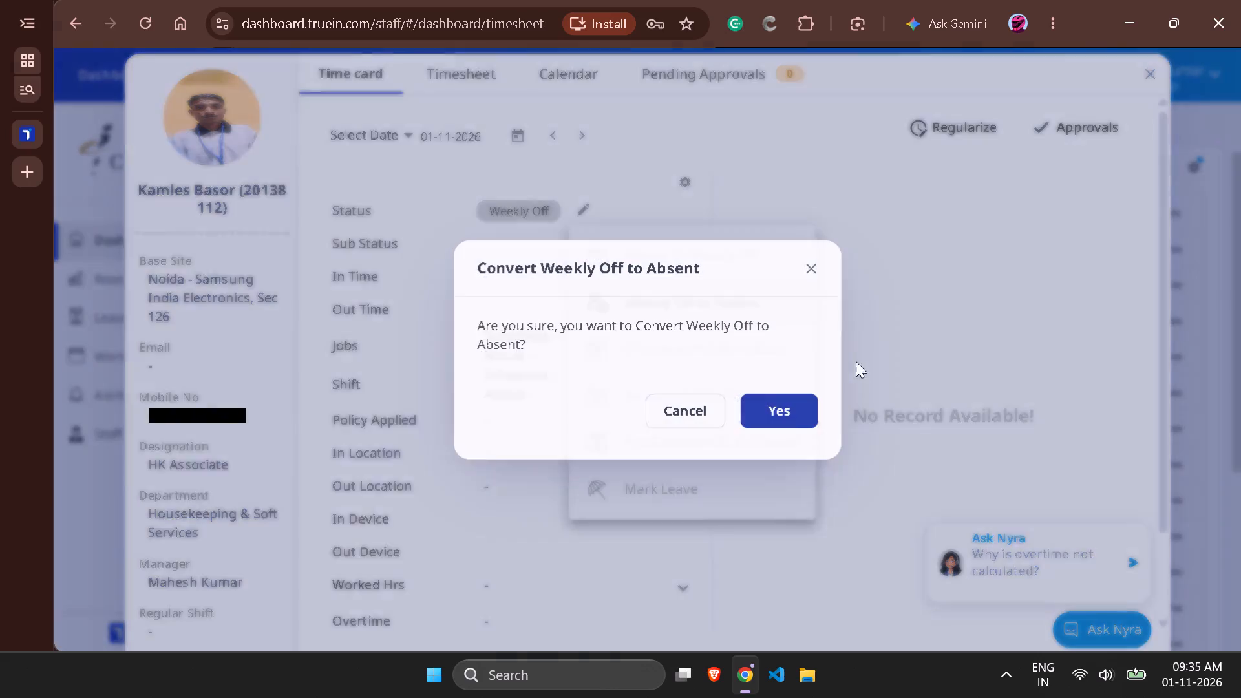
left_click(785, 403)
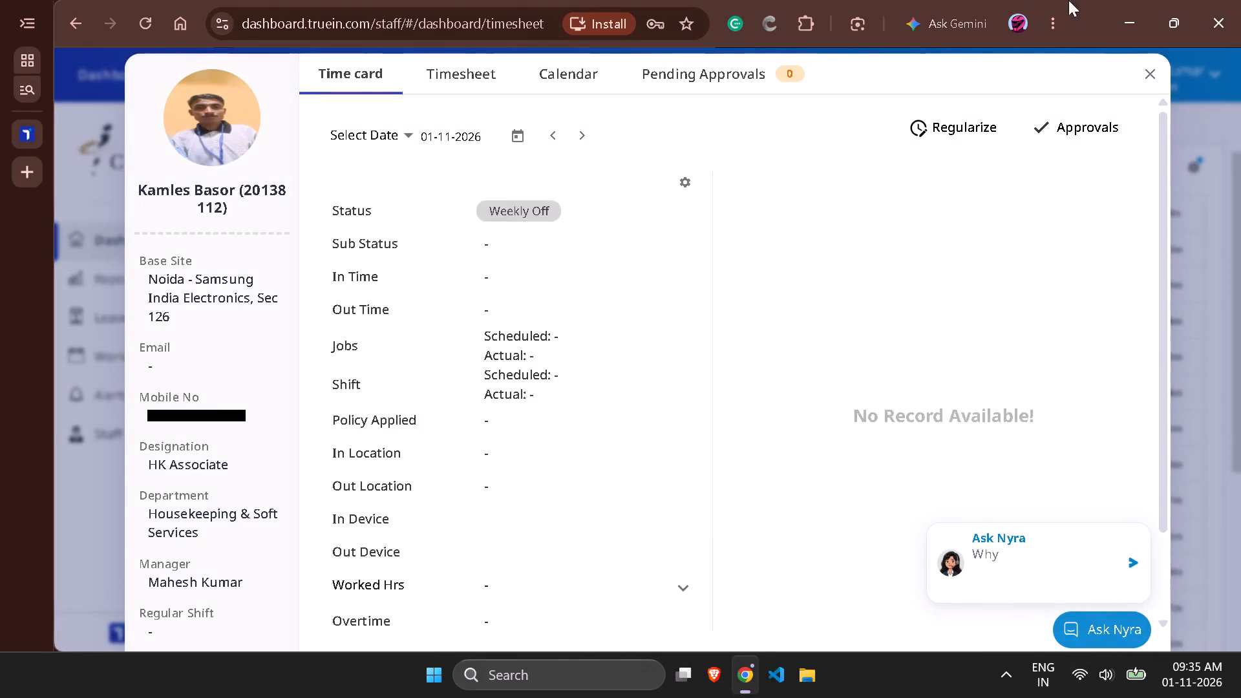
Close the time card, review timesheet rows 41–60 for duplicate weekly offs and absences, and move on to rows 61–80.
left_click(1154, 63)
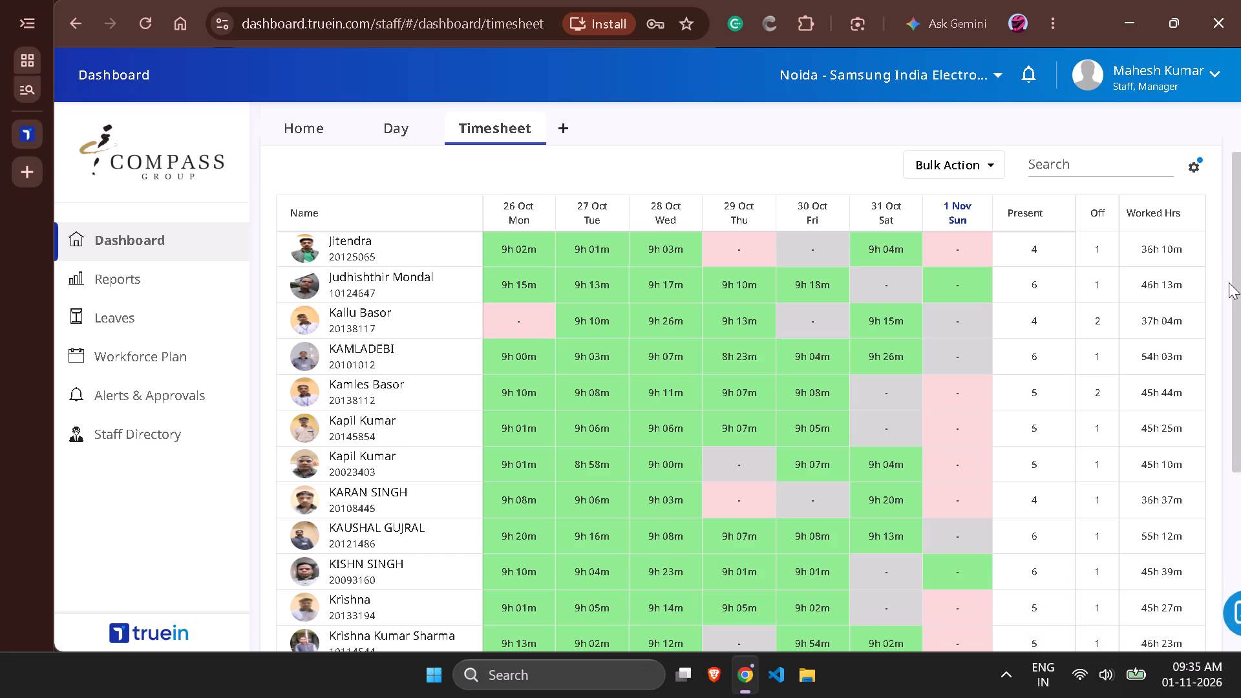
left_click_drag(1234, 284, 1240, 314)
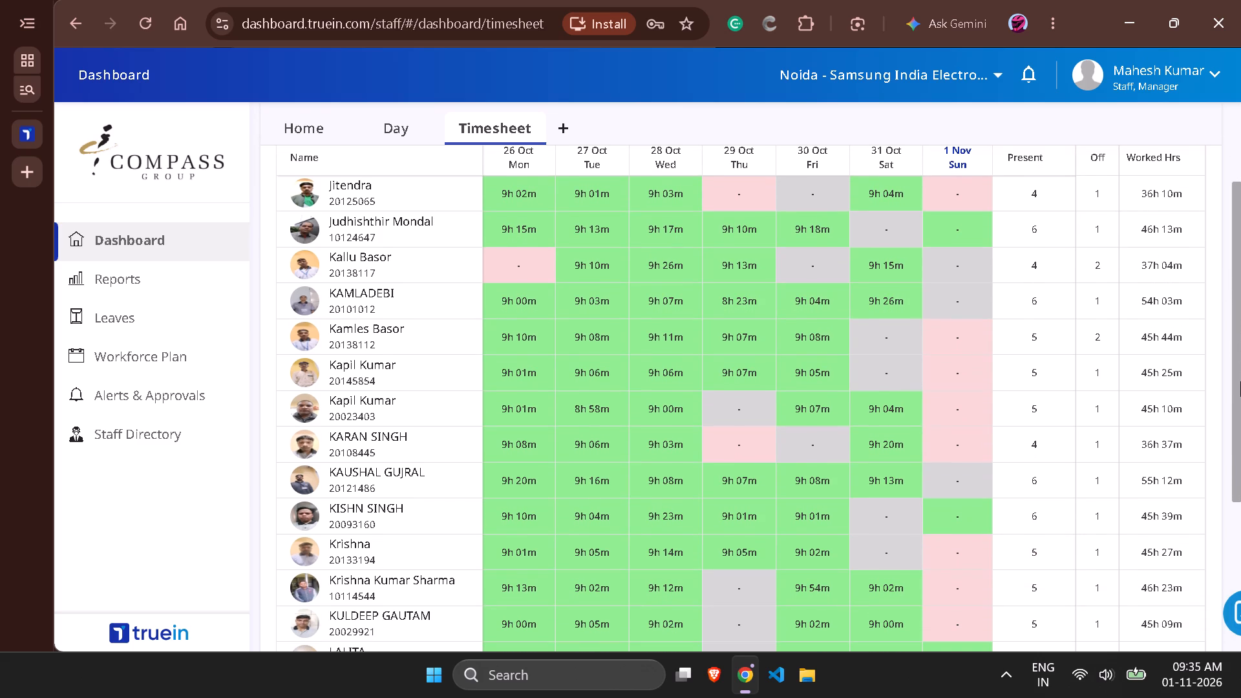
left_click_drag(1240, 381, 1236, 456)
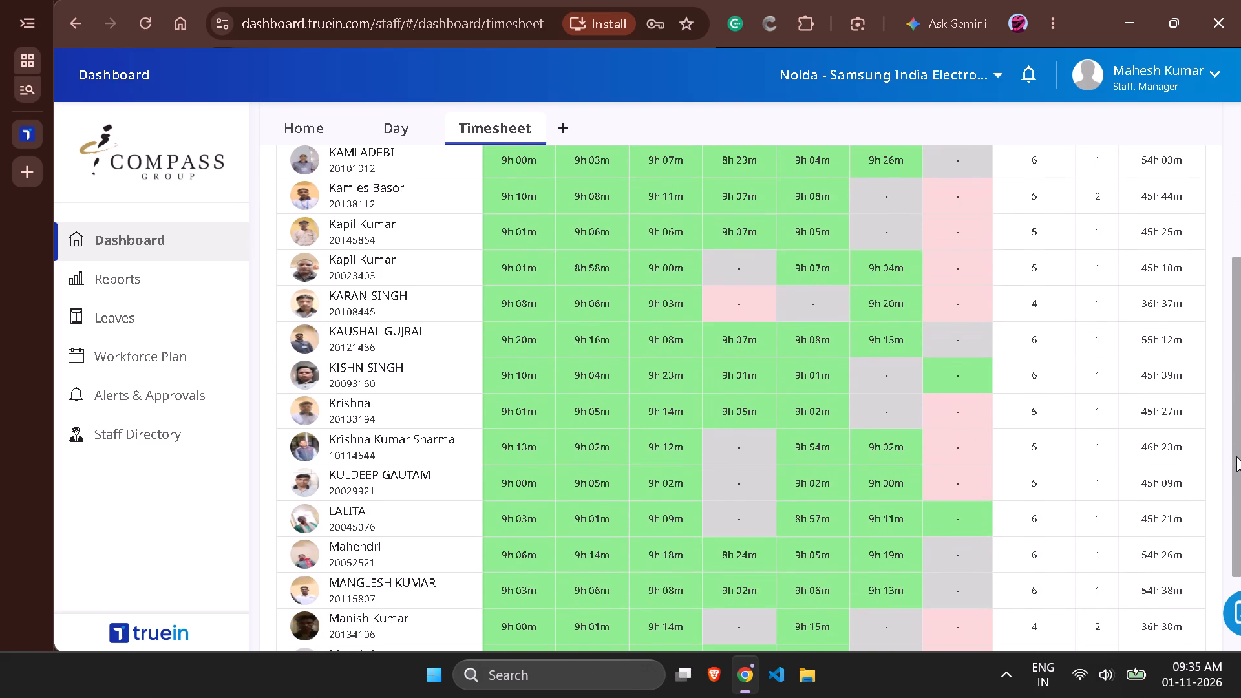
left_click_drag(1236, 456, 1236, 538)
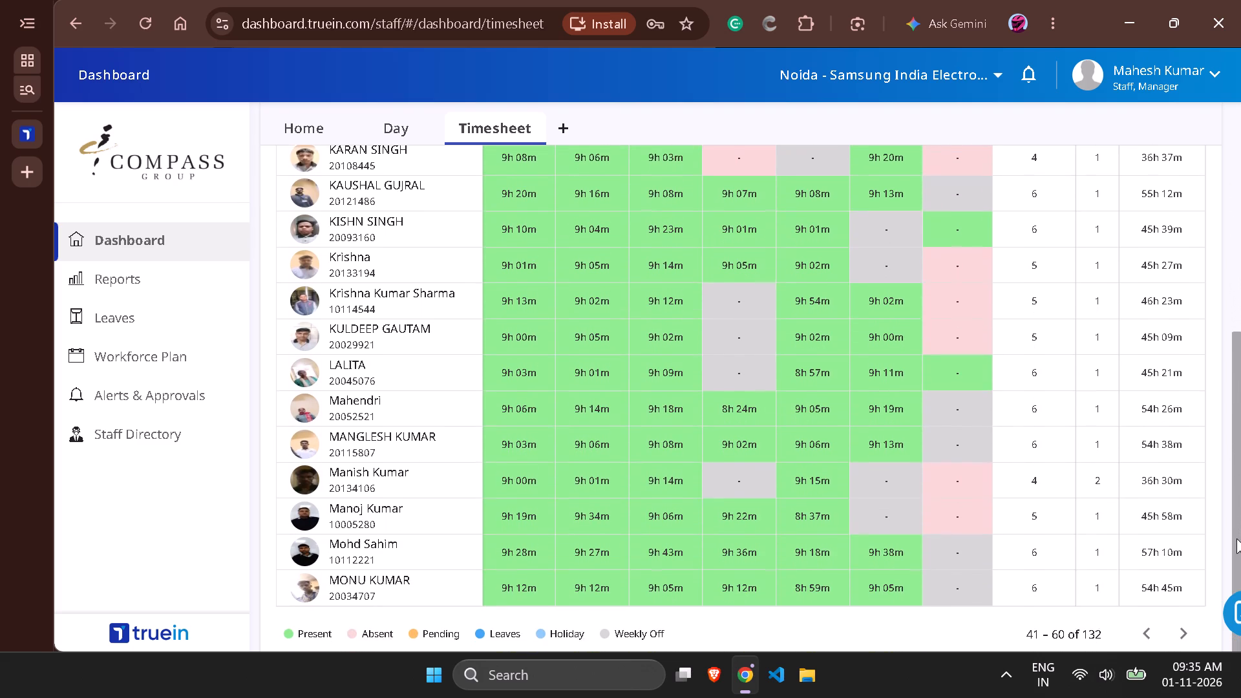
left_click_drag(1236, 538, 1236, 543)
left_click(1175, 624)
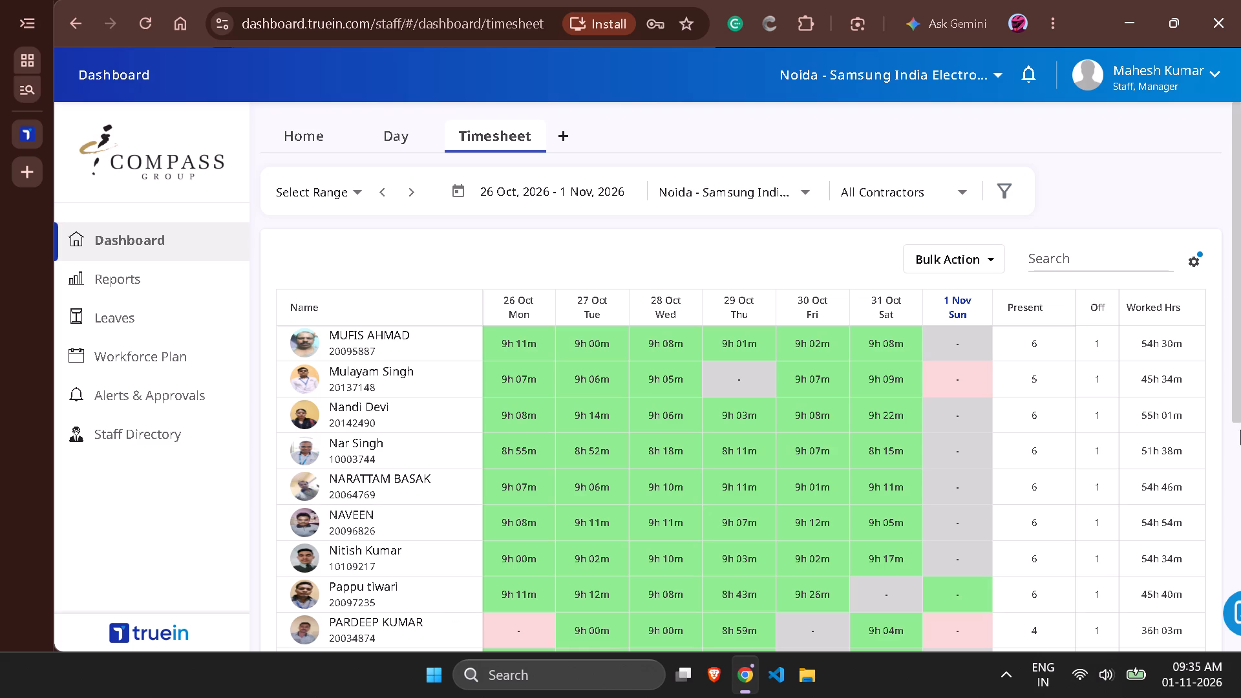
Review timesheet rows 61–80 for duplicate weekly offs and absences, and move on to rows 81–100.
left_click_drag(1234, 419, 1236, 430)
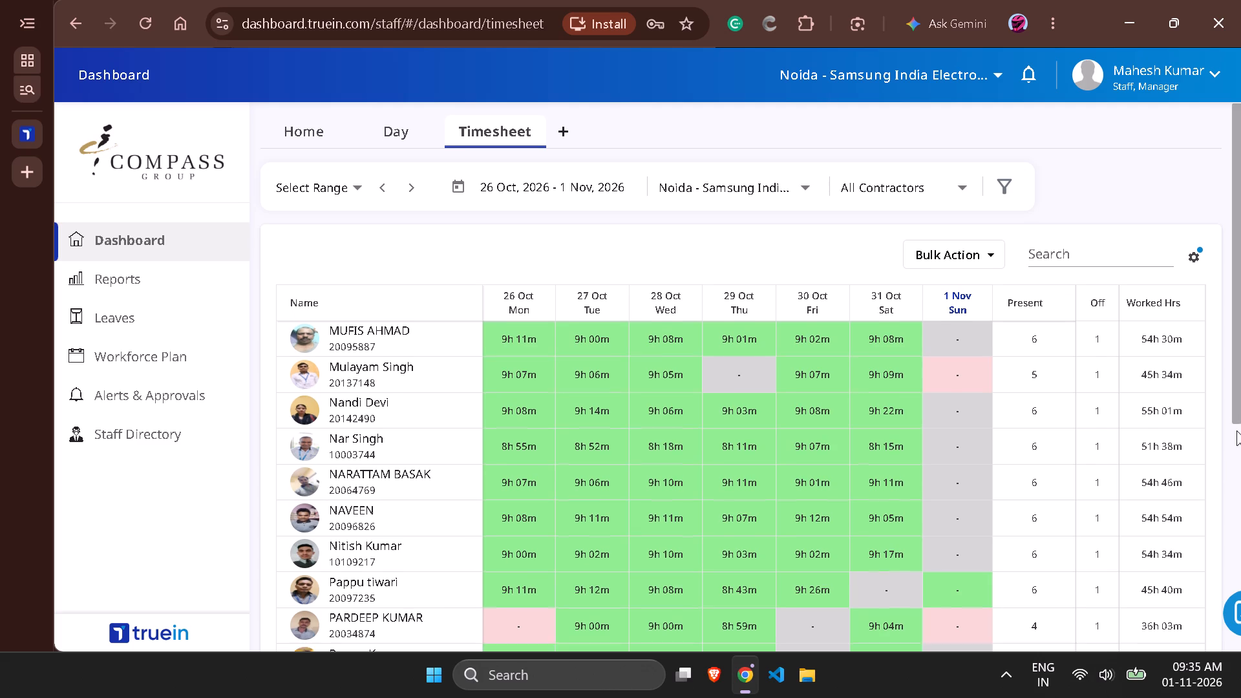
left_click_drag(1236, 430, 1240, 467)
left_click_drag(1240, 469, 1240, 484)
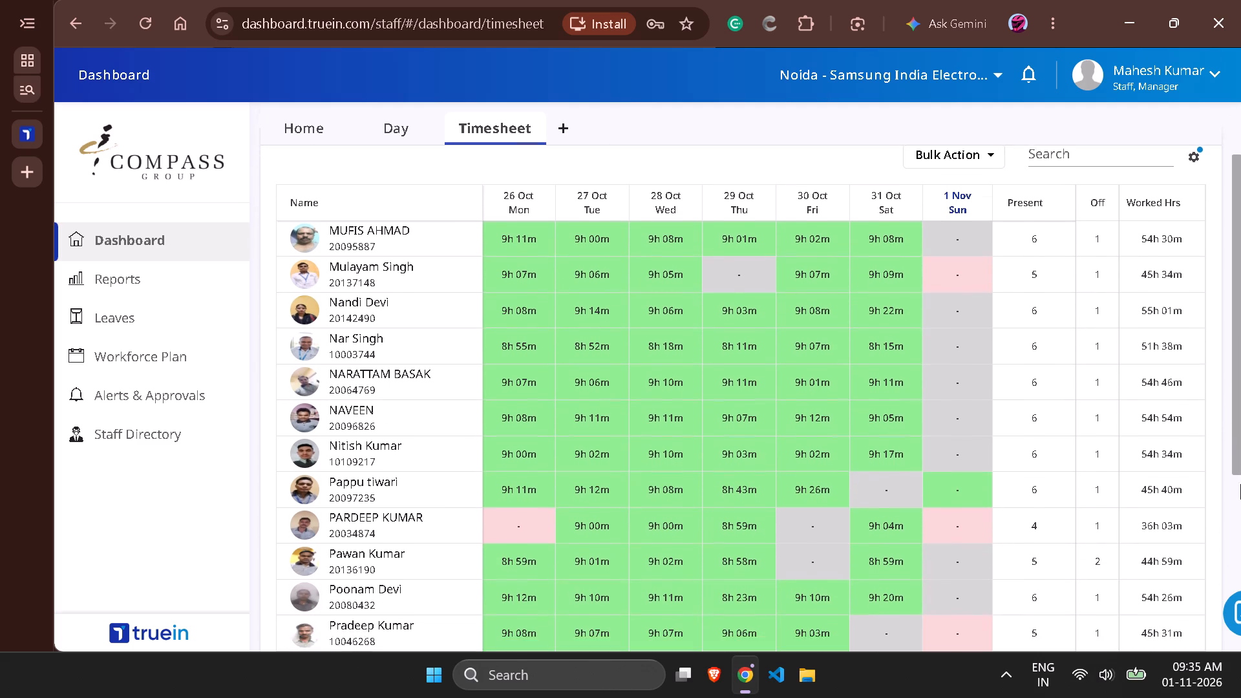
left_click_drag(1240, 484, 1240, 523)
left_click_drag(1235, 620, 1224, 537)
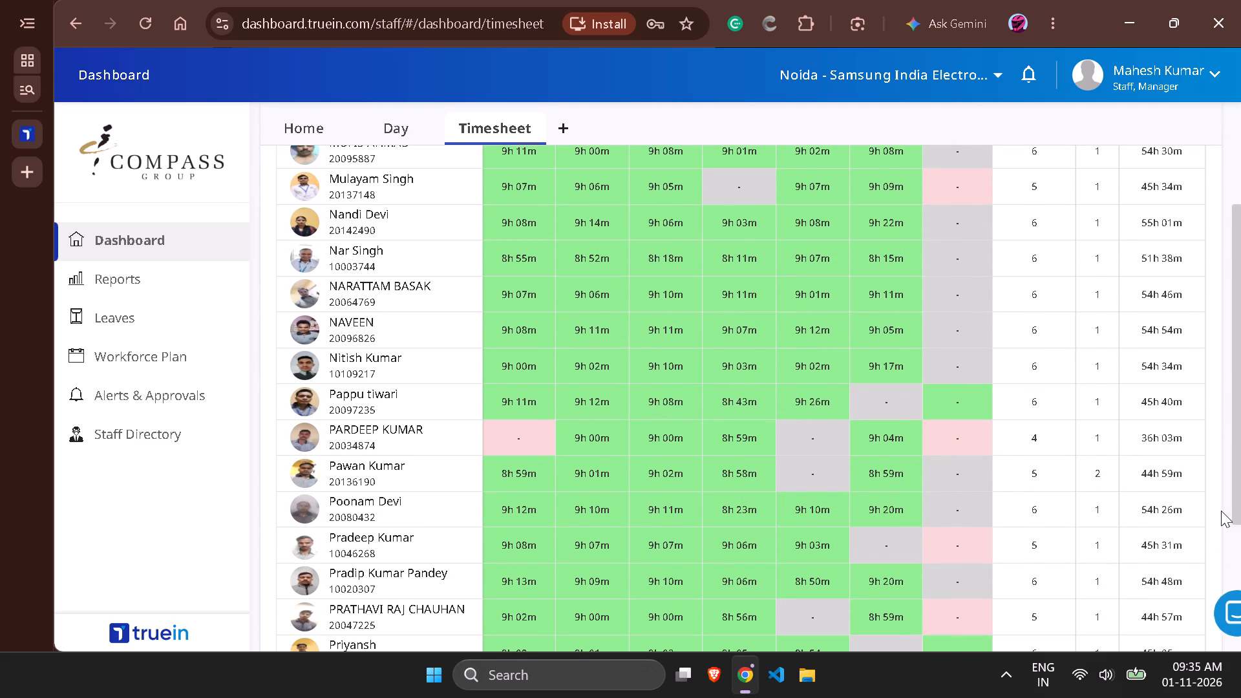
left_click(1221, 509)
left_click_drag(1238, 506, 1240, 557)
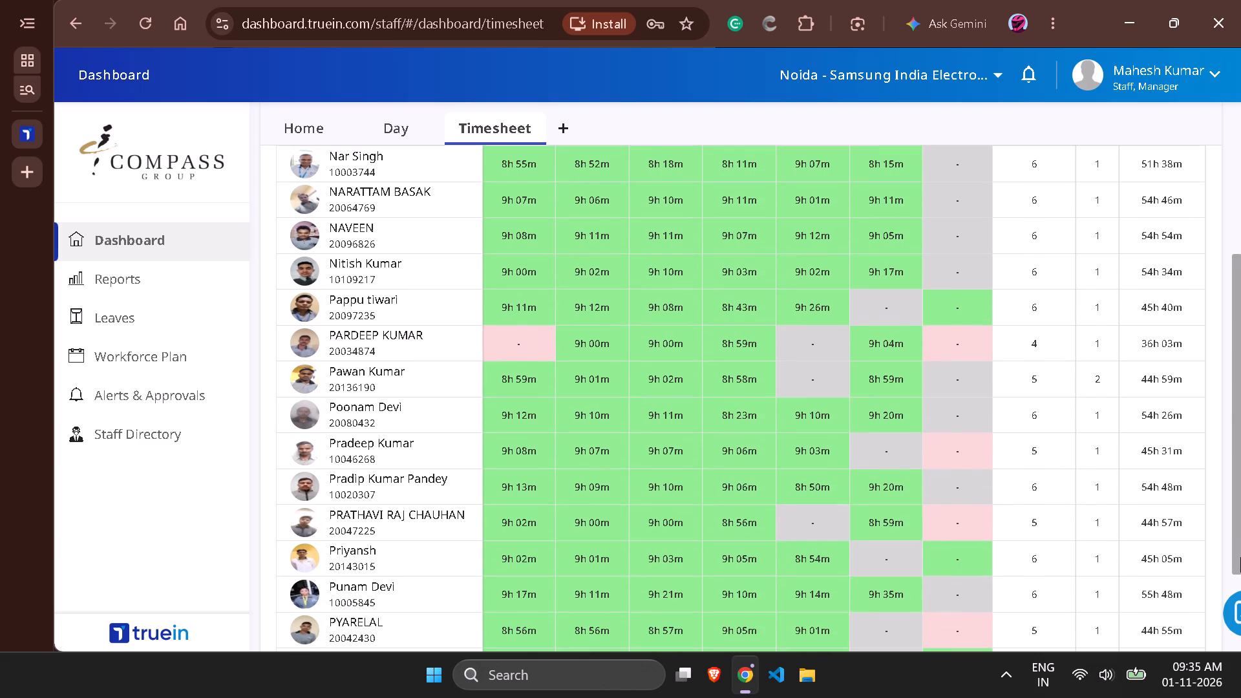
left_click_drag(1240, 557, 1240, 578)
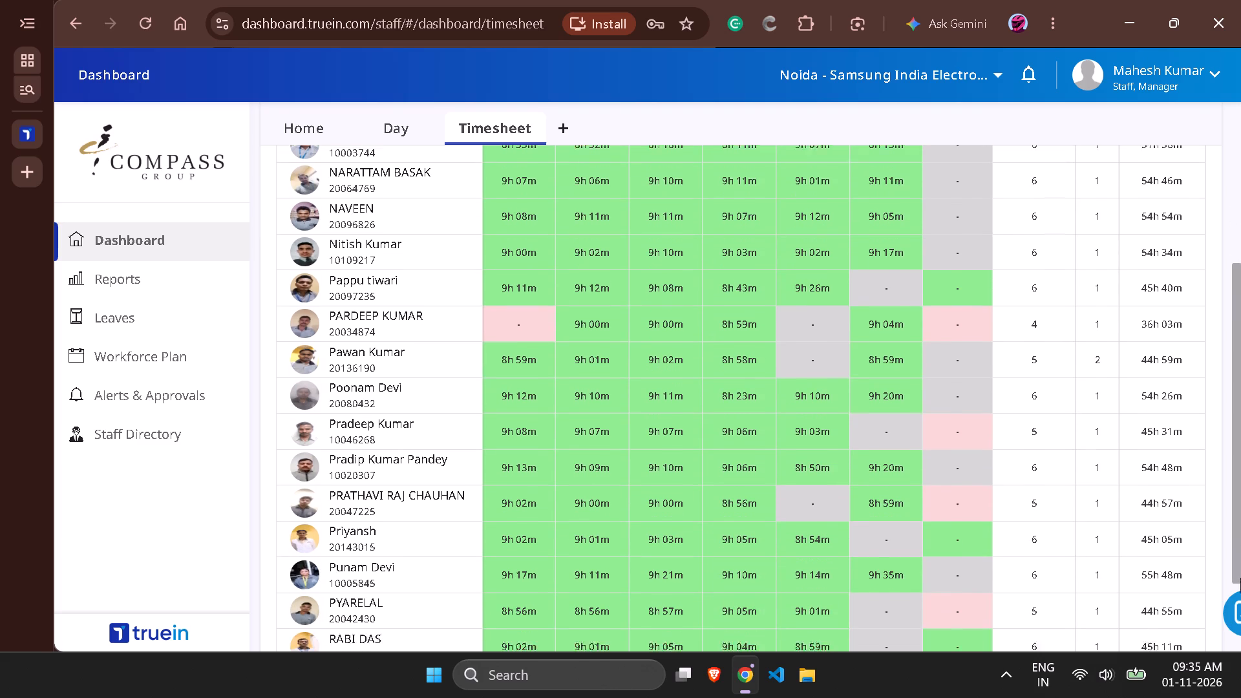
left_click_drag(1240, 578, 1240, 670)
left_click(1179, 569)
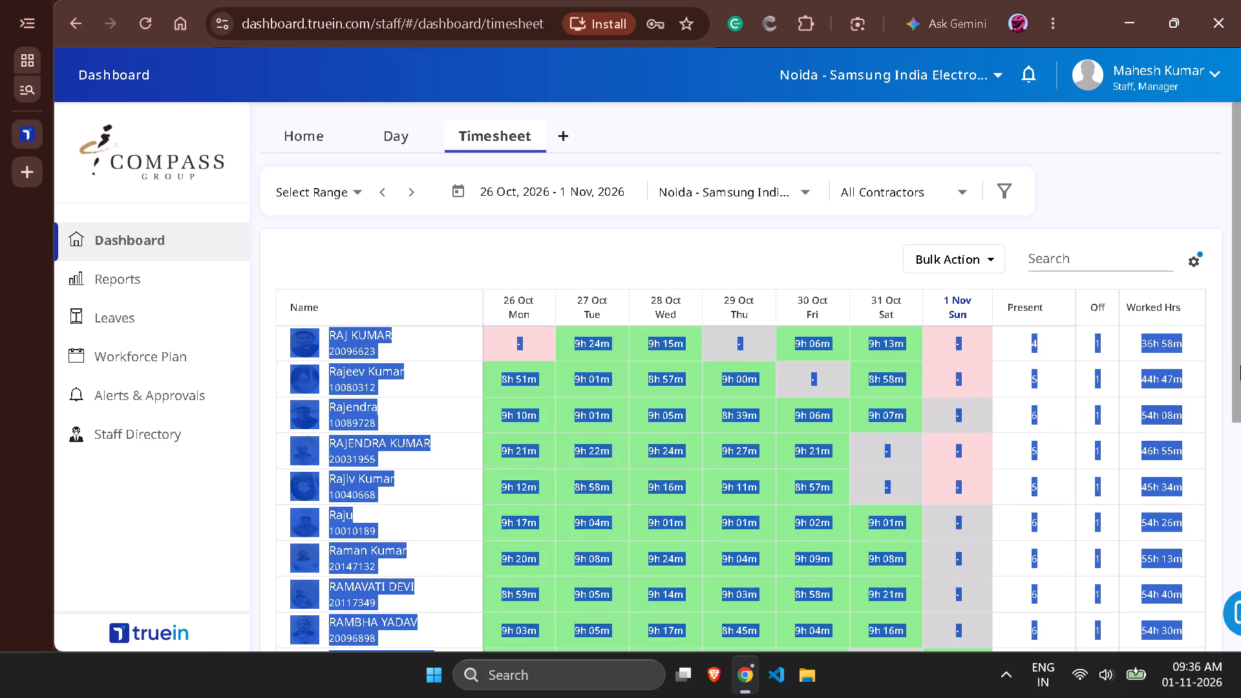
Review timesheet rows 81–100 for duplicate weekly offs and absences, and move on to rows 101–120.
left_click(1092, 220)
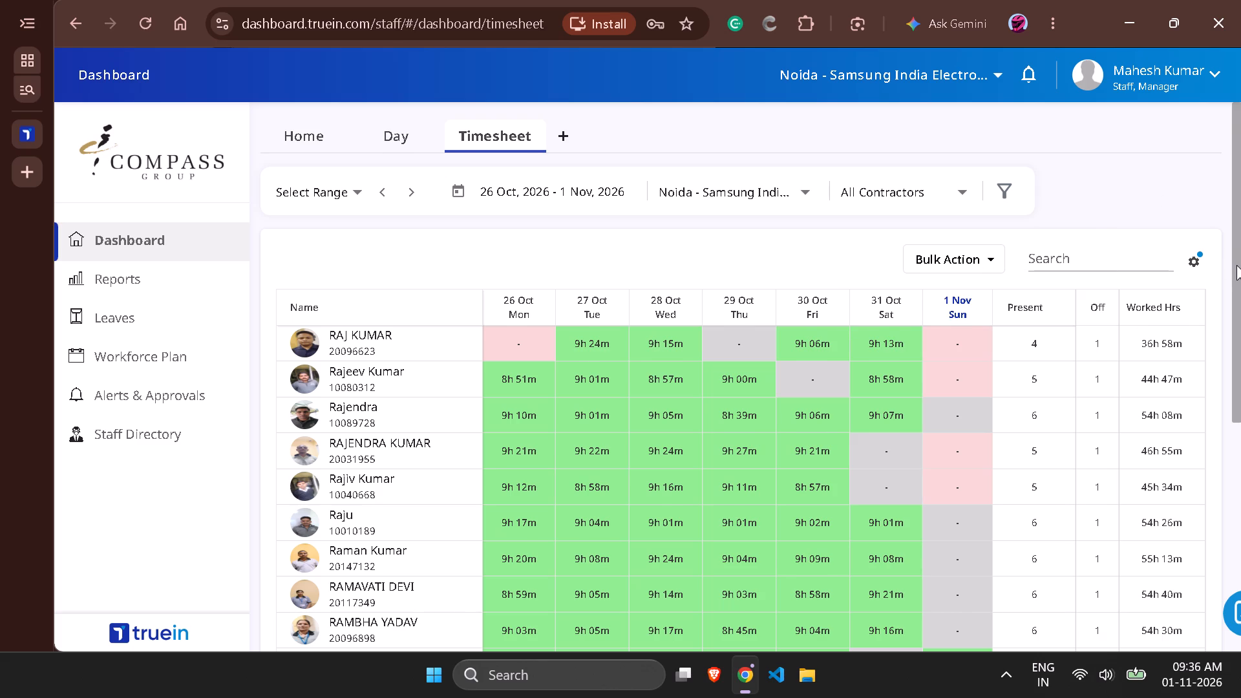
left_click_drag(1236, 265, 1240, 344)
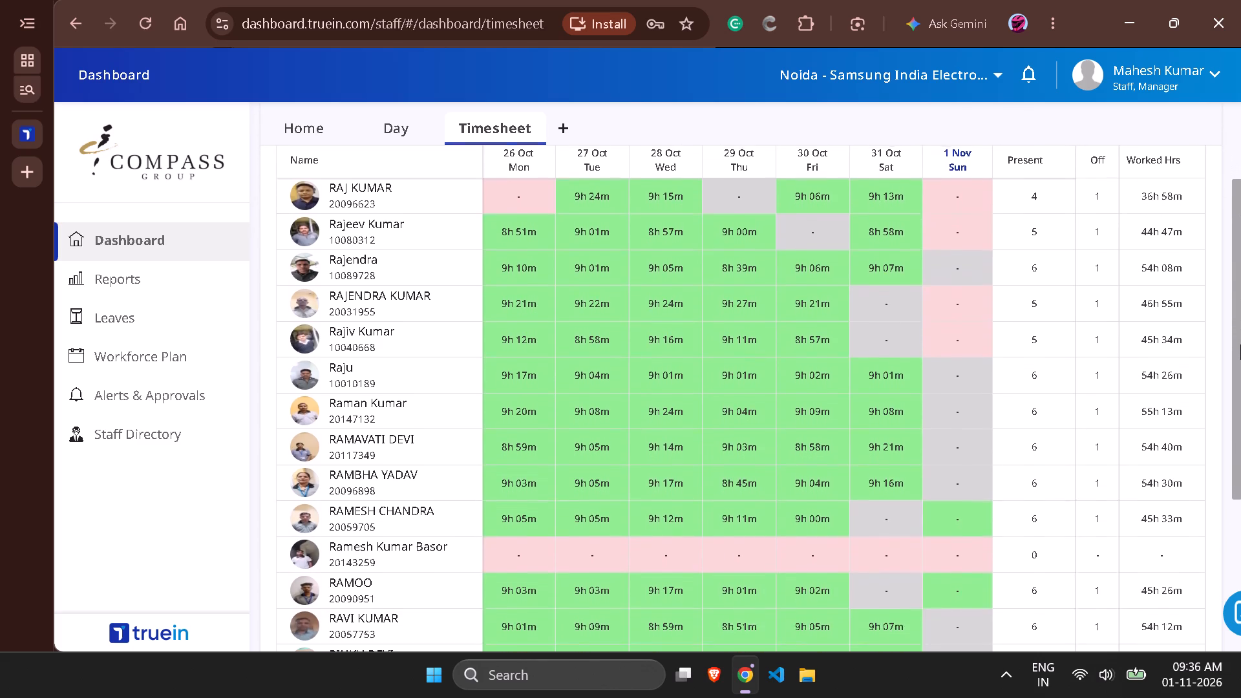
left_click_drag(1240, 344, 1240, 471)
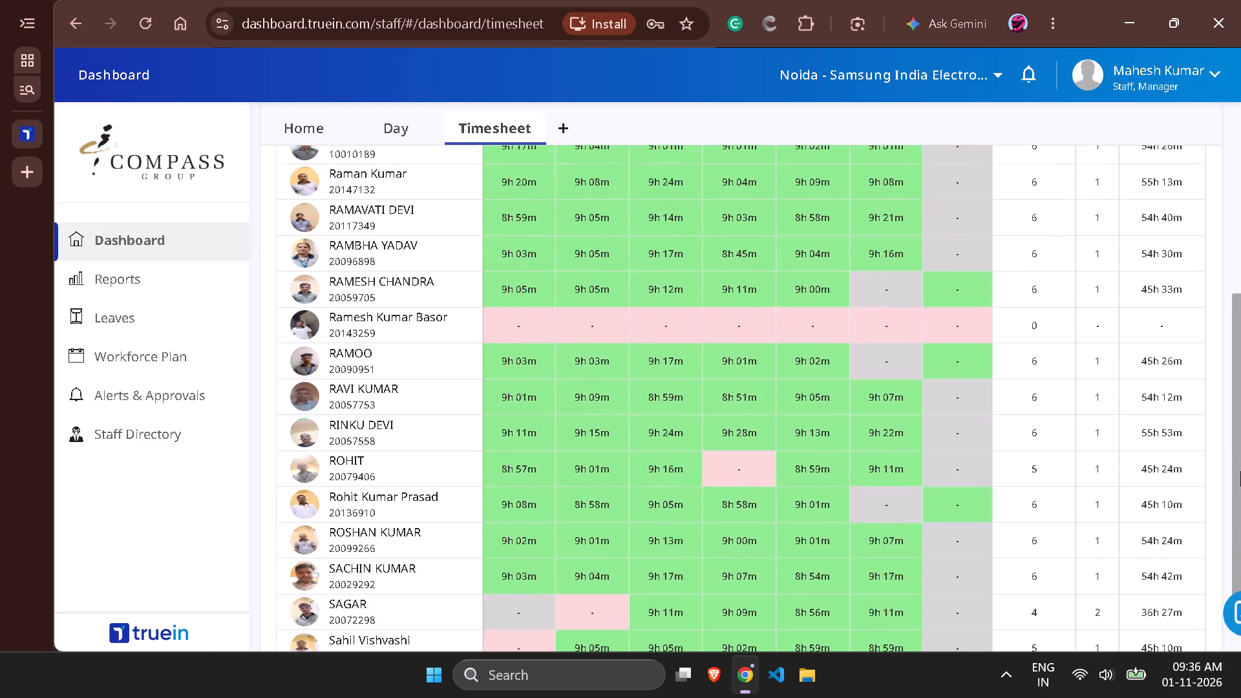
left_click_drag(1240, 471, 1240, 516)
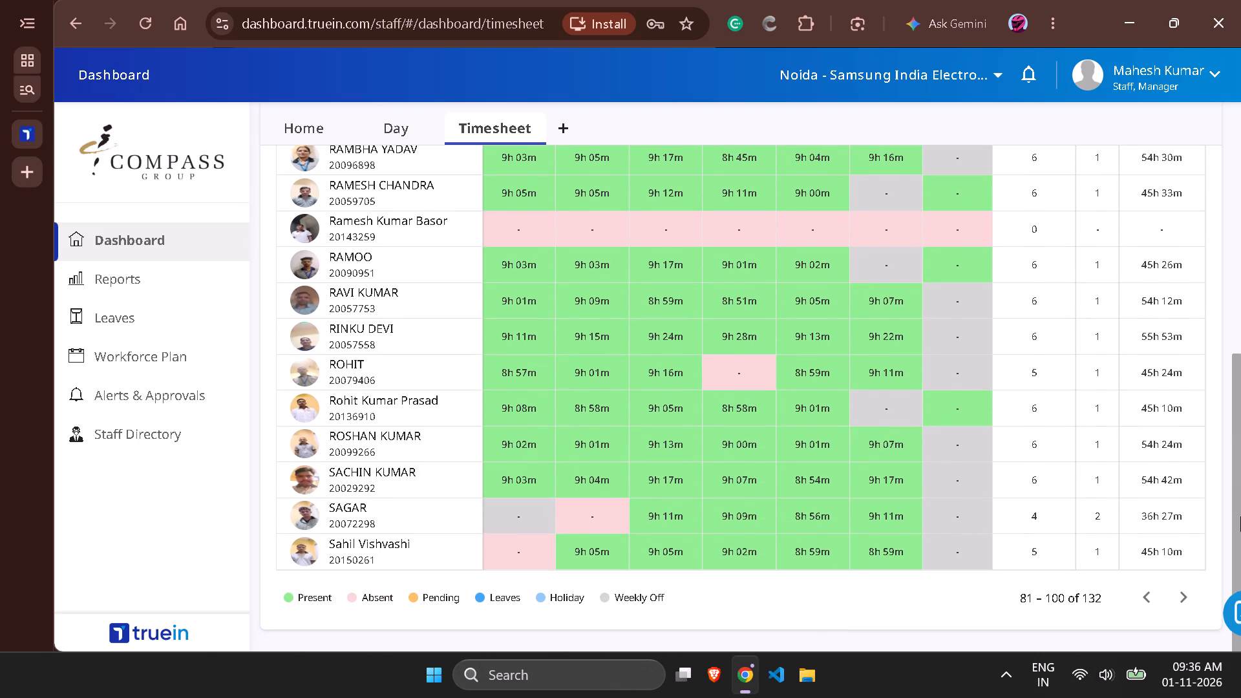
left_click(1176, 602)
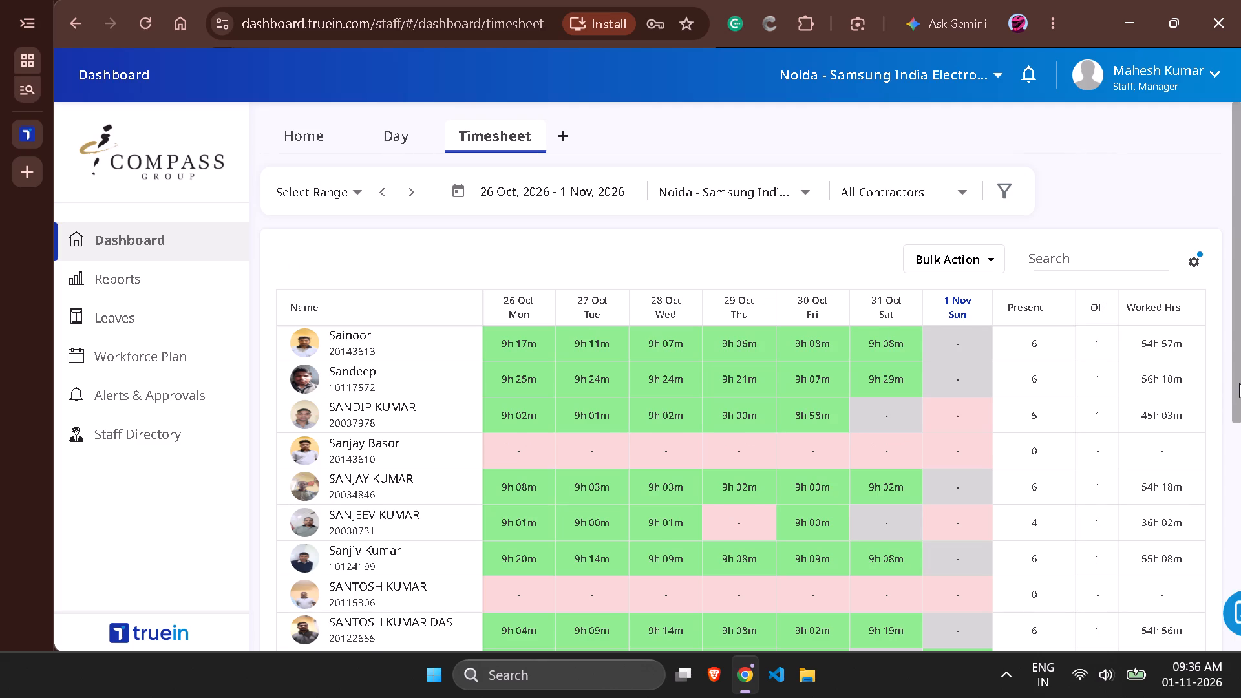
Review timesheet rows 101–120 for duplicate weekly offs and absences, and move on to rows 121–132.
left_click_drag(1239, 383, 1240, 438)
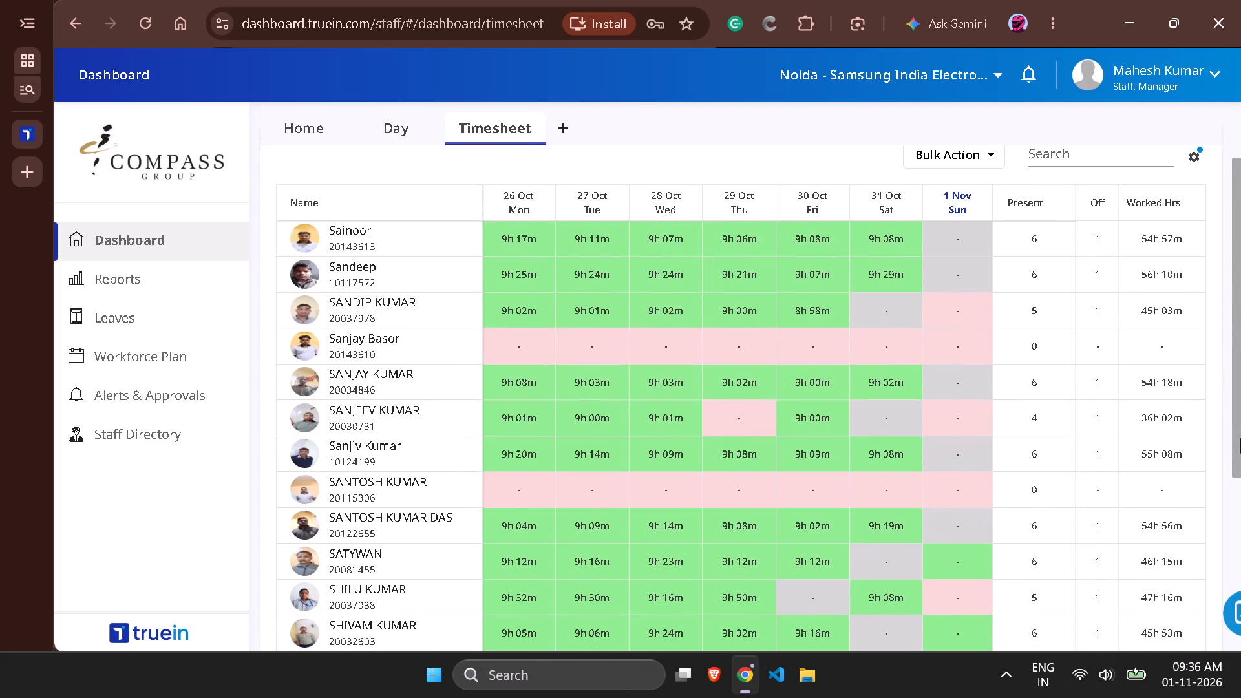
left_click_drag(1240, 438, 1240, 481)
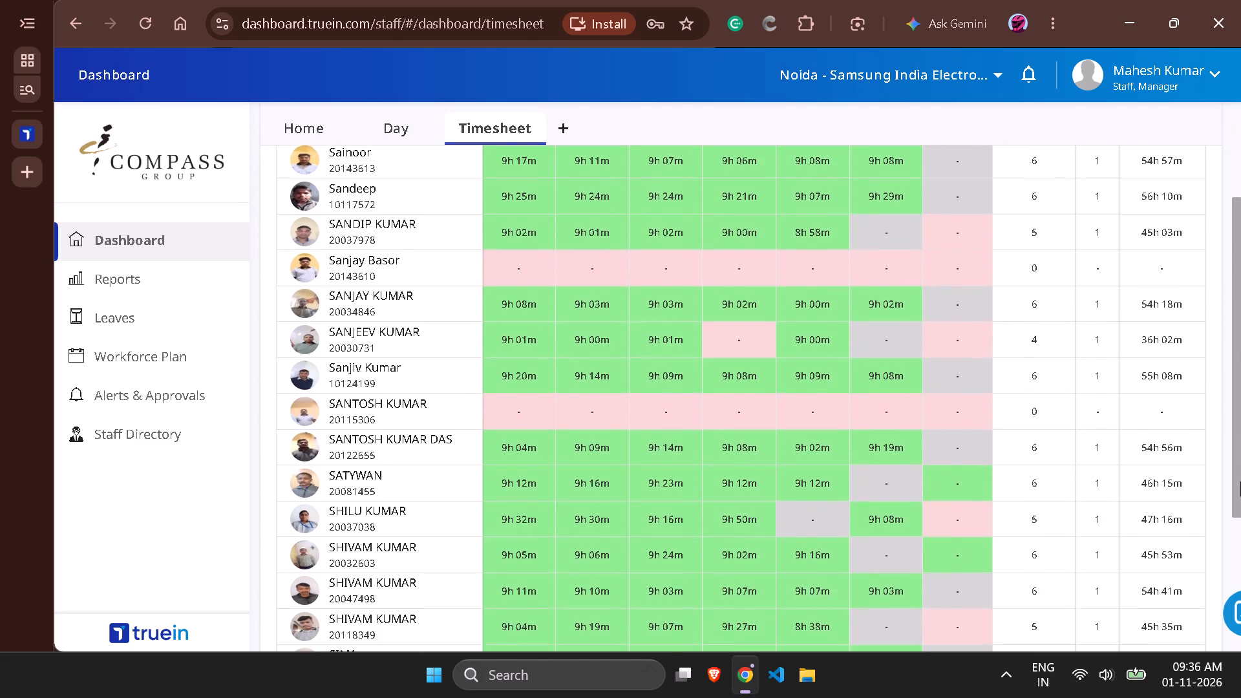
left_click_drag(1240, 481, 1240, 520)
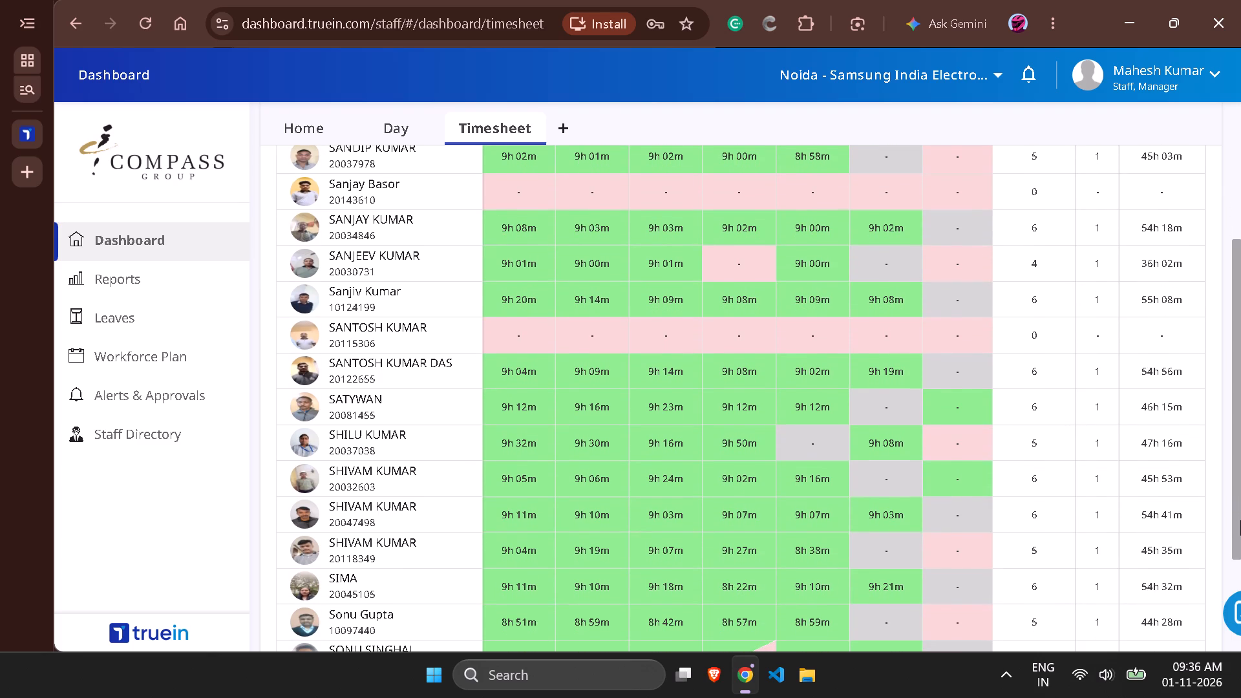
left_click_drag(1240, 520, 1240, 577)
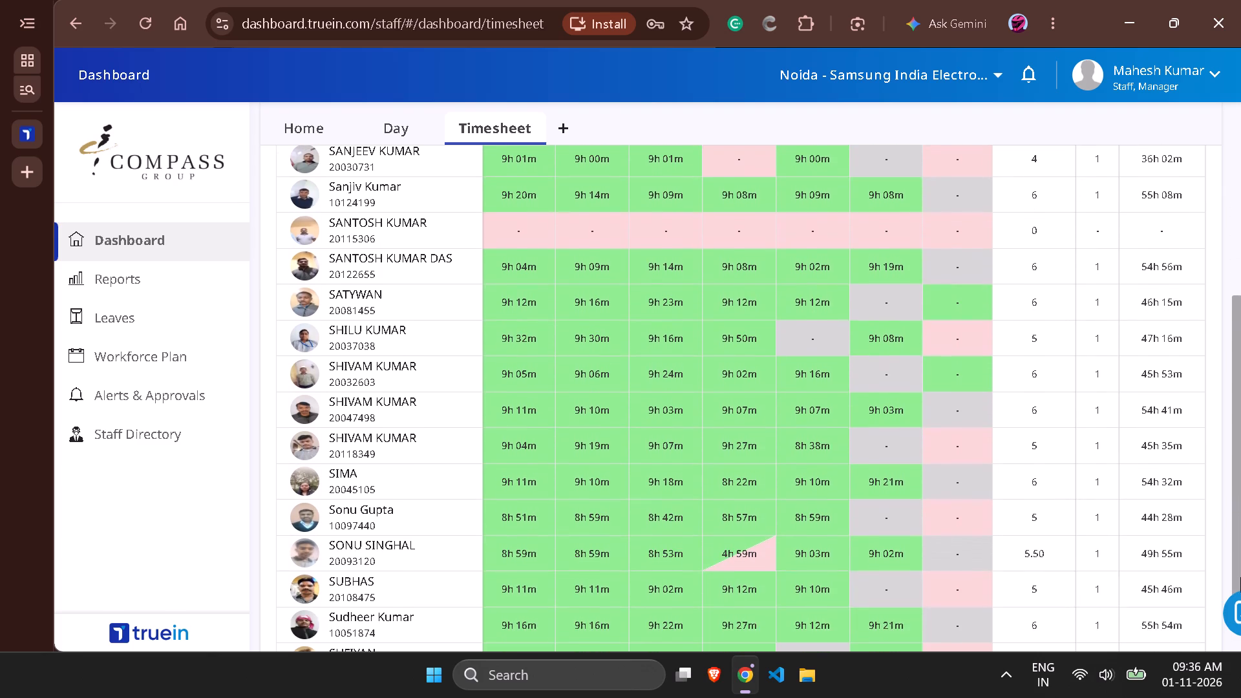
left_click_drag(1240, 577, 1240, 666)
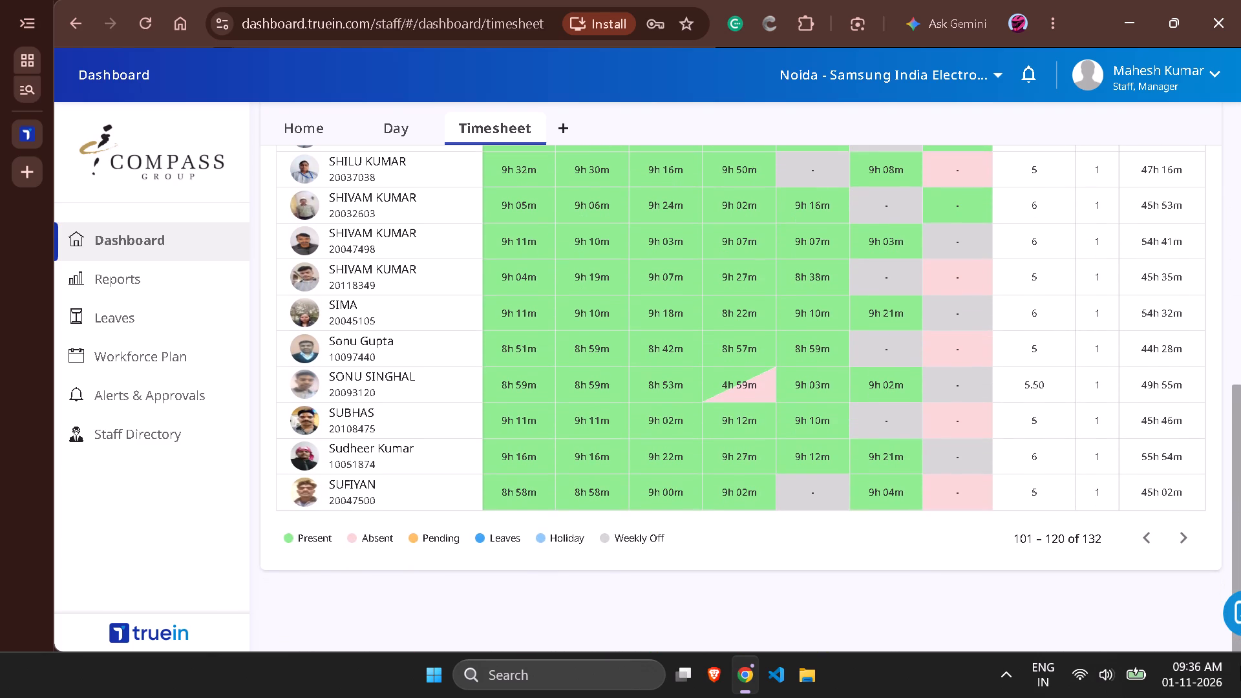
left_click(1182, 538)
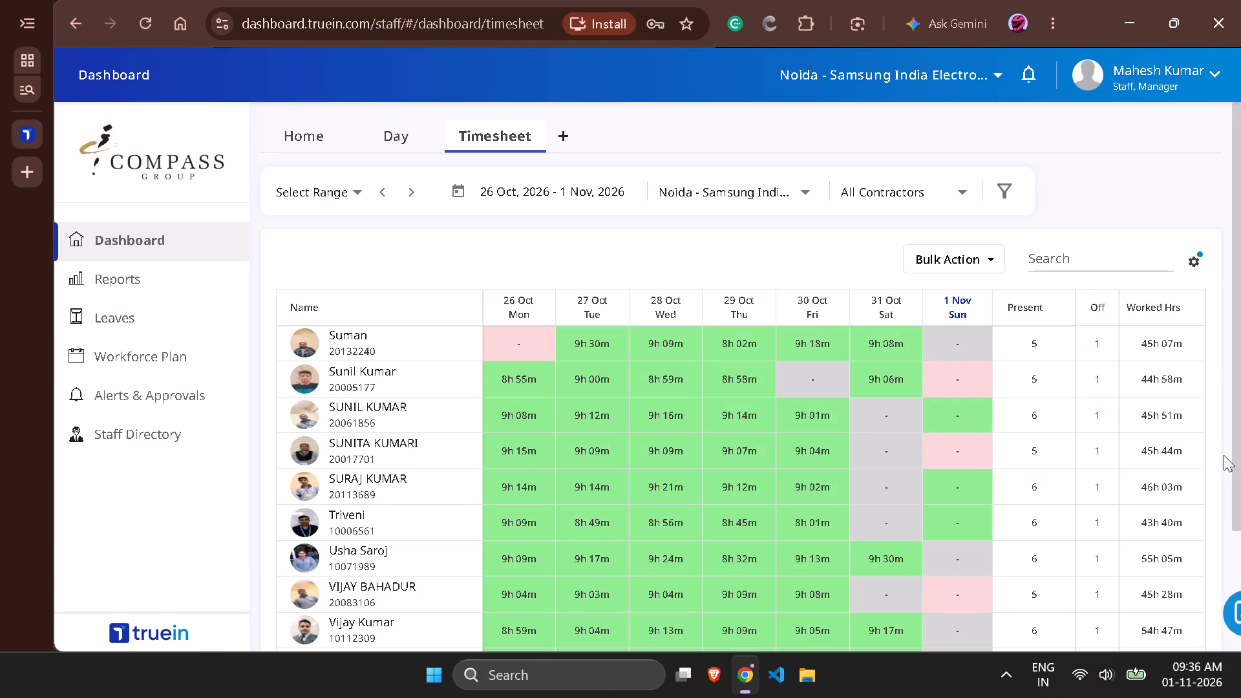
Review the final timesheet rows 121–132 for duplicate weekly offs and absences, and go back to rows 101–120.
left_click_drag(1238, 453, 1240, 489)
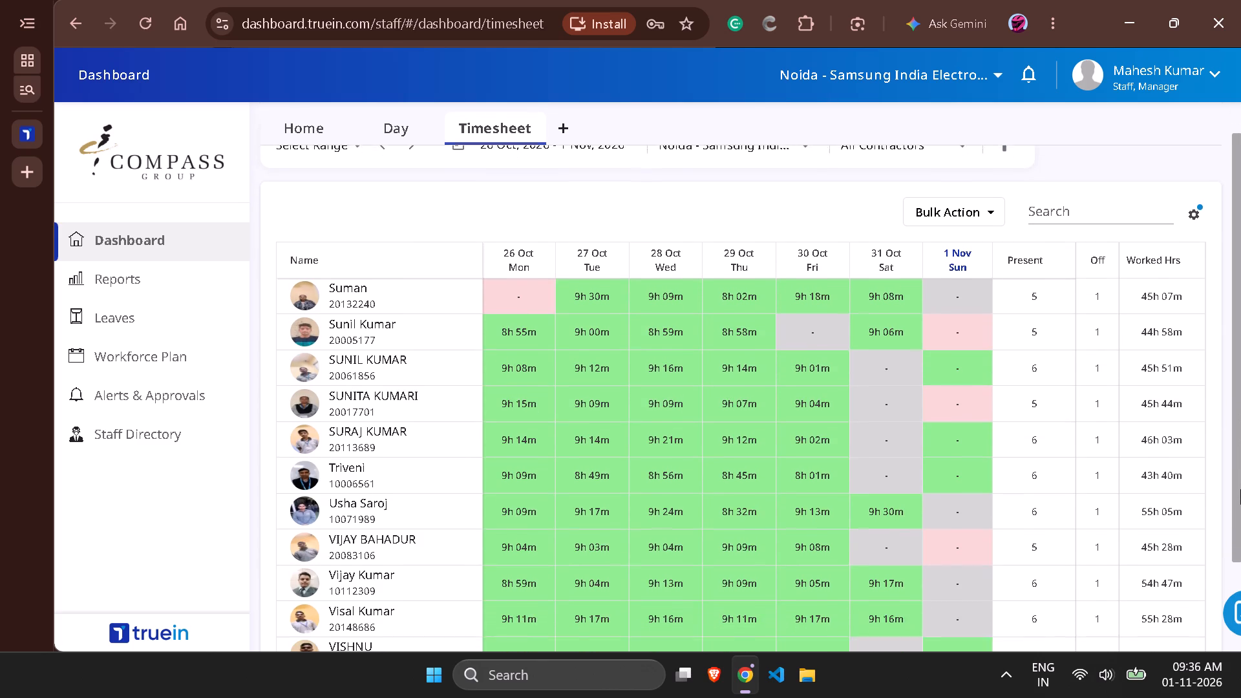
left_click_drag(1240, 489, 1240, 492)
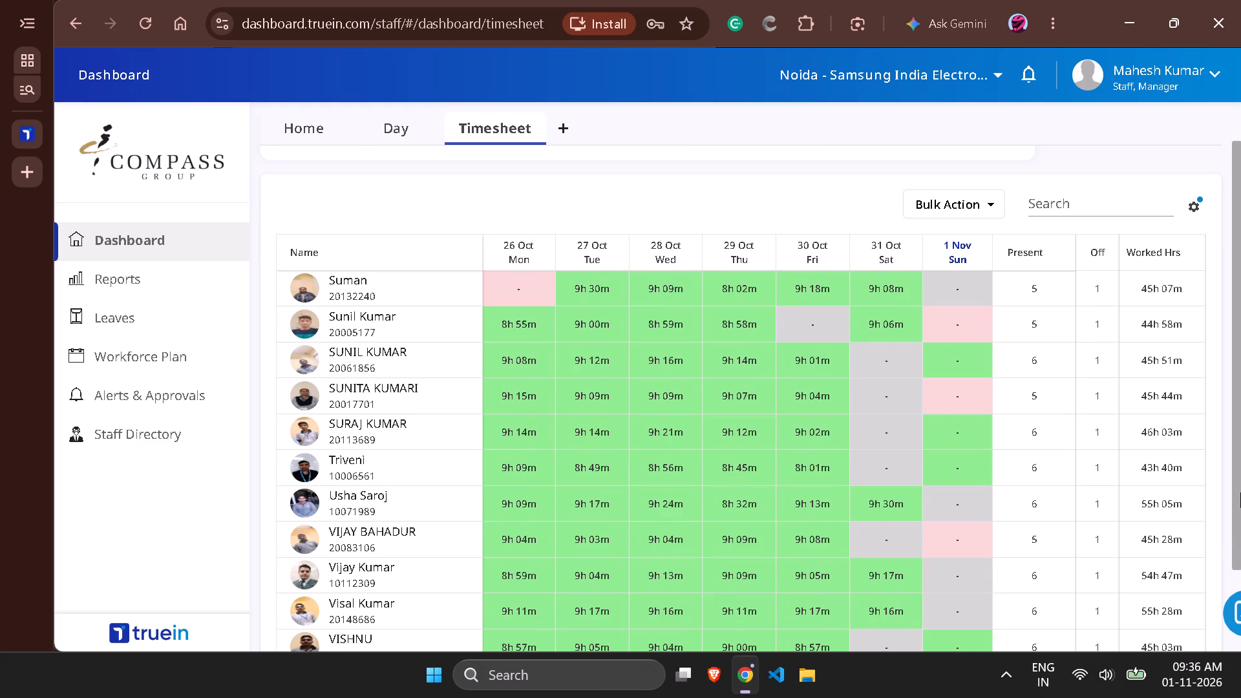
left_click_drag(1240, 492, 1240, 587)
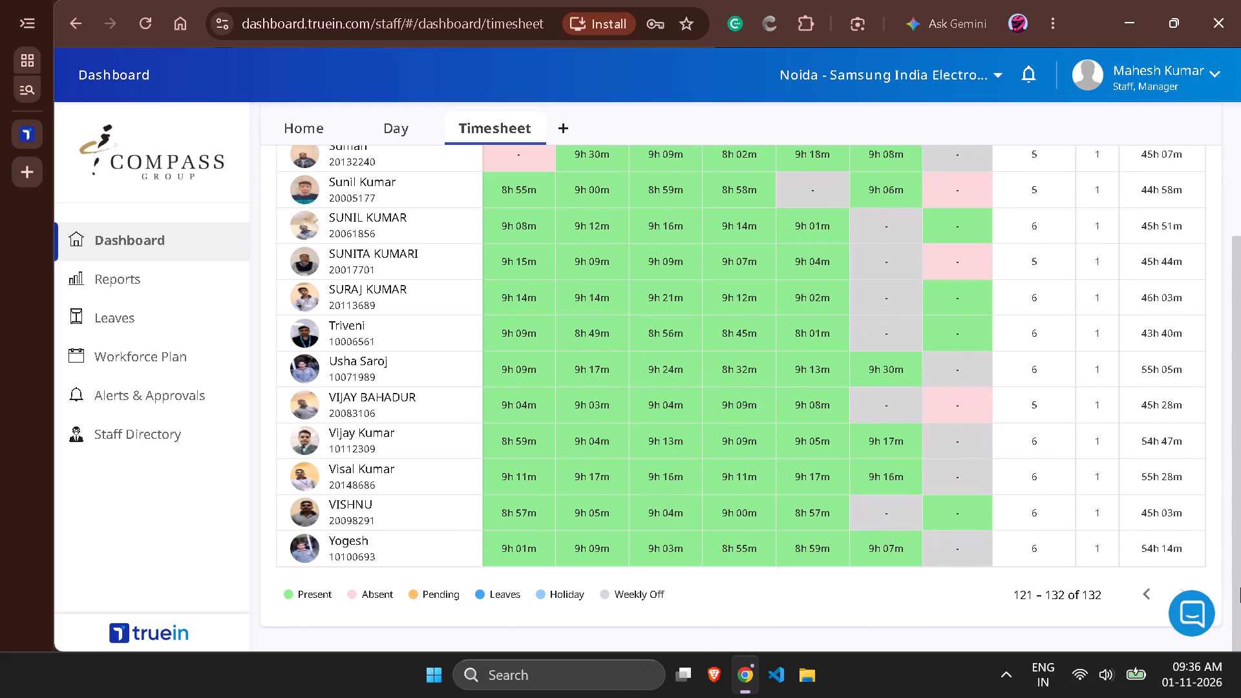
left_click(1143, 595)
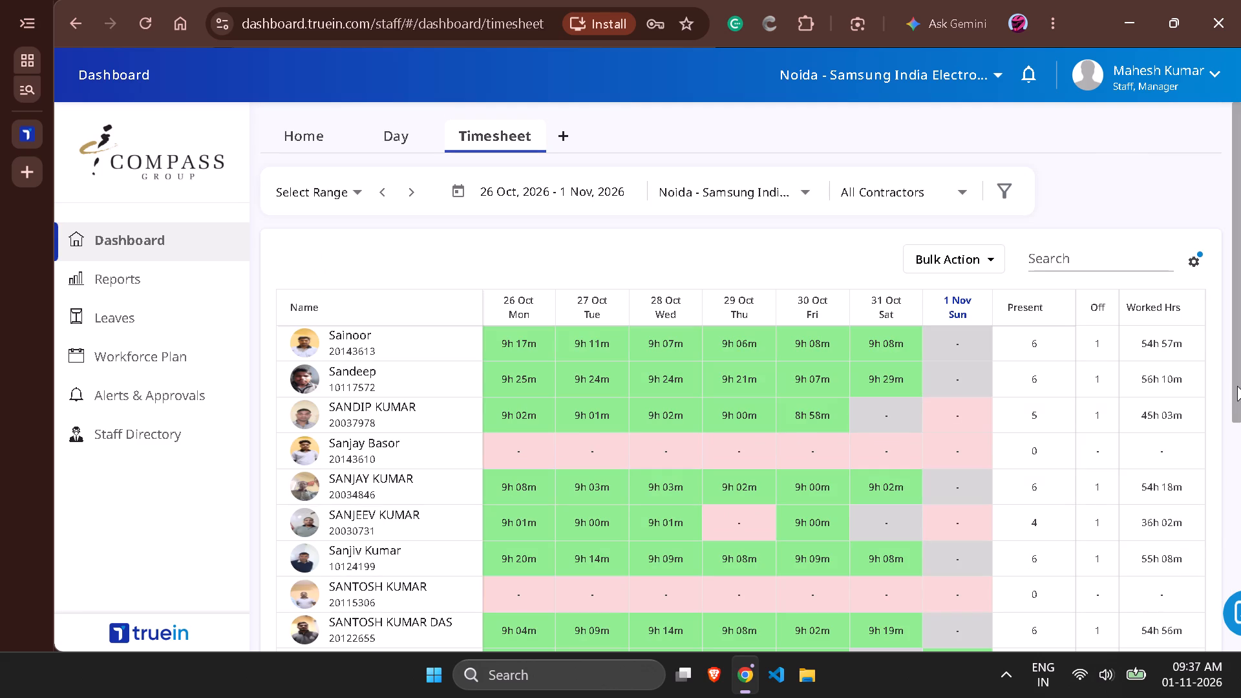
Recheck timesheet rows 101–120 for duplicate weekly offs and absences, and go back to rows 81–100.
left_click_drag(1237, 386, 1237, 399)
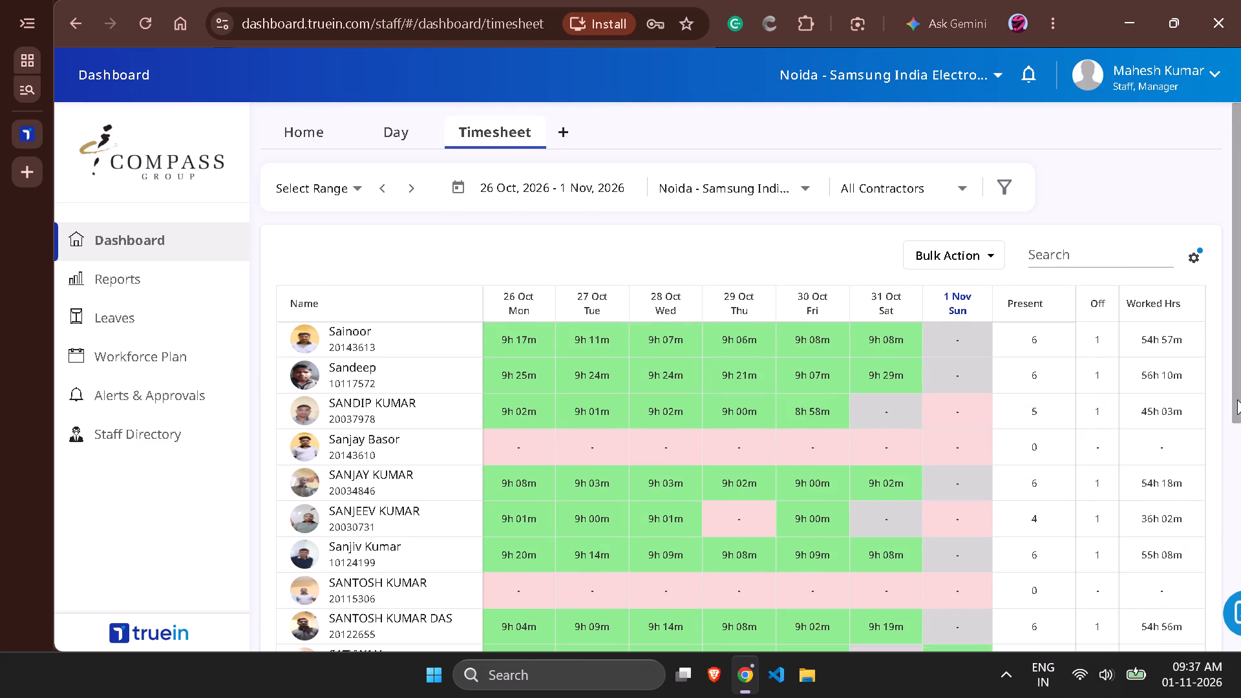
left_click_drag(1237, 399, 1240, 622)
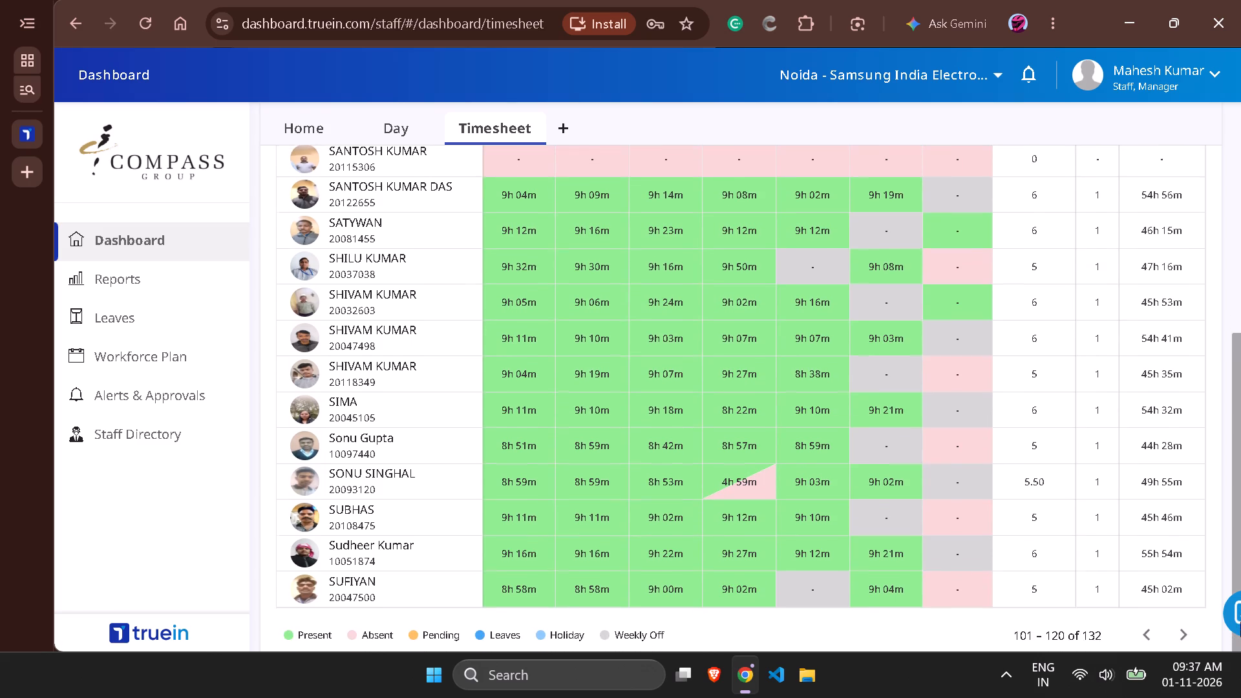
left_click_drag(1240, 622, 1240, 631)
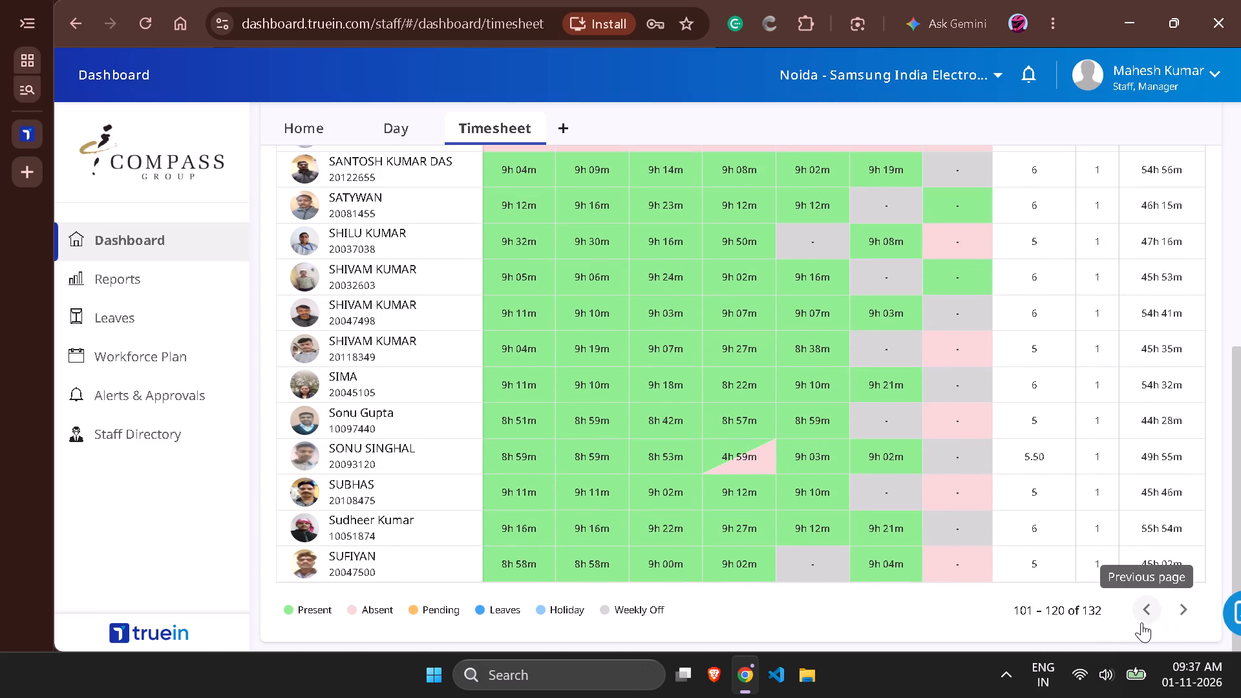
left_click(1141, 622)
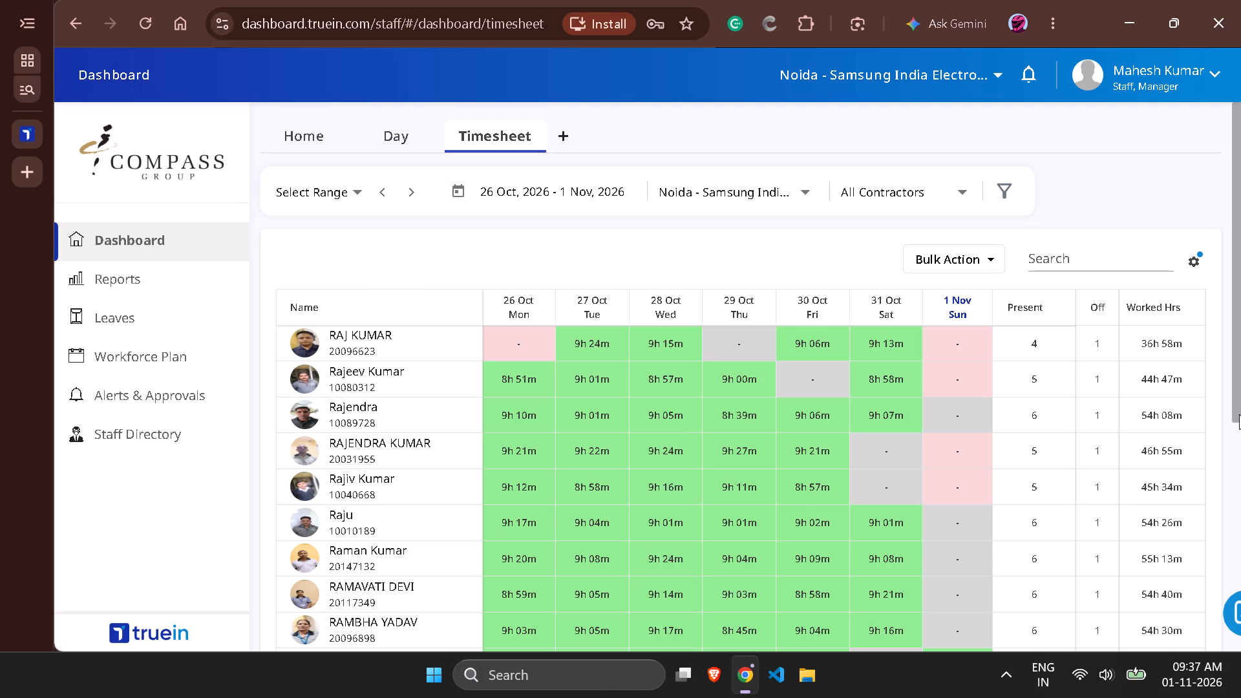
Recheck timesheet rows 81–100 for duplicate weekly offs and absences, and go back to rows 61–80.
left_click_drag(1239, 414, 1240, 479)
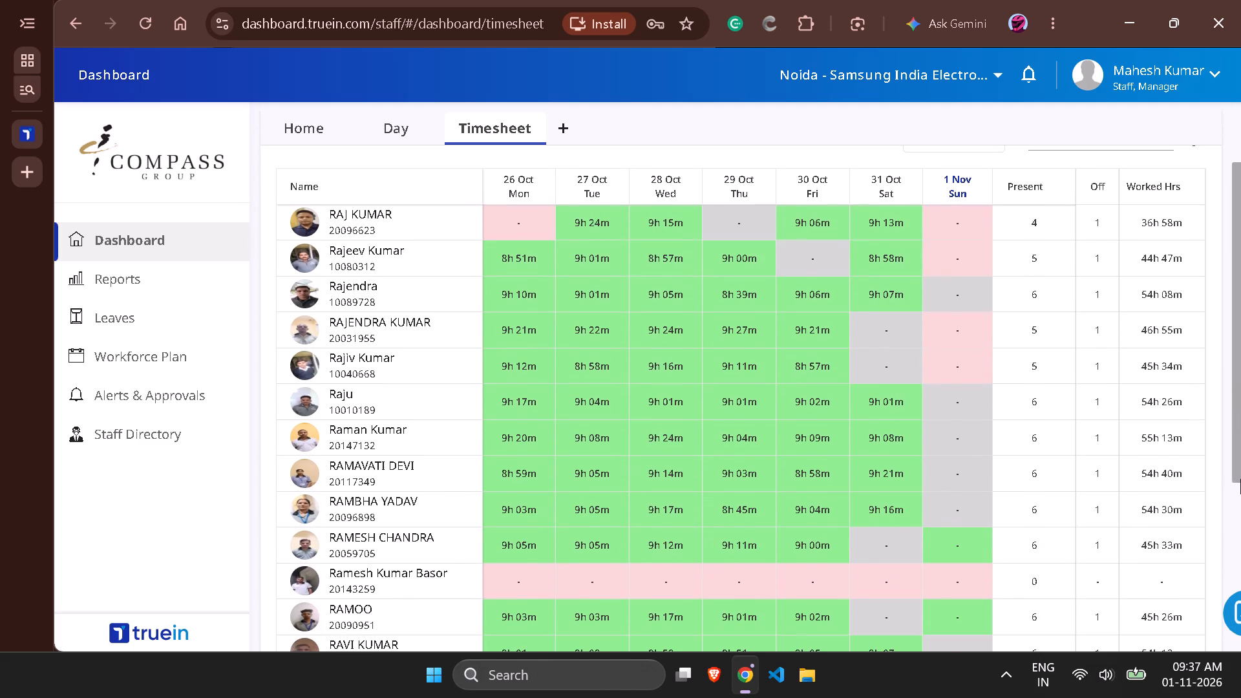
left_click_drag(1236, 478, 1235, 558)
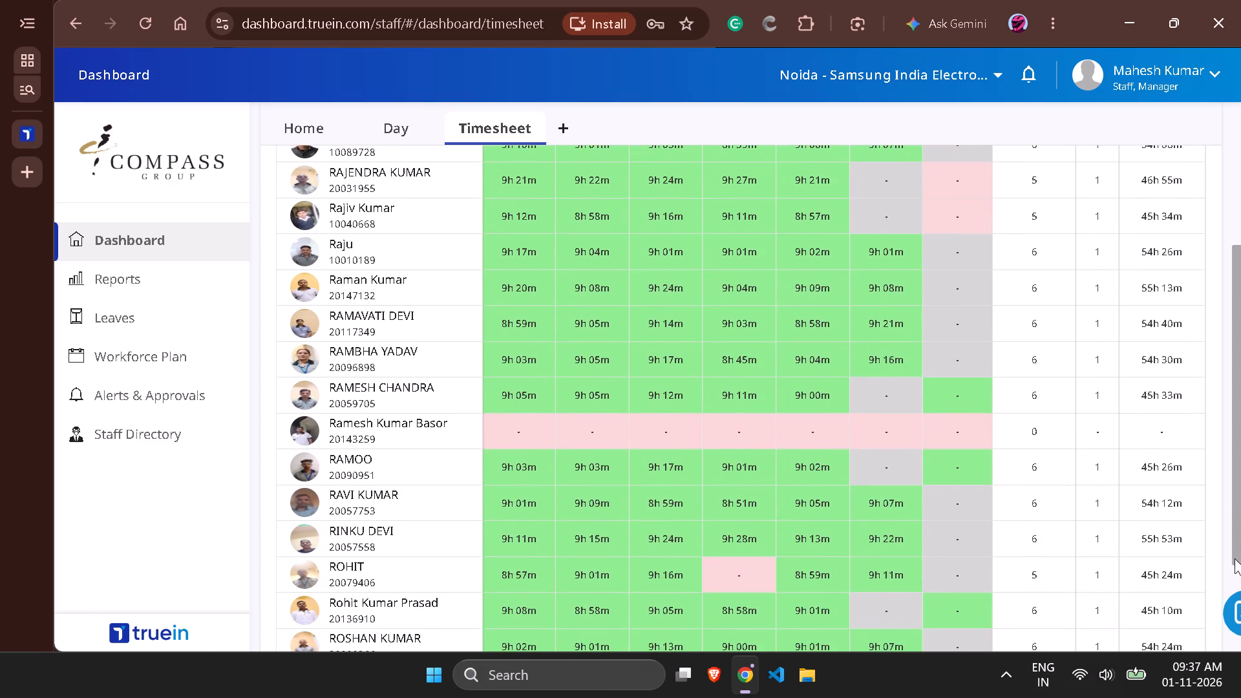
left_click_drag(1235, 558, 1232, 683)
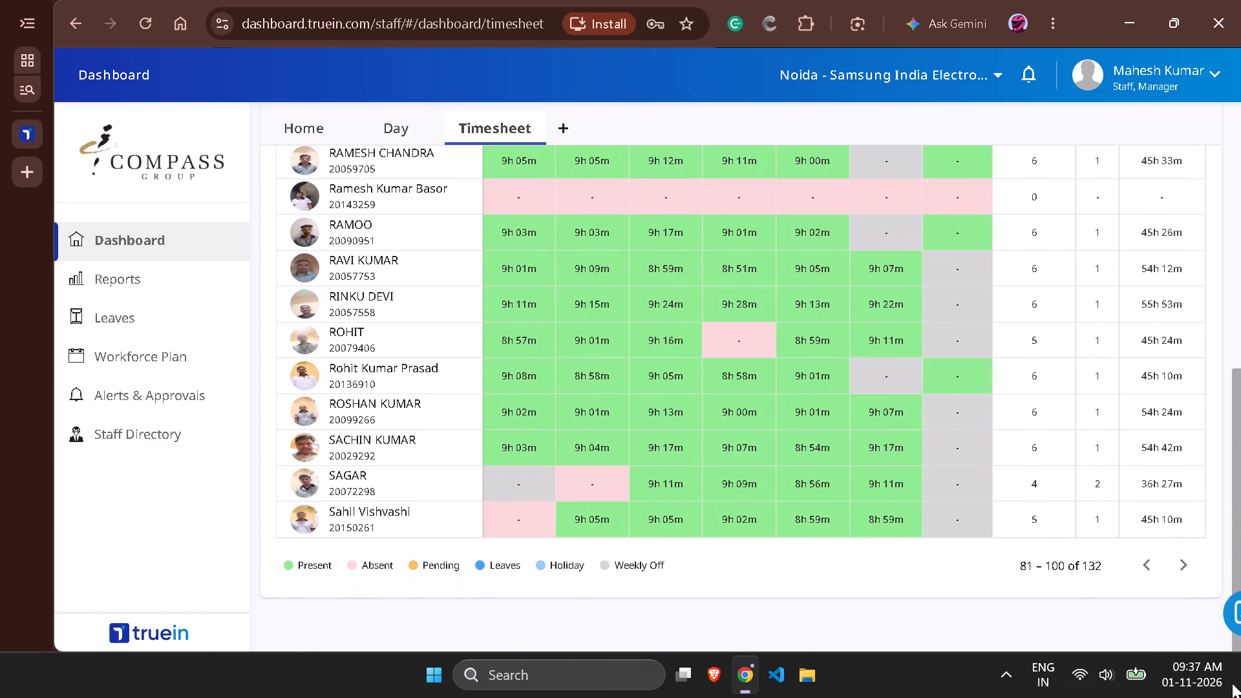
left_click(1134, 575)
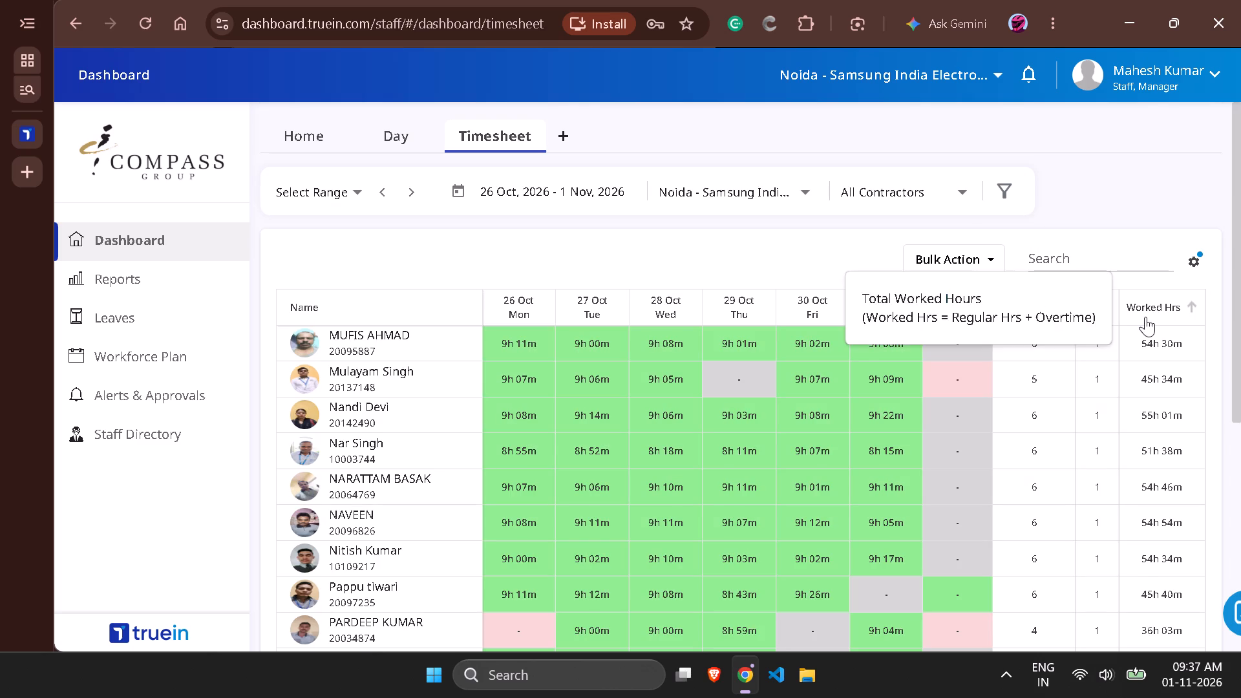
Recheck timesheet rows 61–80 for duplicate weekly offs and absences, and go back to rows 41–60.
left_click_drag(1240, 288, 1240, 412)
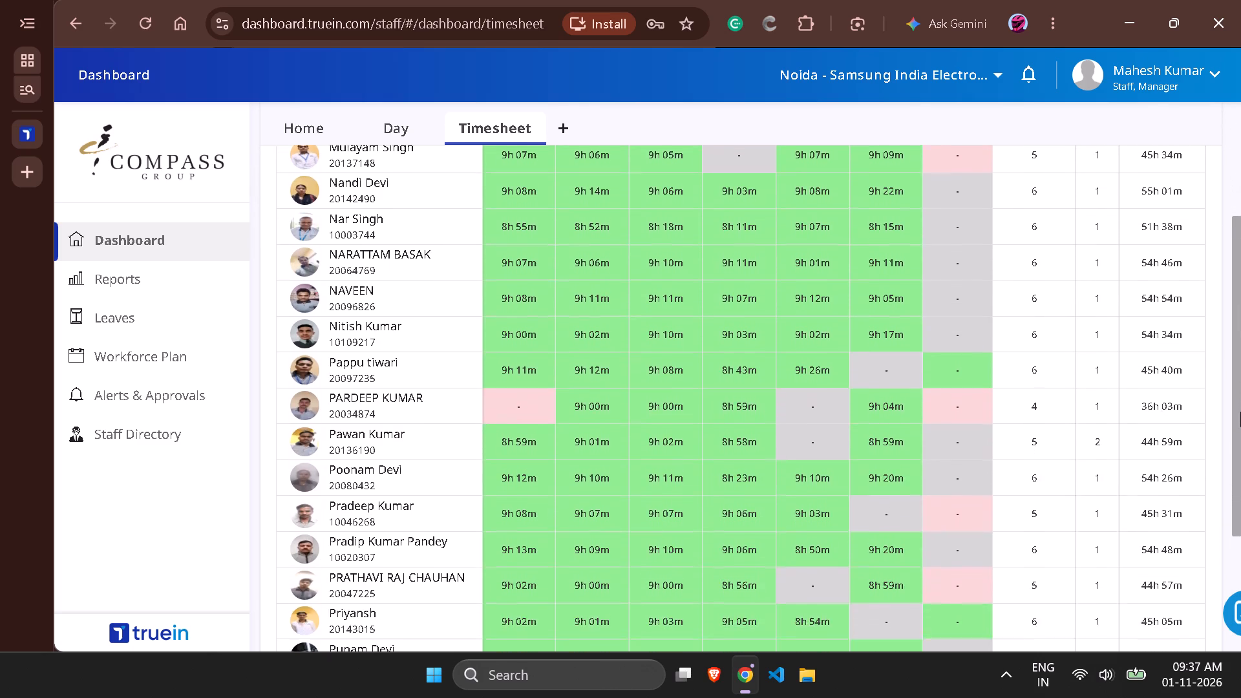
left_click_drag(1240, 412, 1240, 558)
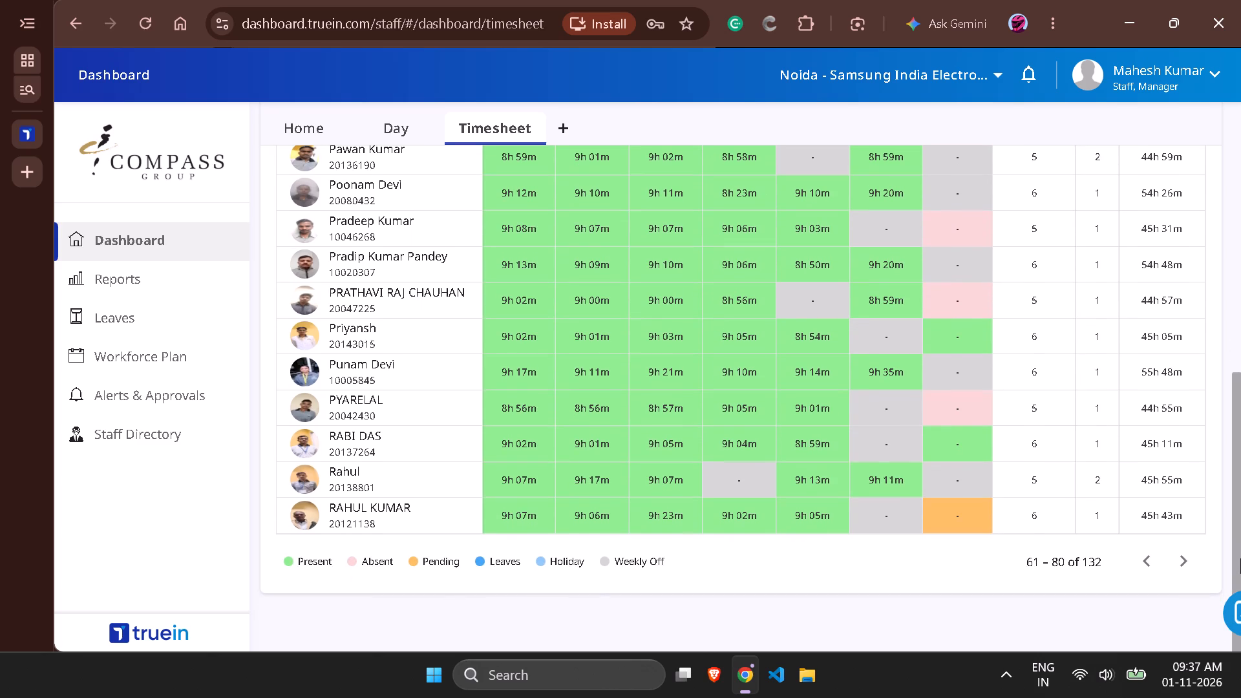
left_click(1143, 566)
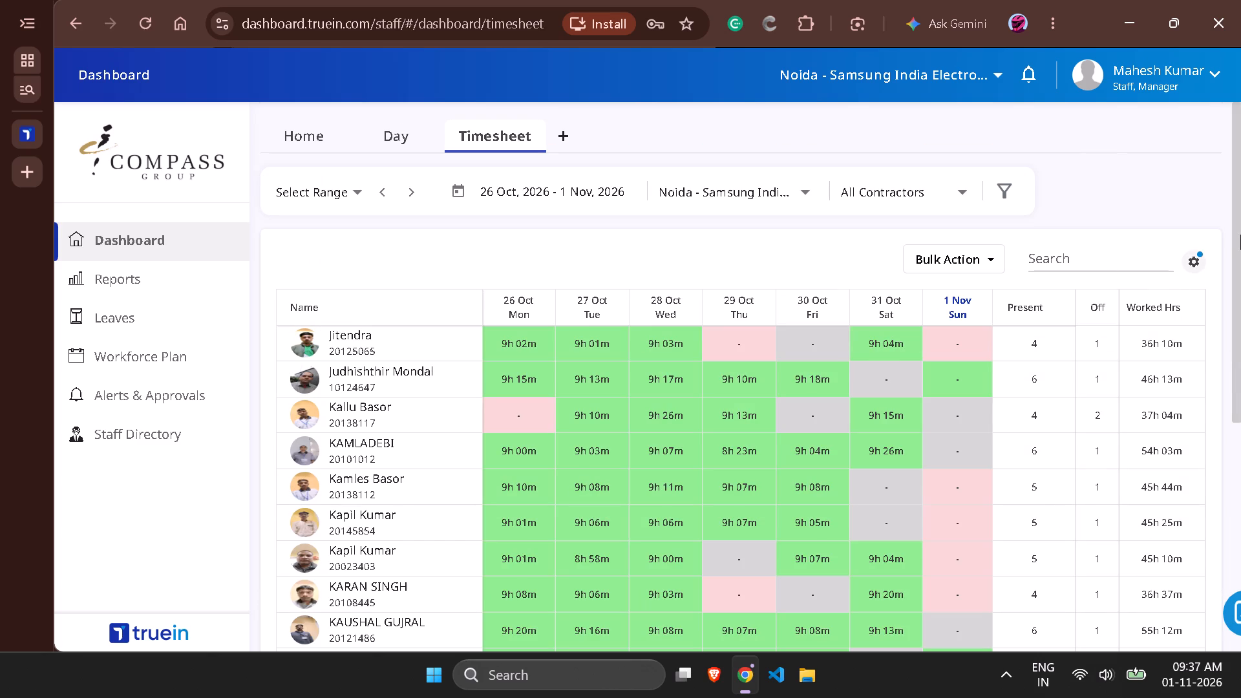
Recheck timesheet rows 41–60 for duplicate weekly offs and absences, and go back to rows 21–40.
left_click_drag(1238, 227, 1240, 260)
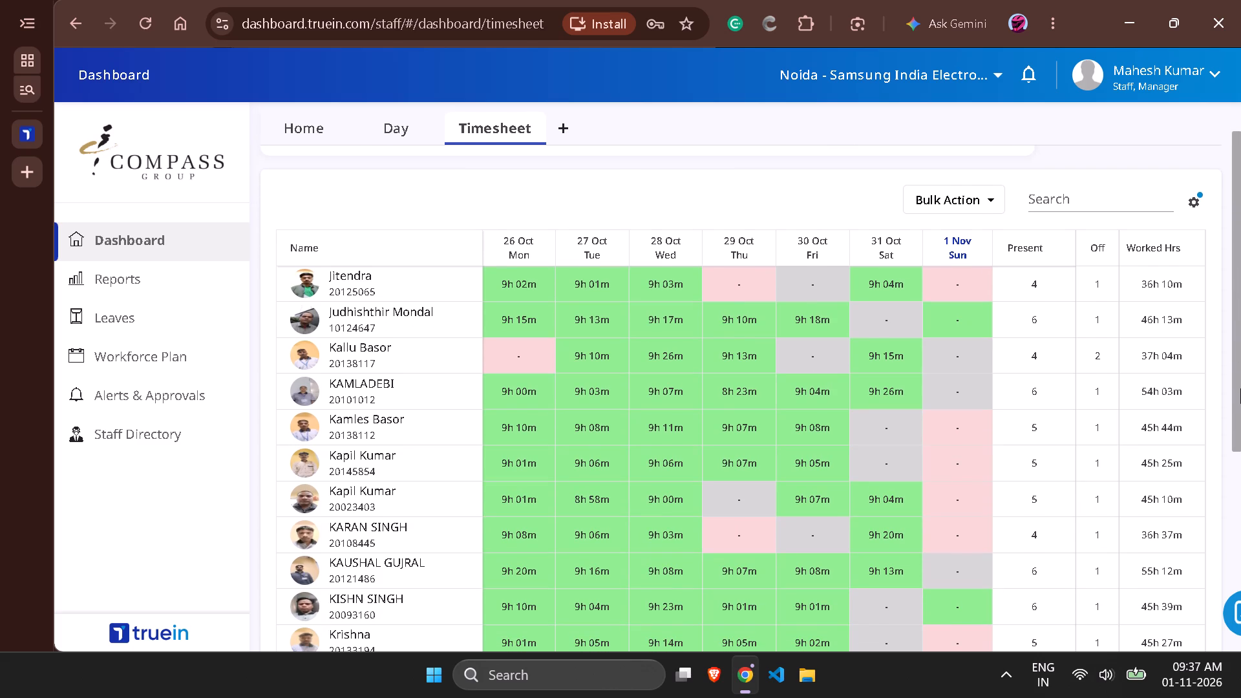
left_click_drag(1235, 385, 1226, 439)
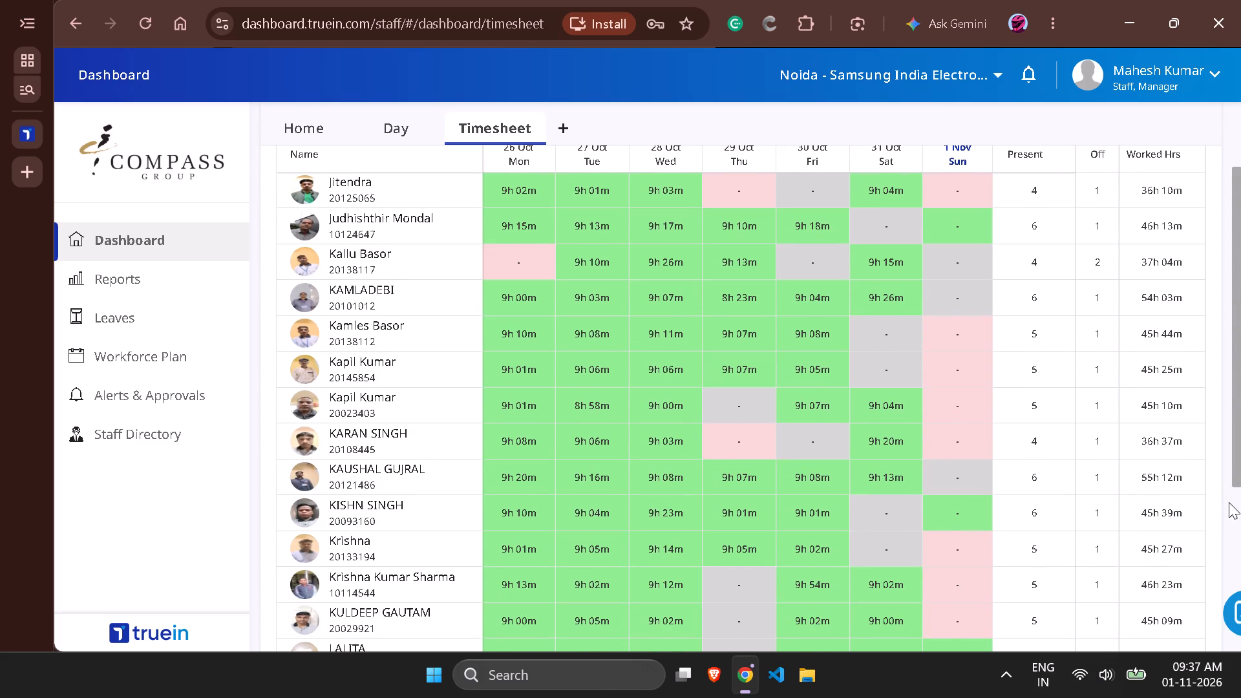
left_click_drag(1237, 495, 1240, 573)
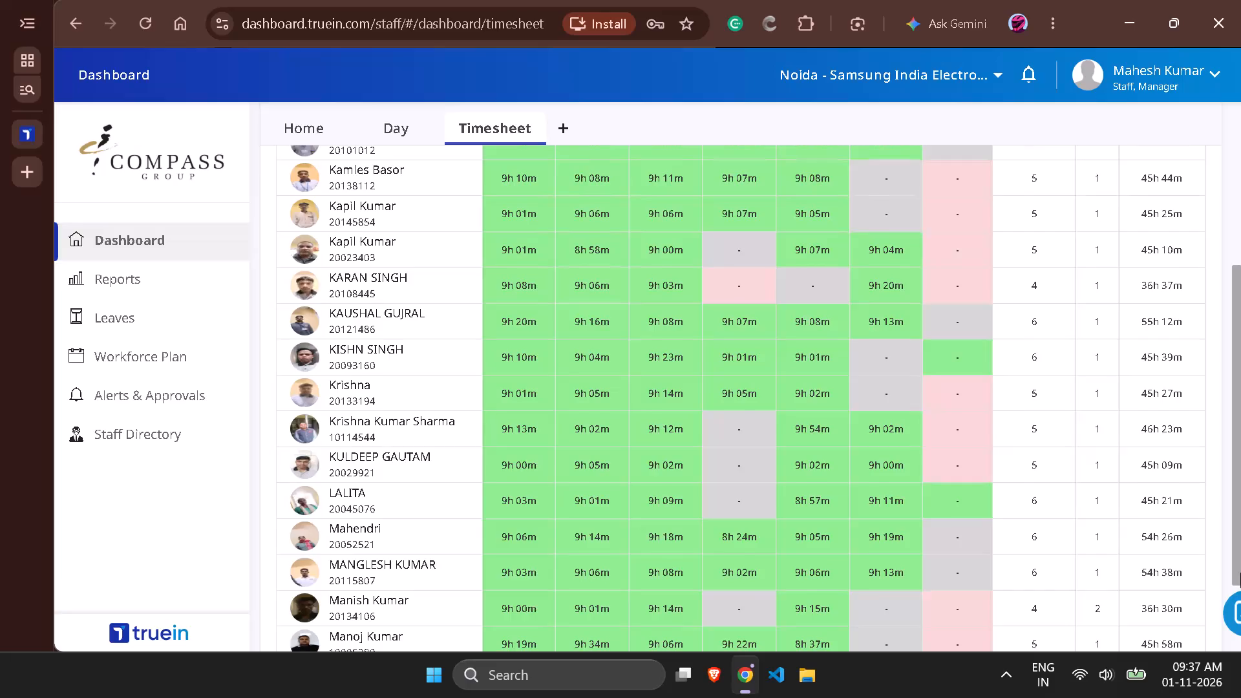
left_click_drag(1240, 573, 1240, 680)
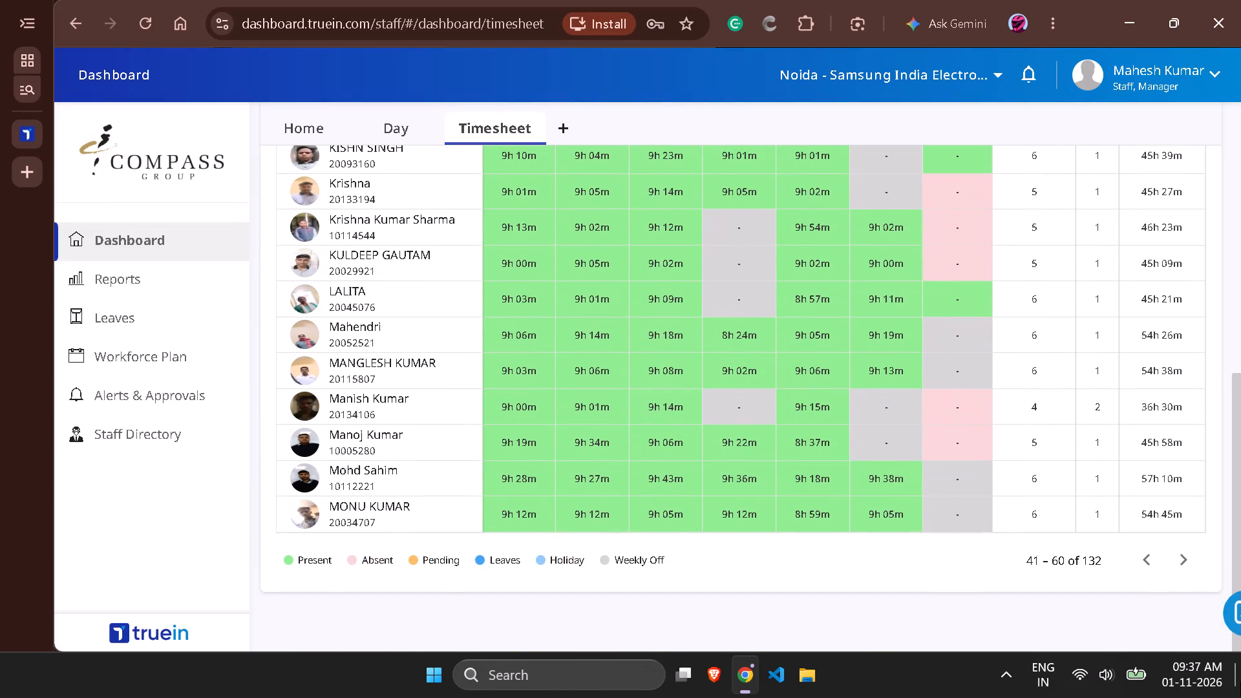
left_click(1155, 560)
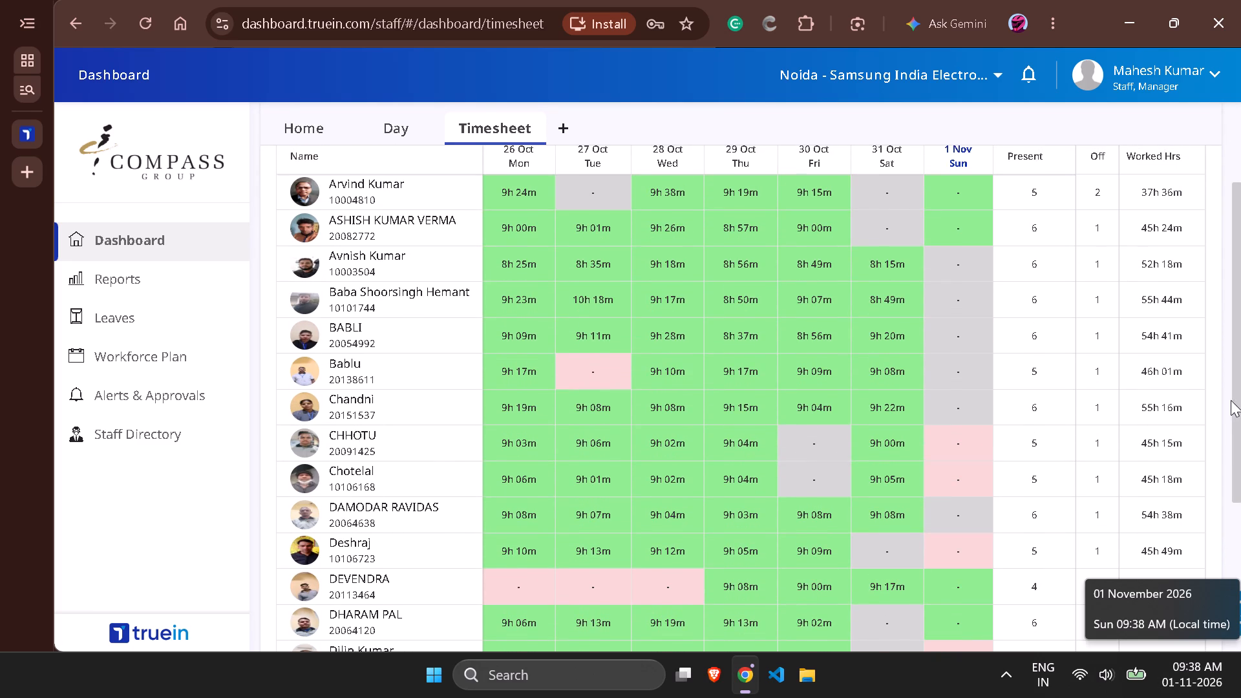
Recheck timesheet rows 21–40 for duplicate weekly offs and absences, and go back to rows 1–20.
left_click_drag(1240, 395, 1240, 480)
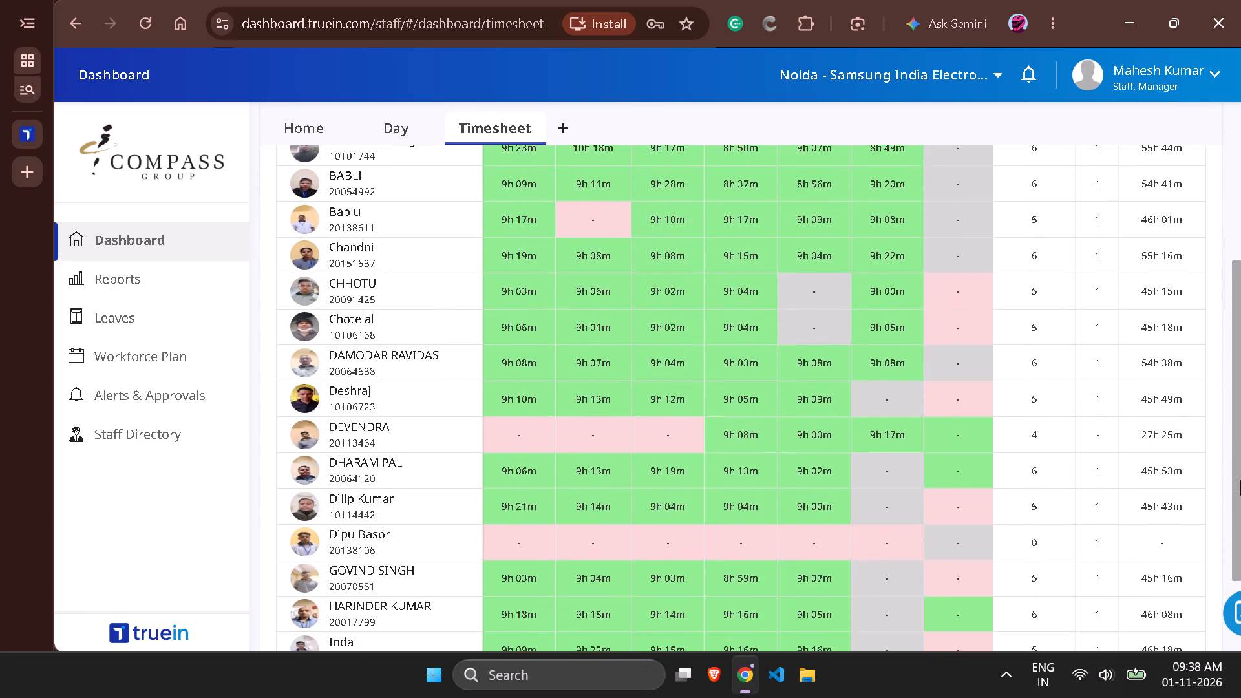
left_click_drag(1240, 480, 1240, 581)
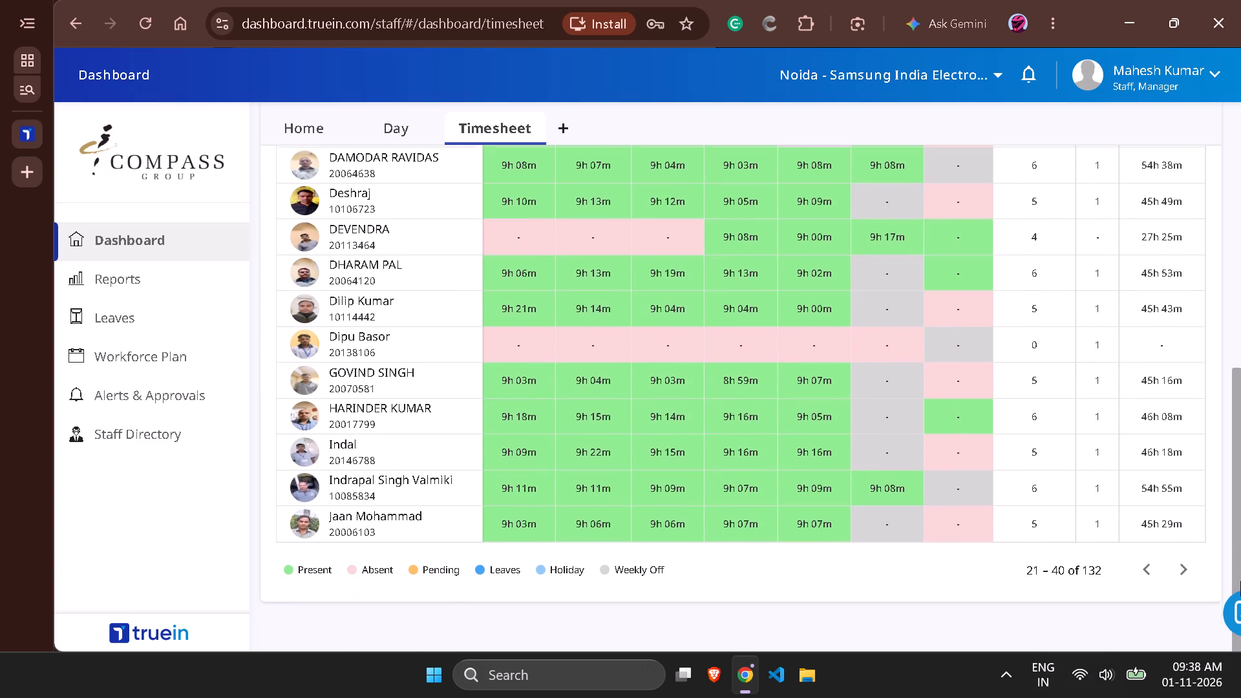
left_click_drag(1240, 581, 1222, 497)
left_click_drag(1219, 485, 1205, 453)
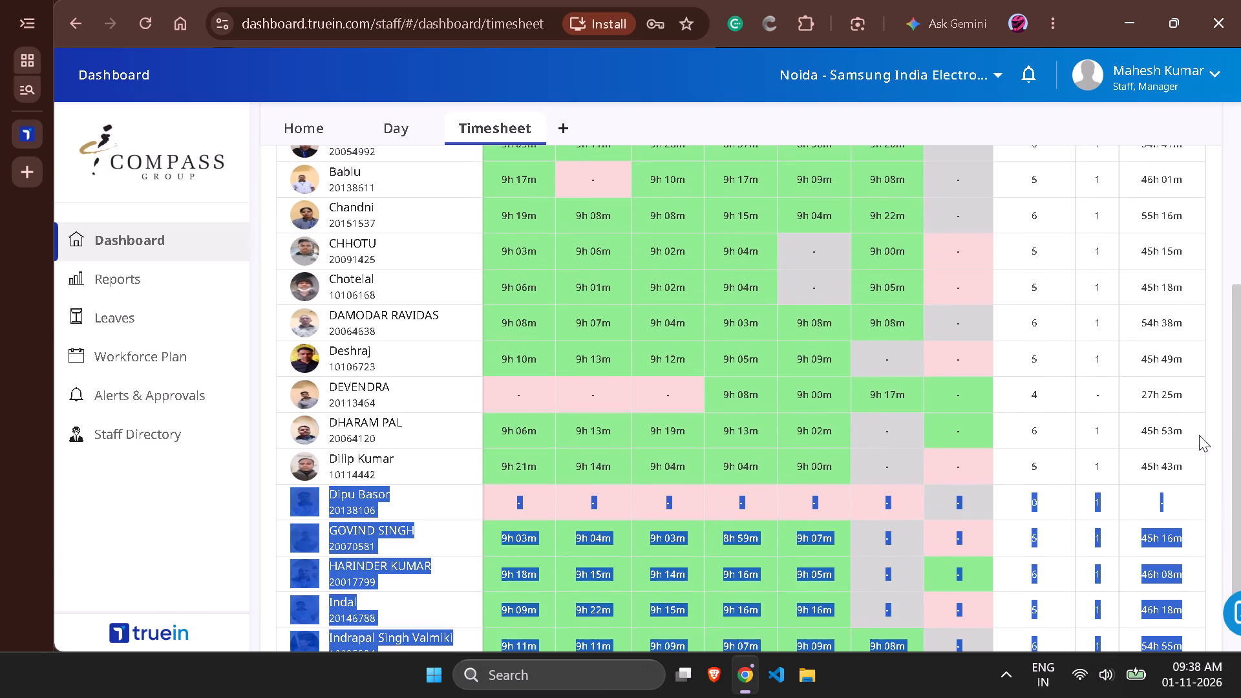
left_click_drag(1240, 340, 1235, 327)
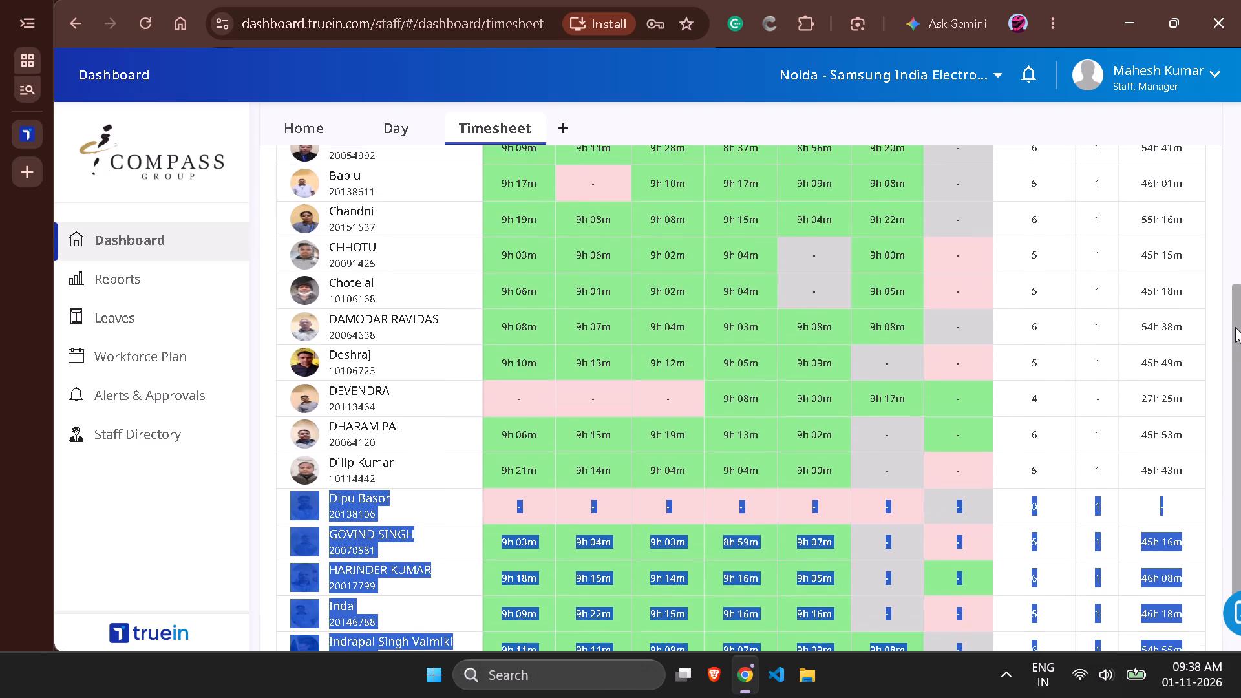
left_click_drag(1235, 327, 1226, 182)
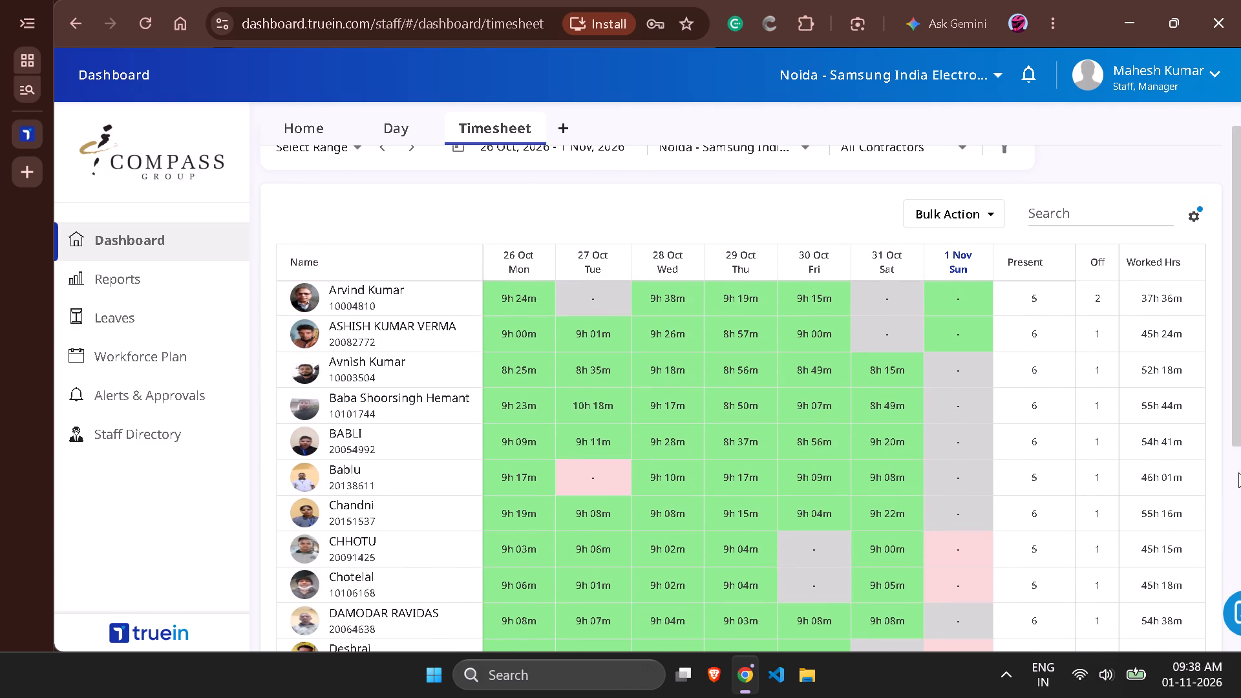
left_click_drag(1207, 516, 1240, 456)
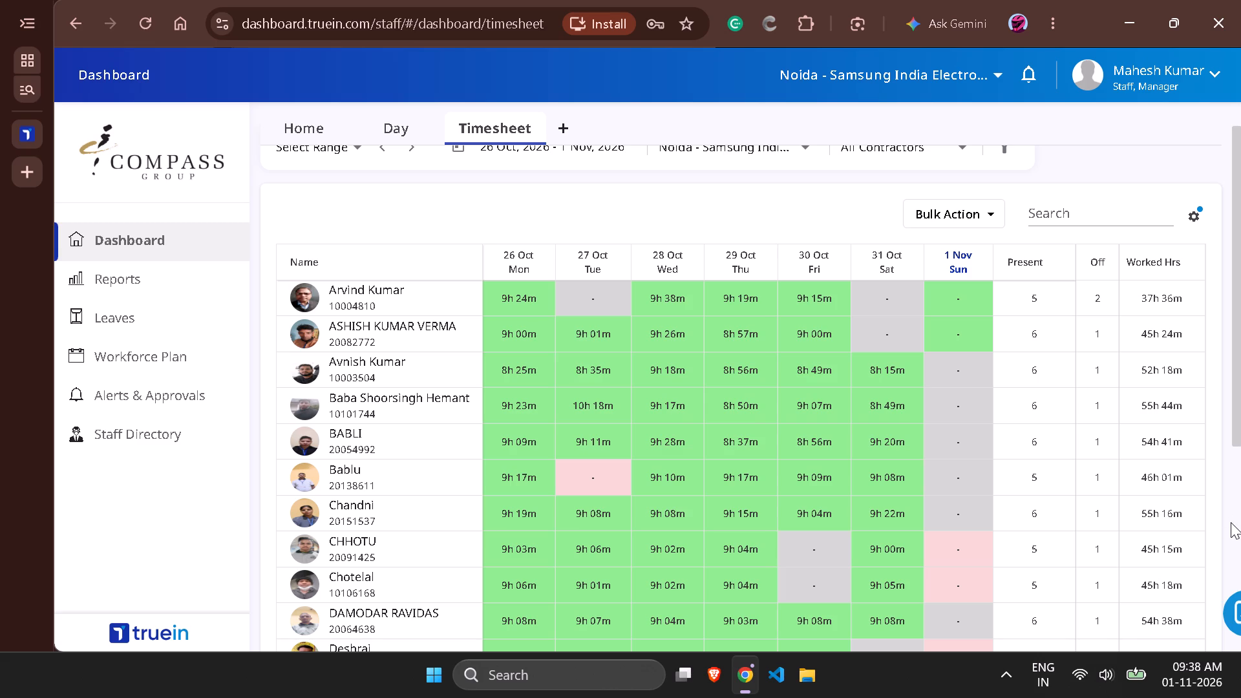
double_click(1231, 522)
left_click_drag(1240, 427, 1240, 697)
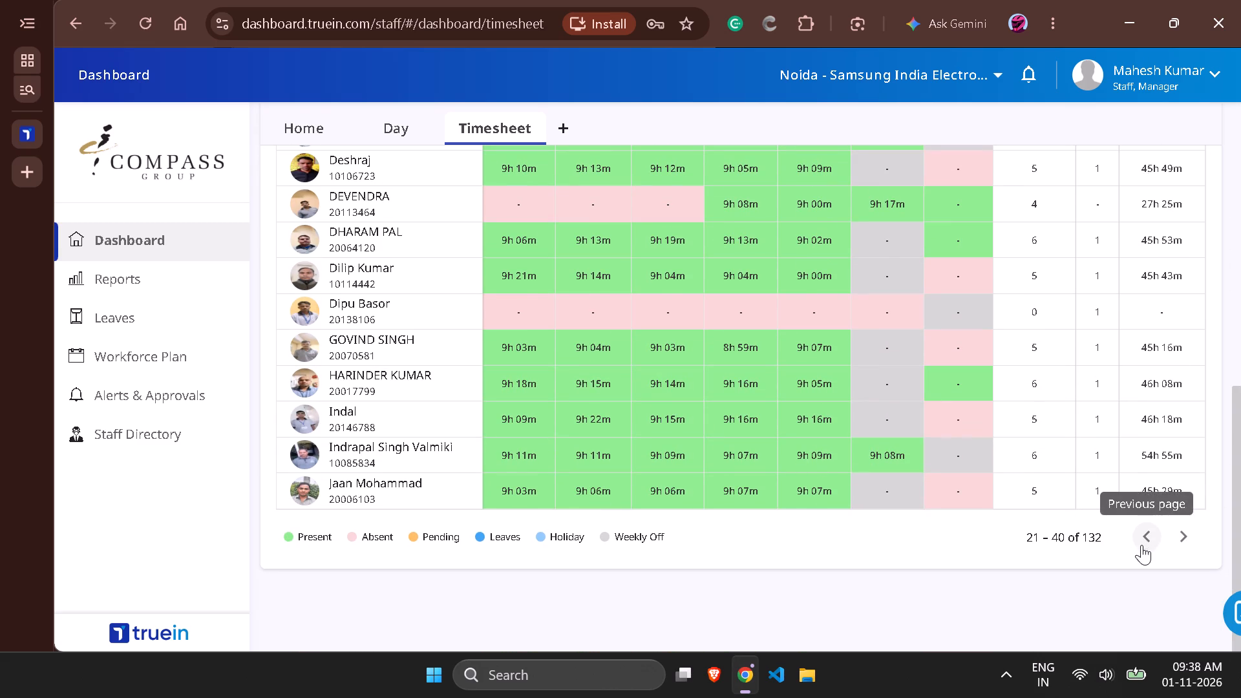
left_click(1141, 545)
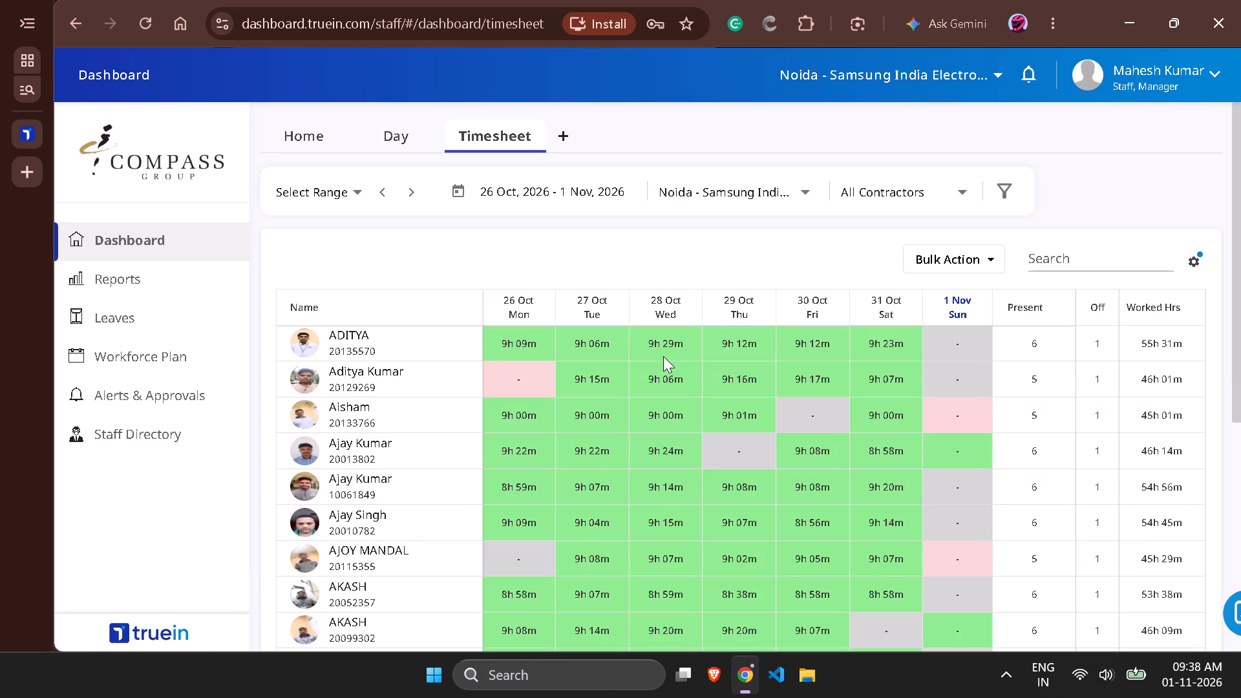
Check the site's pending regularization approvals for the last 30 days.
left_click(149, 386)
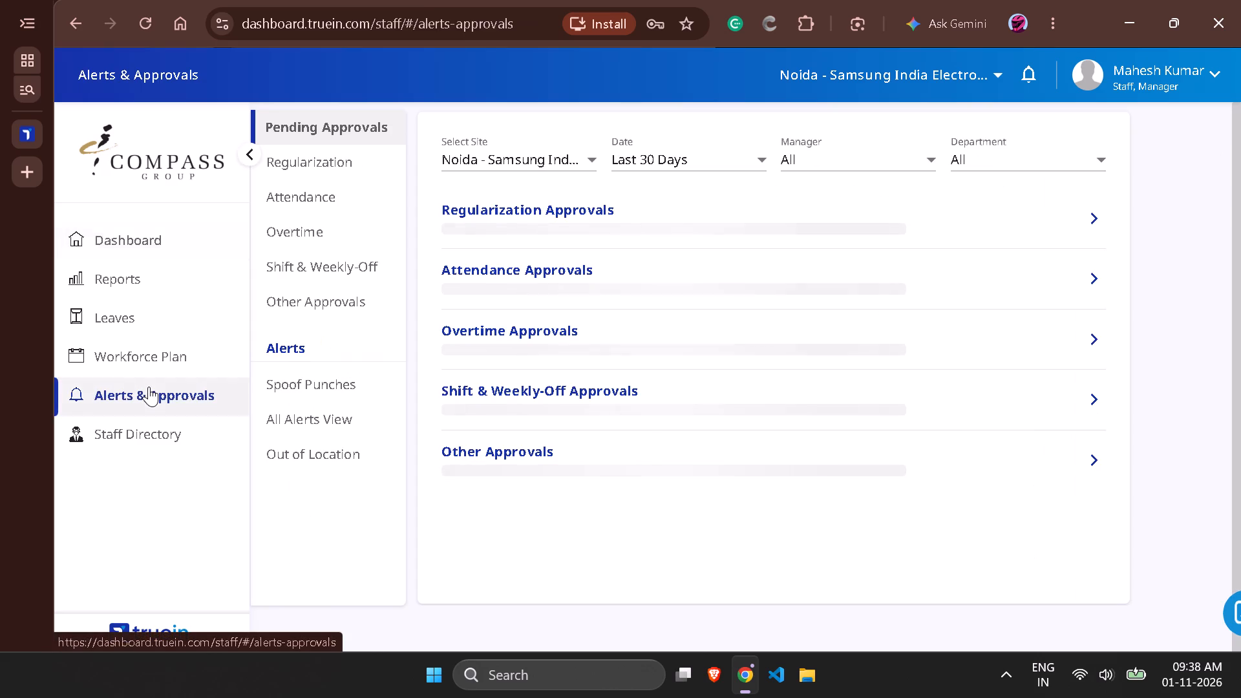
left_click(504, 211)
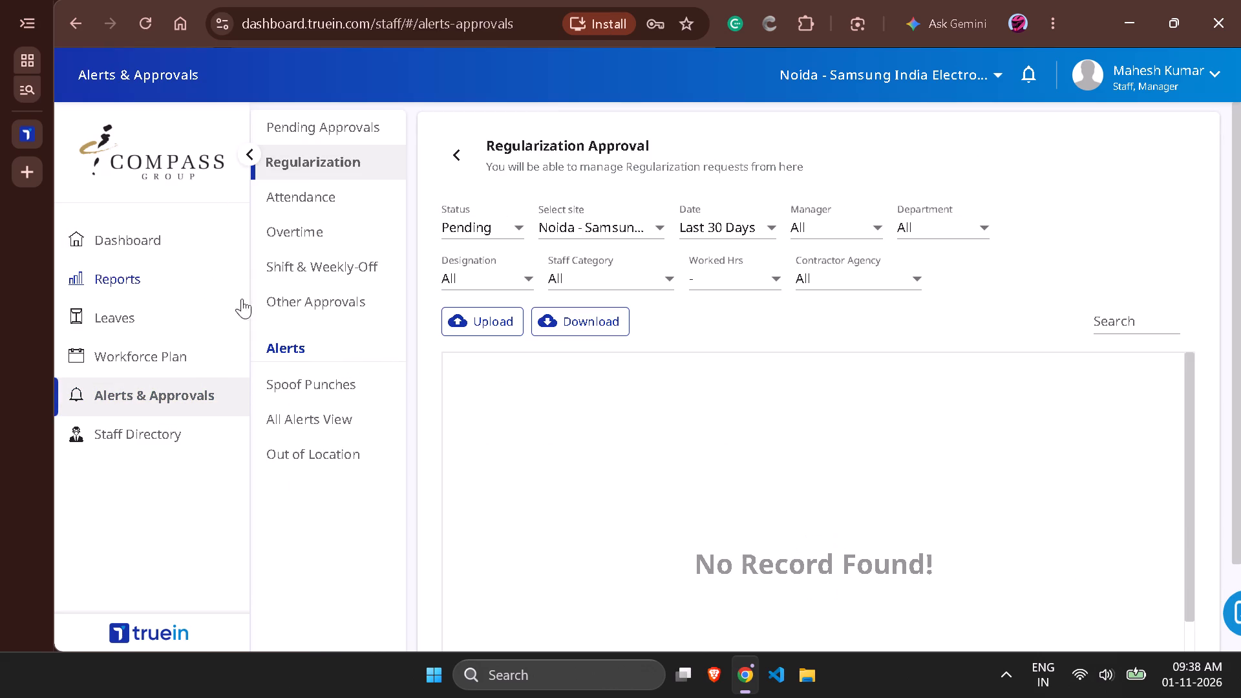
Bulk-approve all pending 1 November attendance requests for the Noida Samsung site, without a comment.
left_click(332, 187)
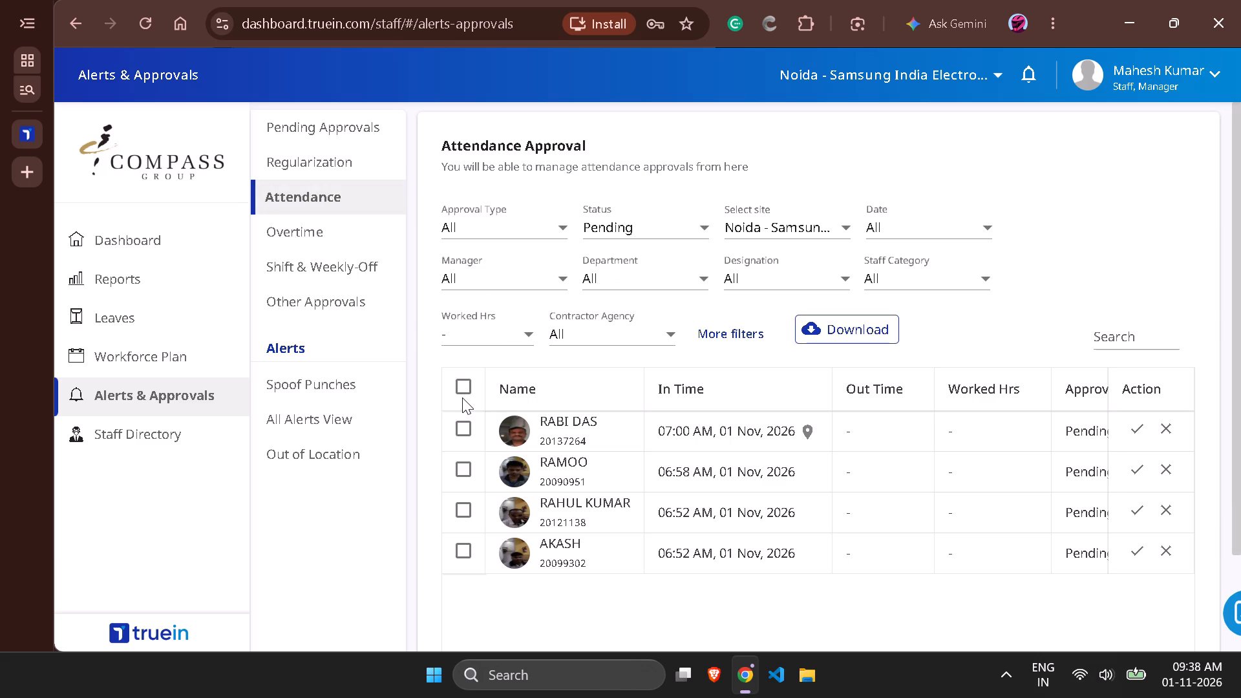
left_click(459, 379)
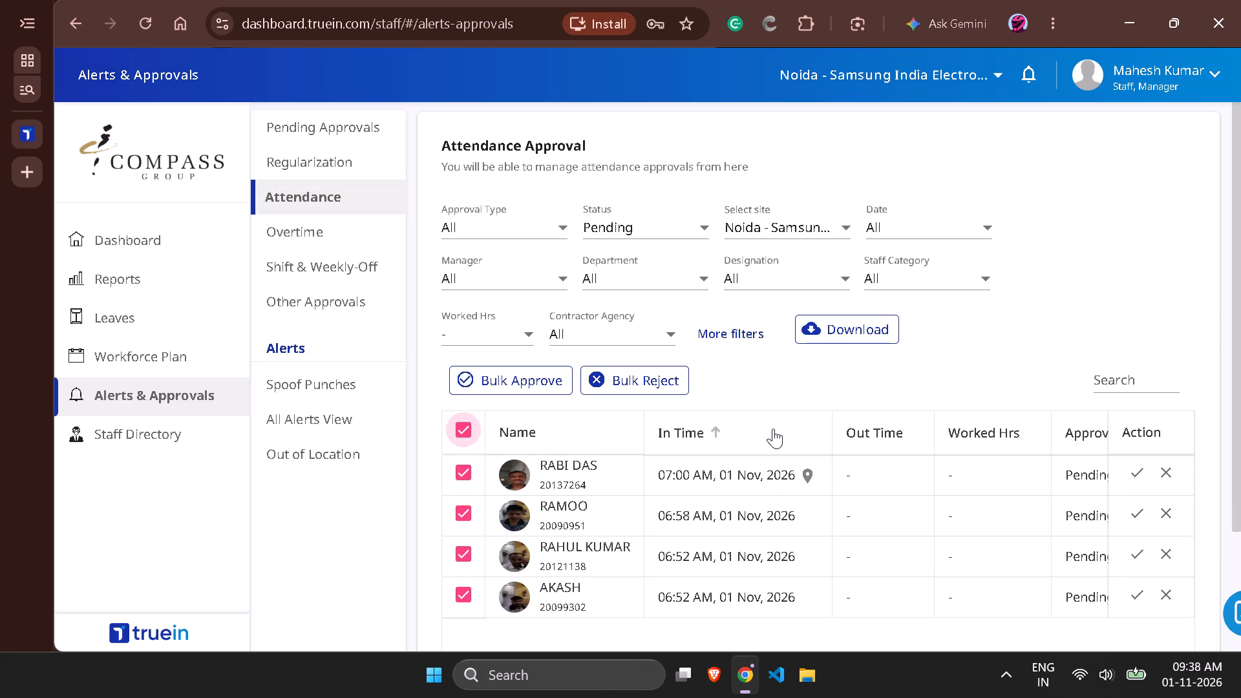
left_click(539, 383)
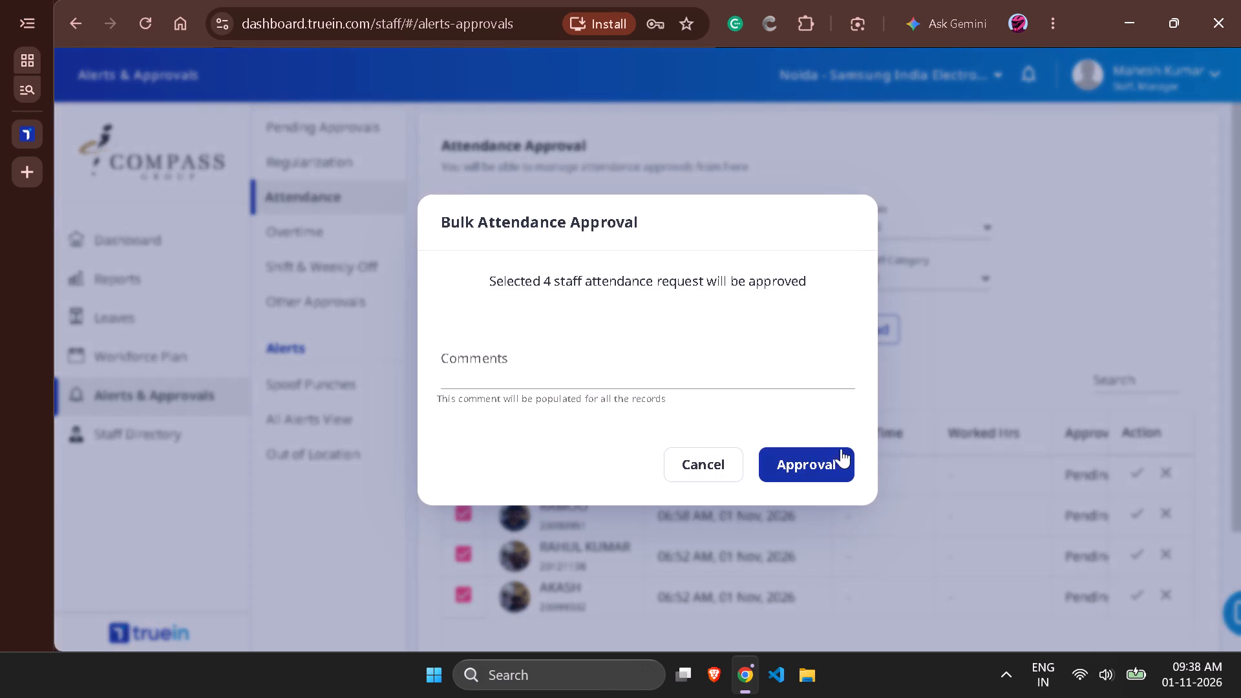
left_click(809, 452)
left_click(809, 452)
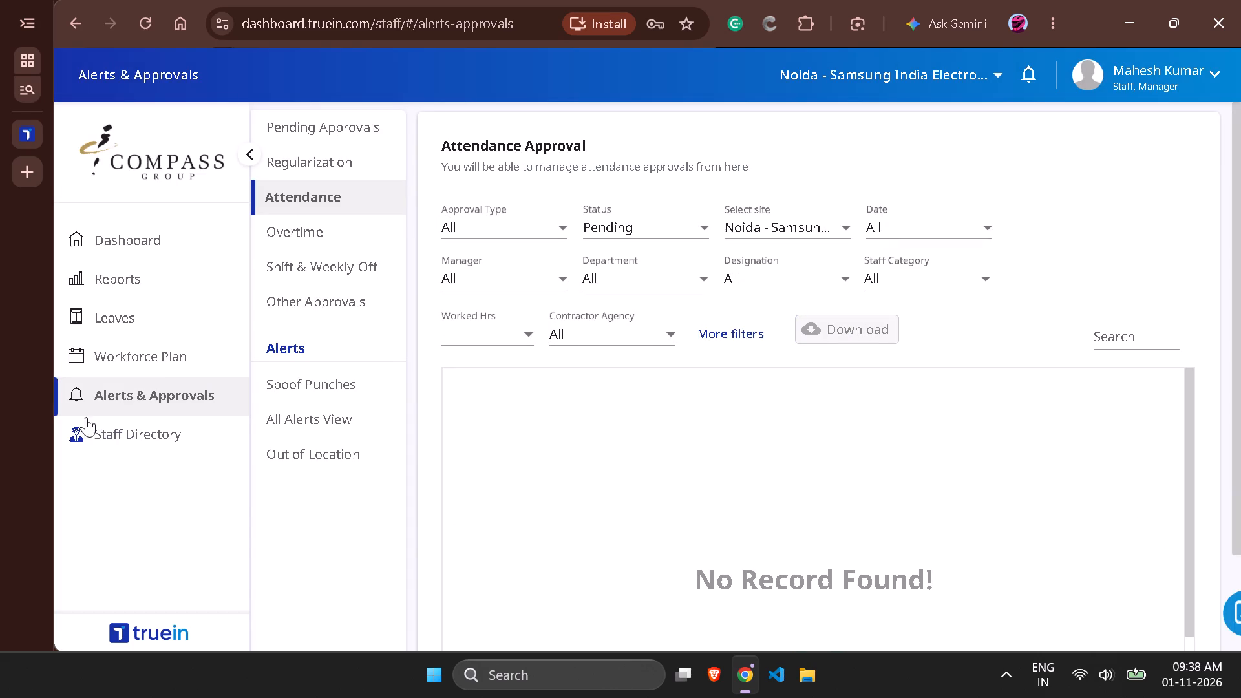
Return to the dashboard timesheet and set its date range to last month, 1–31 October 2026.
left_click(154, 235)
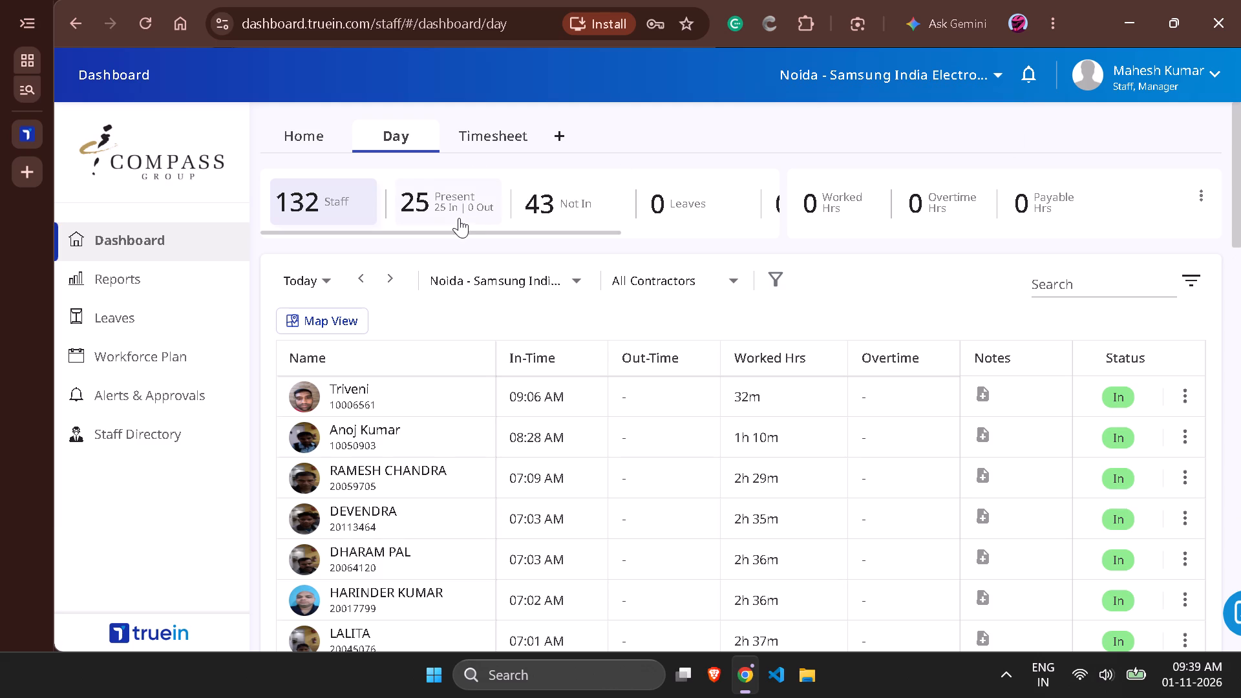
left_click(483, 142)
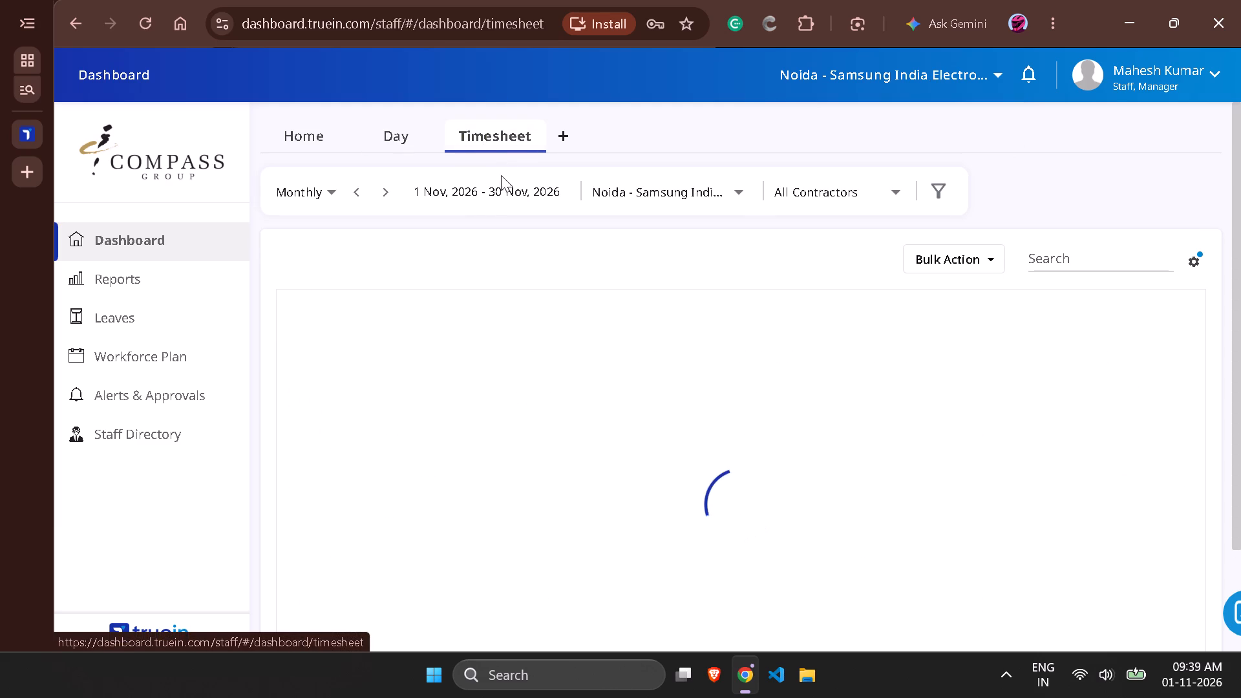
left_click(487, 189)
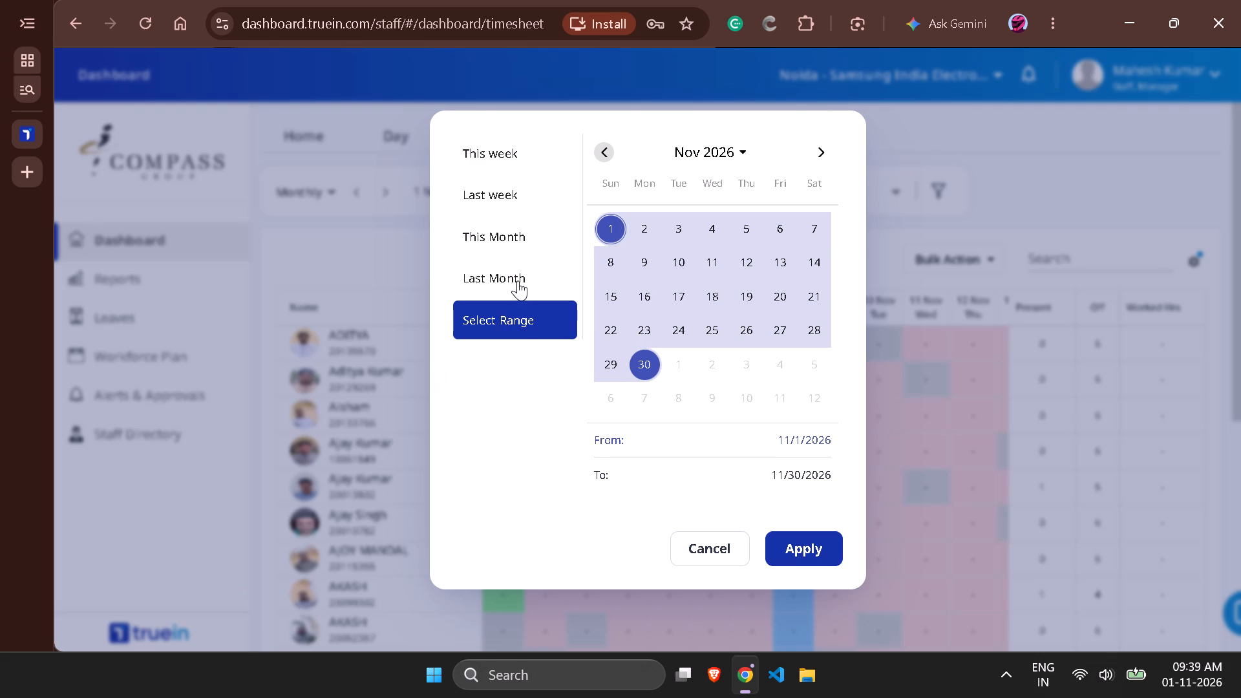
left_click(518, 280)
left_click(816, 536)
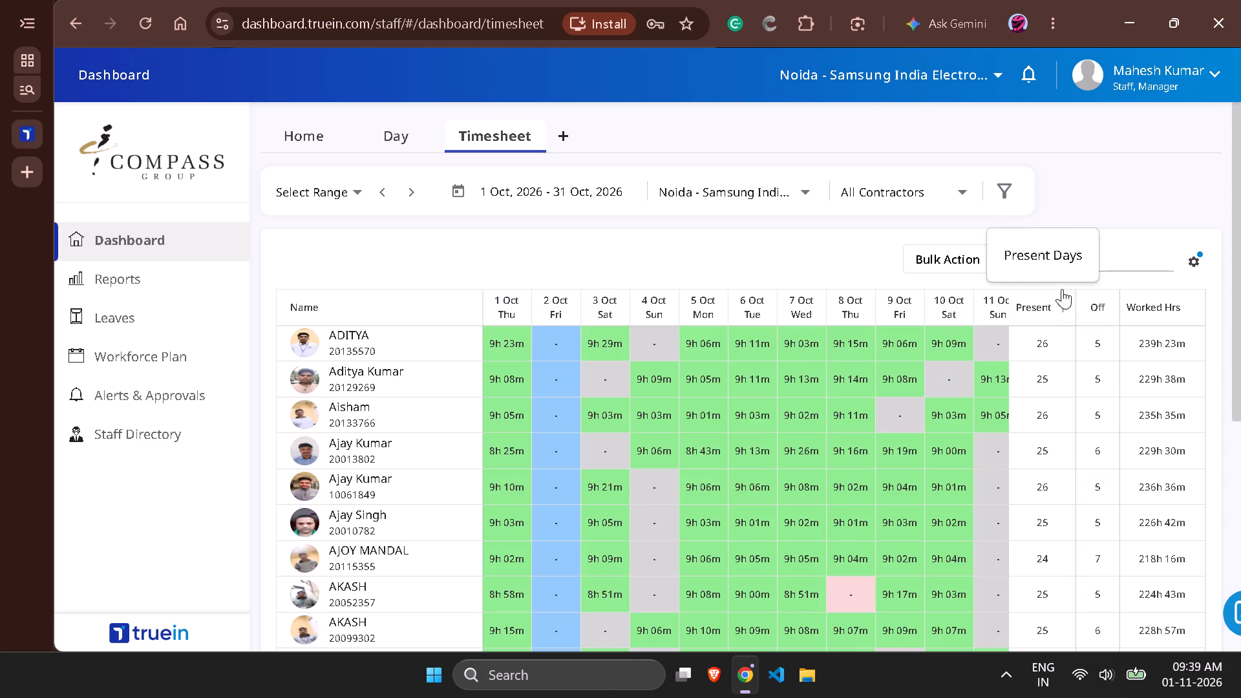
Search the timesheet for "ajoy" and examine that employee's full October row for duplicate weekly offs.
left_click(1083, 262)
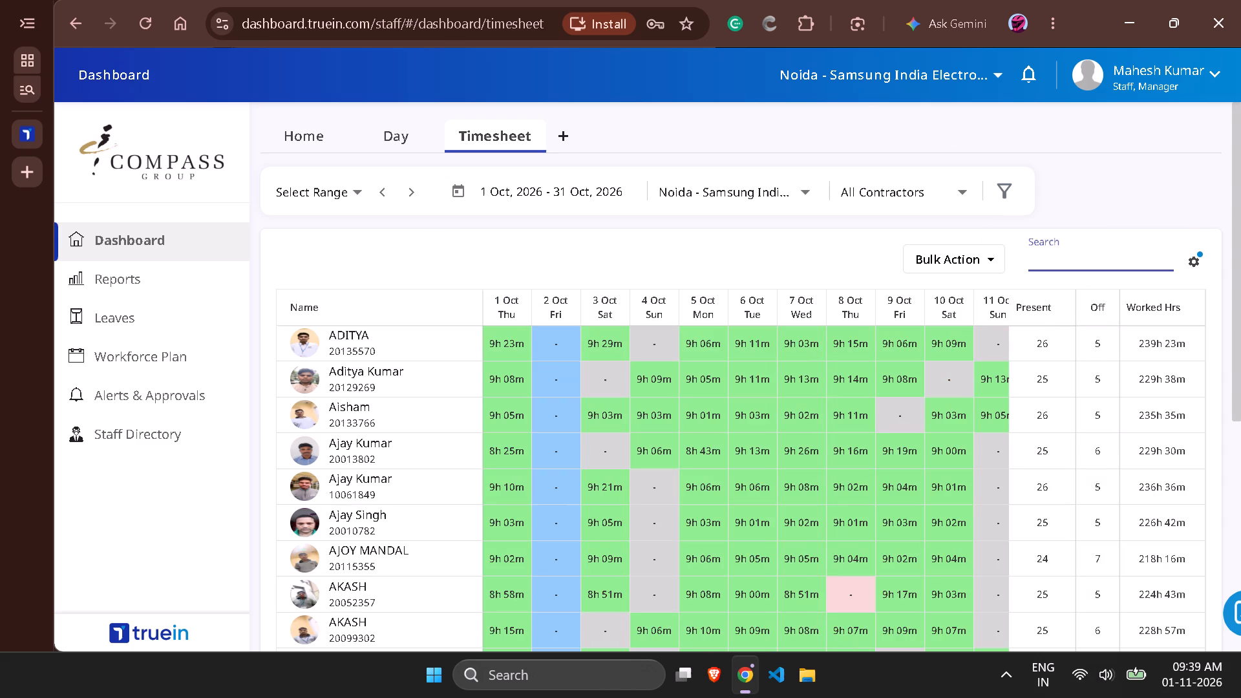
type("aj")
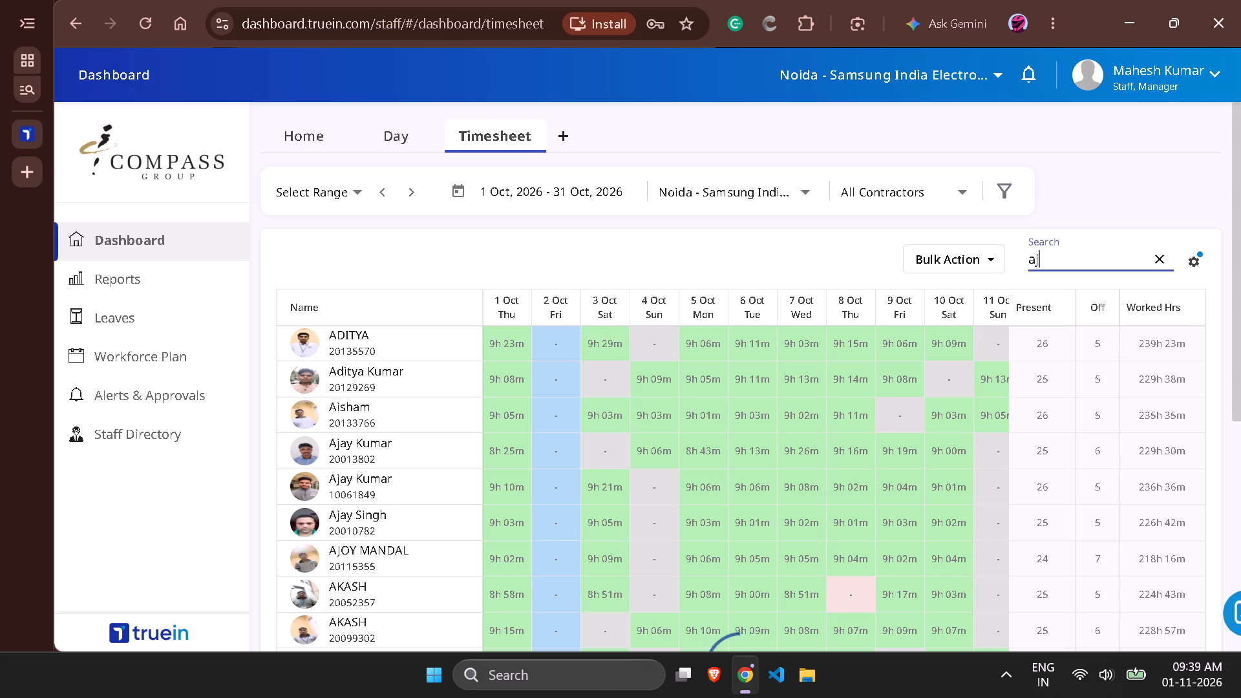
type("oy")
key("Return")
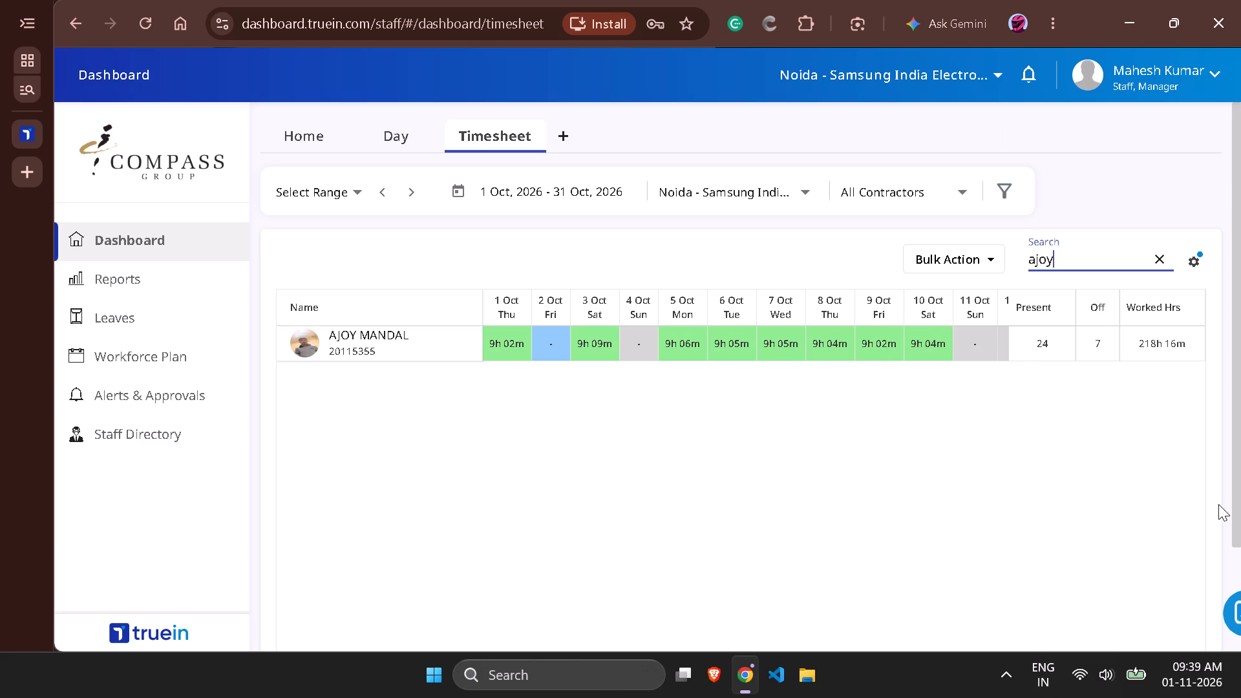
left_click_drag(1240, 492, 1240, 591)
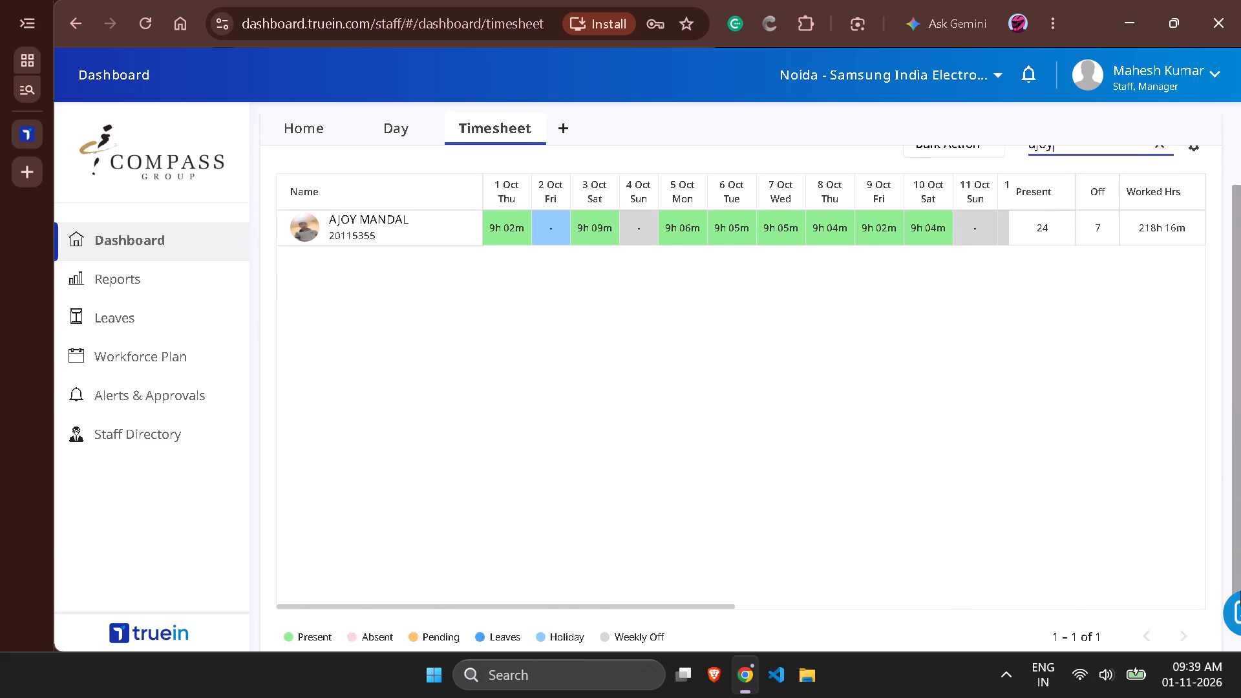
left_click_drag(1240, 591, 1239, 607)
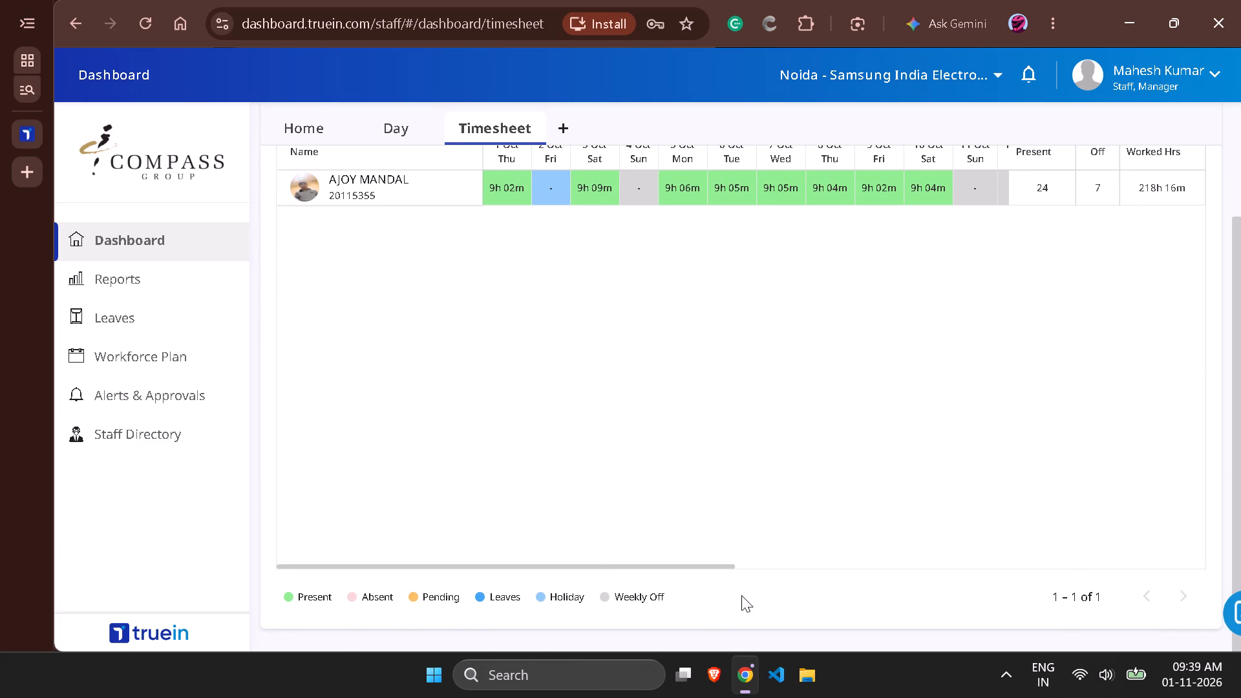
left_click_drag(695, 564, 769, 566)
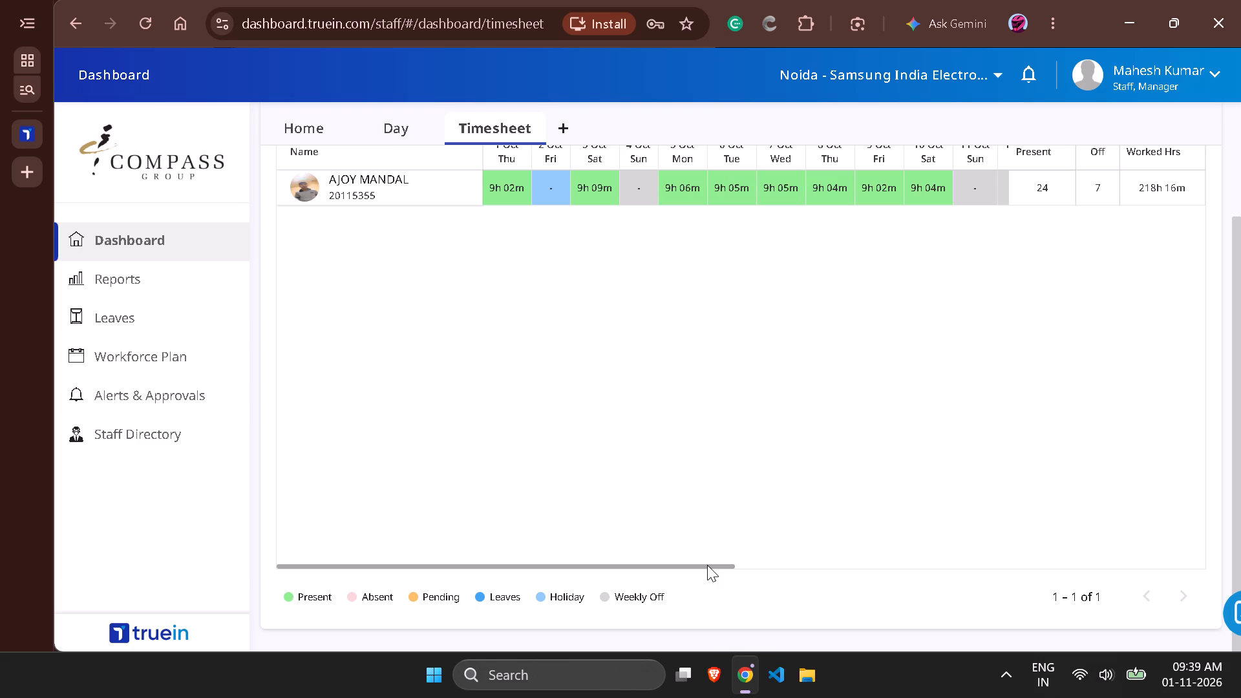
left_click_drag(707, 565, 839, 542)
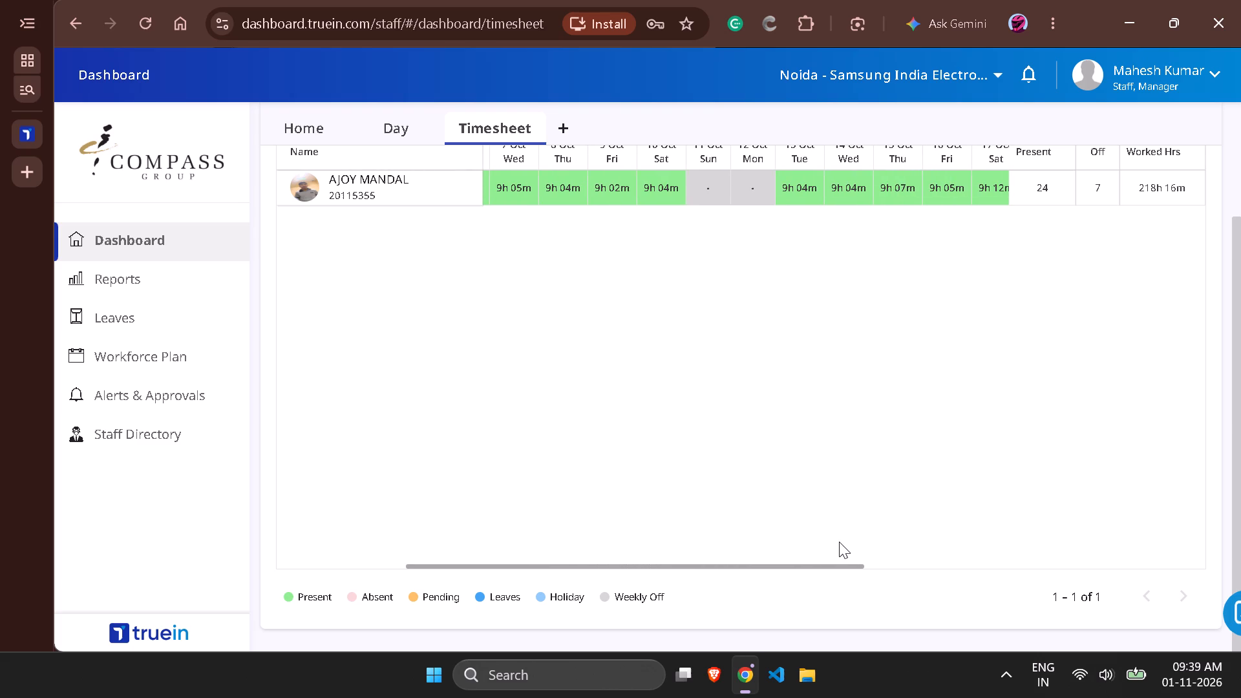
left_click_drag(839, 542, 1227, 514)
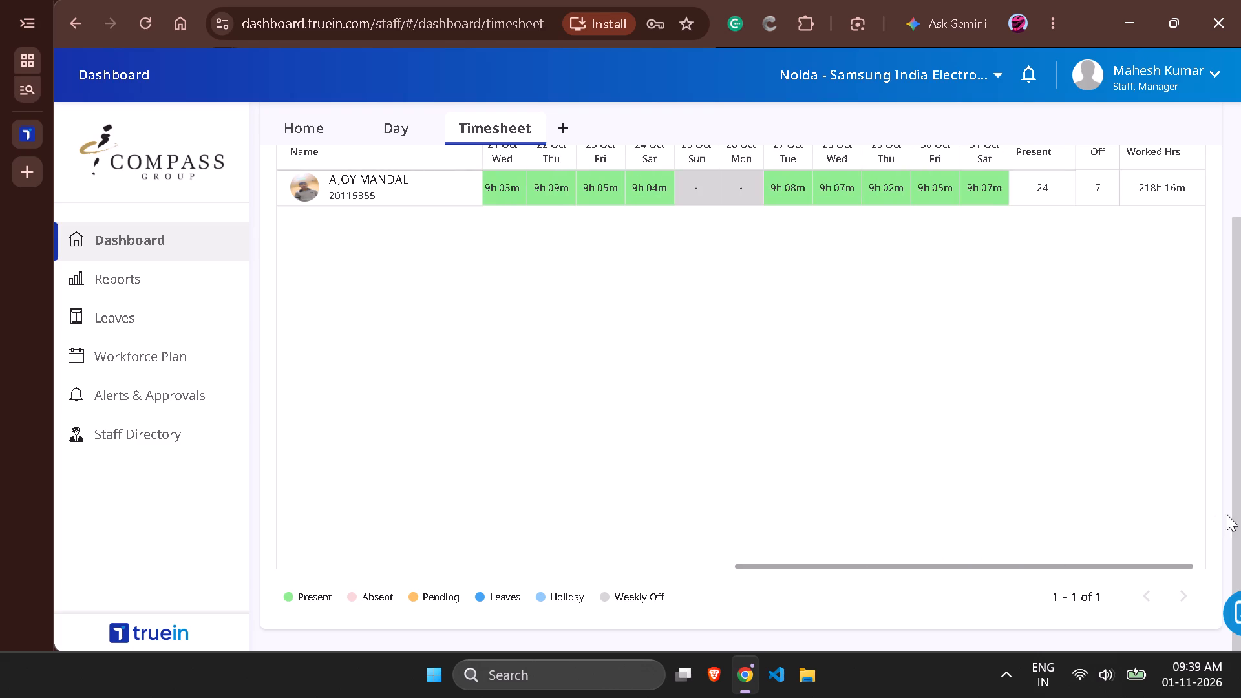
left_click_drag(1227, 514, 834, 523)
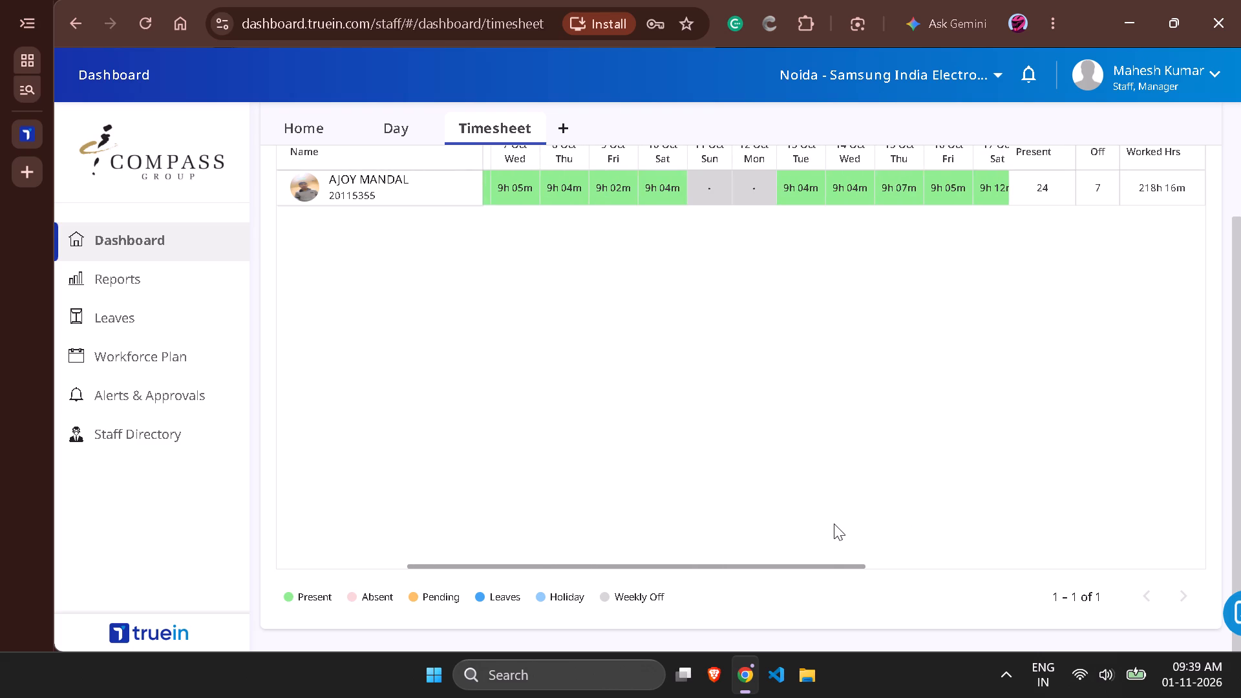
left_click_drag(834, 523, 664, 576)
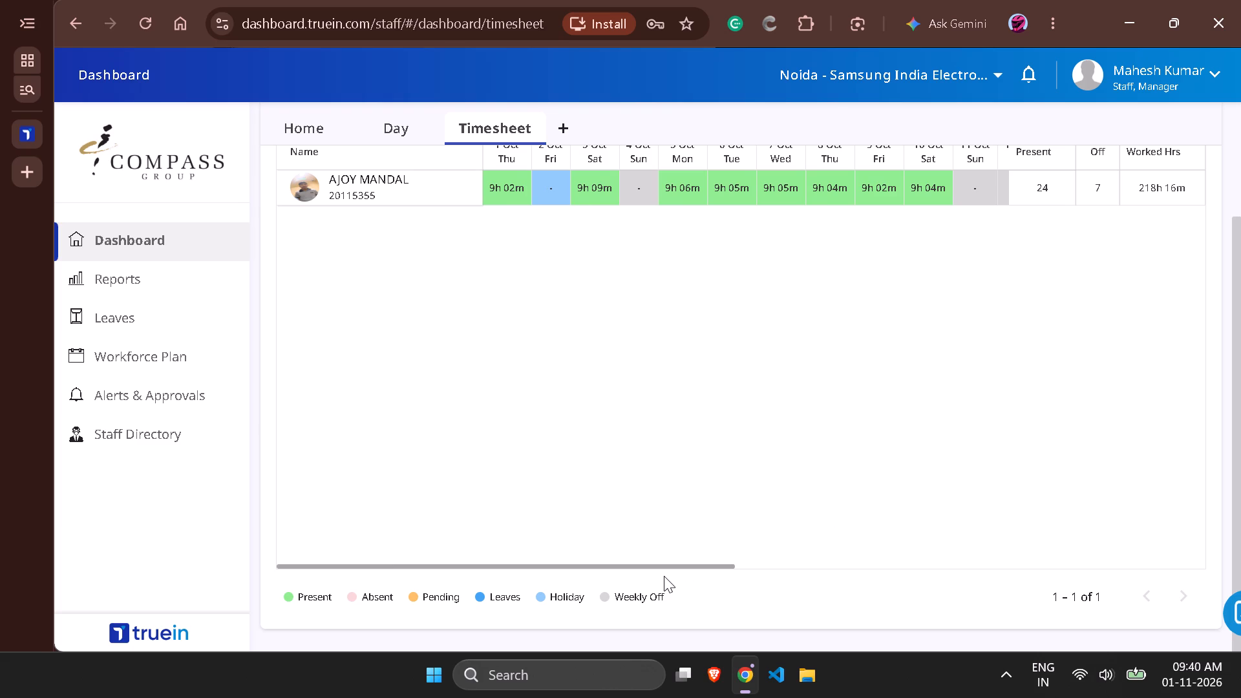
Convert the employee's Monday 12 October weekly off to absent and close the time card.
left_click_drag(664, 576, 815, 584)
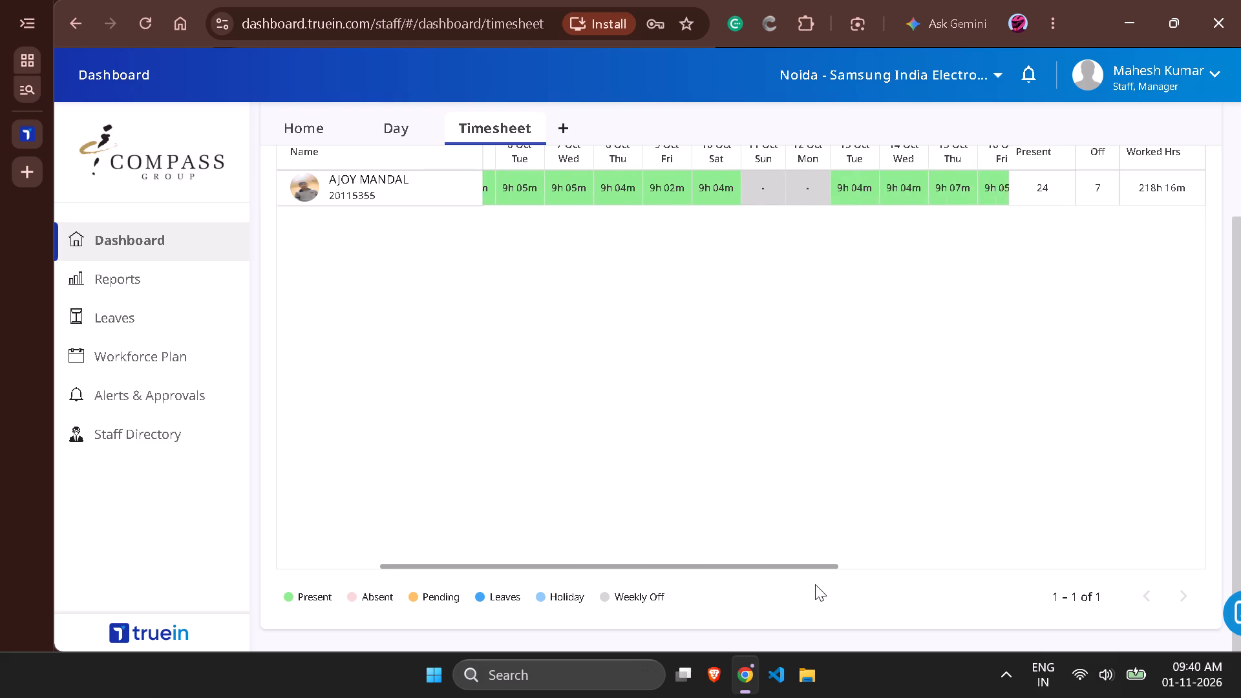
left_click_drag(815, 584, 822, 584)
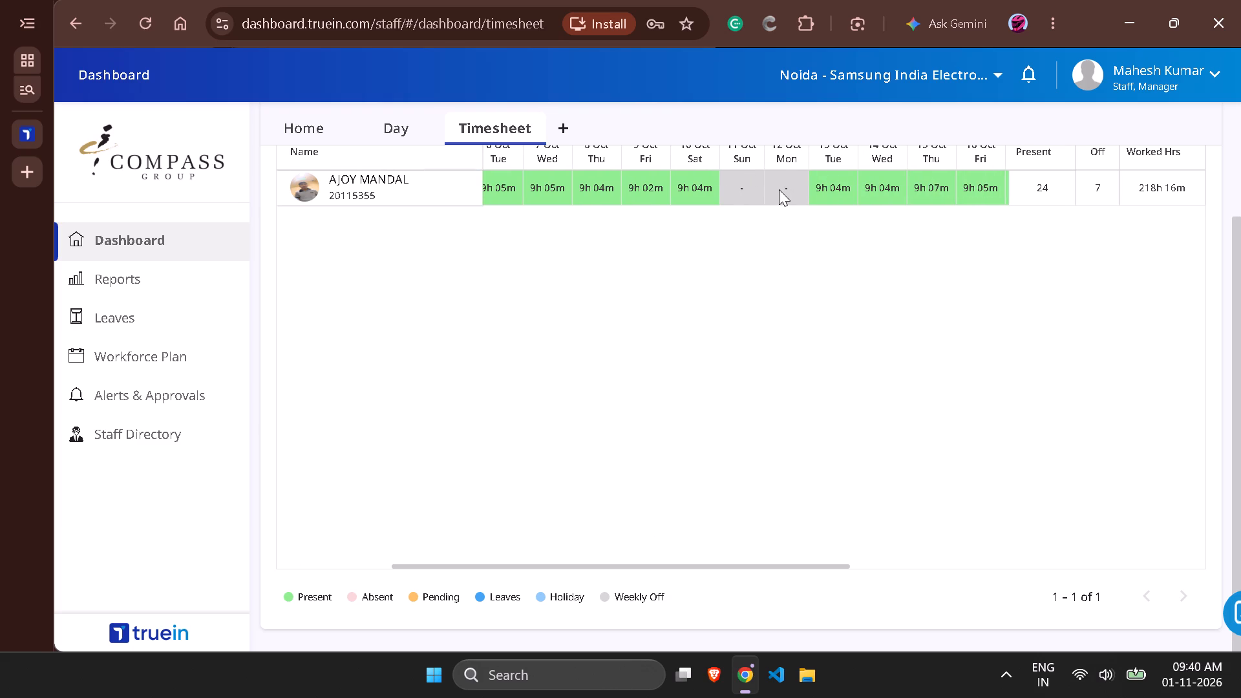
left_click(783, 190)
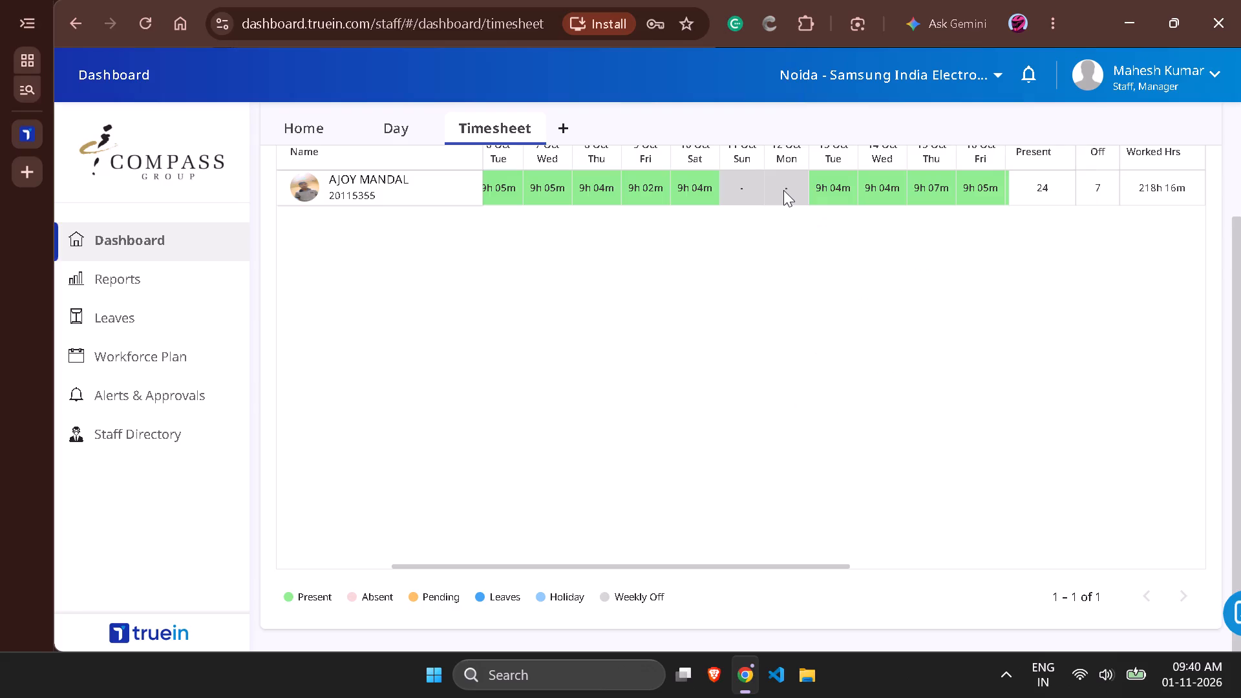
left_click(783, 187)
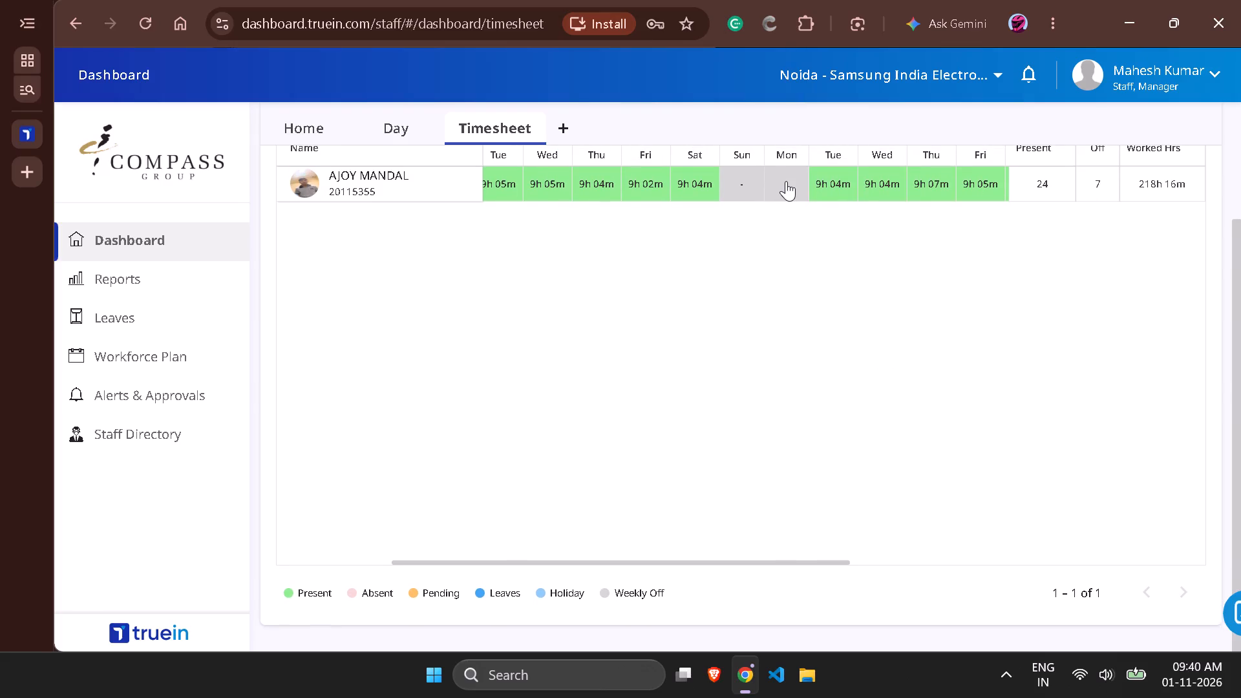
left_click(786, 181)
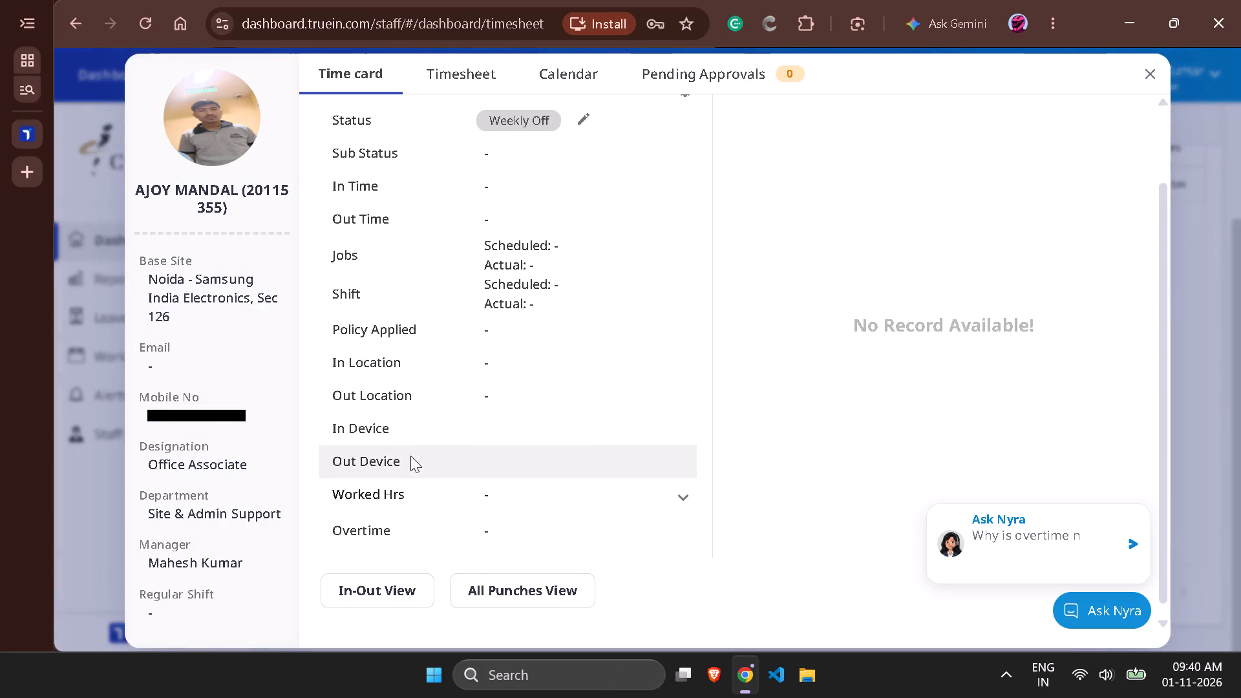
left_click(581, 124)
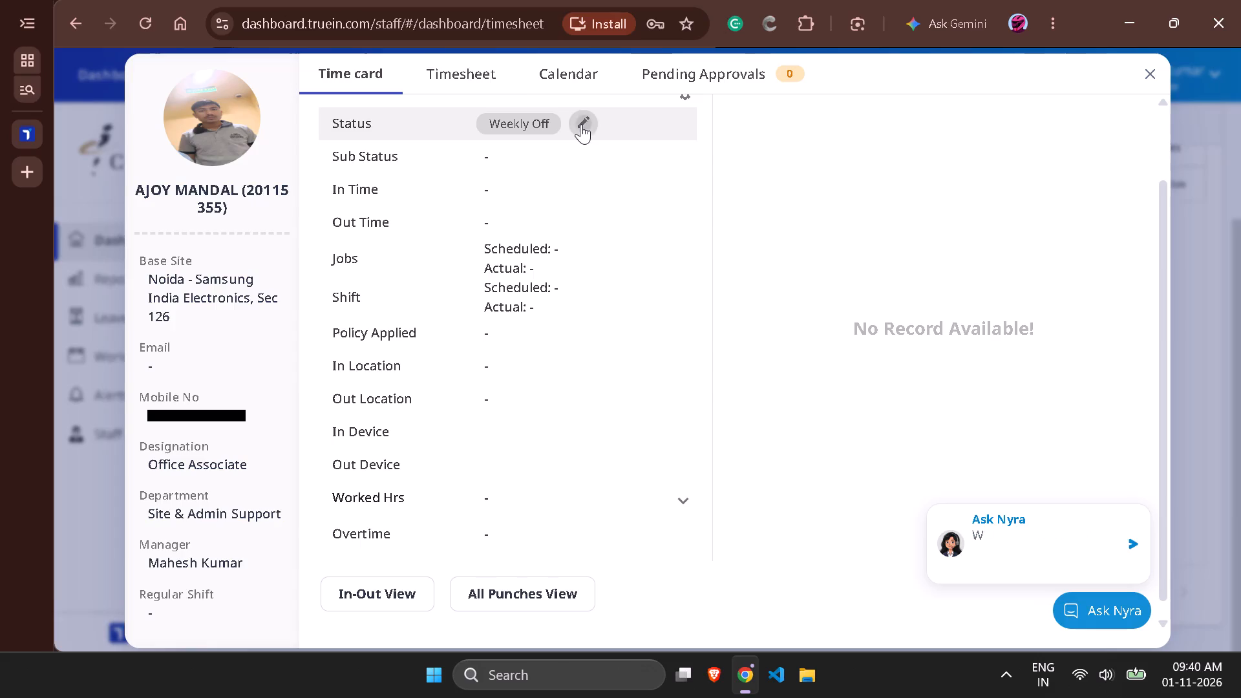
left_click(652, 228)
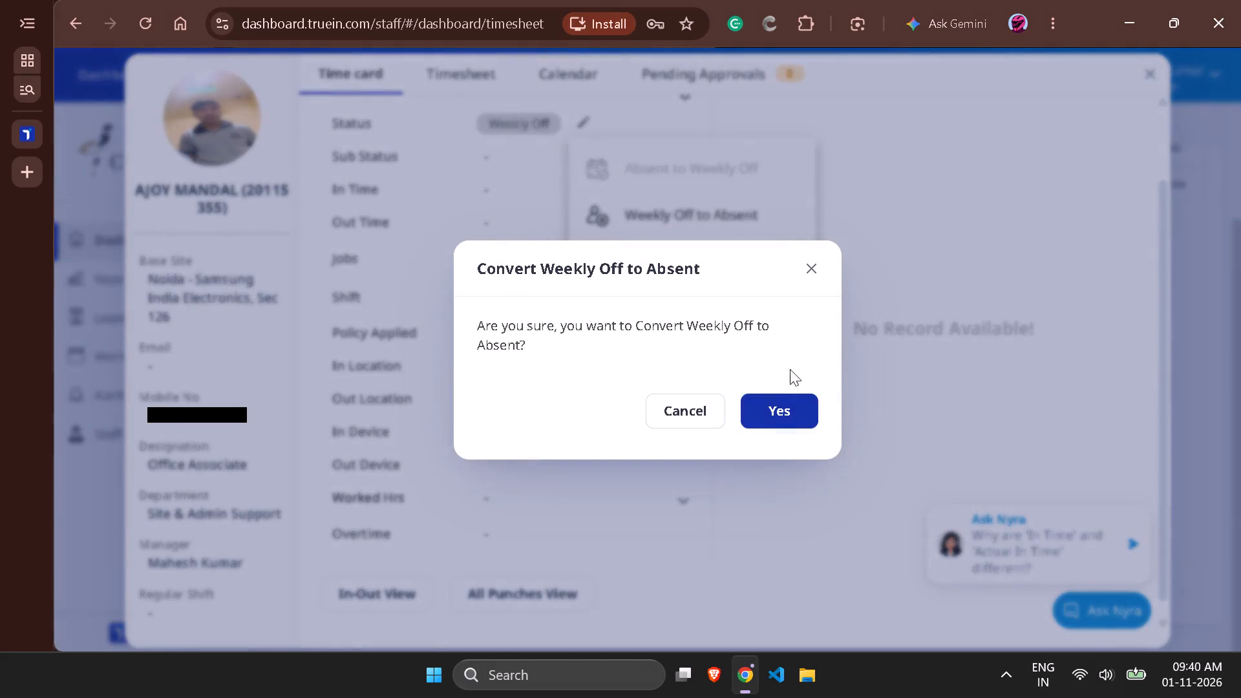
left_click(786, 408)
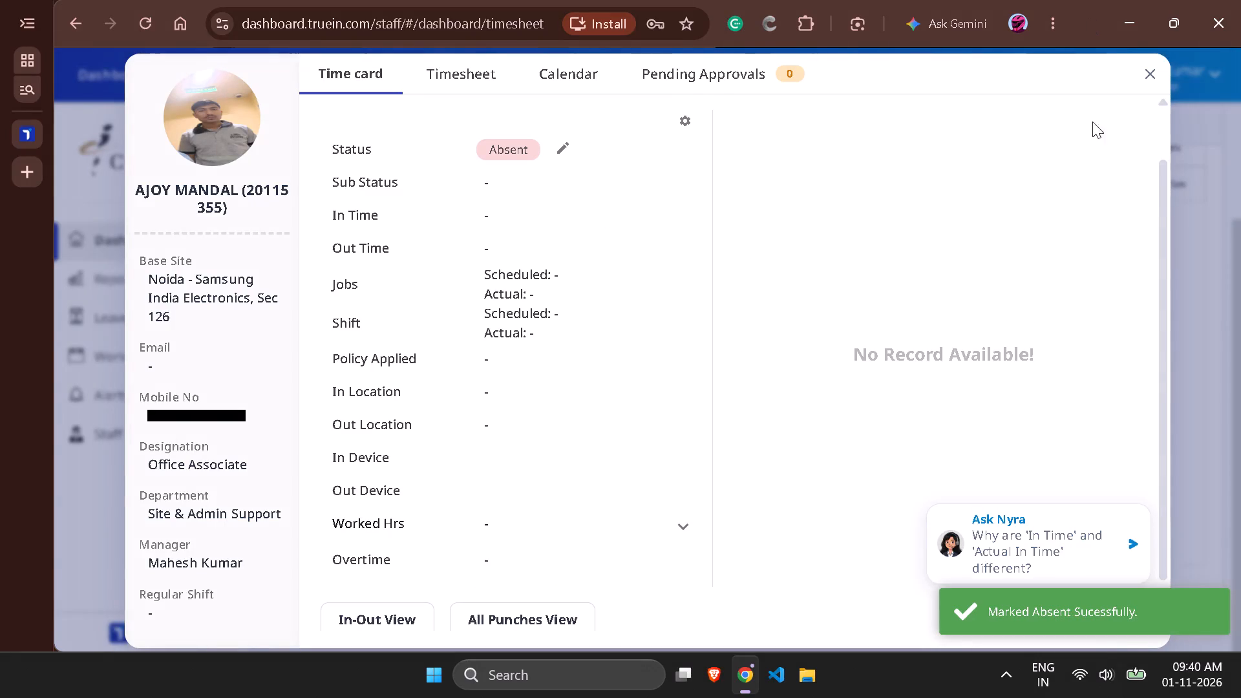
left_click(1160, 69)
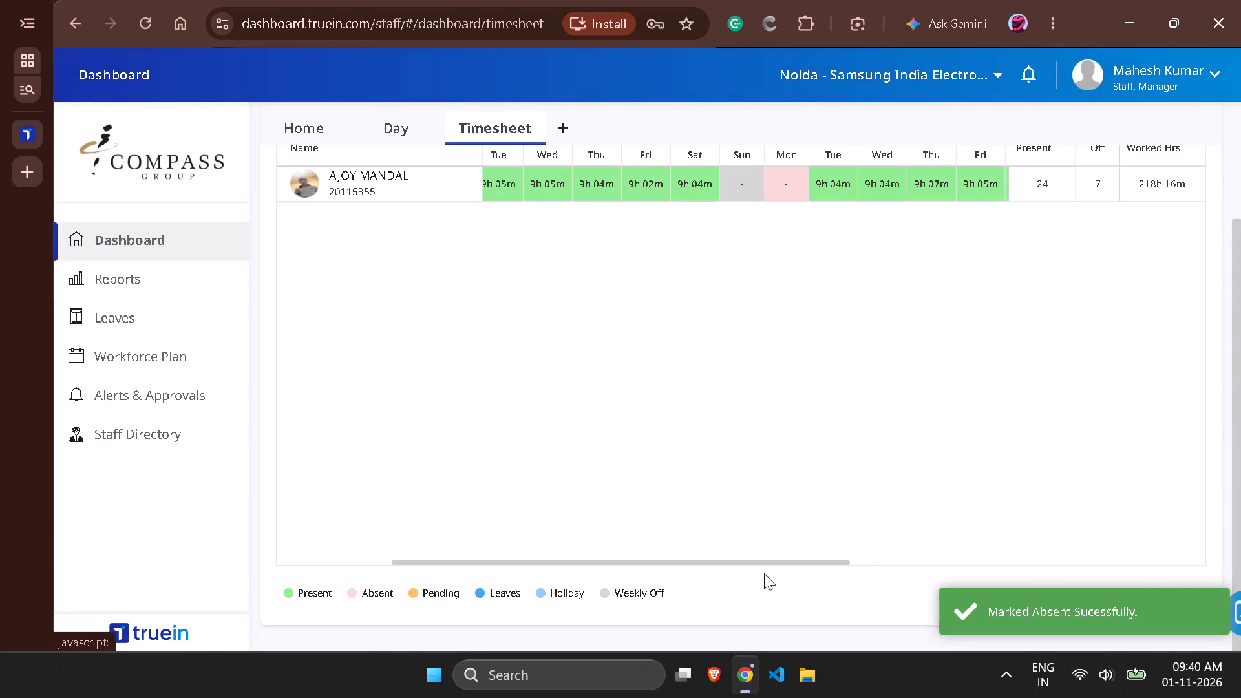
Convert the same employee's Monday 26 October weekly off to absent and close the time card.
left_click_drag(816, 560, 967, 544)
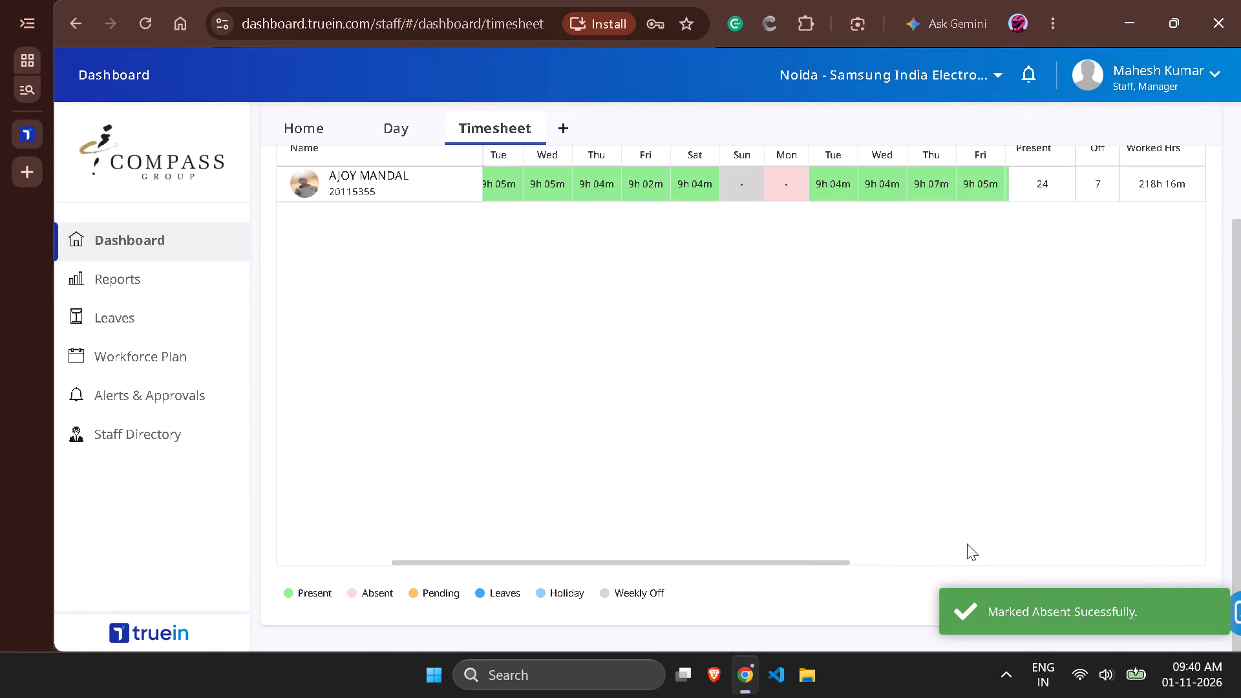
left_click_drag(967, 544, 977, 541)
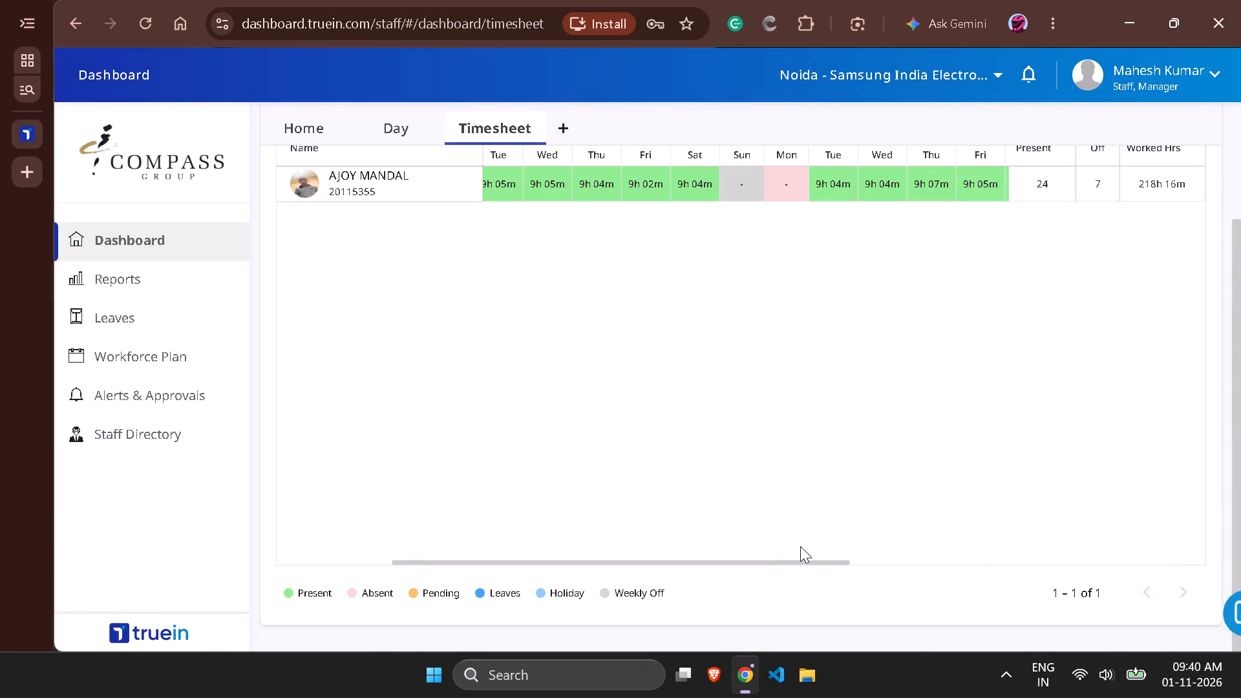
left_click_drag(800, 558, 935, 548)
left_click_drag(838, 557, 1033, 524)
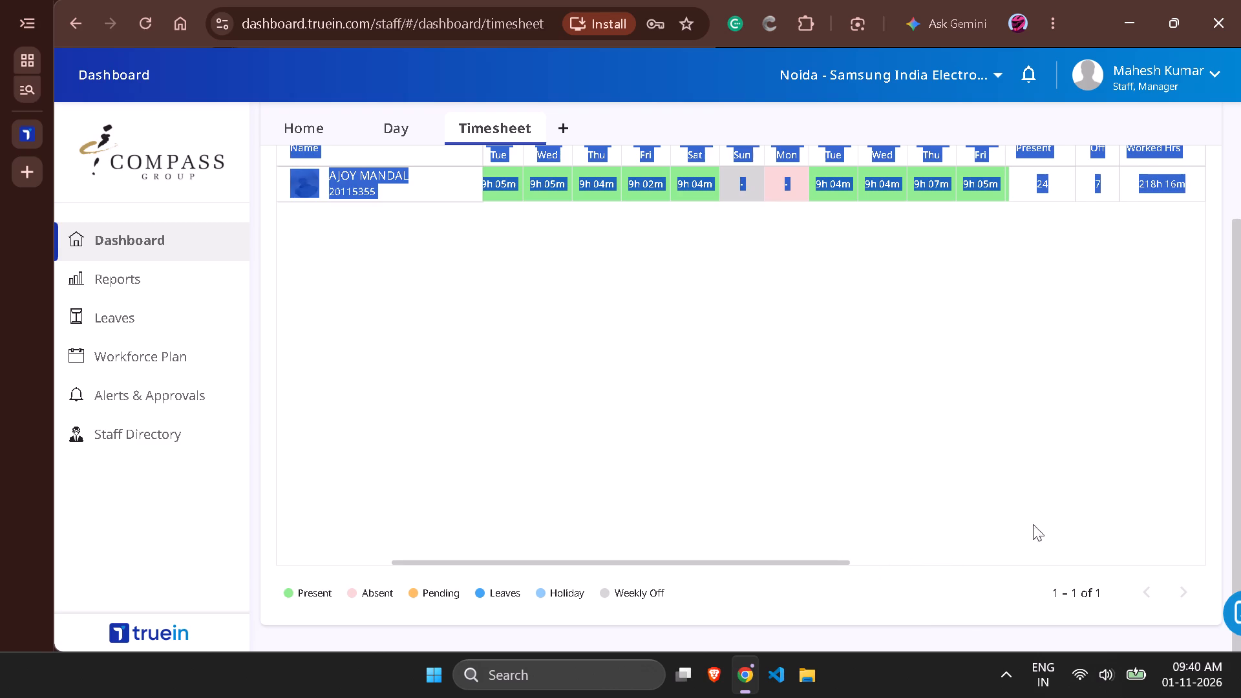
left_click_drag(1033, 524, 1061, 514)
left_click(944, 559)
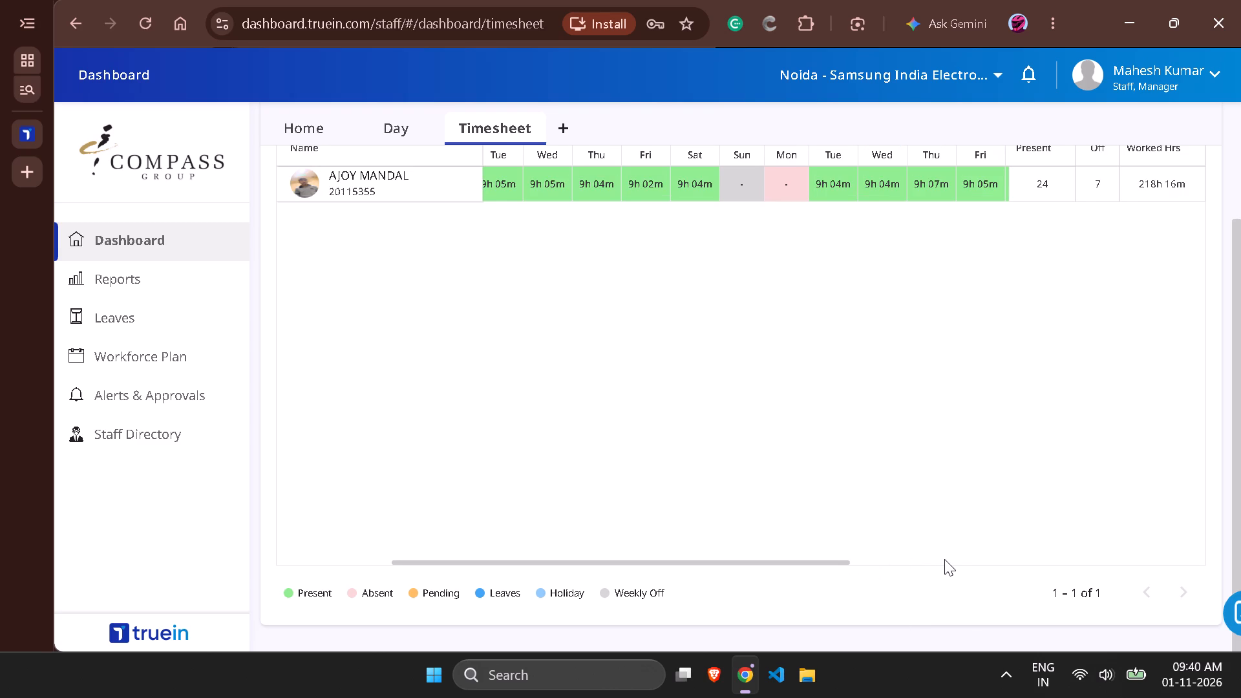
left_click(944, 560)
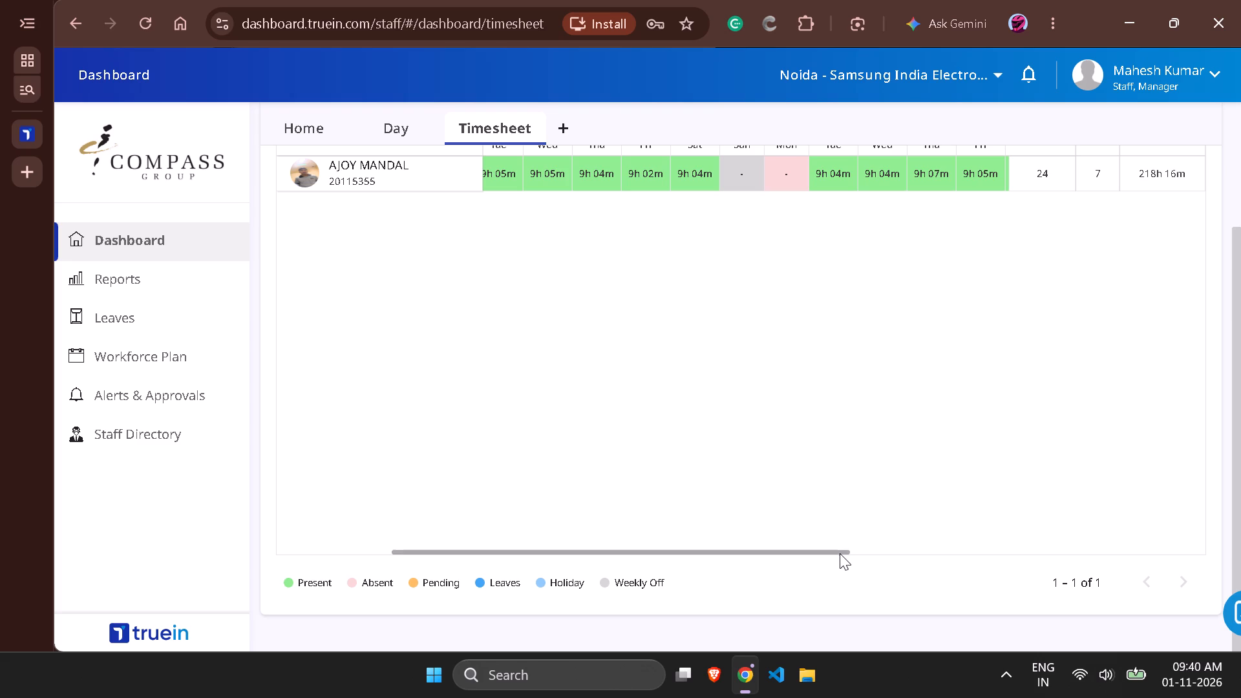
left_click_drag(840, 553, 1098, 596)
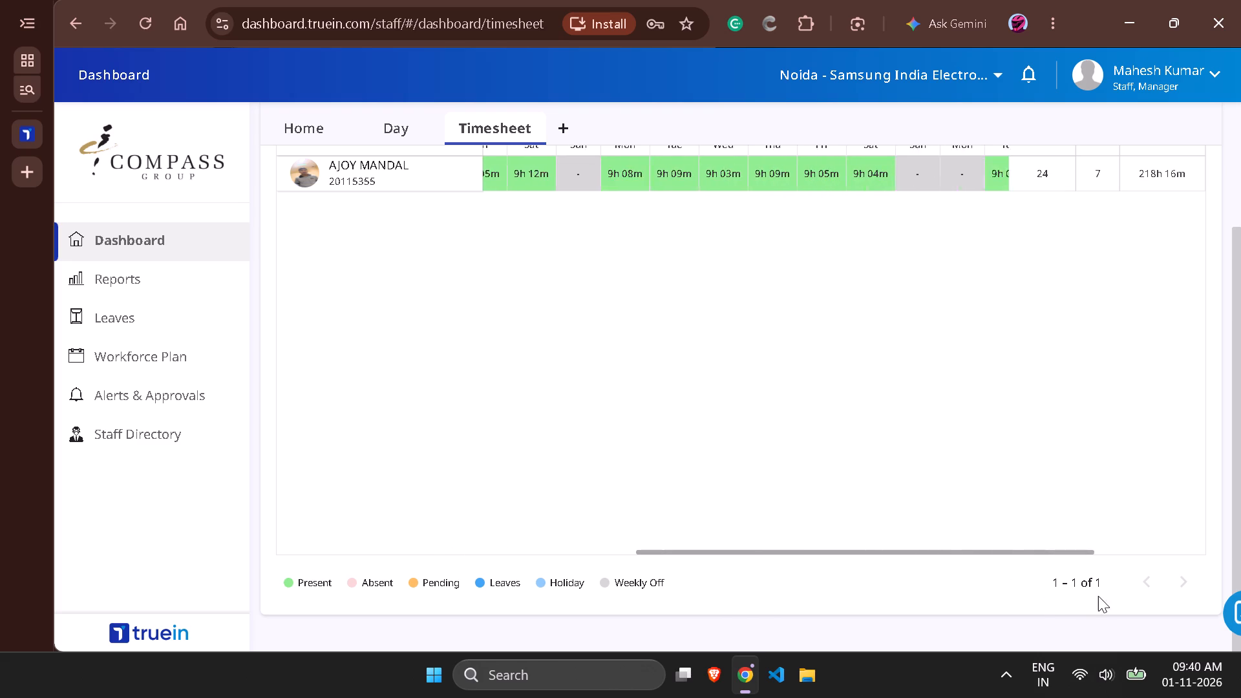
left_click_drag(1098, 596, 1155, 610)
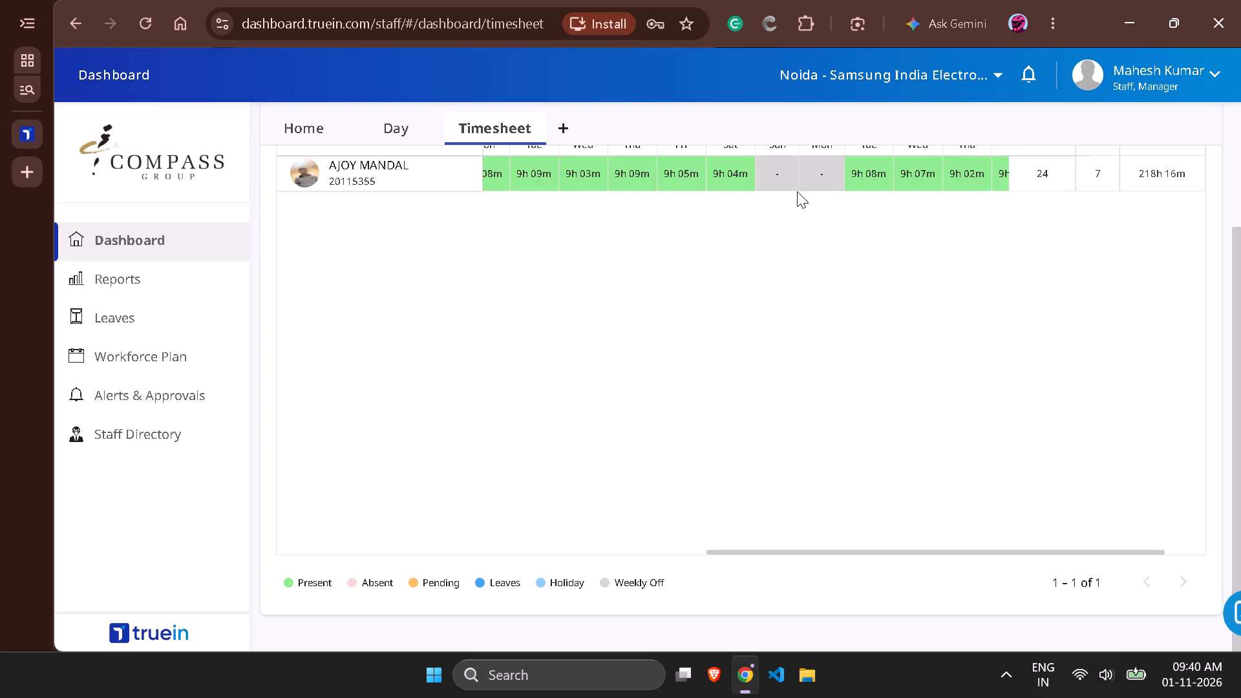
left_click(822, 174)
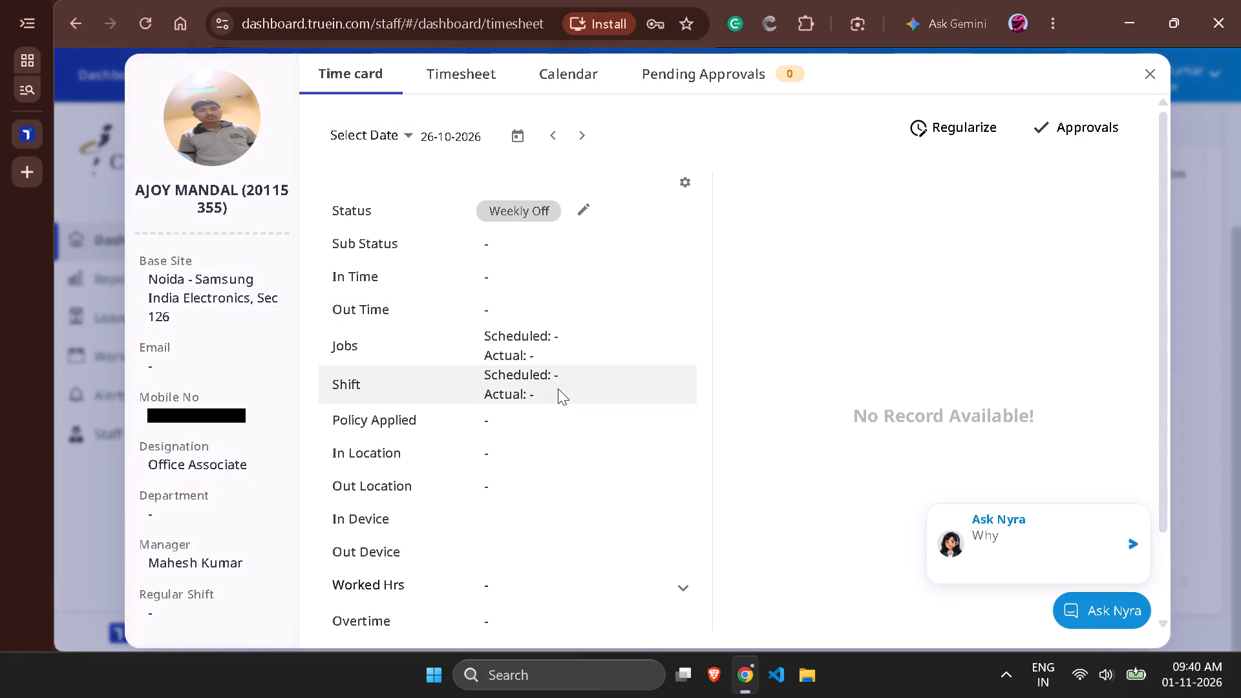
left_click(592, 207)
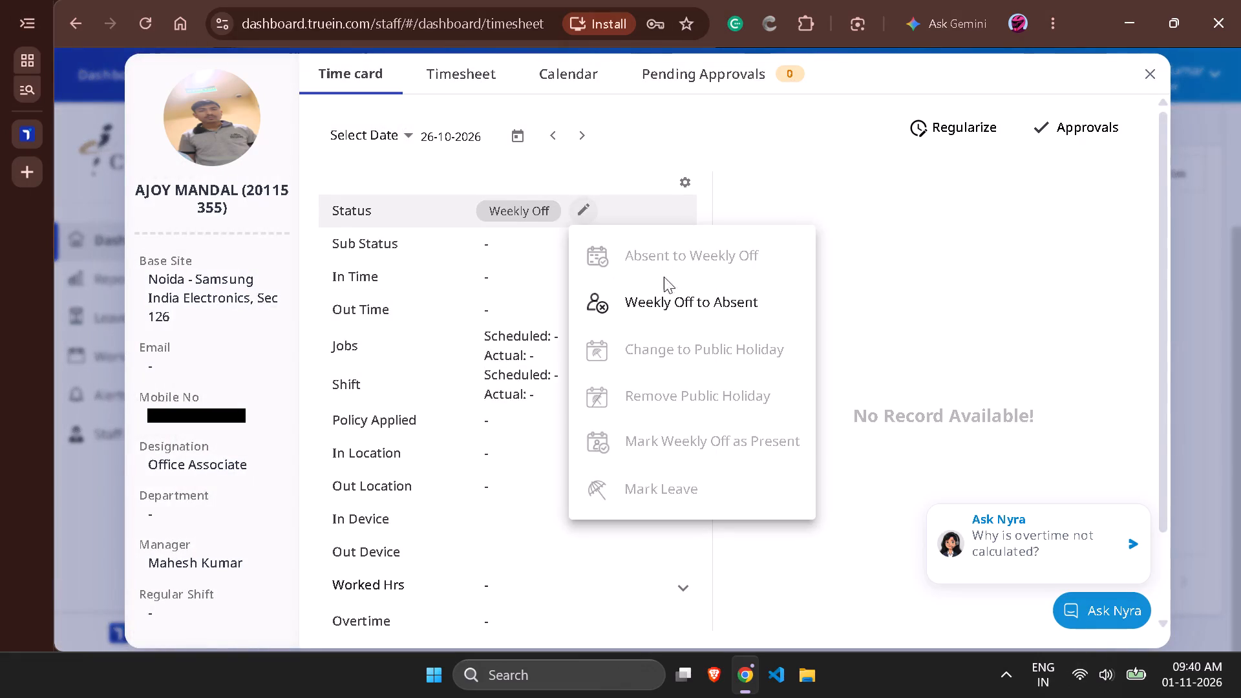
left_click(669, 308)
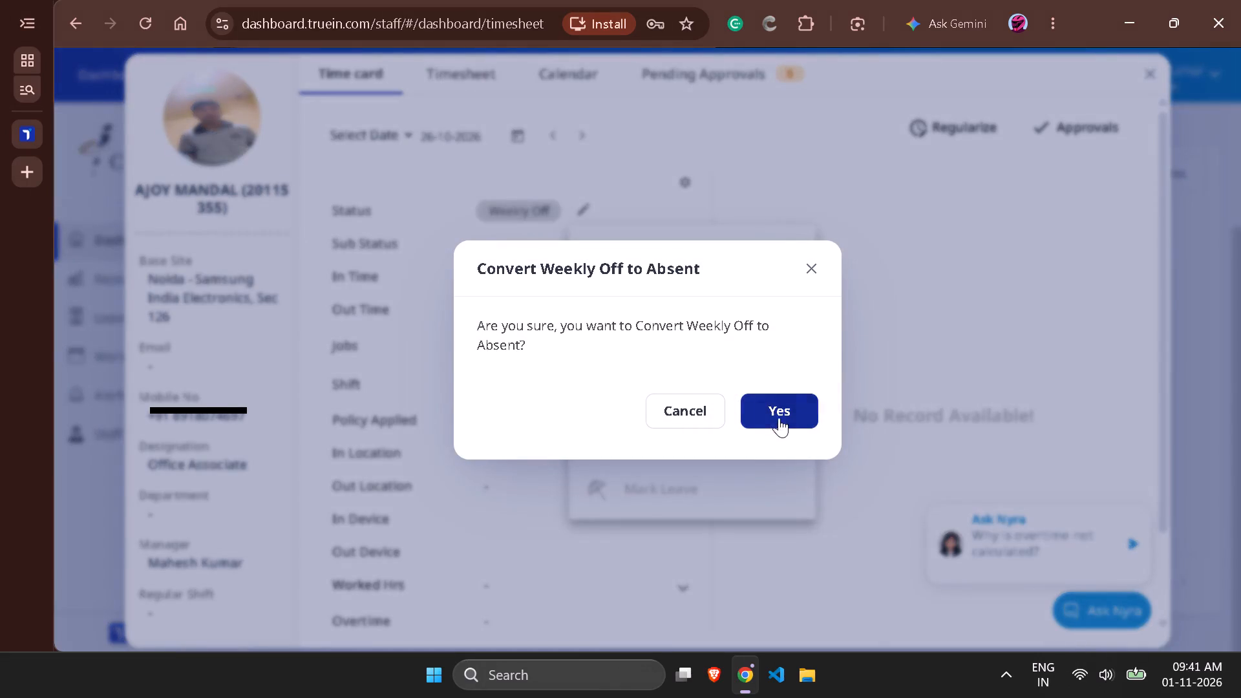
left_click(778, 411)
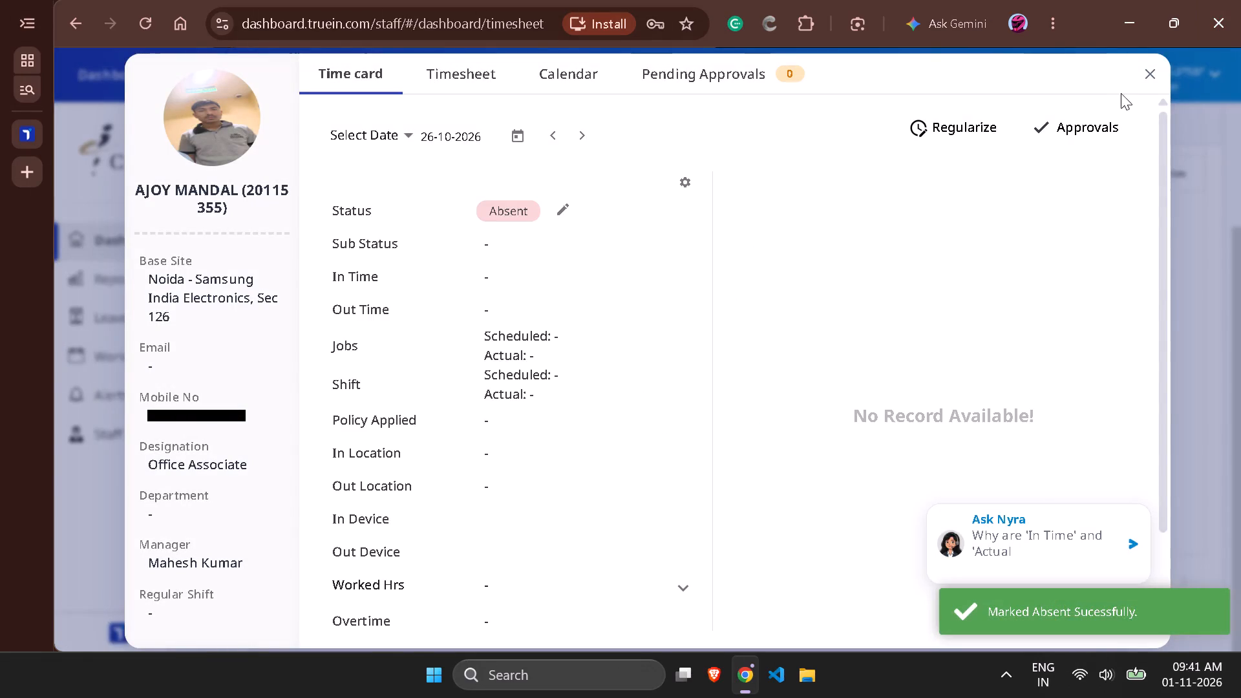
left_click(1154, 74)
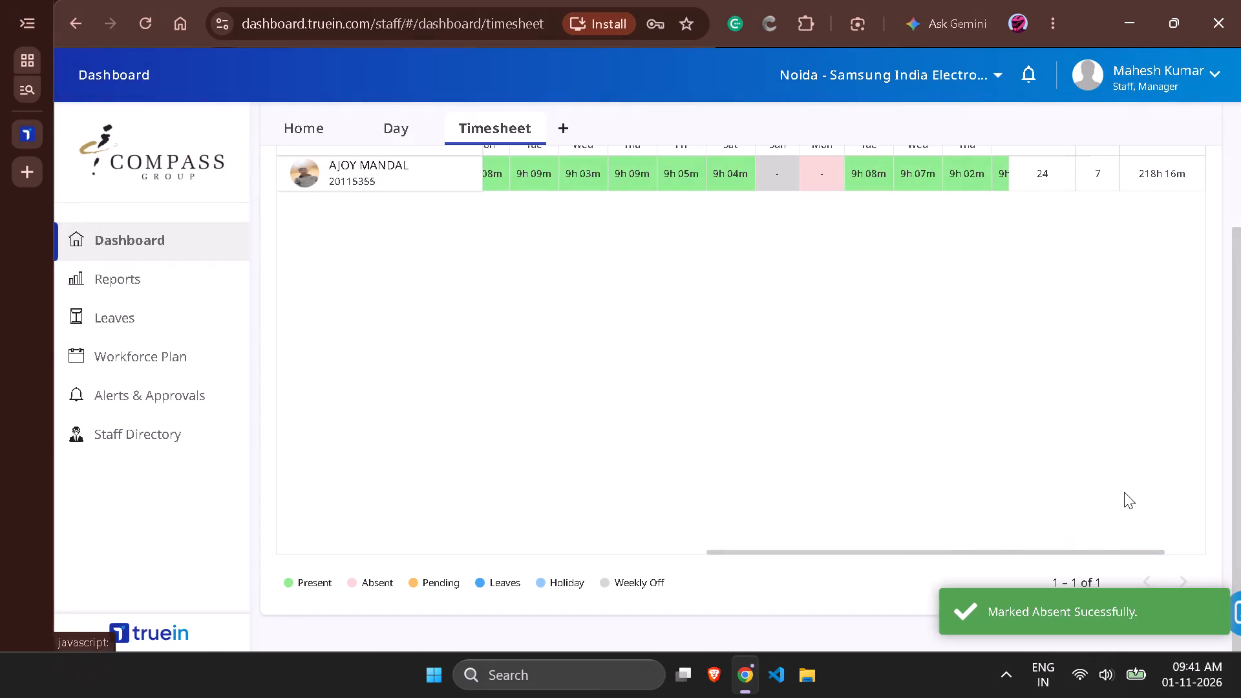
Check the rest of the employee's row through 31 October for further duplicate weekly offs.
left_click_drag(1107, 552, 1149, 555)
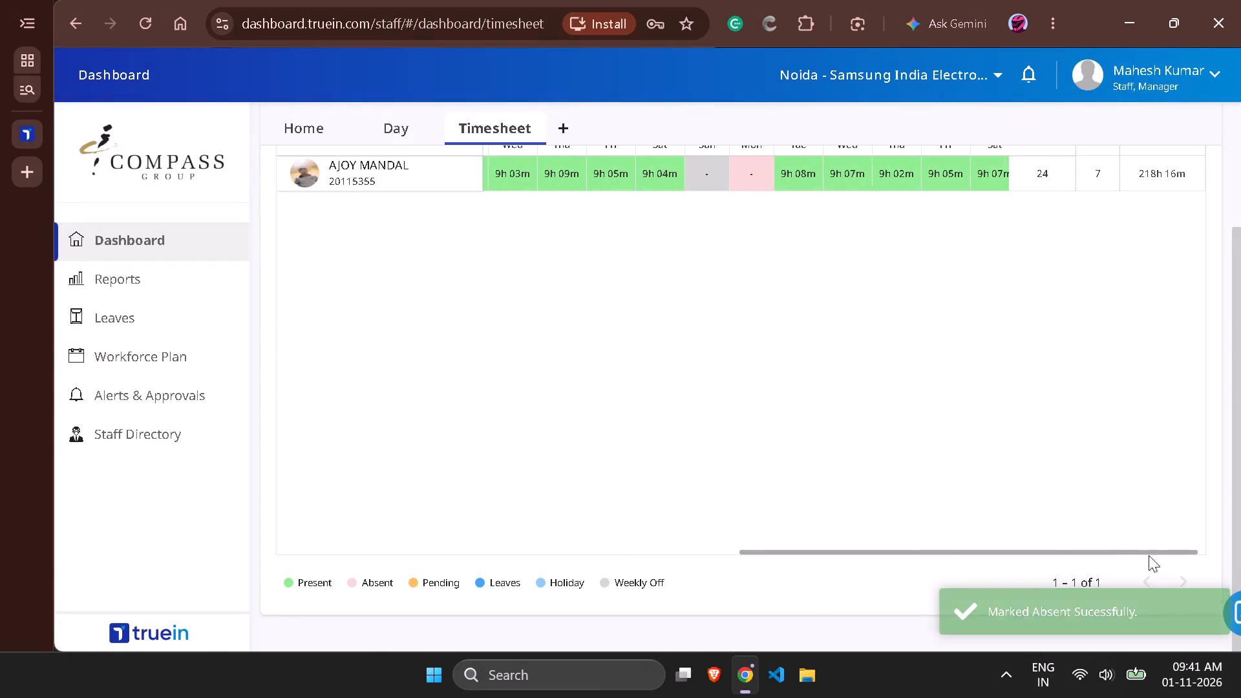
left_click_drag(1149, 555, 1214, 522)
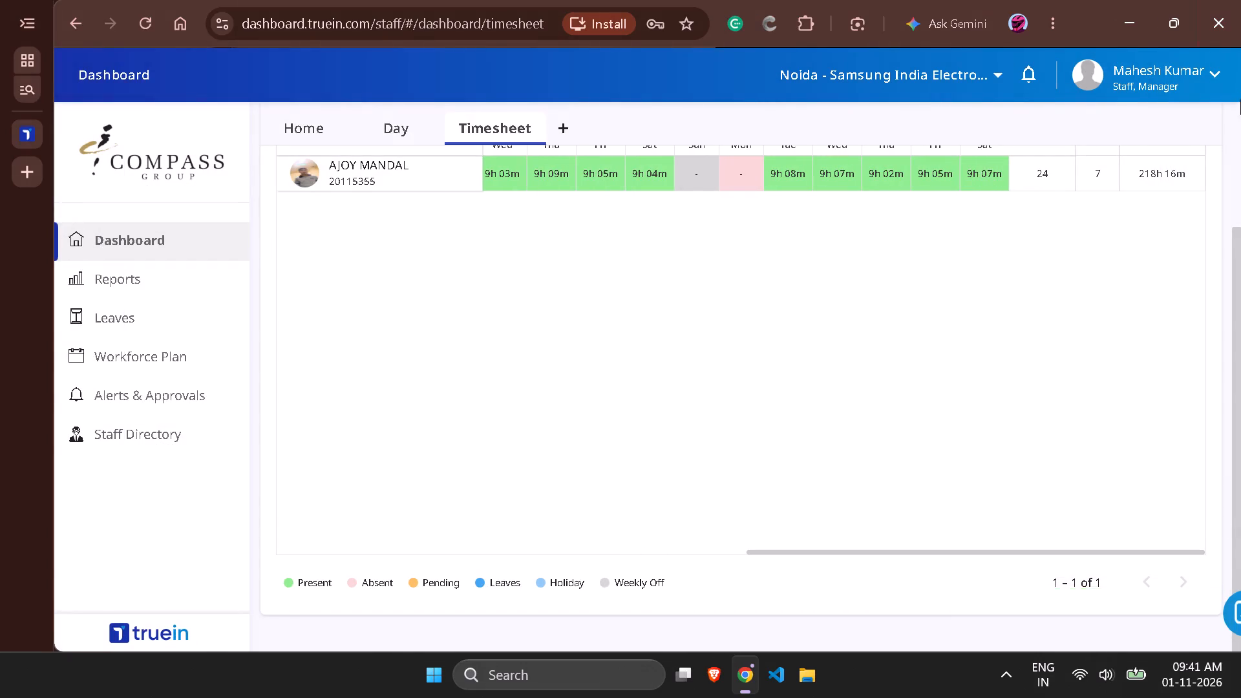
left_click(1240, 160)
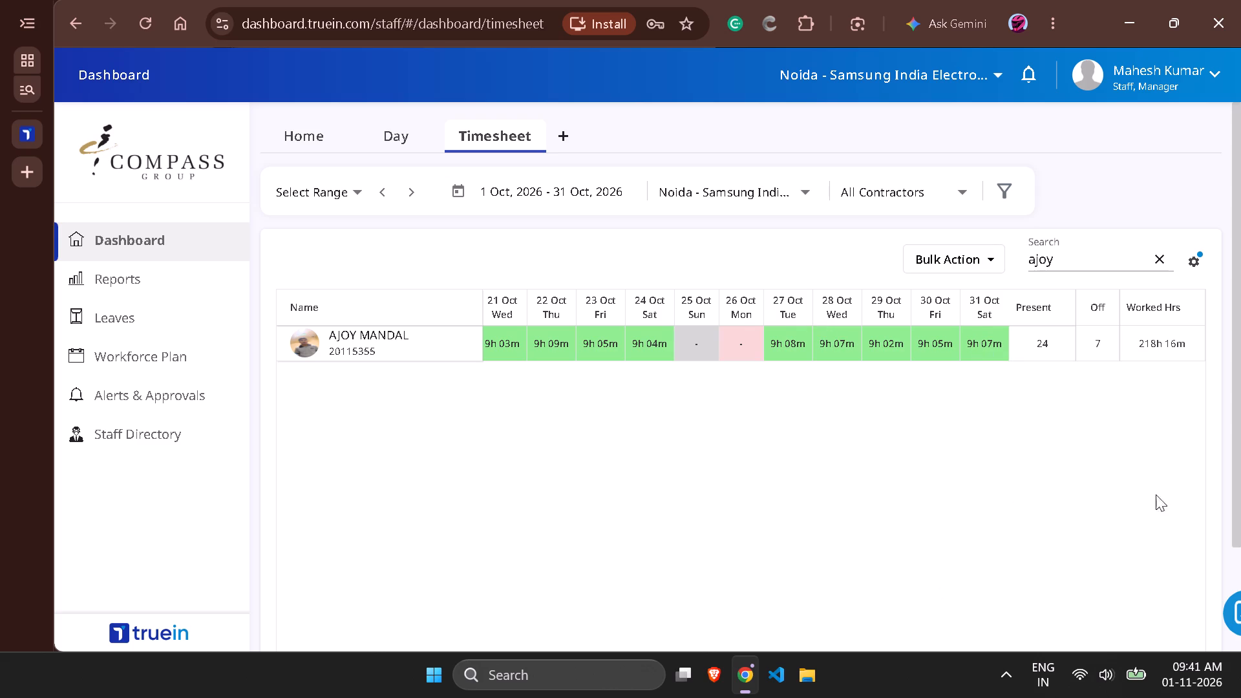
Recheck the same employee's full row from 1 to 31 October for any remaining duplicate weekly offs.
left_click_drag(1236, 516, 1240, 542)
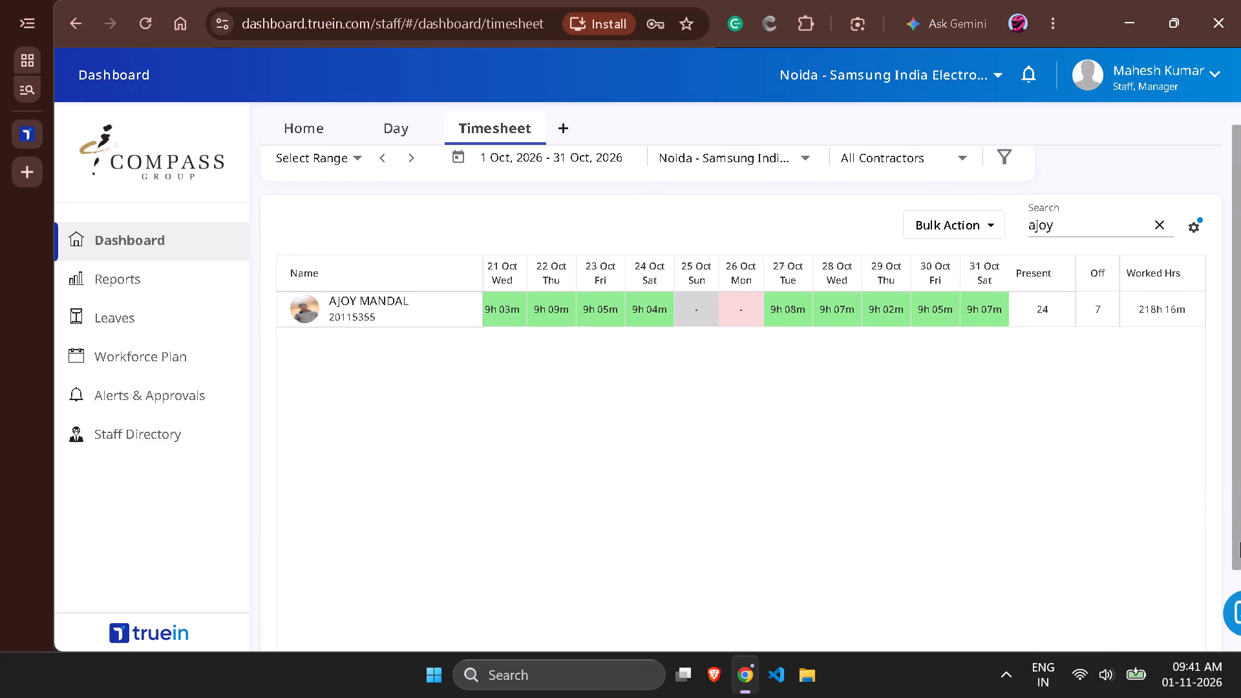
left_click_drag(1240, 542, 1240, 580)
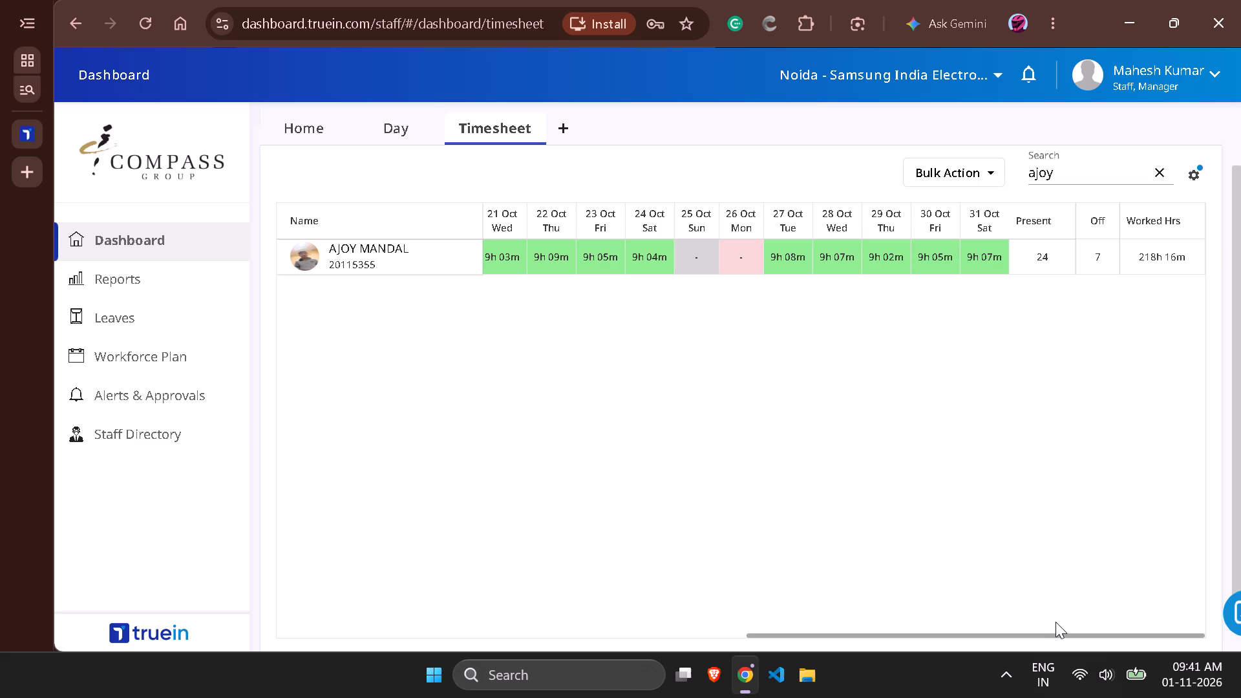
left_click_drag(1048, 630, 775, 696)
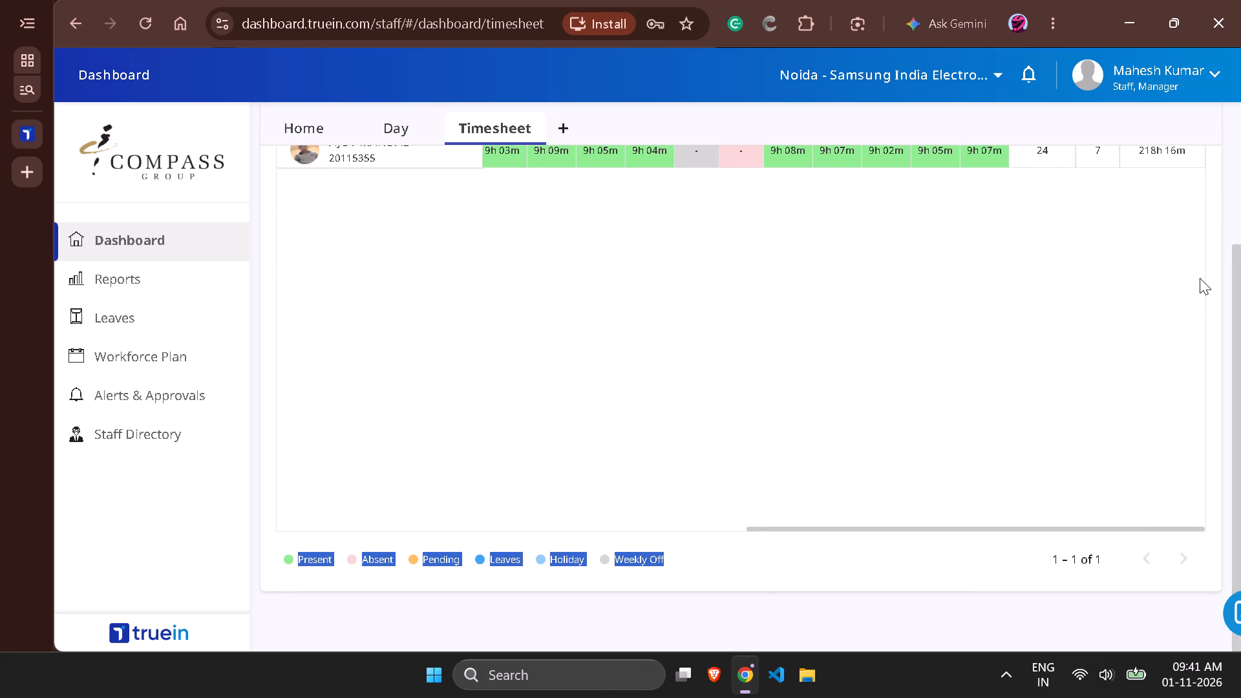
left_click(1240, 227)
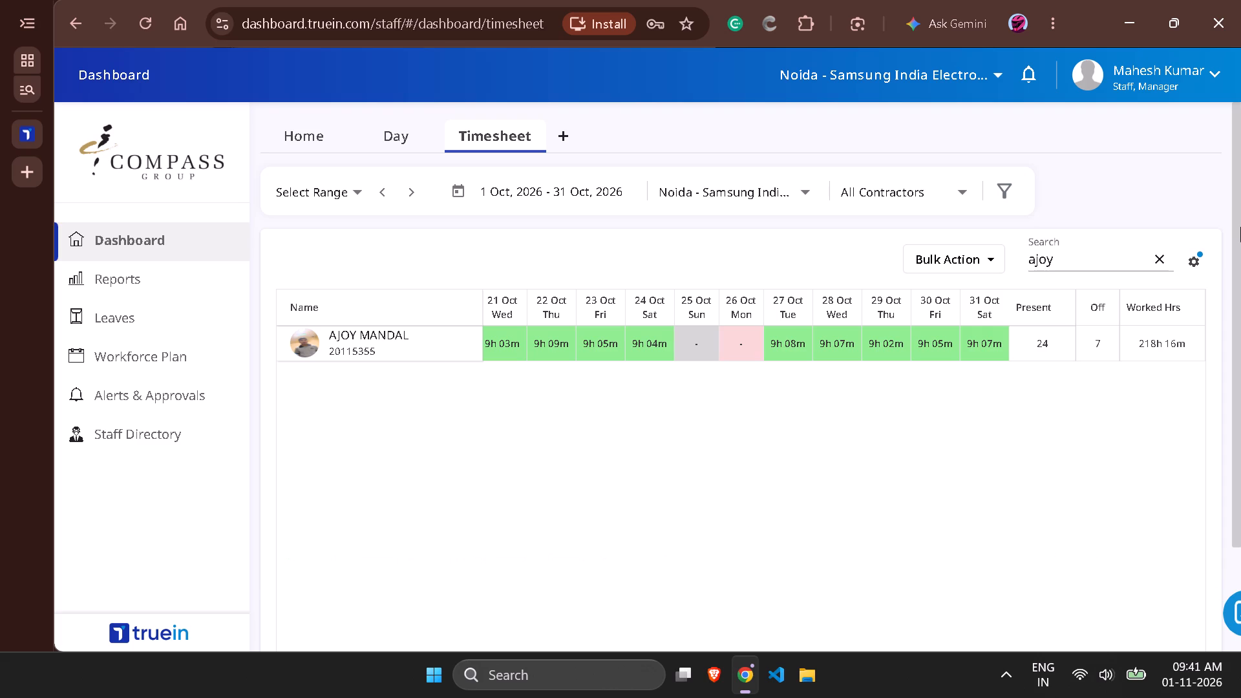
left_click_drag(1218, 381, 1240, 381)
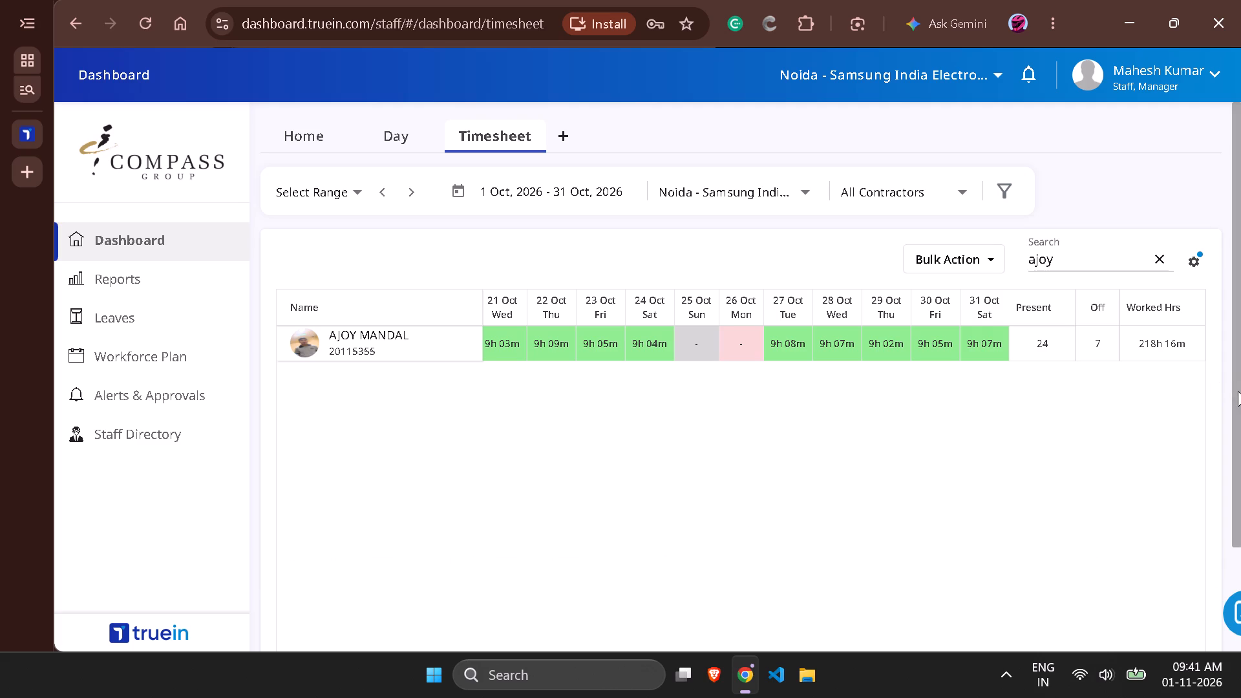
left_click_drag(1238, 391, 1231, 476)
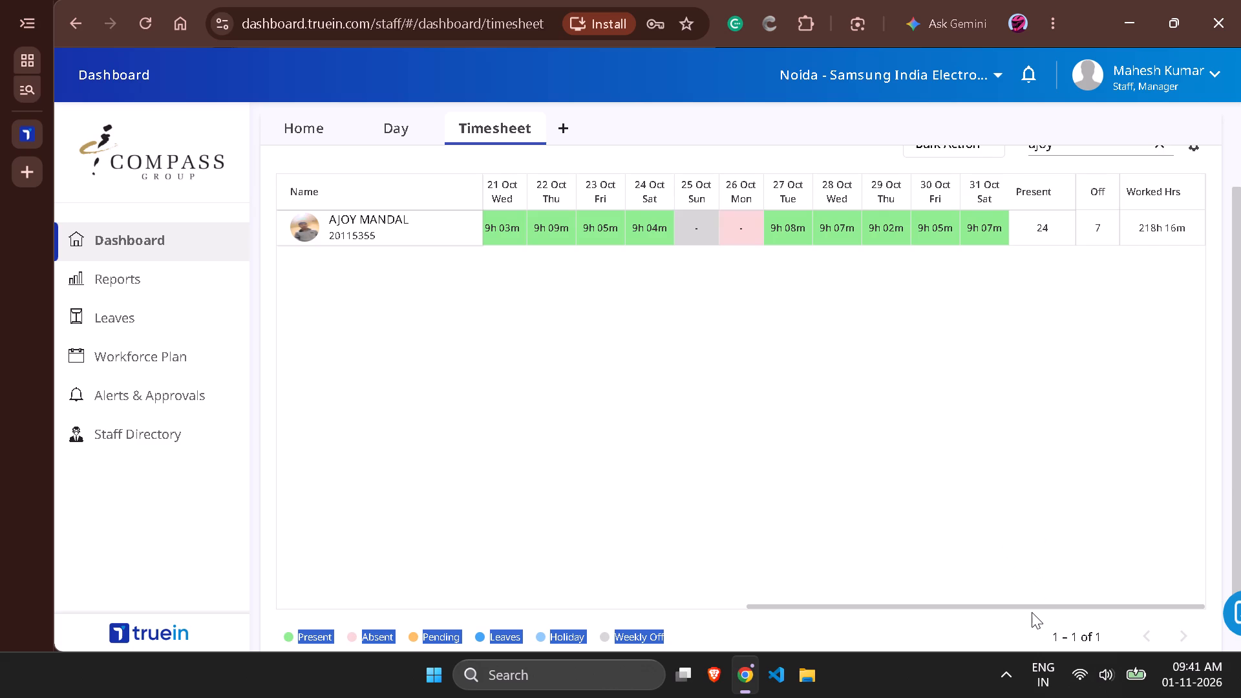
left_click_drag(1043, 604, 979, 611)
left_click_drag(982, 605, 849, 641)
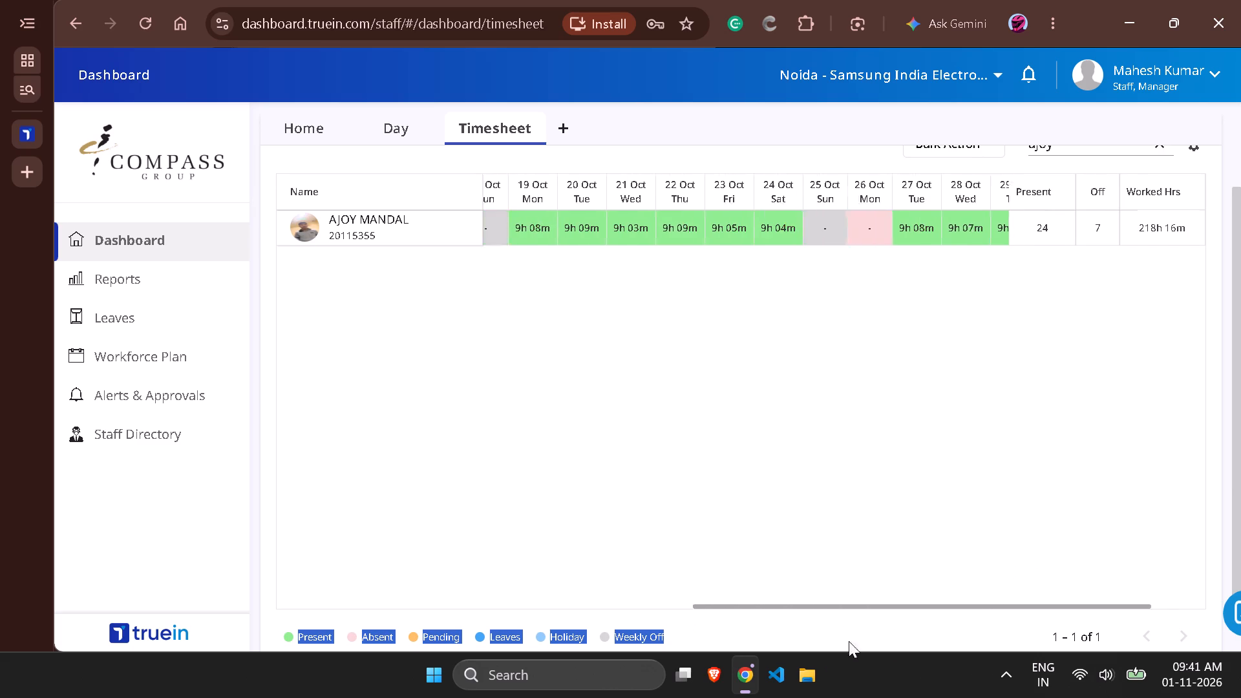
left_click_drag(849, 641, 349, 696)
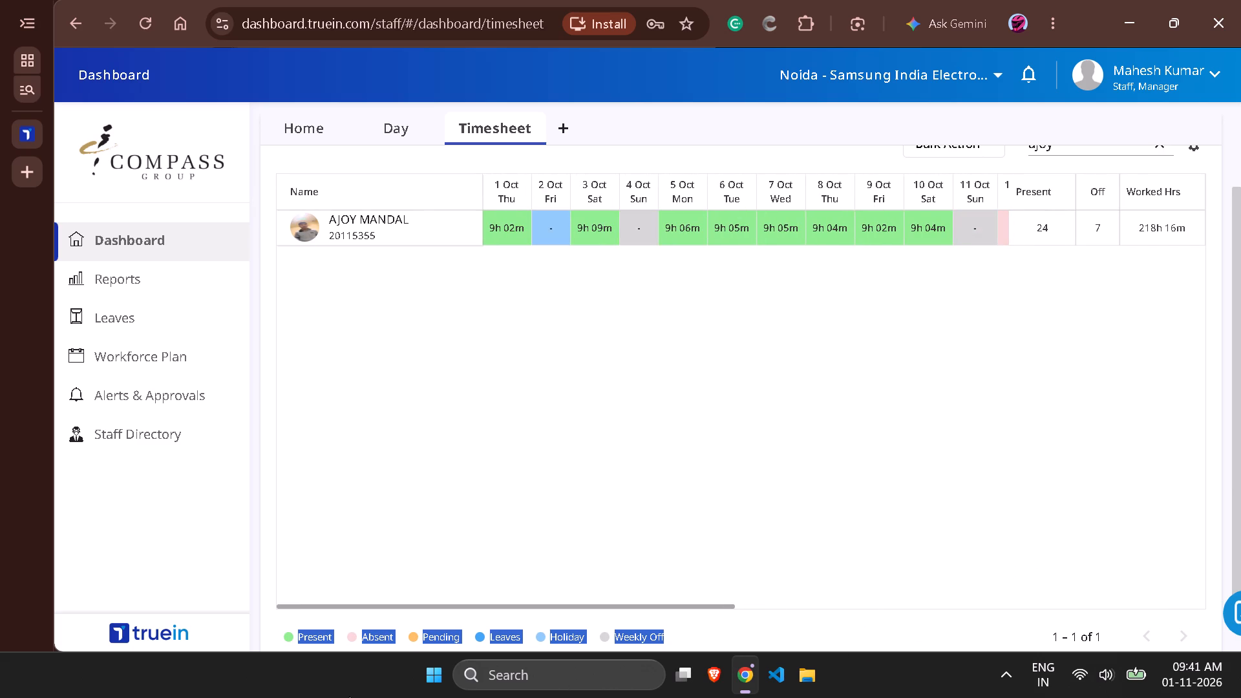
left_click_drag(349, 696, 284, 697)
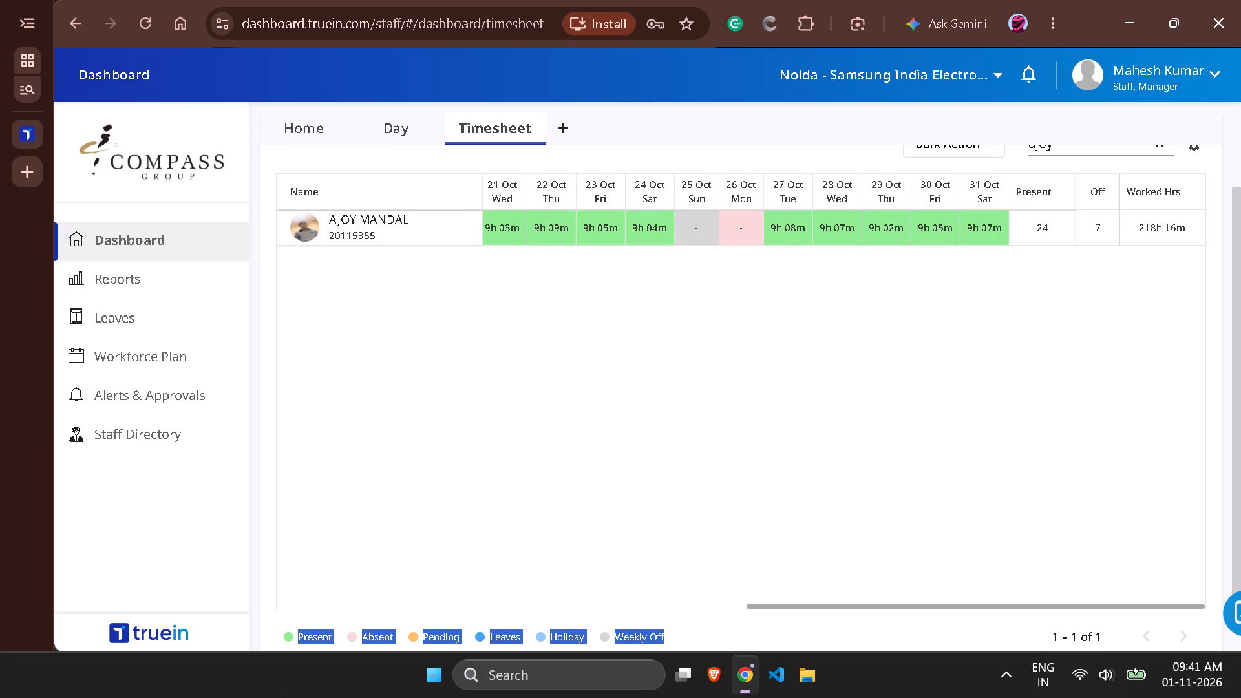
left_click_drag(284, 697, 386, 684)
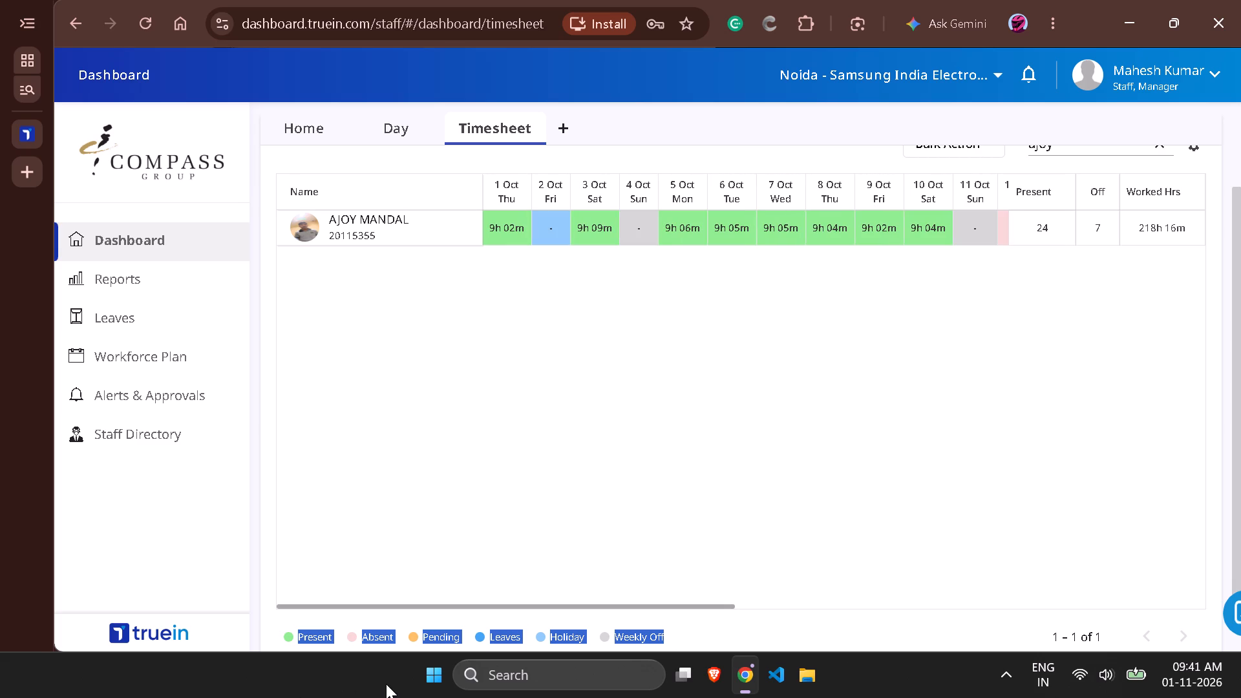
left_click_drag(386, 684, 465, 596)
left_click_drag(465, 596, 567, 593)
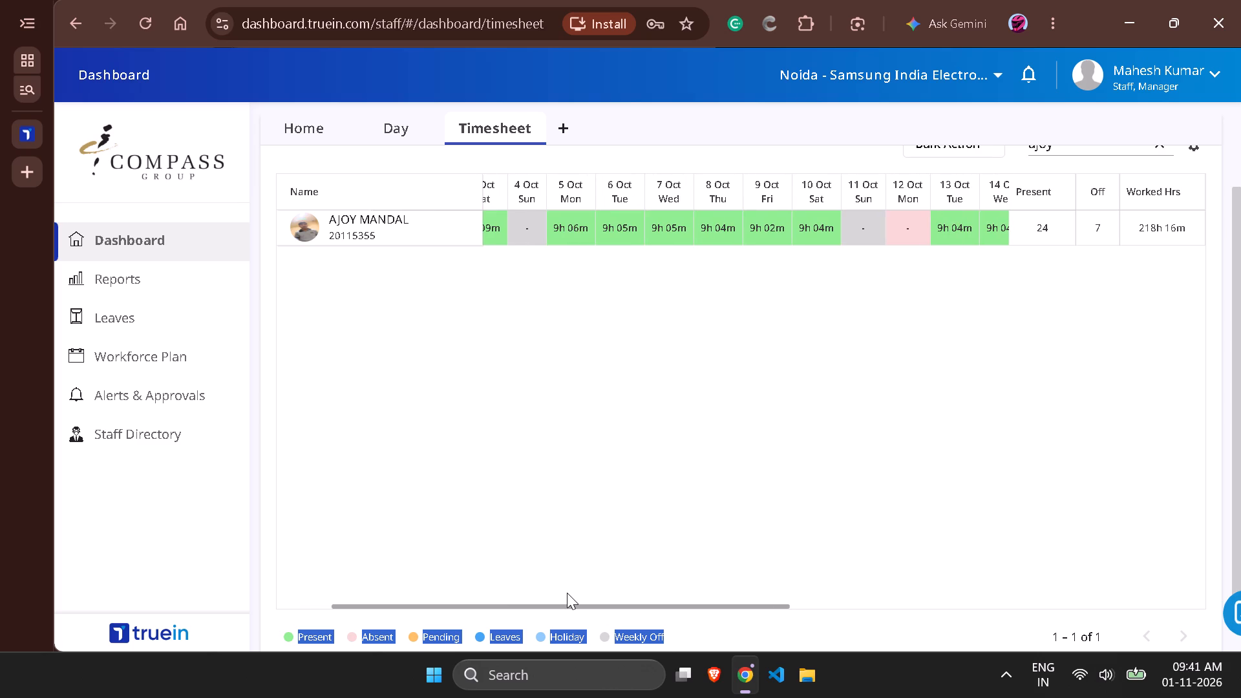
left_click_drag(567, 593, 944, 551)
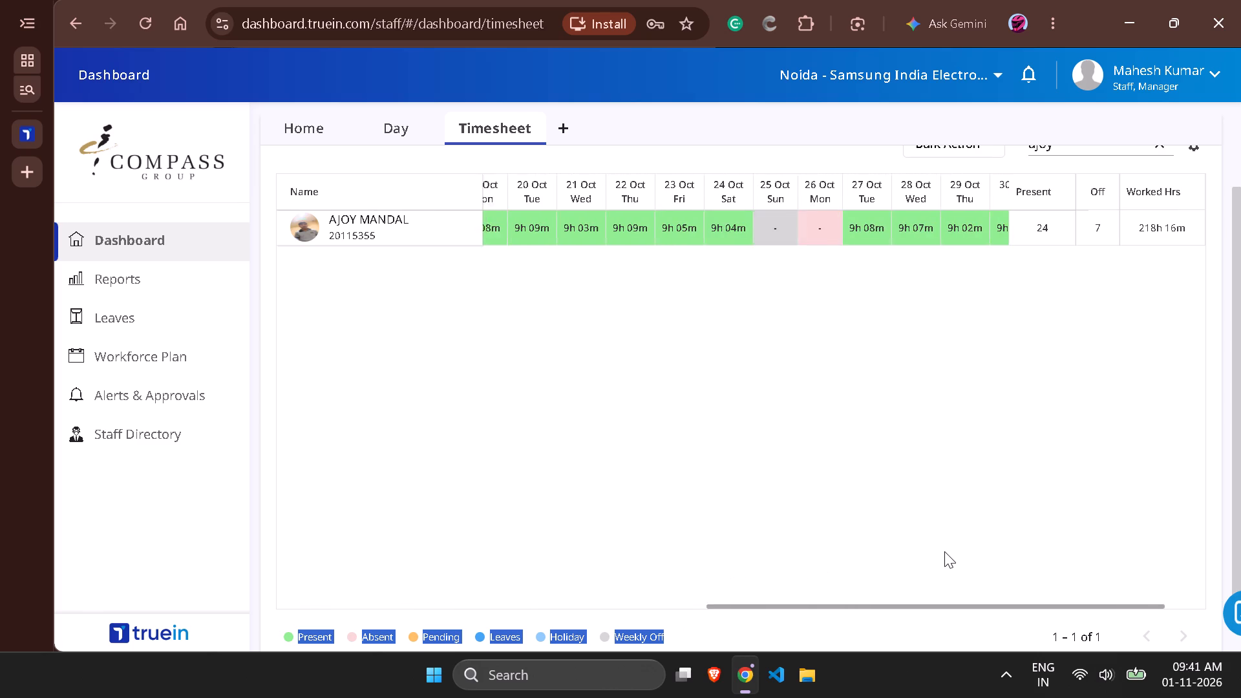
left_click_drag(944, 551, 1017, 553)
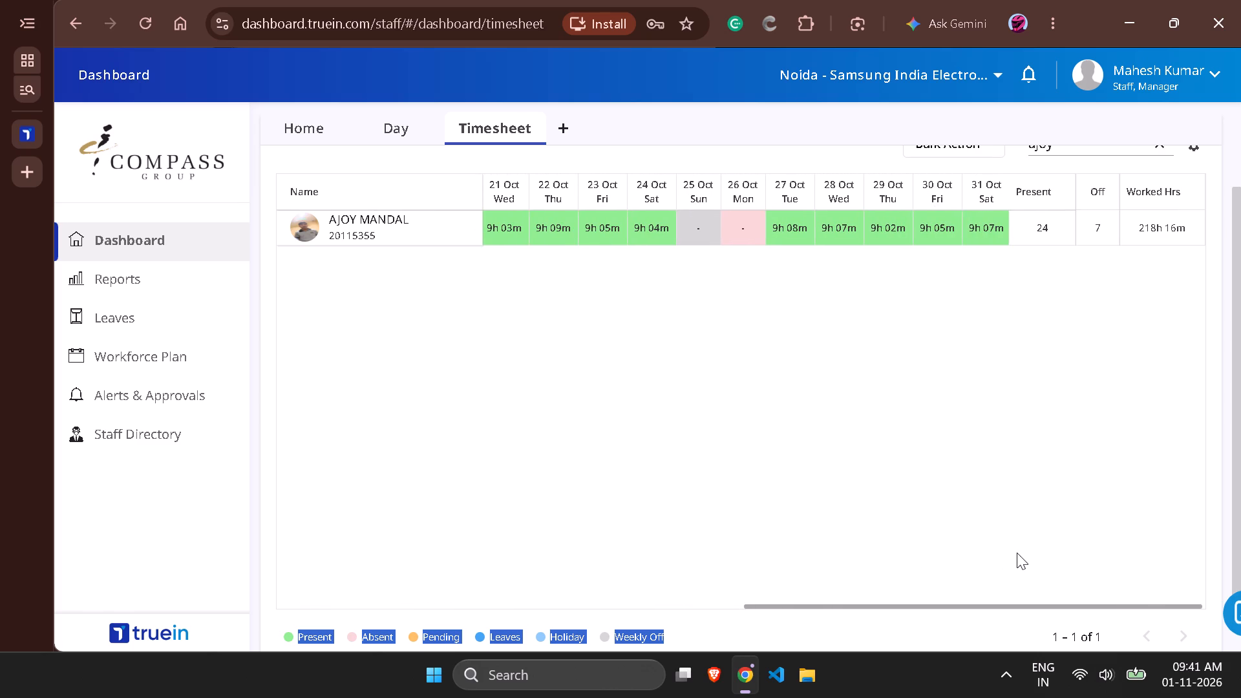
left_click_drag(1017, 553, 1019, 553)
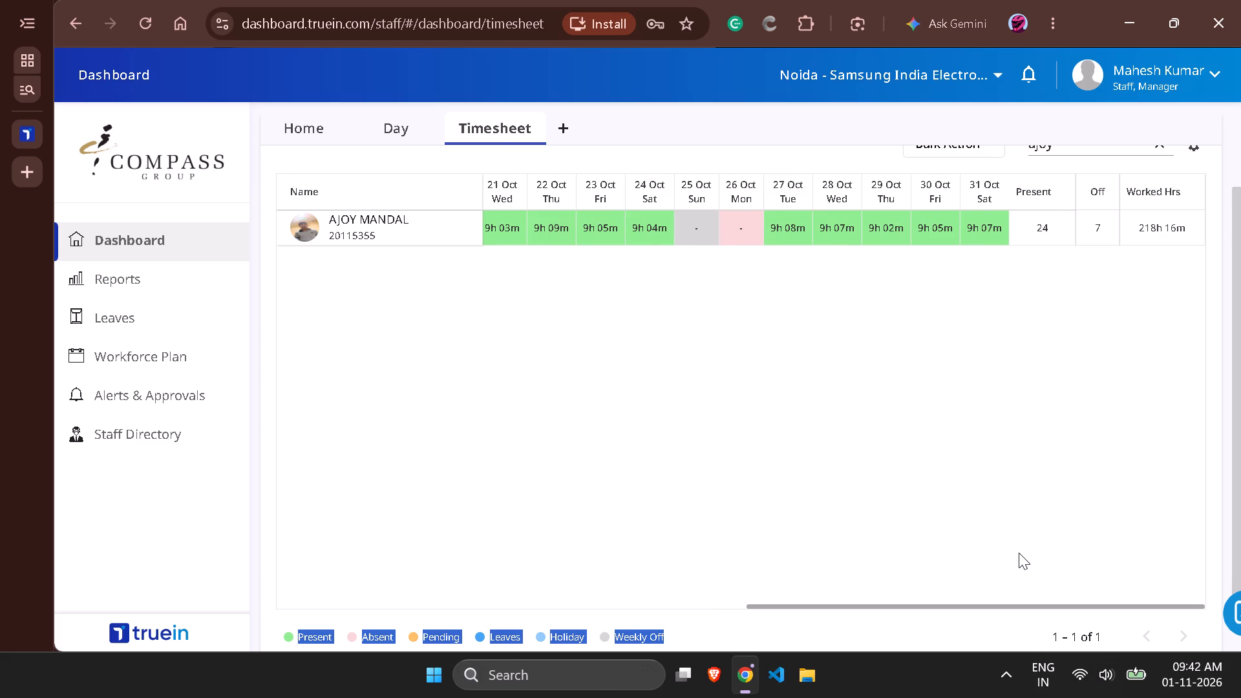
left_click_drag(1019, 553, 789, 571)
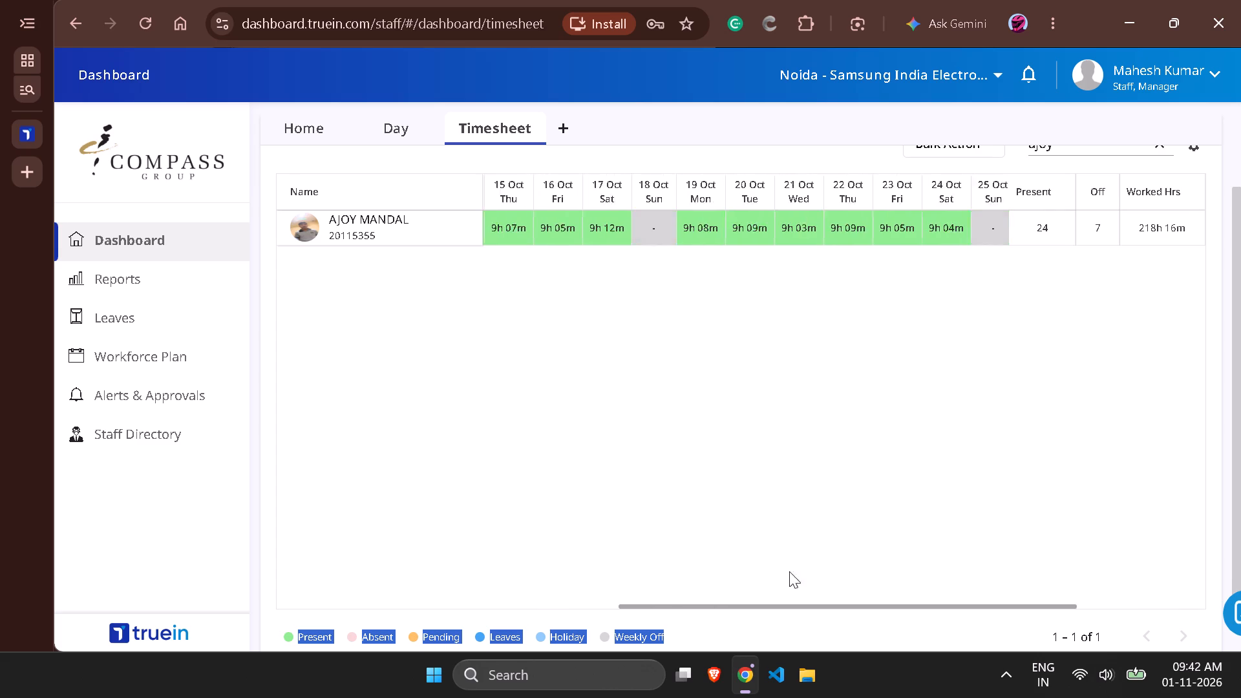
left_click_drag(789, 571, 624, 503)
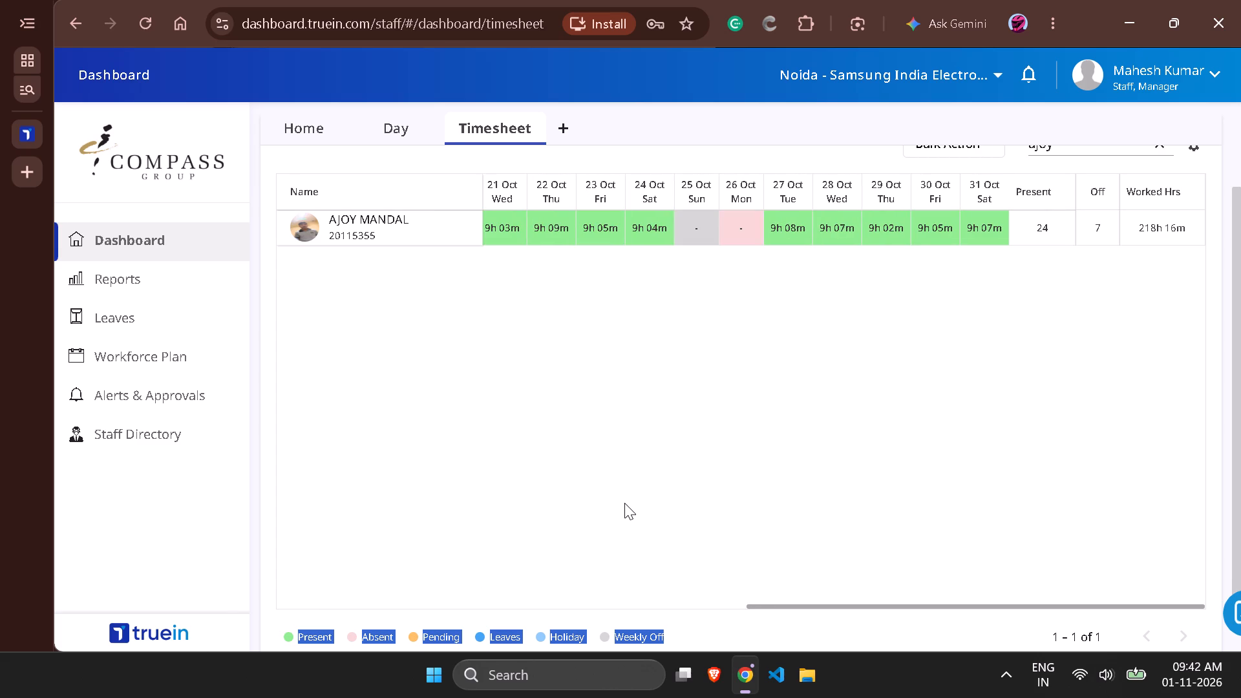
left_click_drag(624, 503, 993, 496)
left_click_drag(993, 496, 989, 605)
left_click_drag(989, 605, 995, 606)
left_click_drag(995, 606, 847, 569)
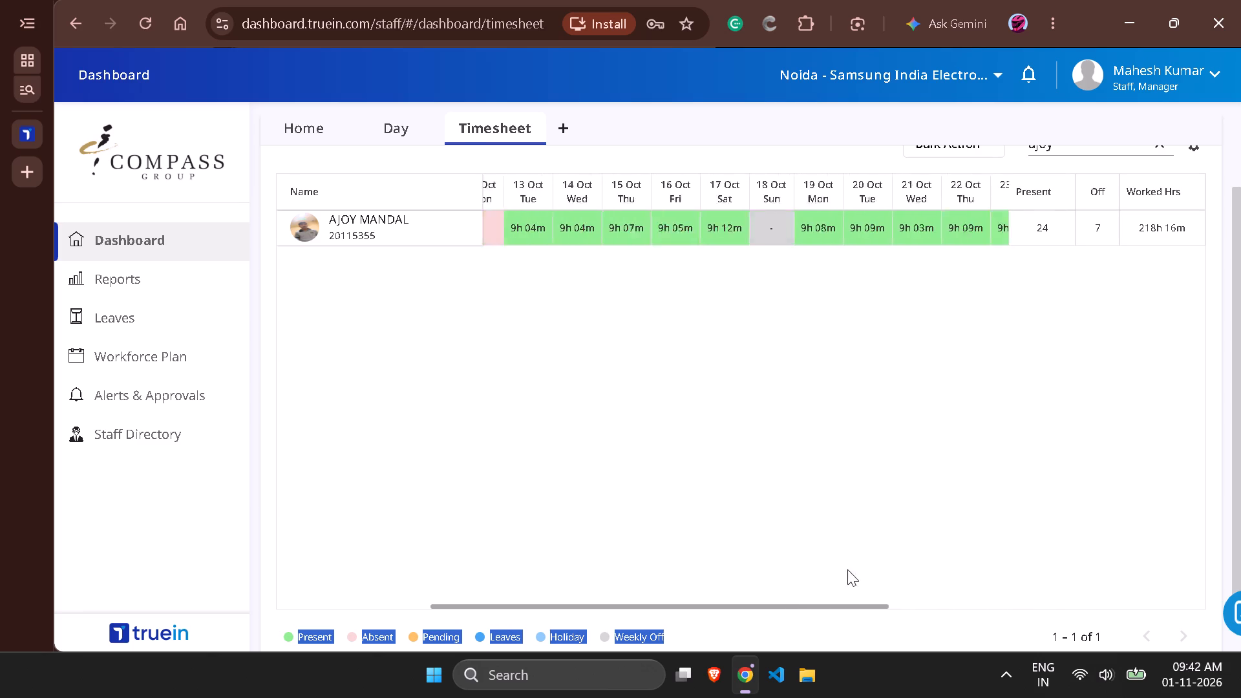
left_click_drag(847, 569, 1094, 585)
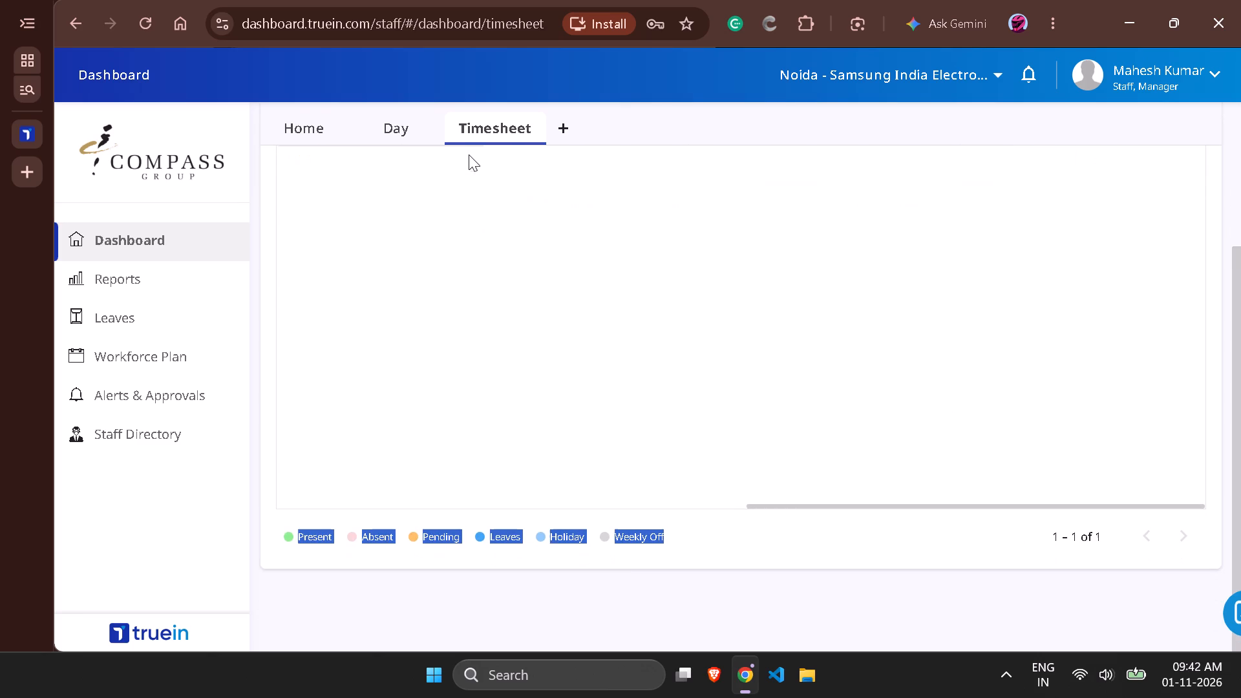
Switch the active site to Noida - Samsung India Electronics, Sec 126 - PM.
left_click(984, 74)
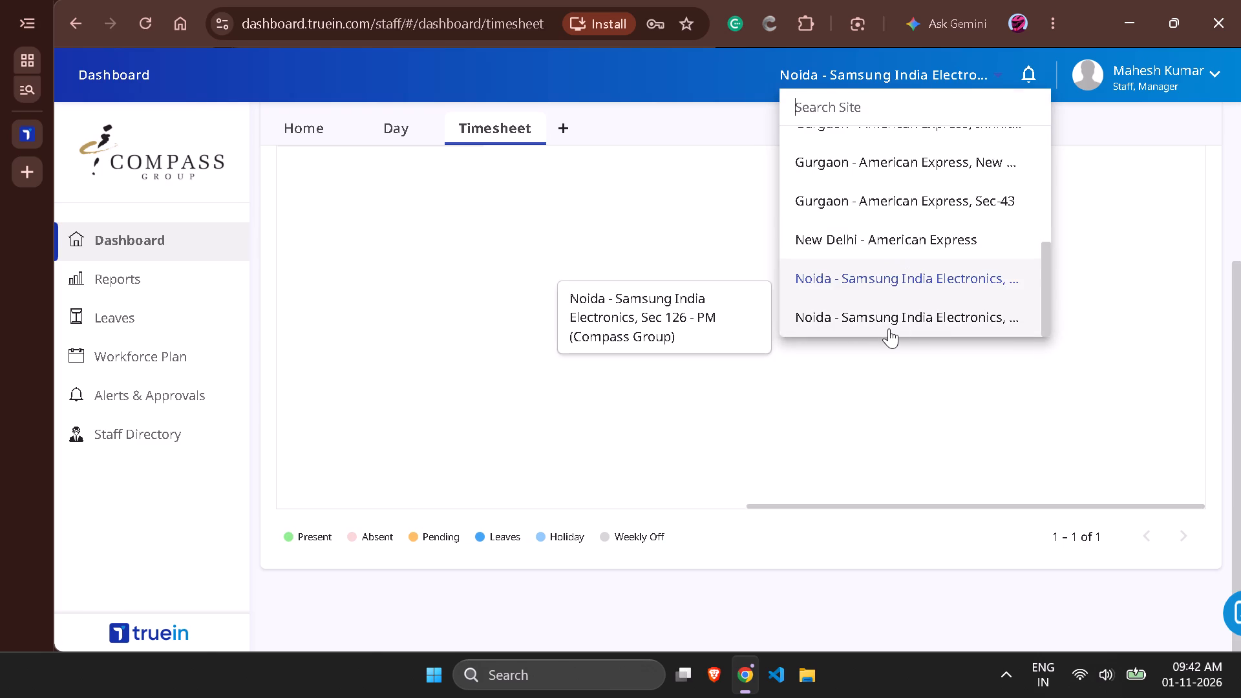
left_click(889, 326)
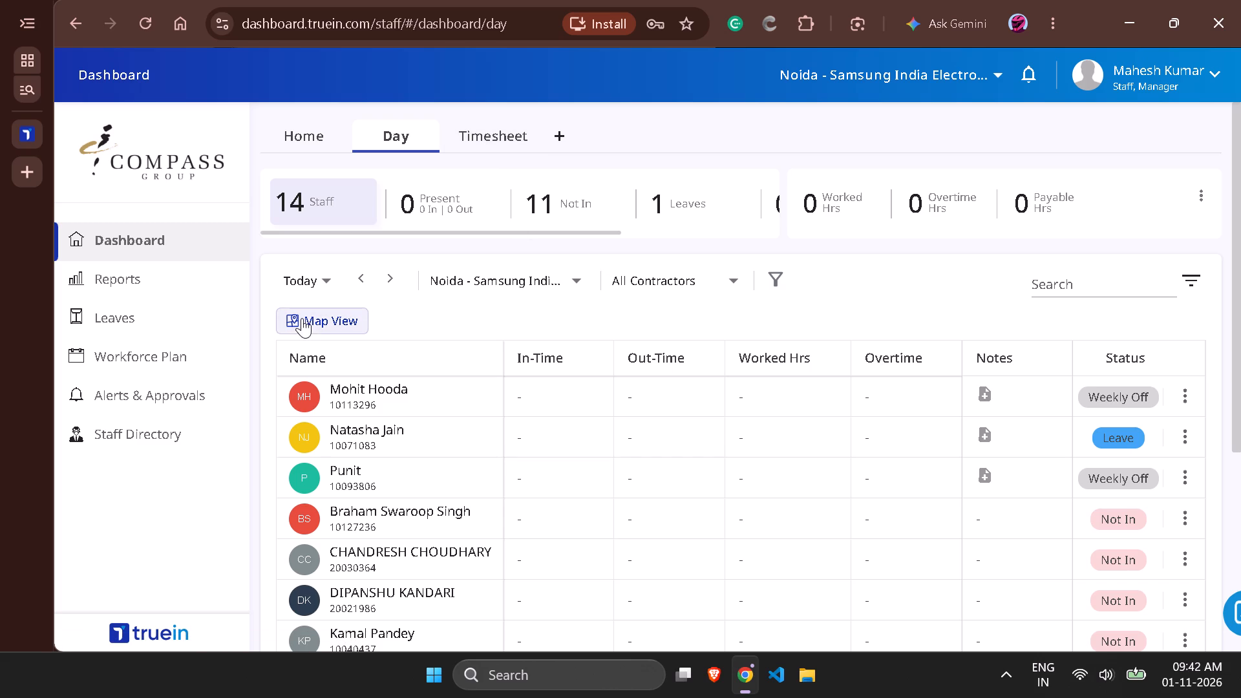
Show the PM site's timesheet for 26 to 31 October 2026 and examine all staff rows for duplicate weekly offs.
left_click(472, 144)
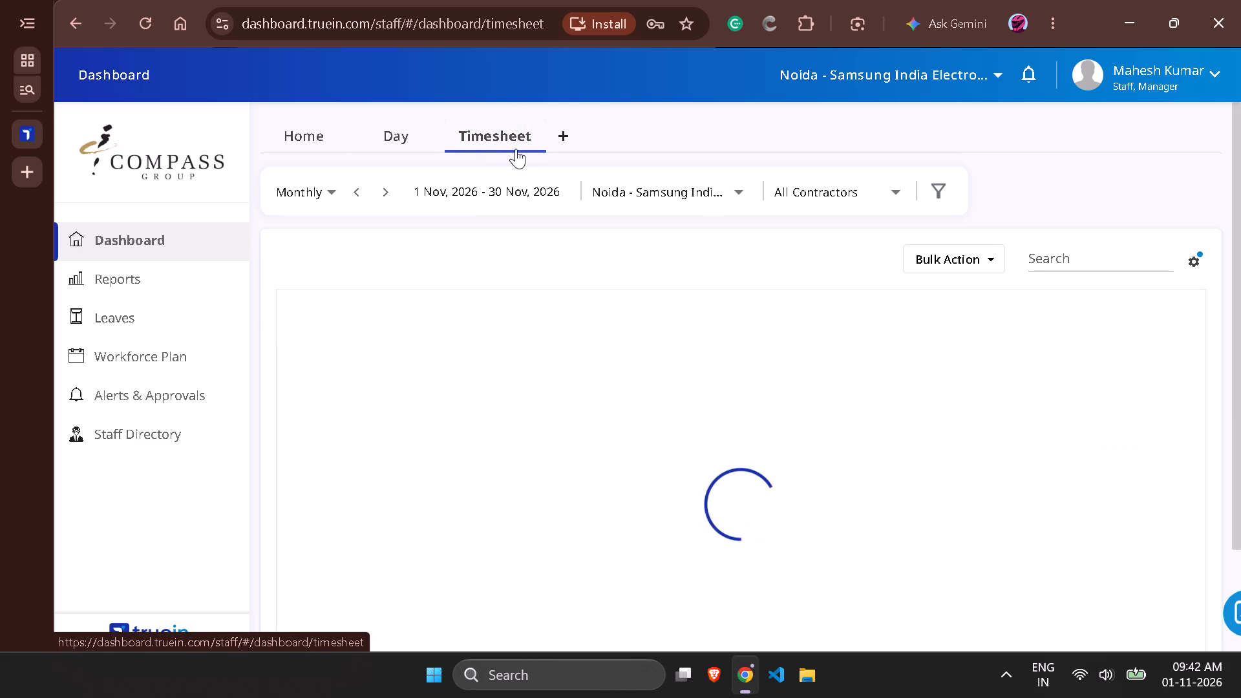
left_click(493, 186)
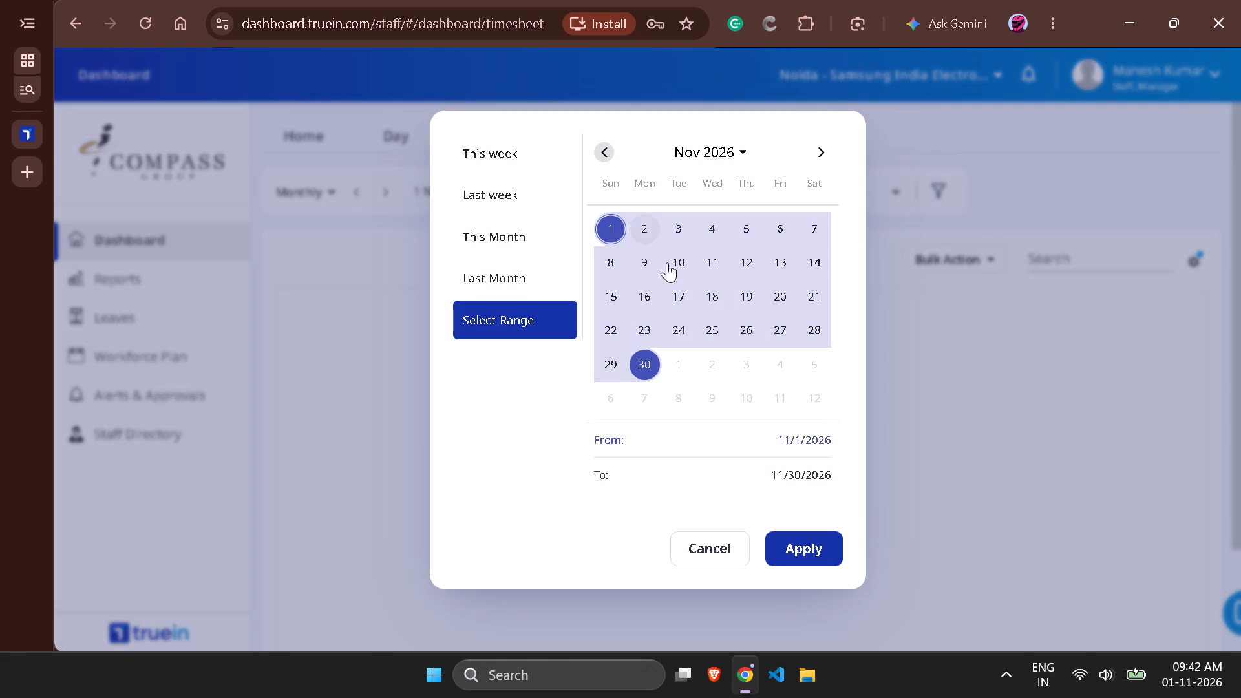
left_click(645, 321)
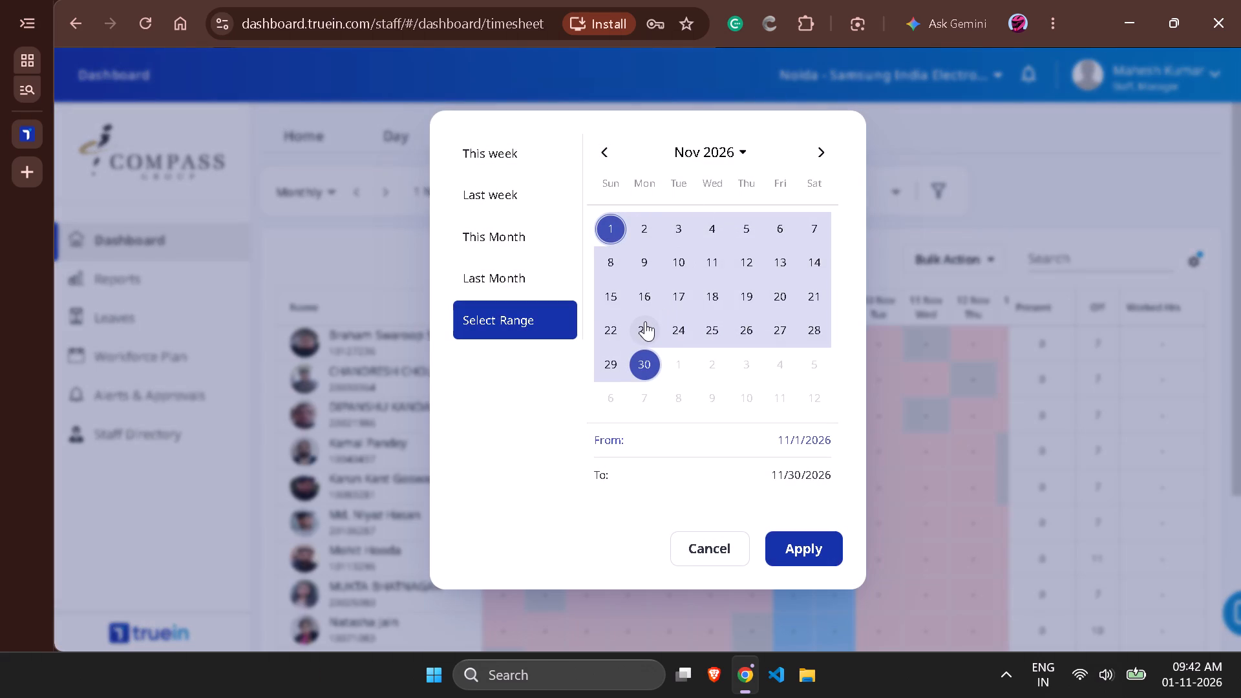
left_click(602, 154)
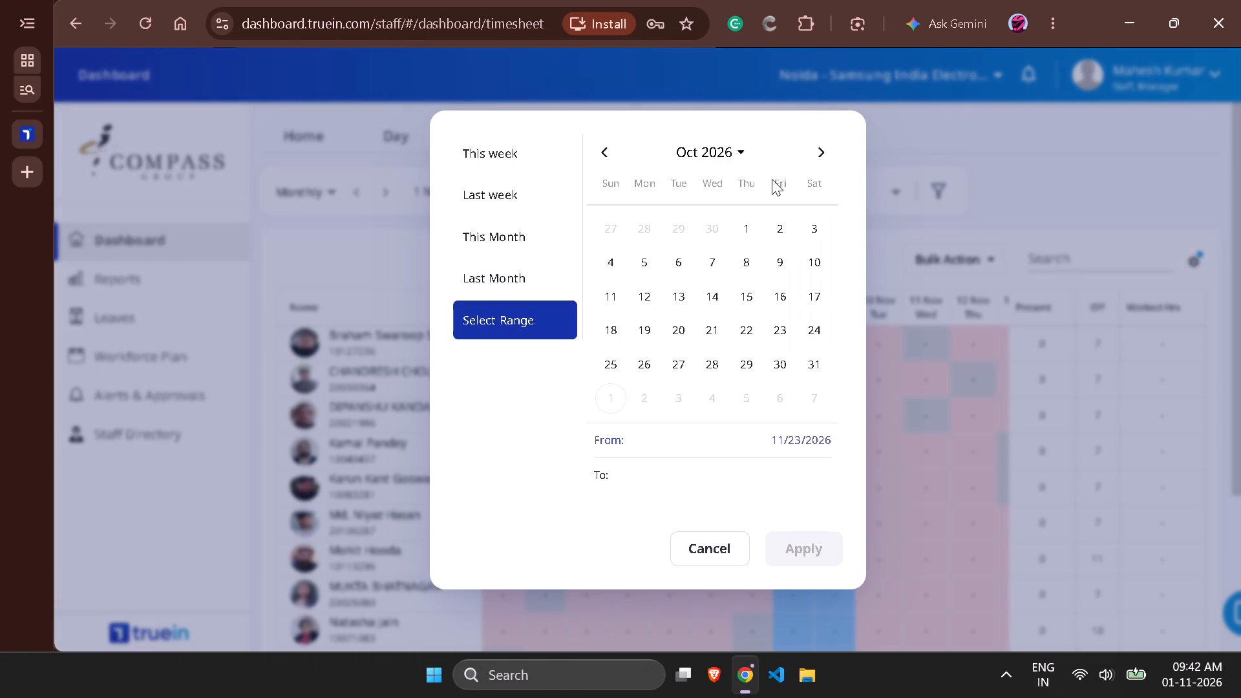
left_click(650, 366)
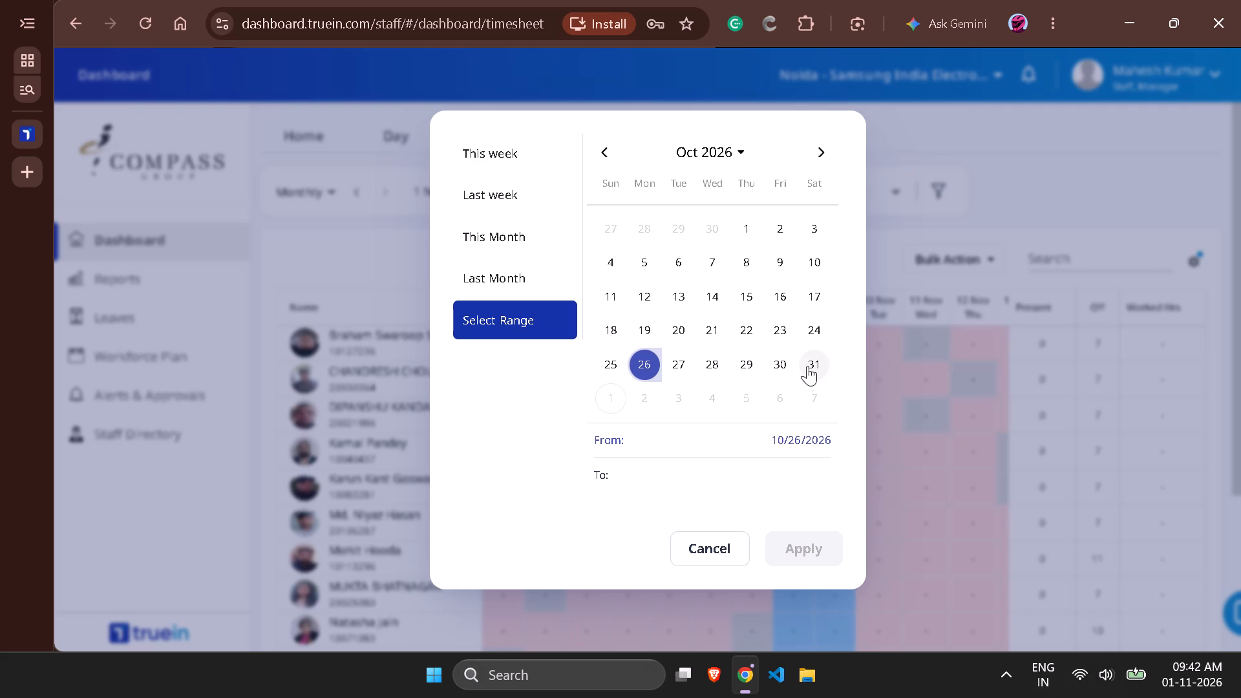
left_click(818, 375)
left_click(807, 555)
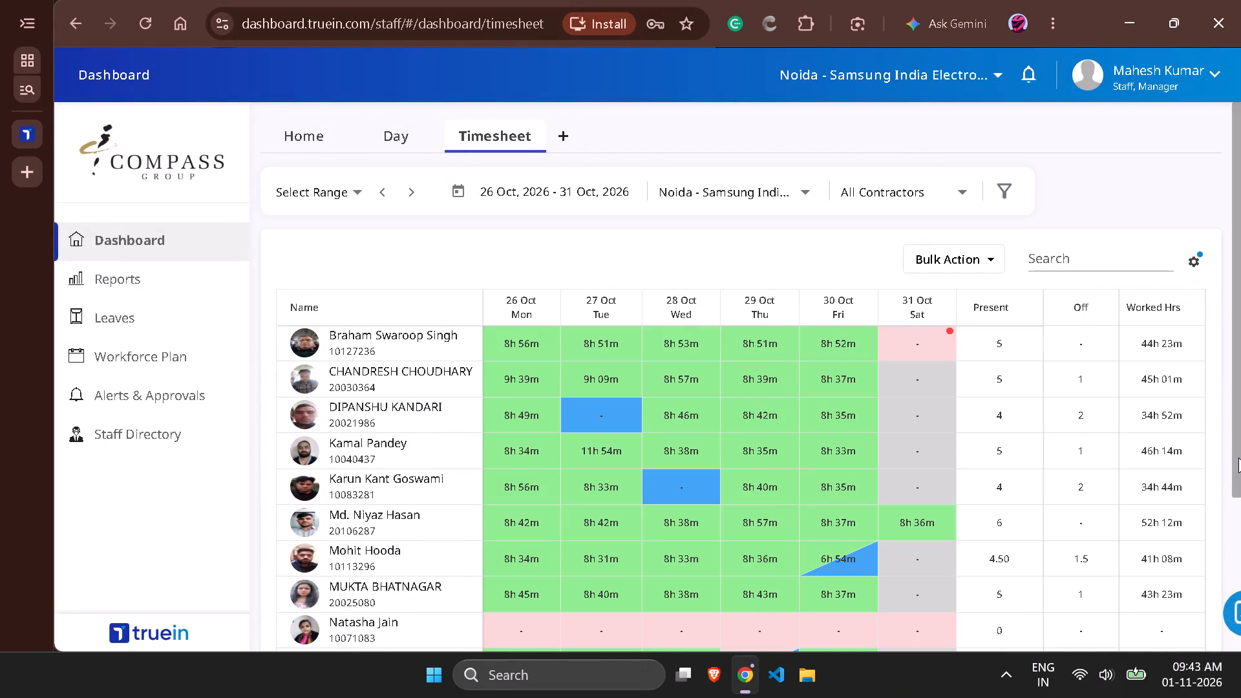
left_click_drag(1238, 458, 1240, 477)
left_click_drag(1240, 491, 1240, 571)
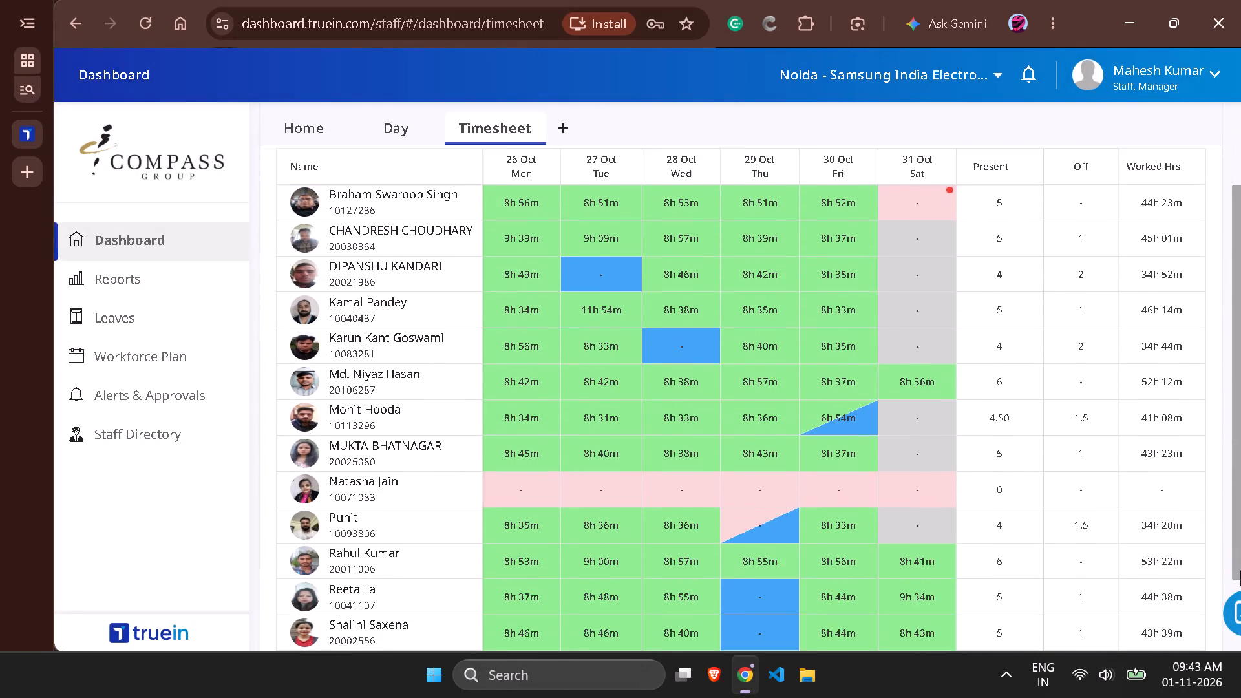
left_click_drag(1240, 571, 1210, 492)
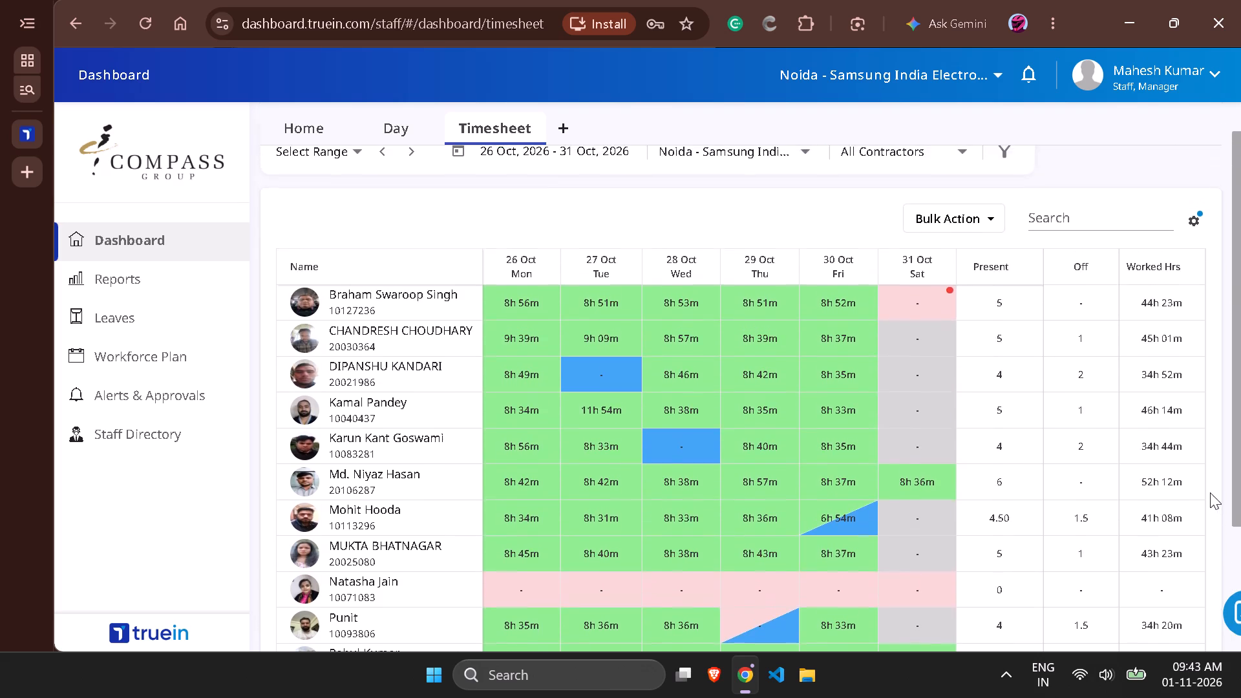
left_click_drag(1210, 492, 1168, 326)
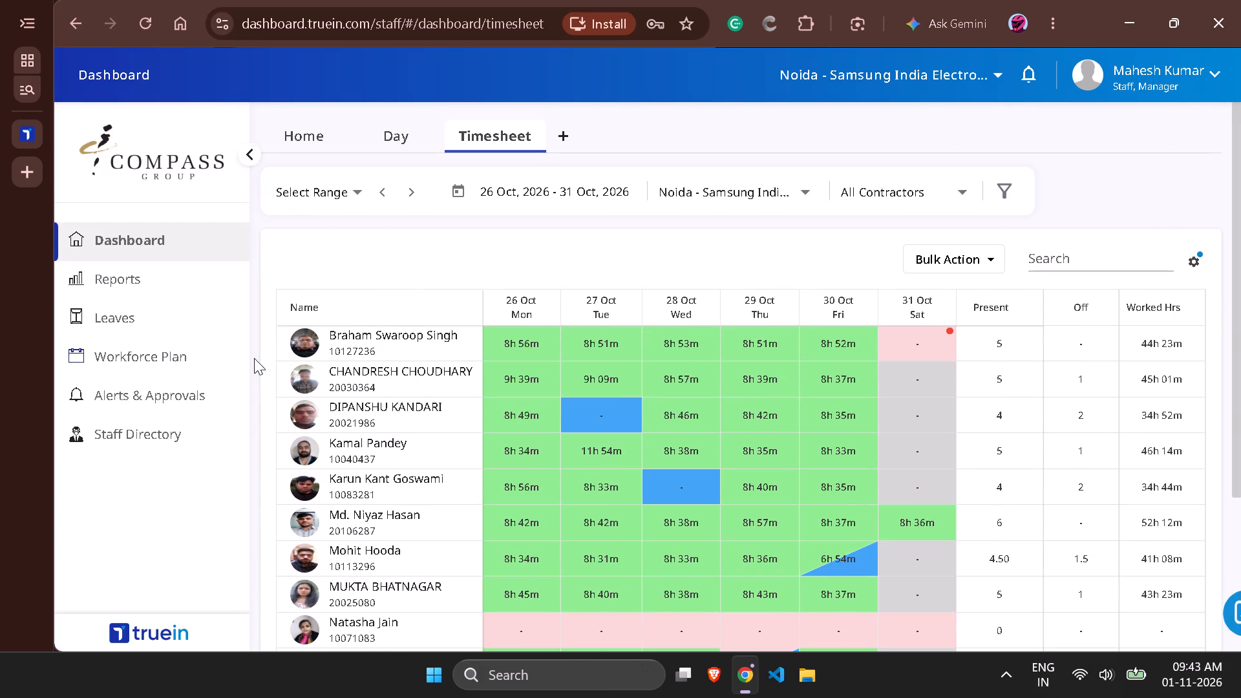
Approve all pending regularization requests from the last 30 days for the PM site, leaving the comment empty.
left_click(162, 384)
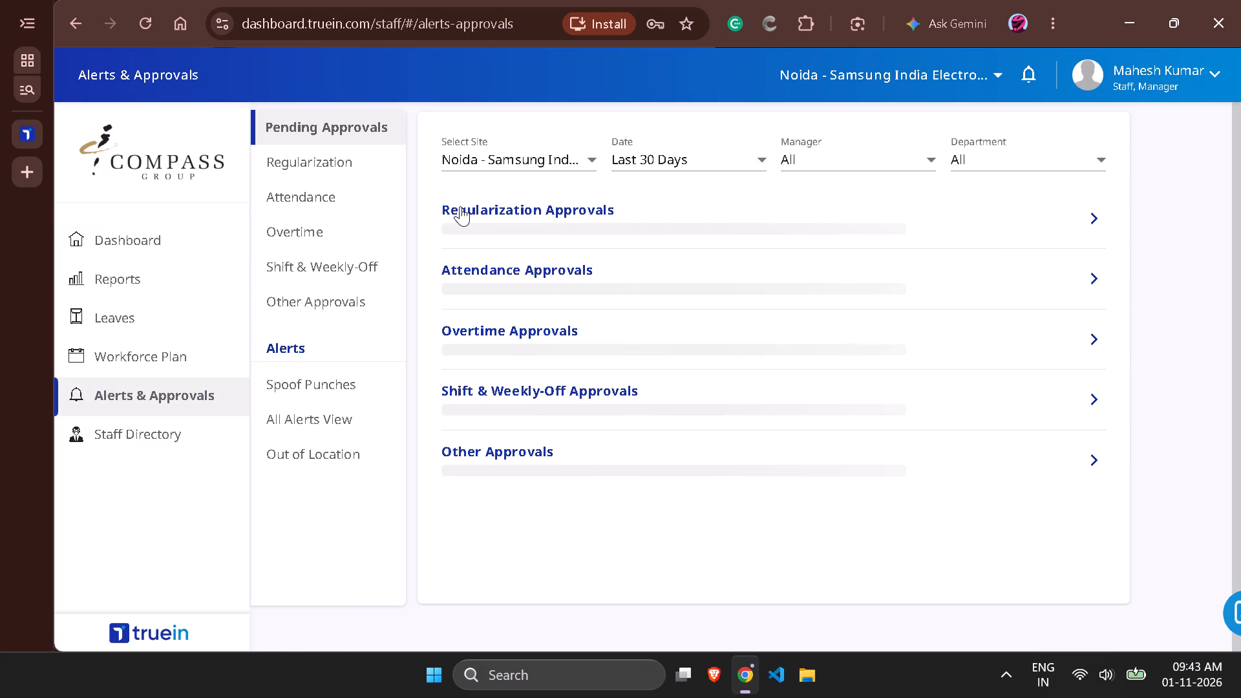
left_click(460, 206)
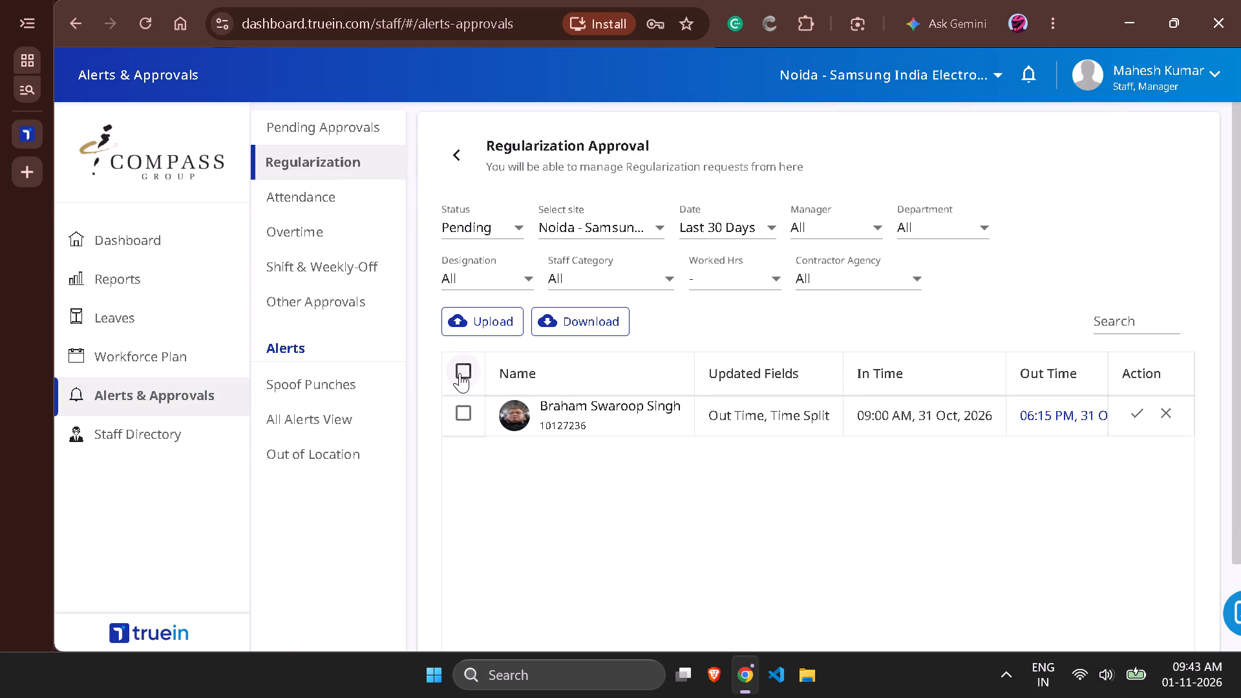
left_click(460, 367)
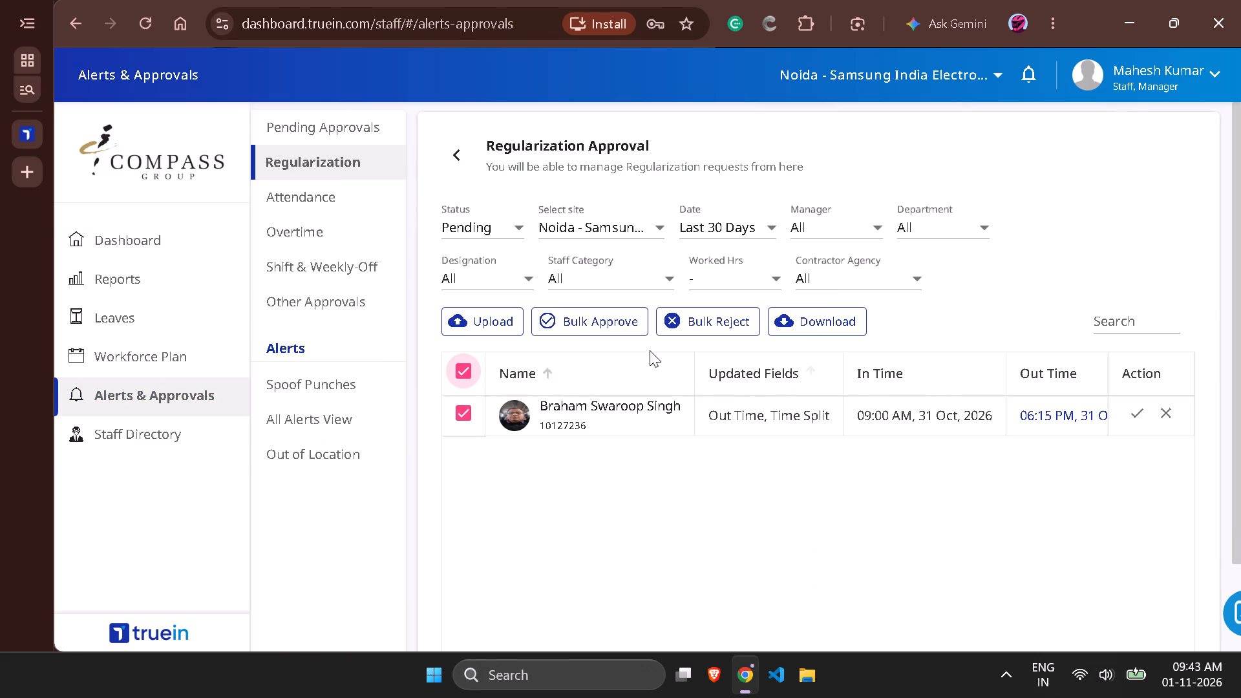
left_click(608, 331)
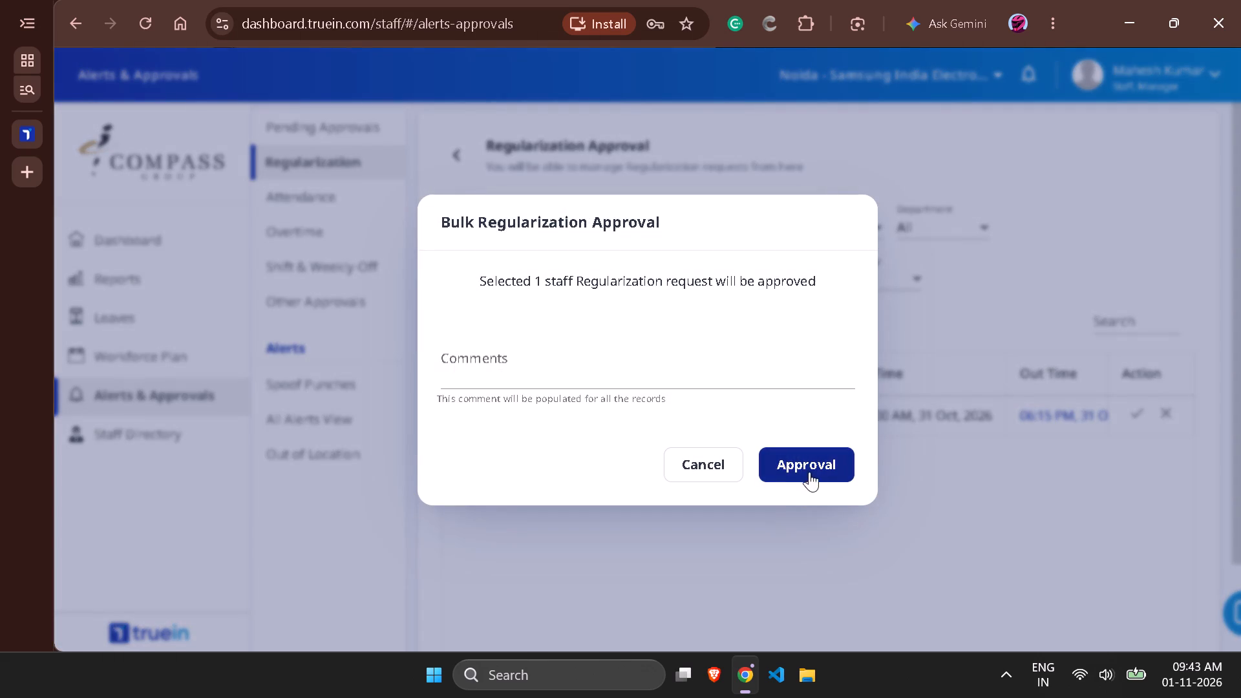
left_click(811, 467)
left_click(811, 467)
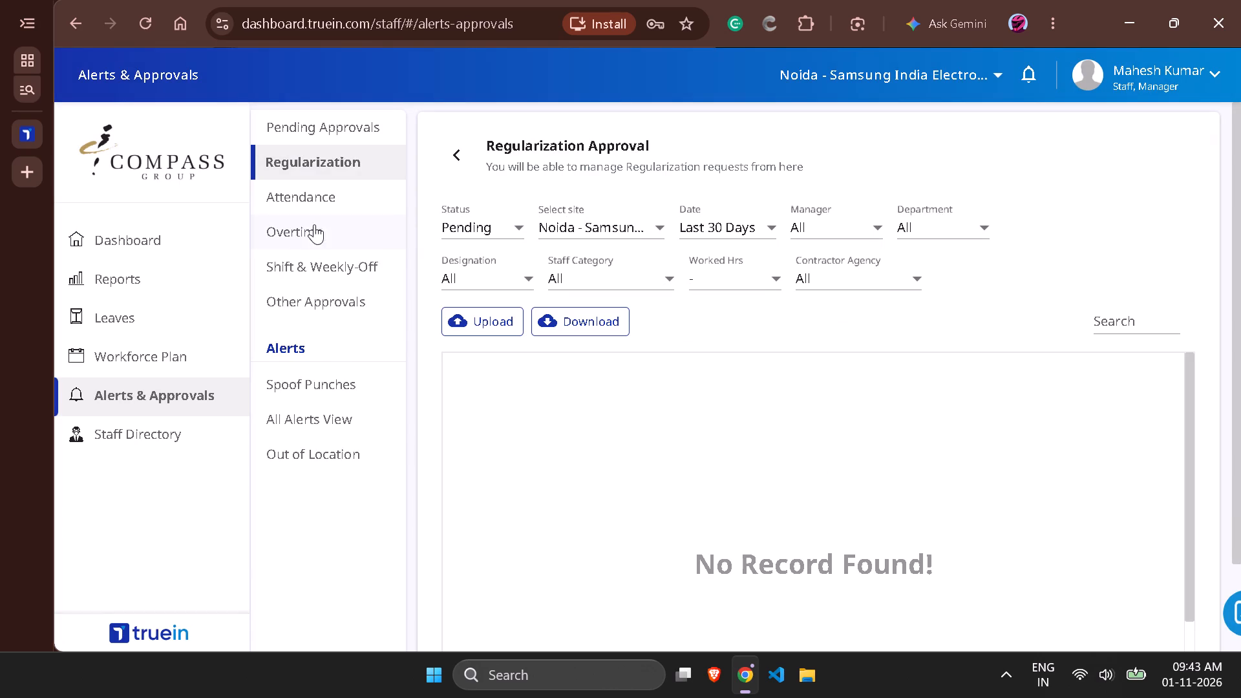
Check the PM site's pending attendance, overtime, shift and weekly-off, other, and leave approvals.
left_click(316, 198)
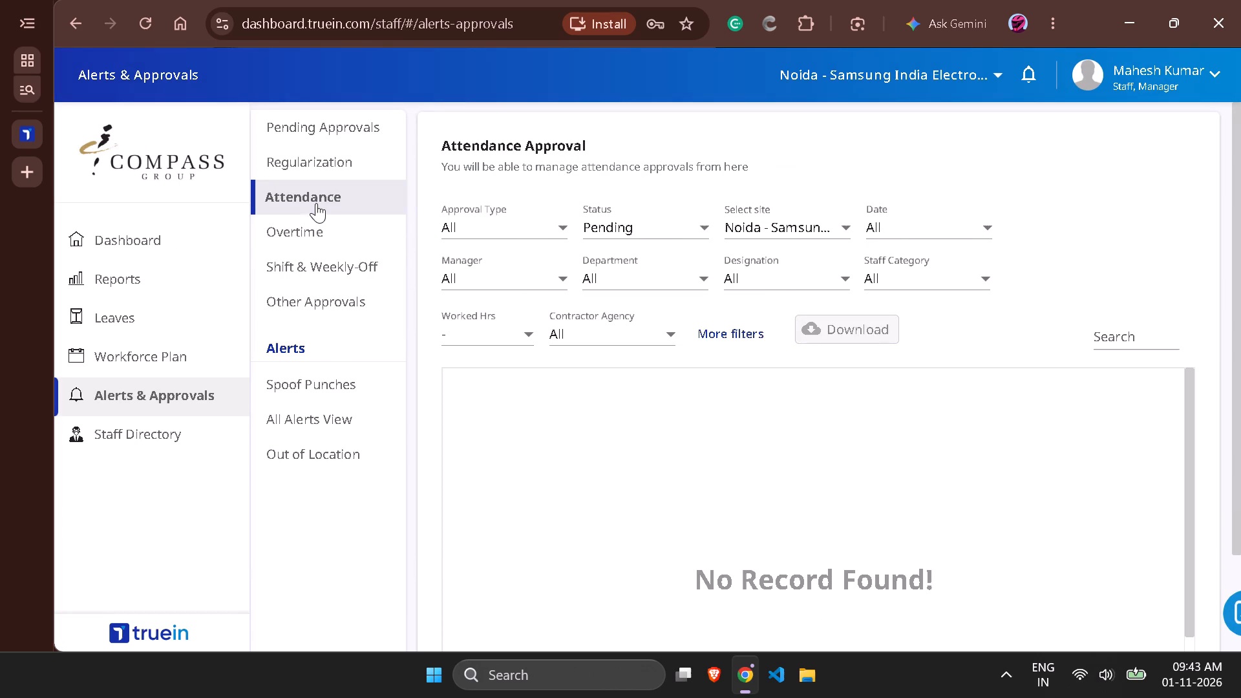
left_click(309, 226)
left_click(323, 264)
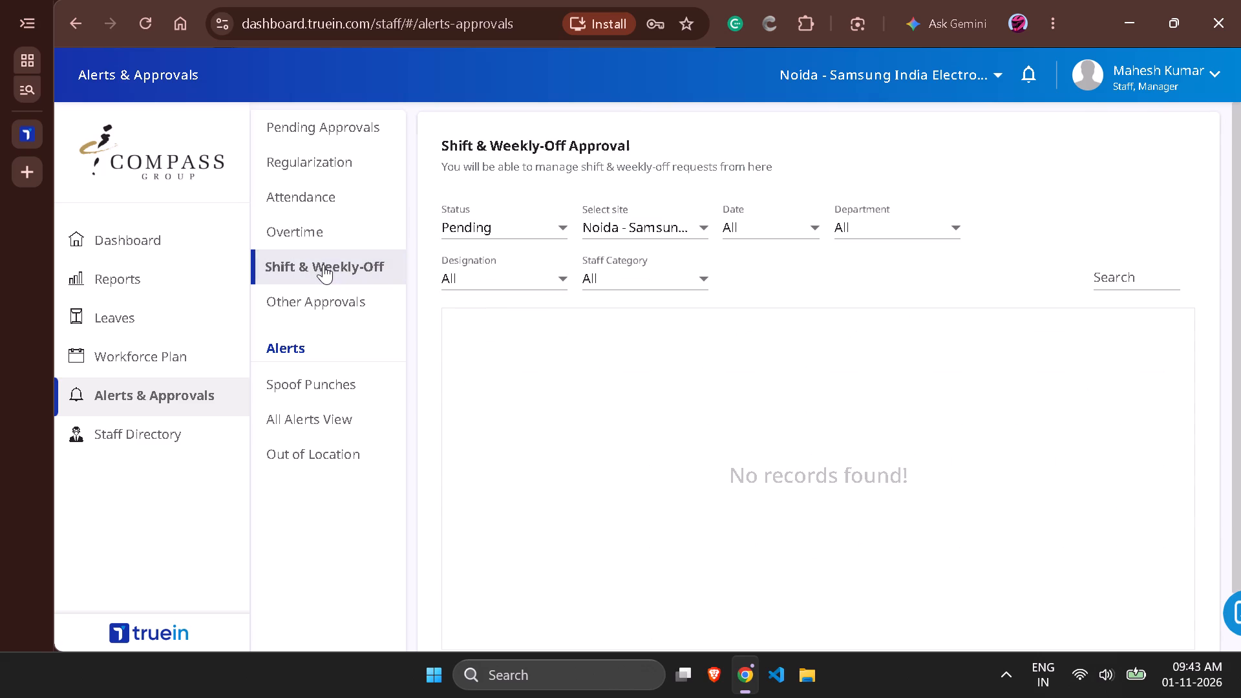
left_click(326, 304)
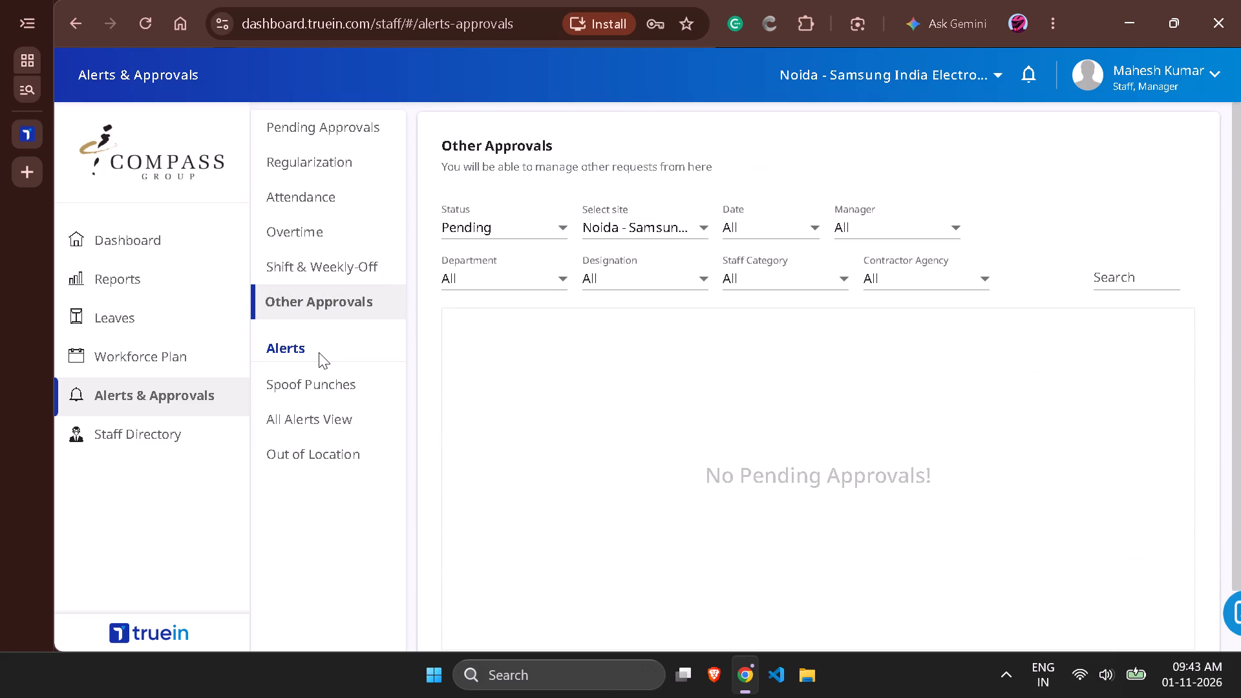
left_click(122, 316)
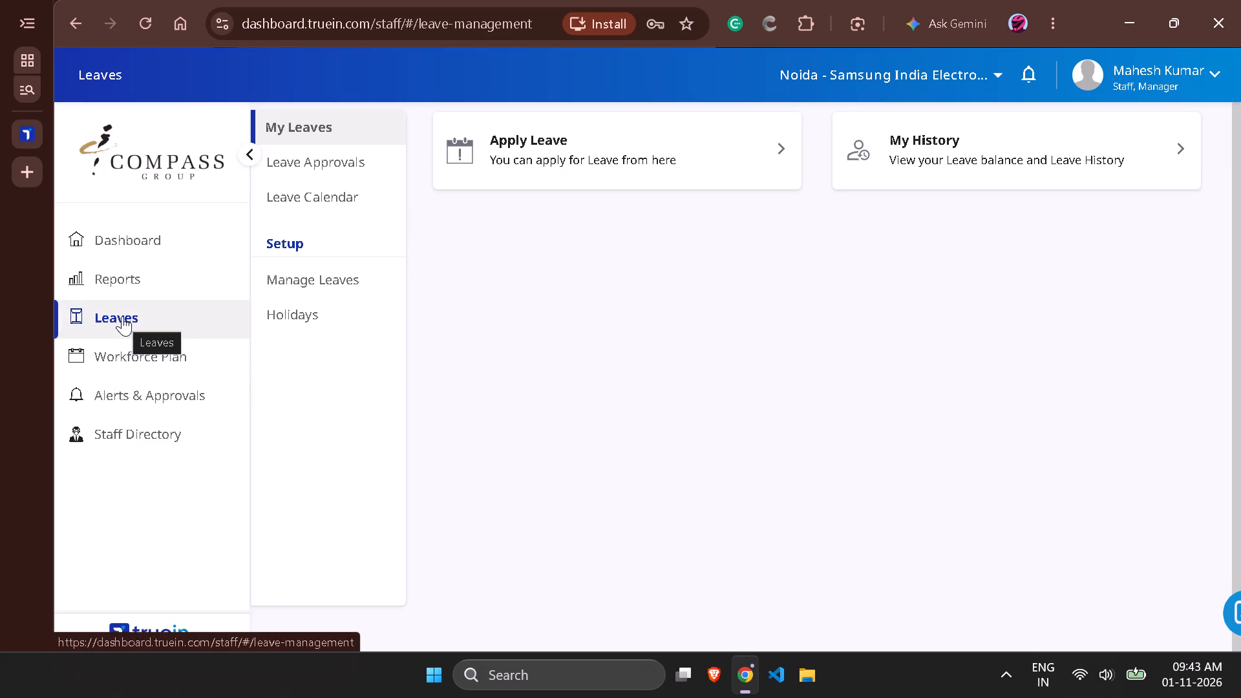
left_click(327, 166)
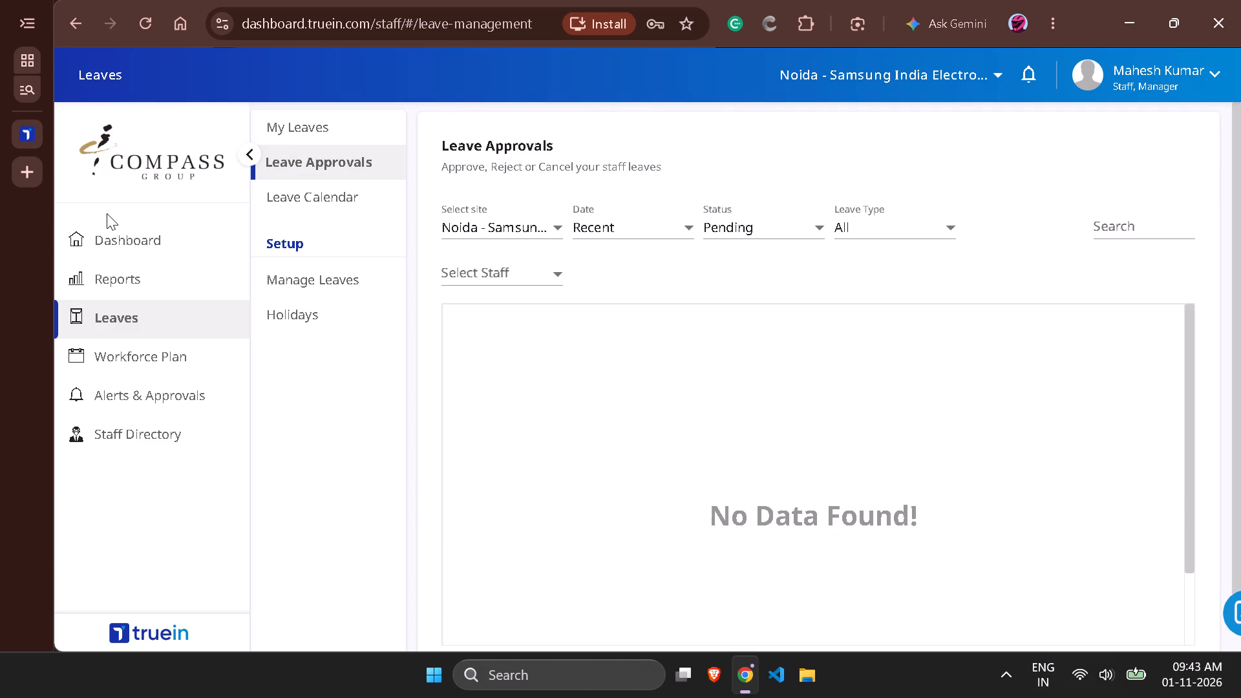
Examine today's attendance status of all PM site staff in the dashboard's Day view.
left_click(132, 243)
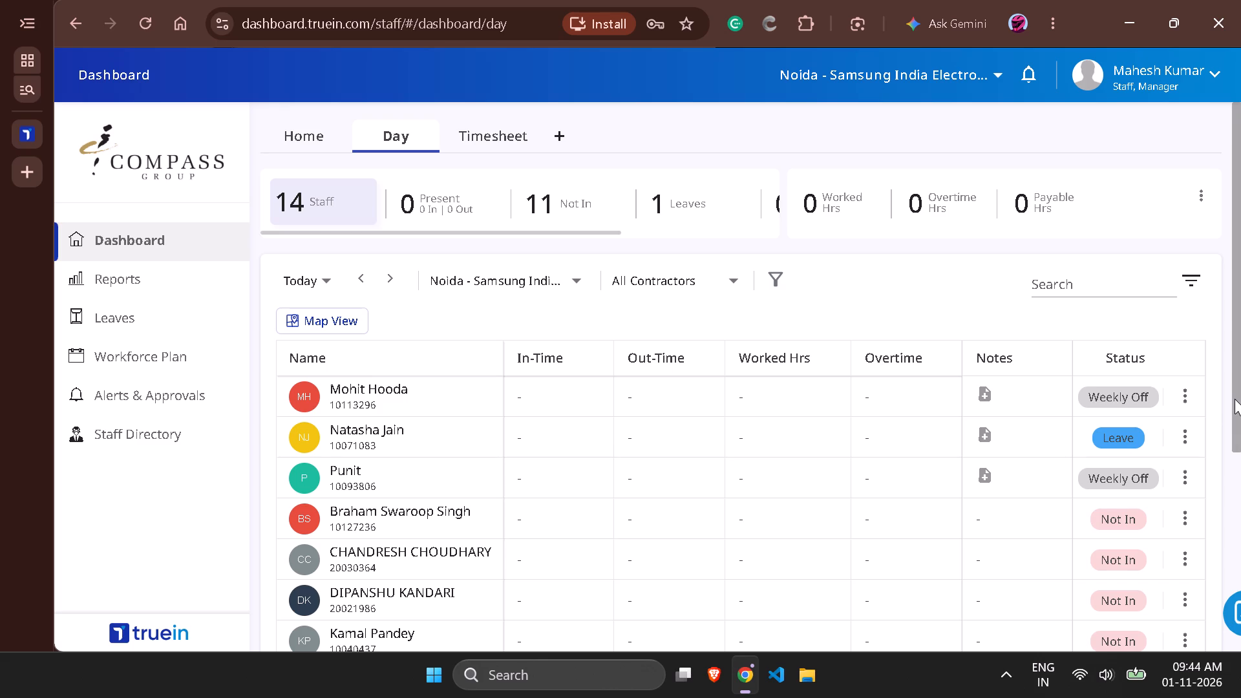
left_click(1235, 399)
left_click_drag(1235, 408, 1230, 456)
left_click_drag(1229, 469, 1228, 475)
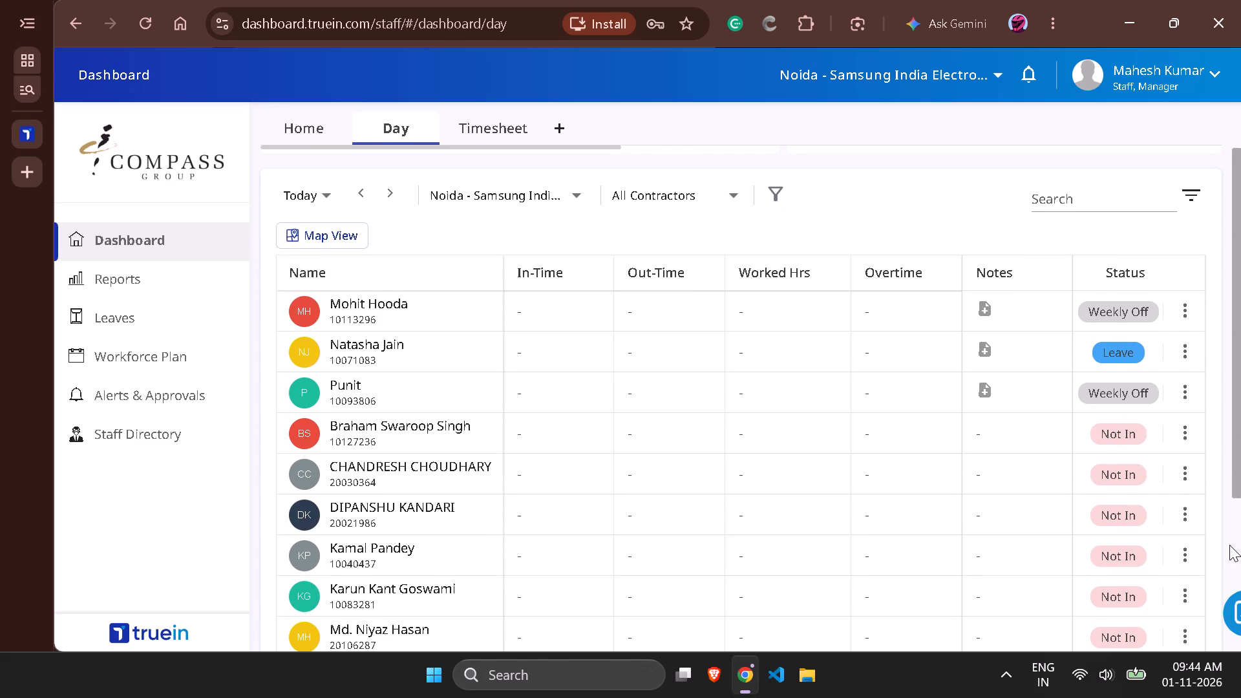
left_click_drag(1233, 491, 1234, 507)
left_click_drag(1234, 524, 1220, 580)
left_click_drag(1237, 339, 1218, 234)
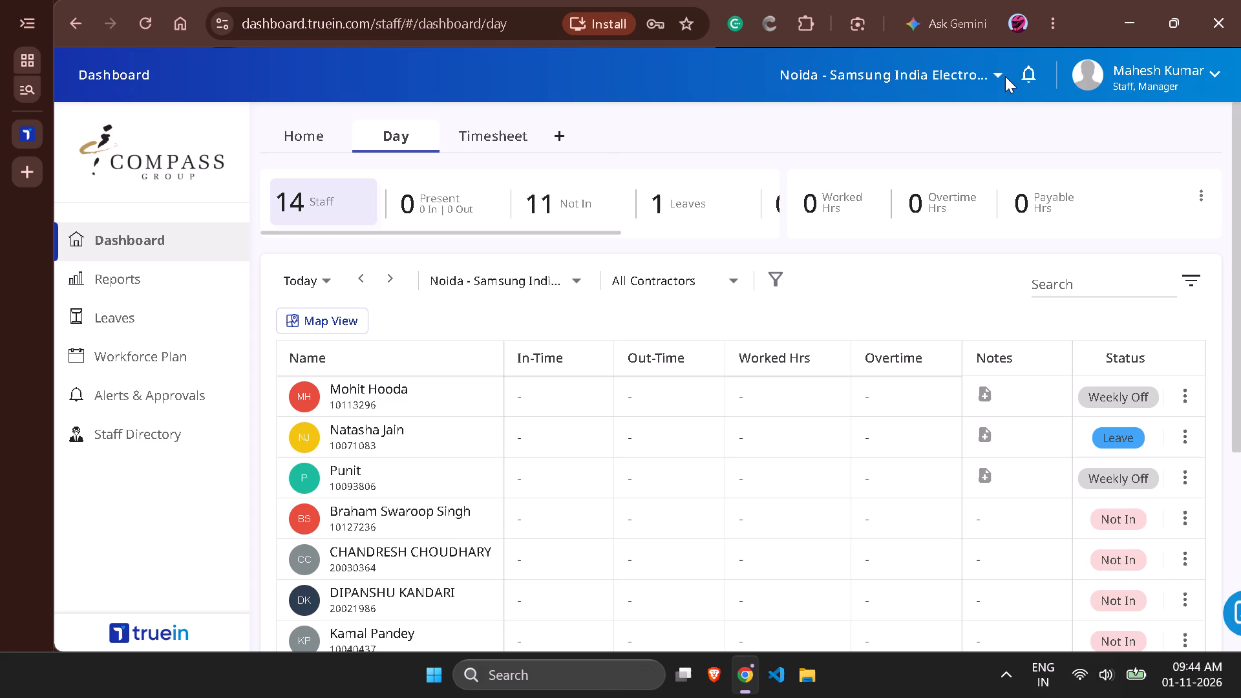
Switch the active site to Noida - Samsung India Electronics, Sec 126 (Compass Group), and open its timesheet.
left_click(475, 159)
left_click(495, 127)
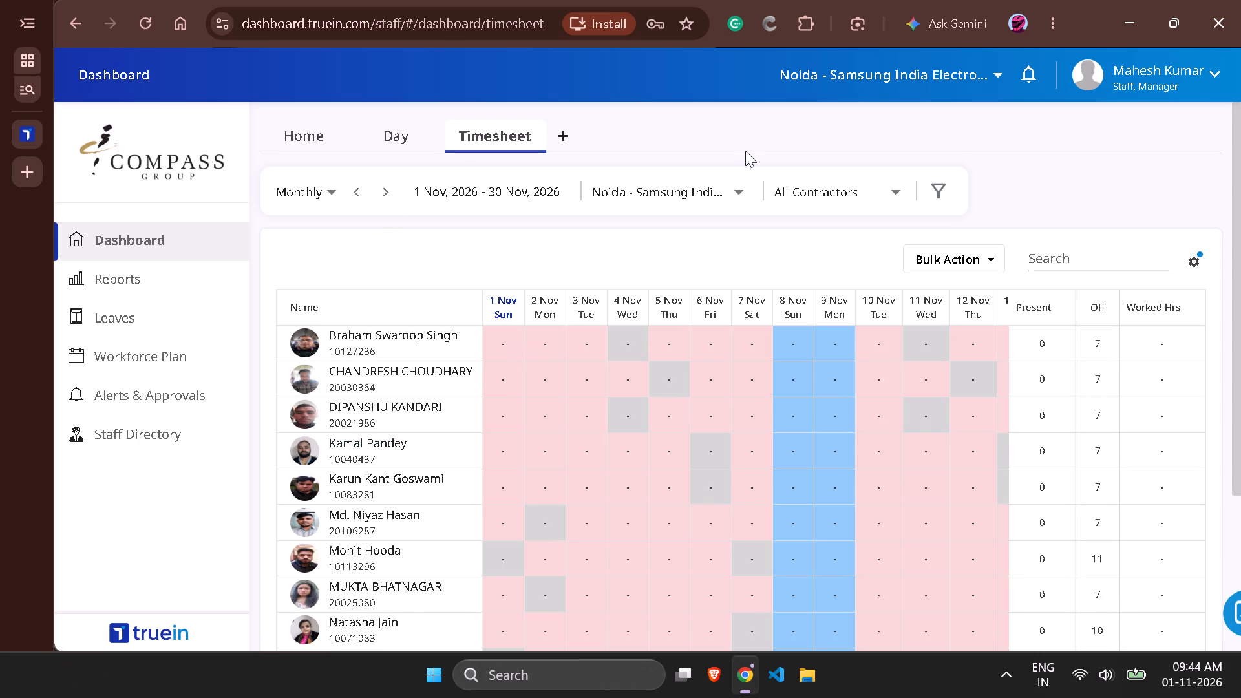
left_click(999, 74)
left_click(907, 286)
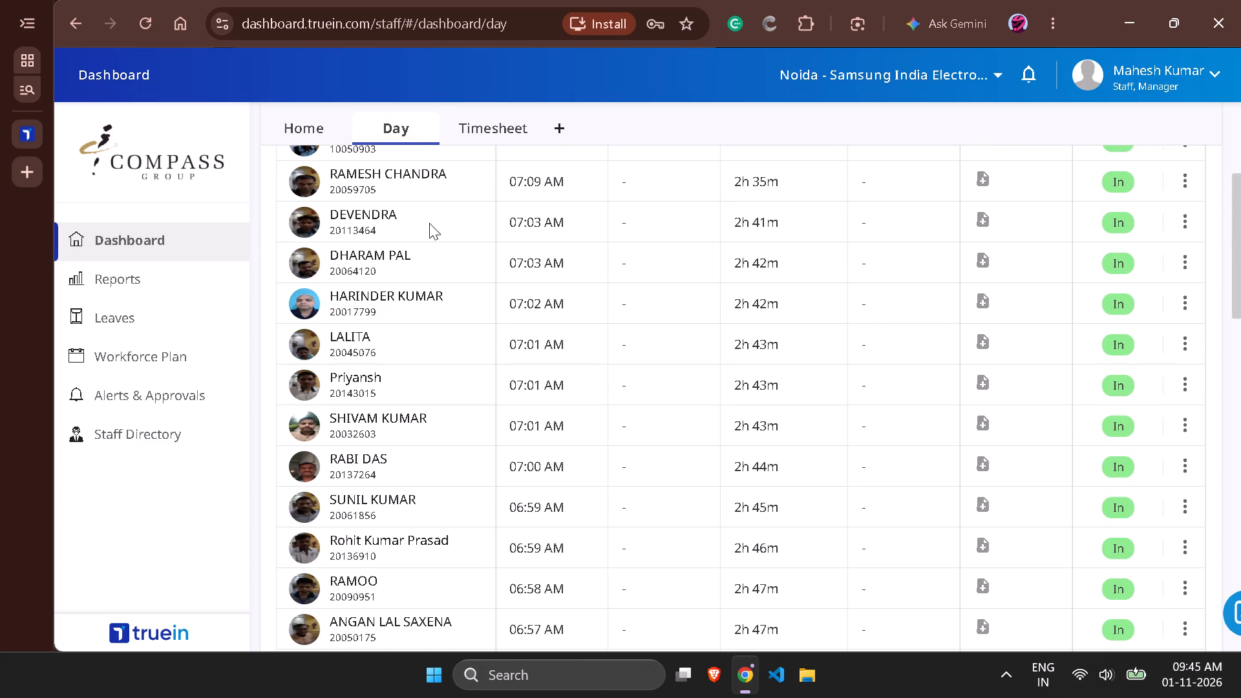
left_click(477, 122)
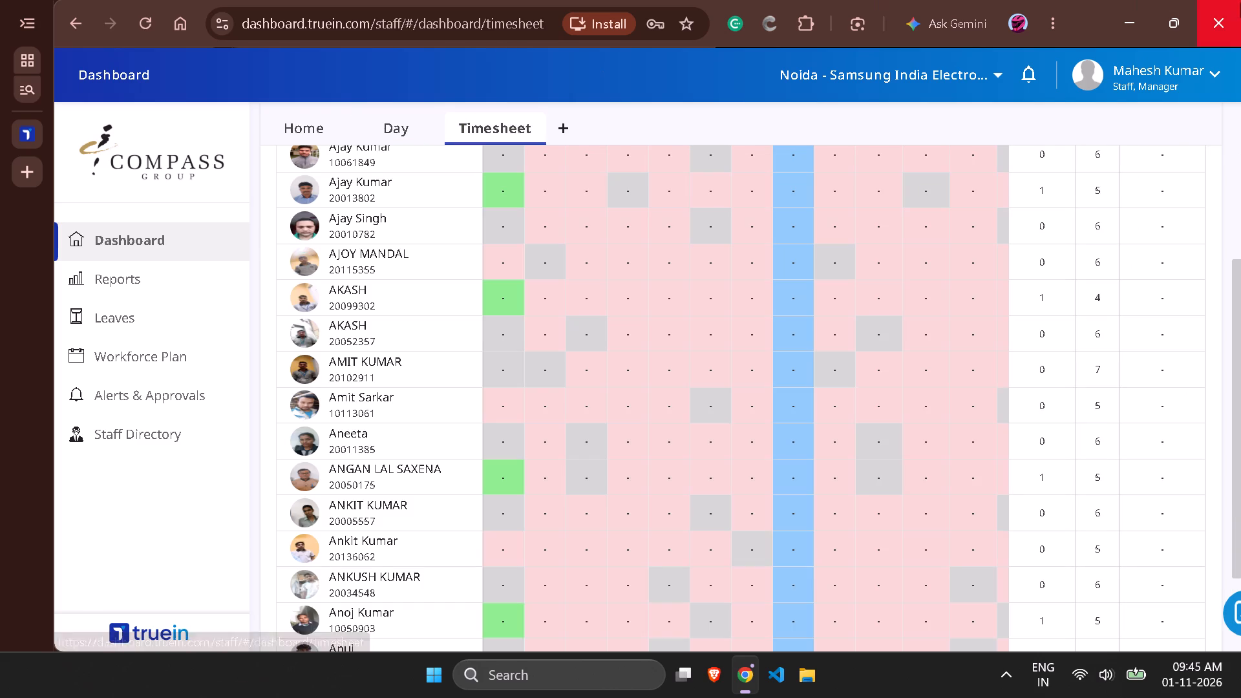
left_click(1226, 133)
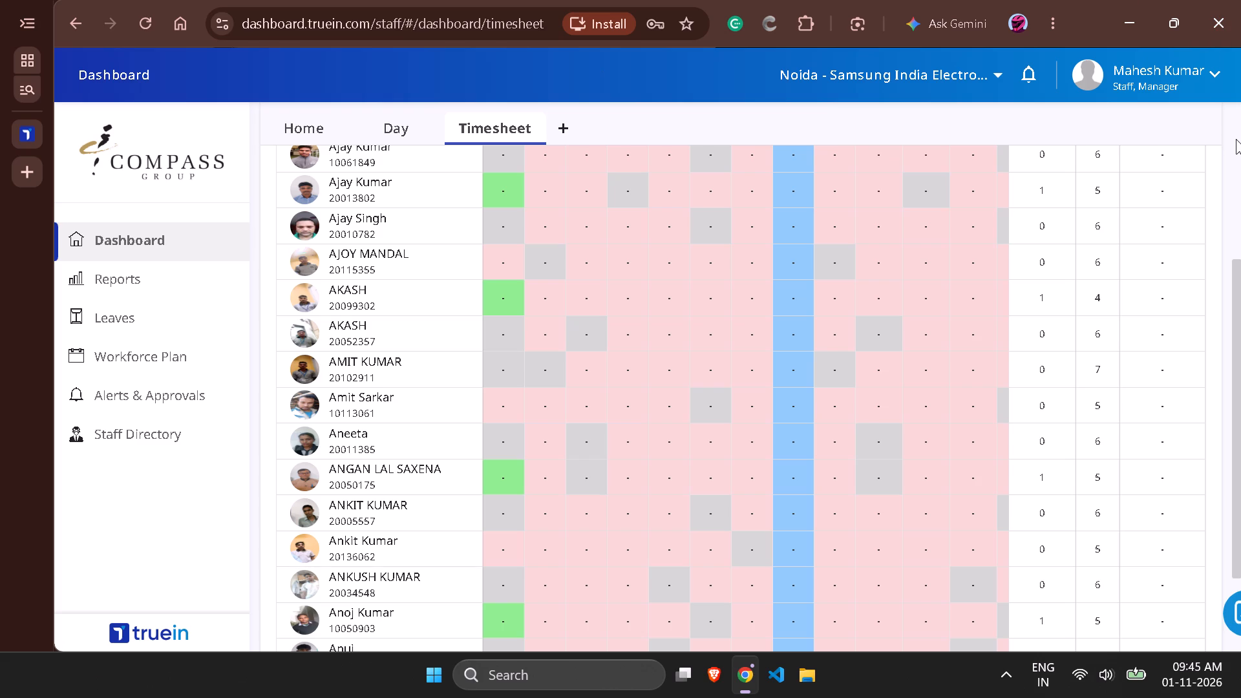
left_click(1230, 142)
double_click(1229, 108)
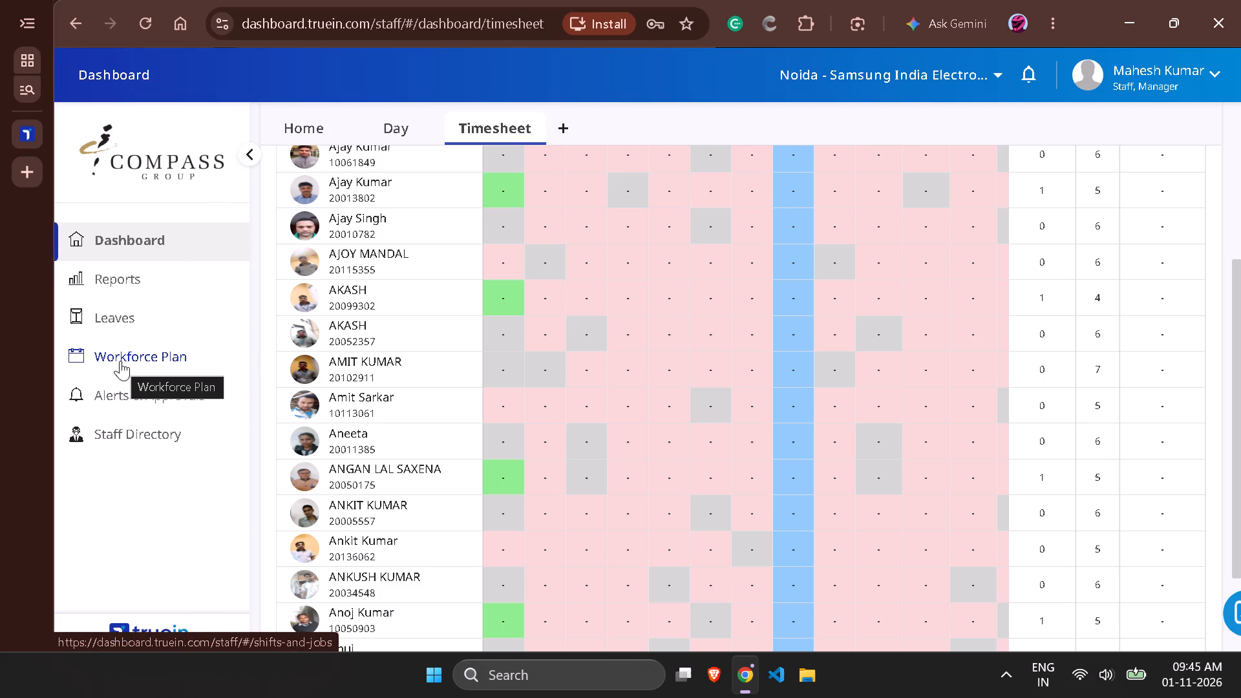
Switch the active site back to Noida - Samsung India Electronics, Sec 126 - PM.
left_click(992, 76)
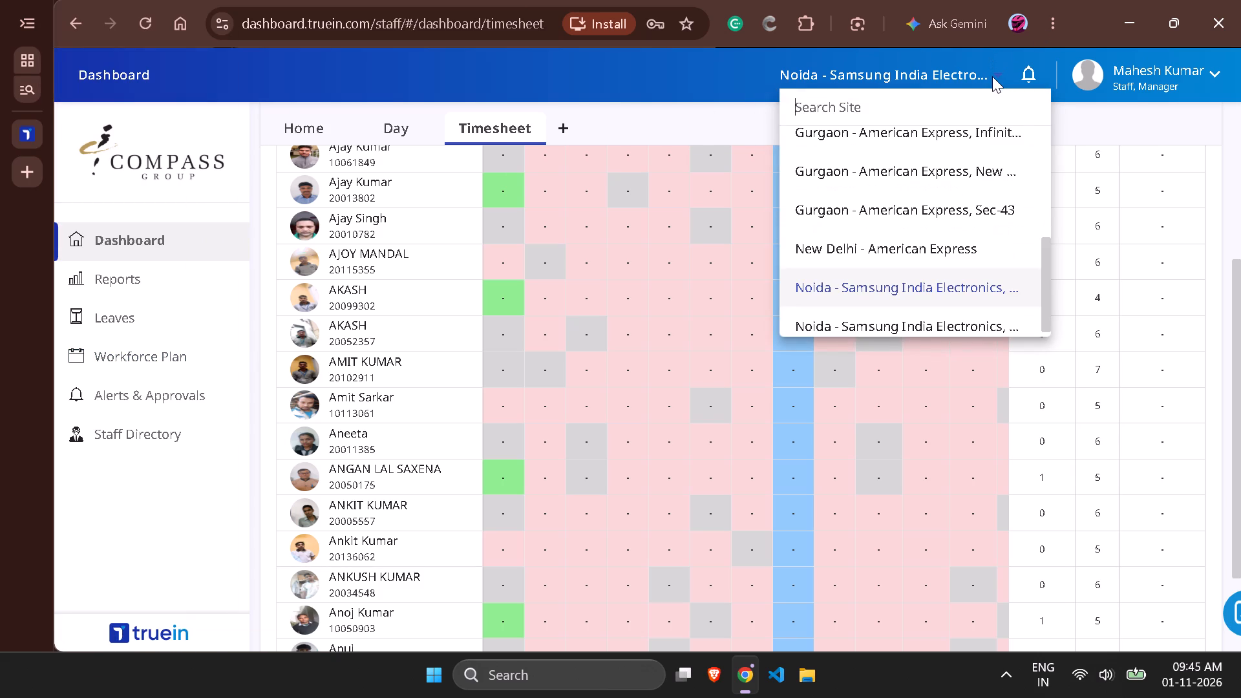
left_click(924, 308)
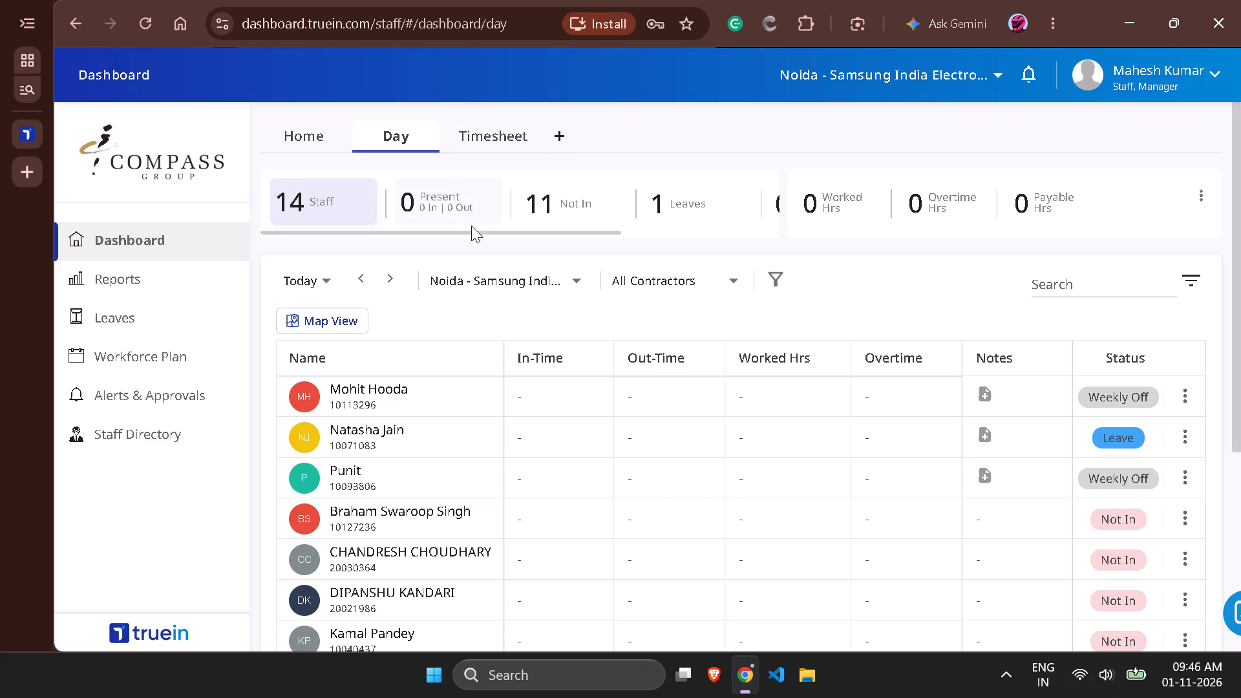
Show the PM site's timesheet for last month, 1 to 31 October 2026.
left_click(511, 135)
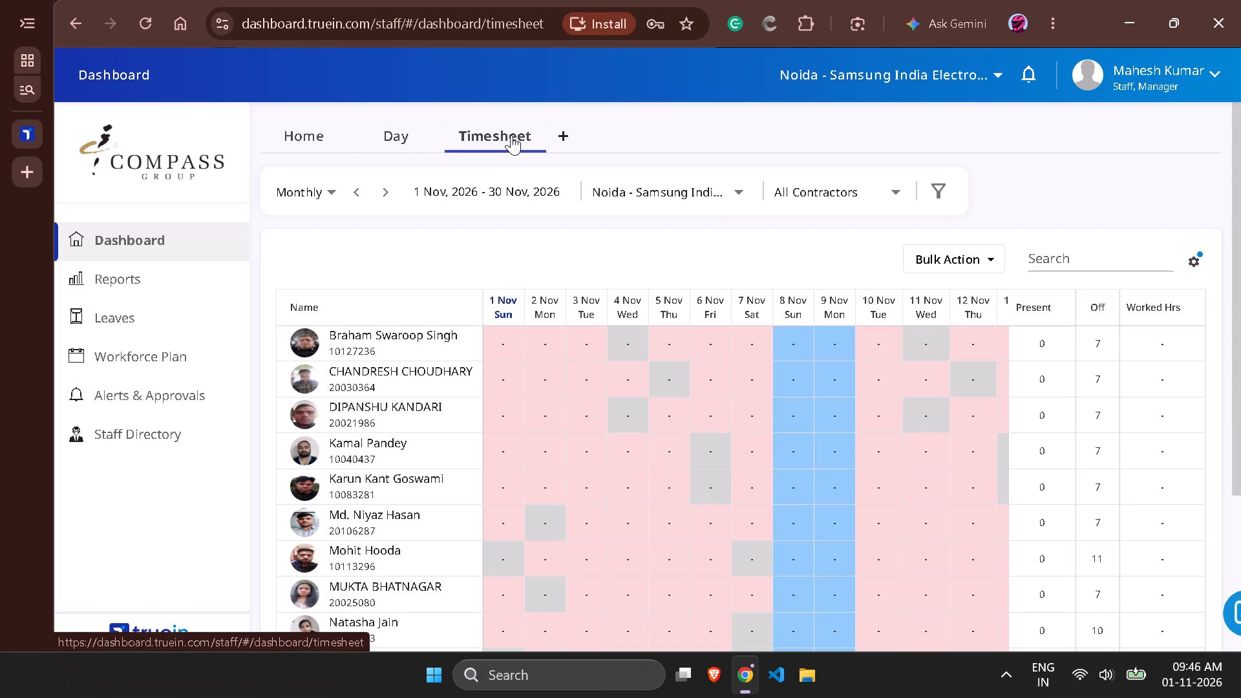
left_click(472, 196)
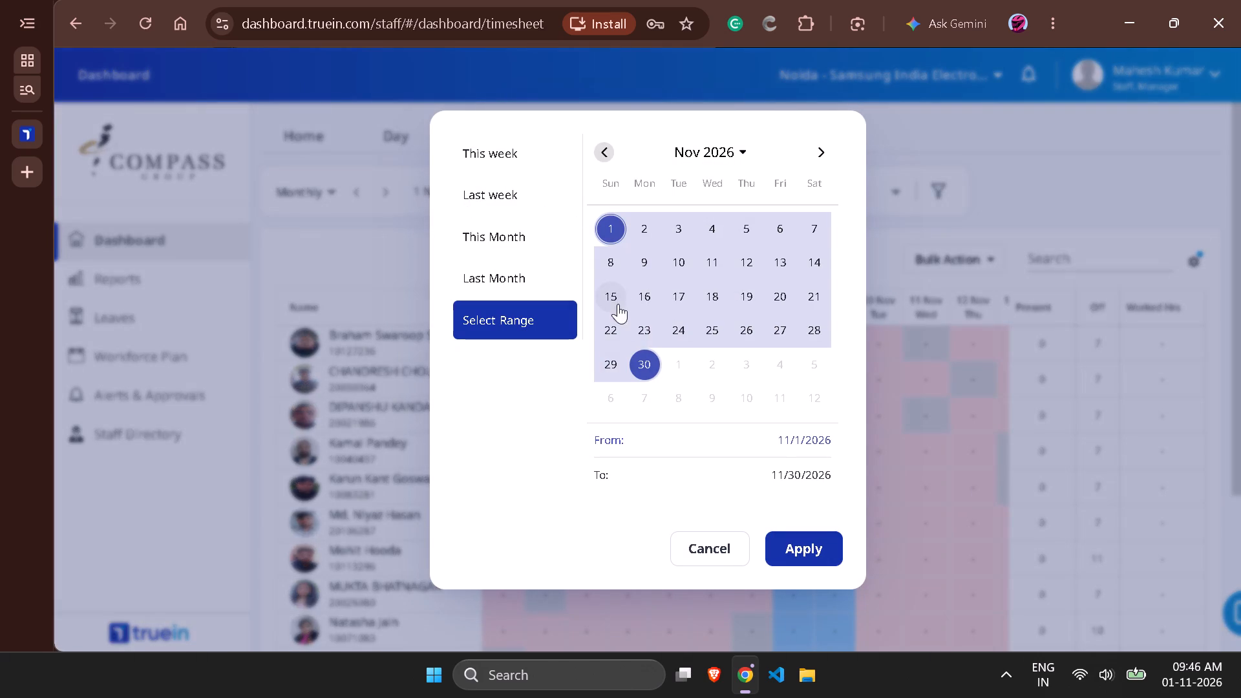
left_click(501, 278)
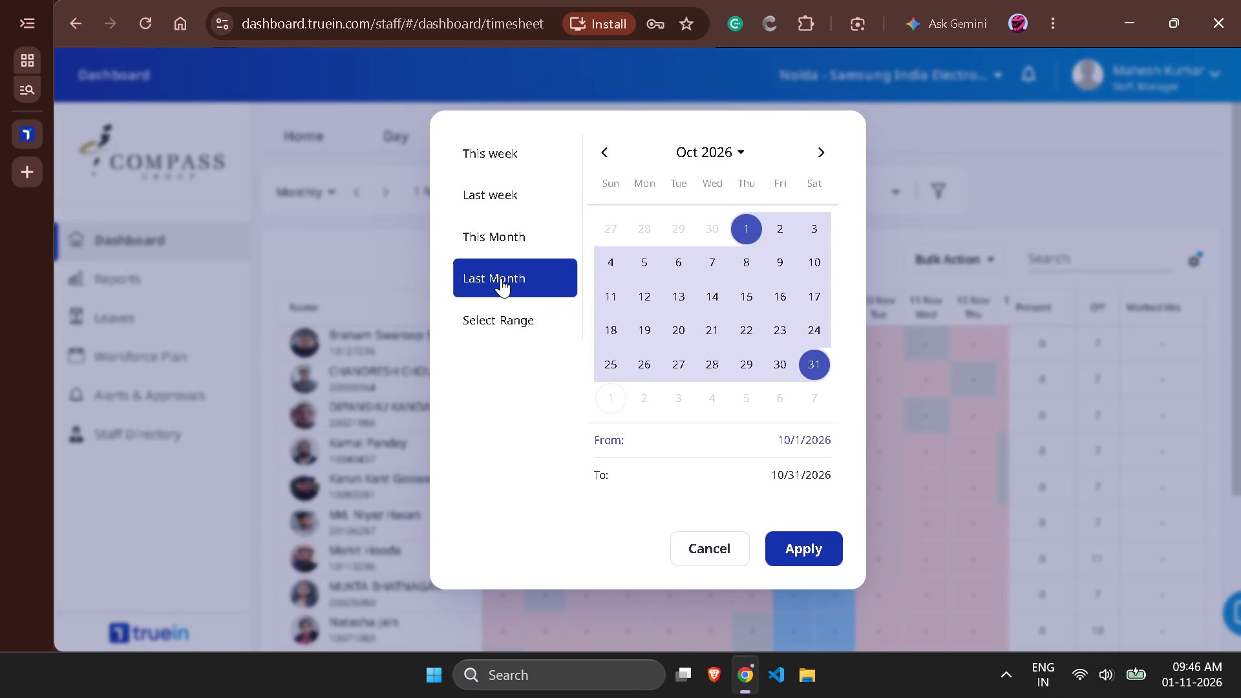
left_click(794, 532)
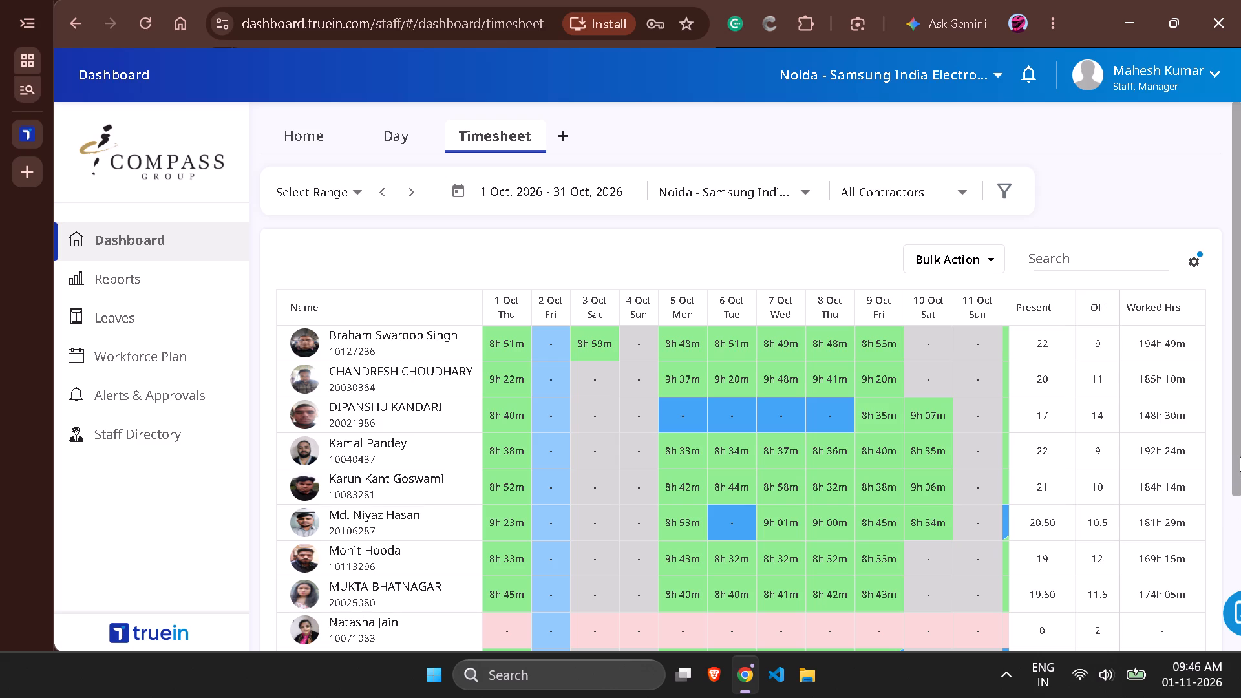
Examine the October timesheet entries of all PM site staff for 1 to 11 October, from the first to the last employee.
left_click_drag(1240, 456, 1240, 520)
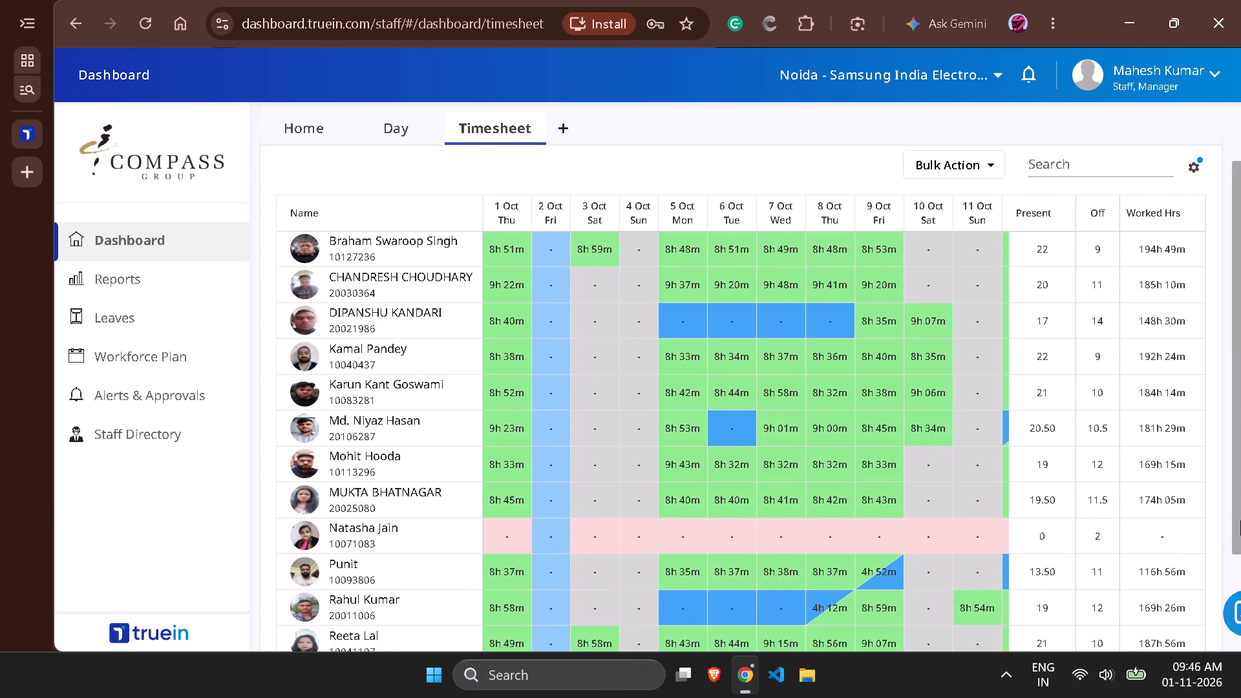
left_click_drag(1240, 520, 1240, 537)
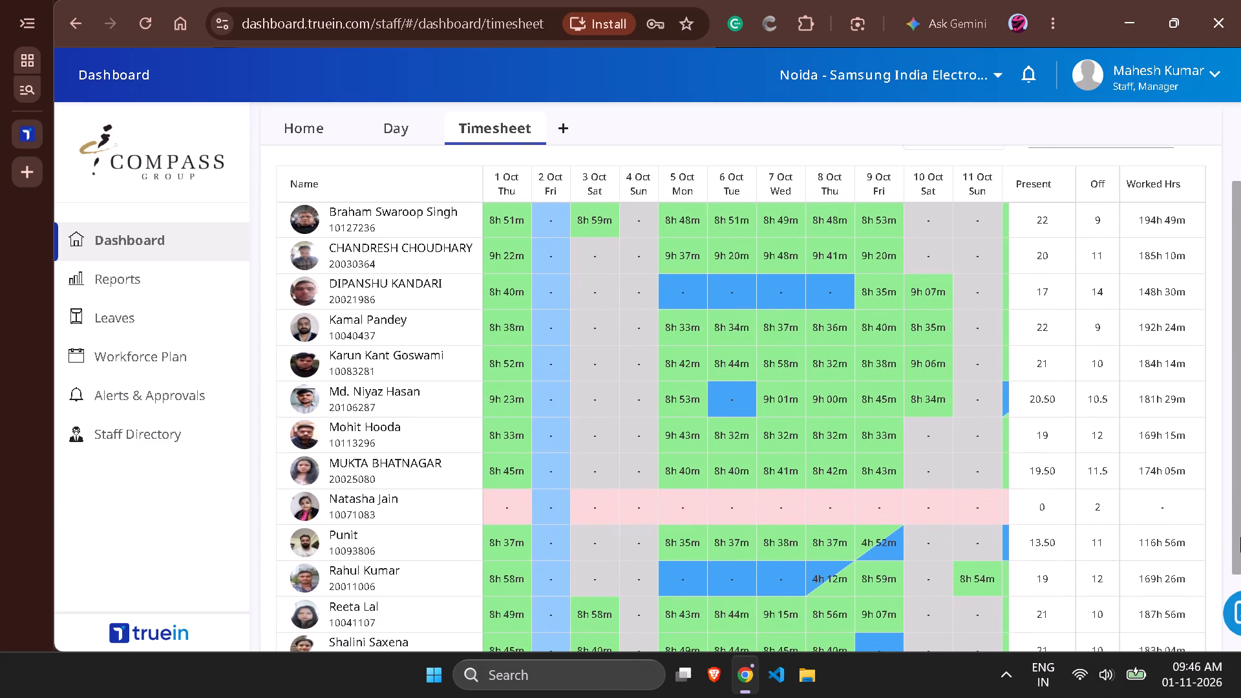
left_click_drag(1240, 537, 1240, 540)
left_click_drag(1240, 540, 1240, 627)
left_click(1240, 627)
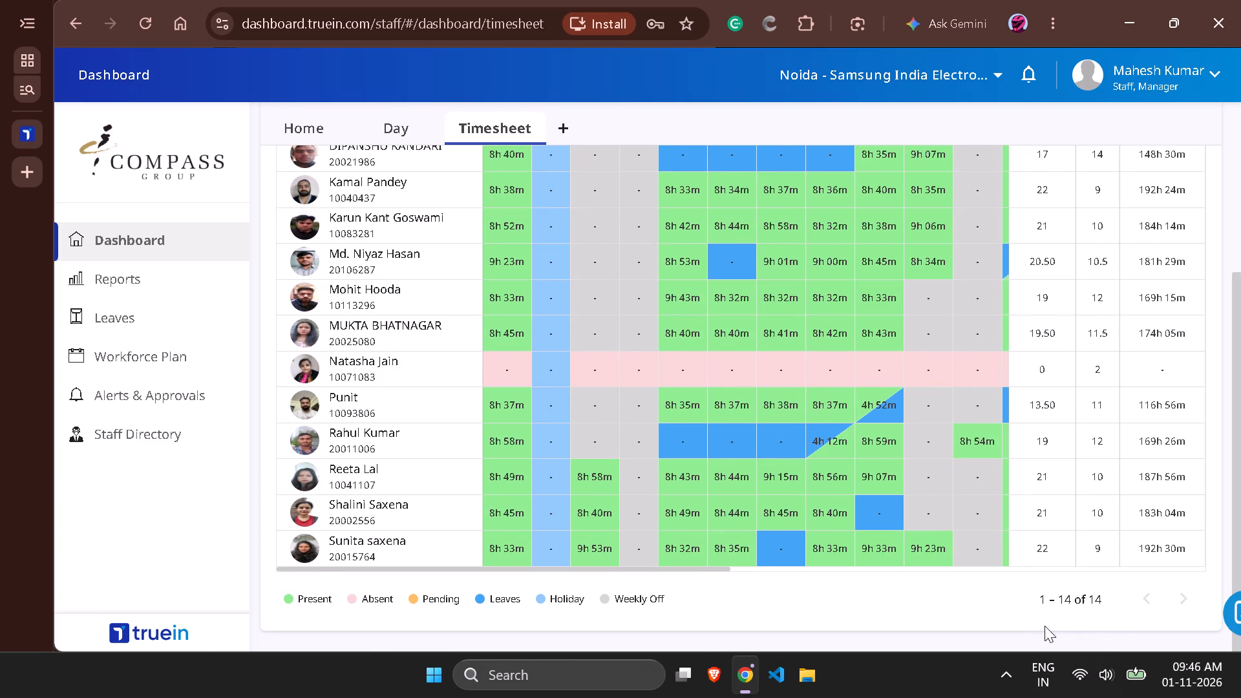
left_click(942, 562)
left_click_drag(1233, 286, 1229, 255)
left_click_drag(1228, 240, 1228, 239)
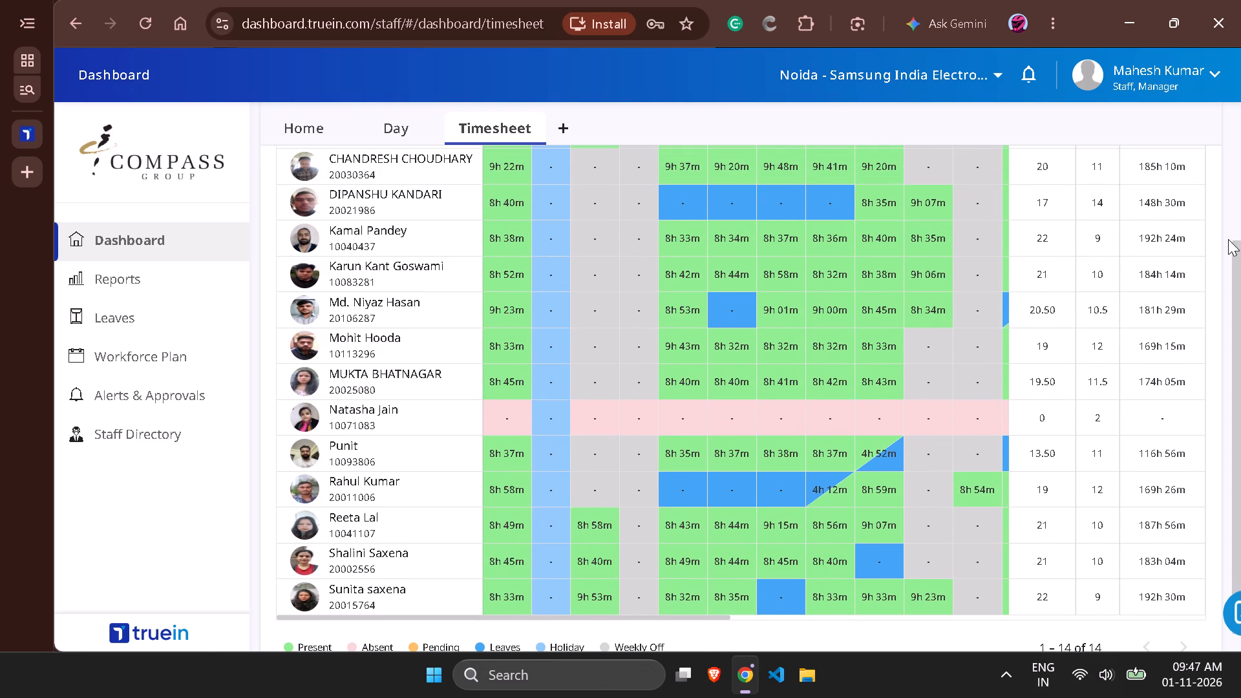
left_click_drag(1228, 239, 1227, 231)
left_click_drag(1227, 231, 1235, 169)
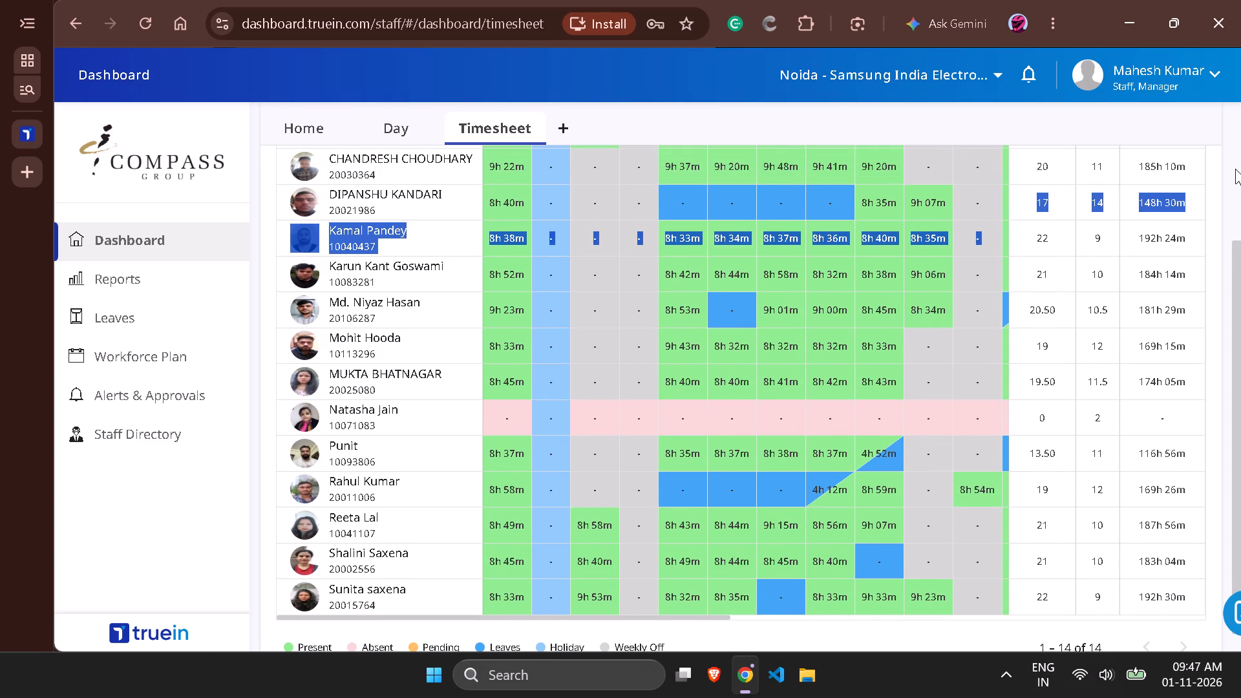
left_click_drag(1235, 169, 1227, 217)
Examine the PM site staff's attendance, leaves and weekly offs for the remaining dates through 31 October.
left_click_drag(699, 617, 757, 614)
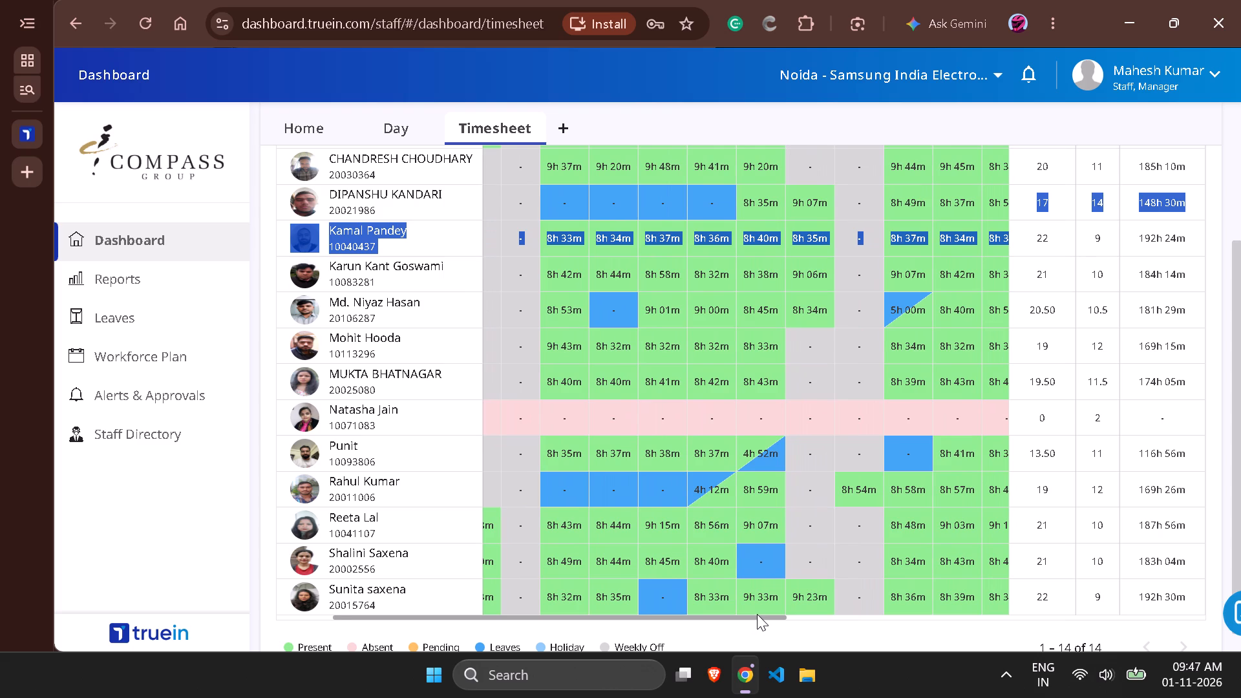
left_click_drag(757, 614, 901, 621)
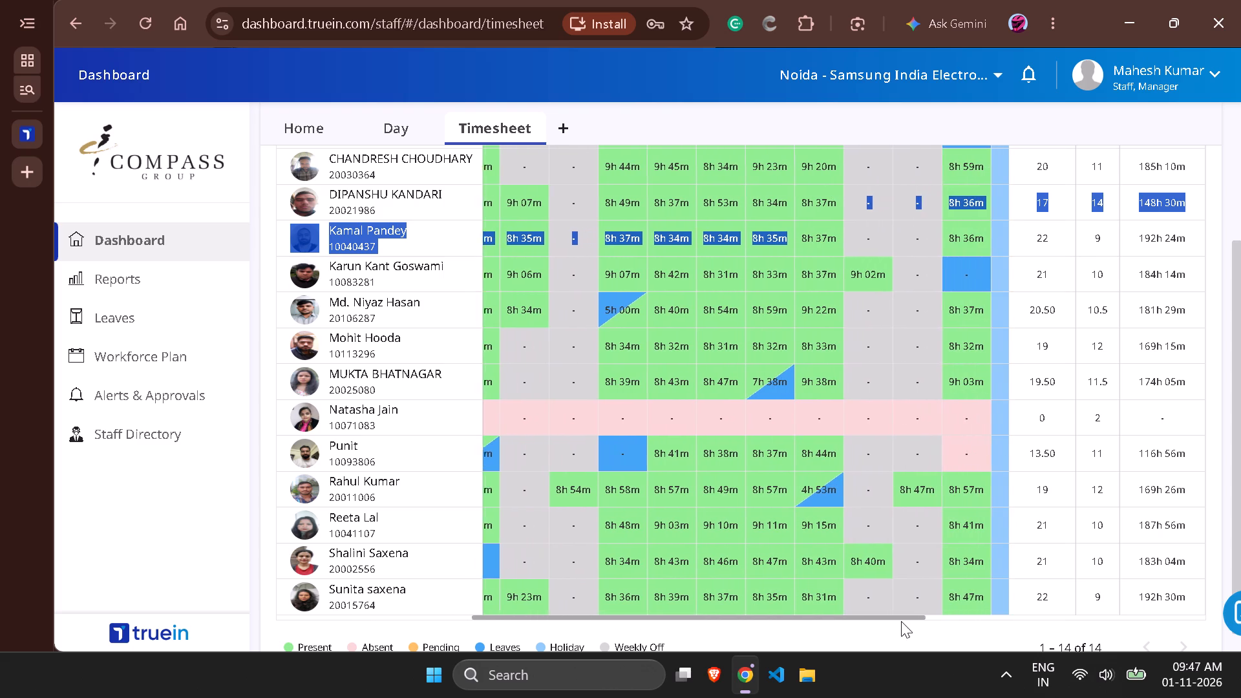
left_click_drag(901, 621, 909, 619)
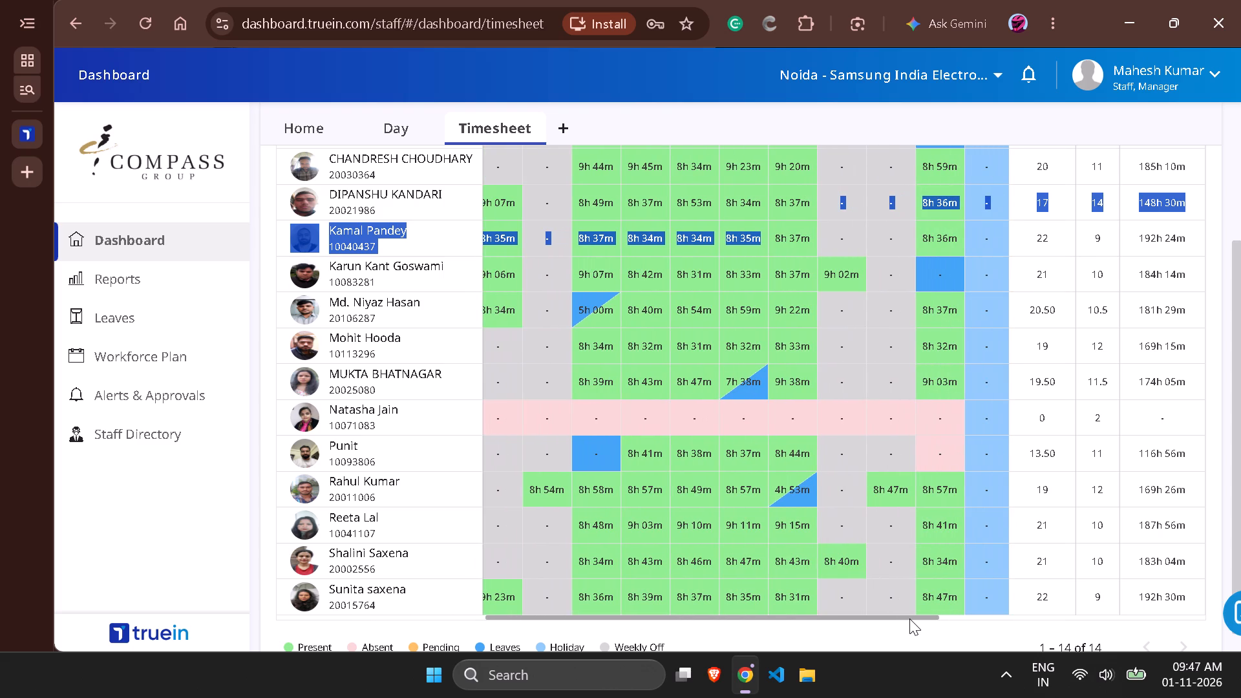
left_click_drag(909, 619, 1011, 614)
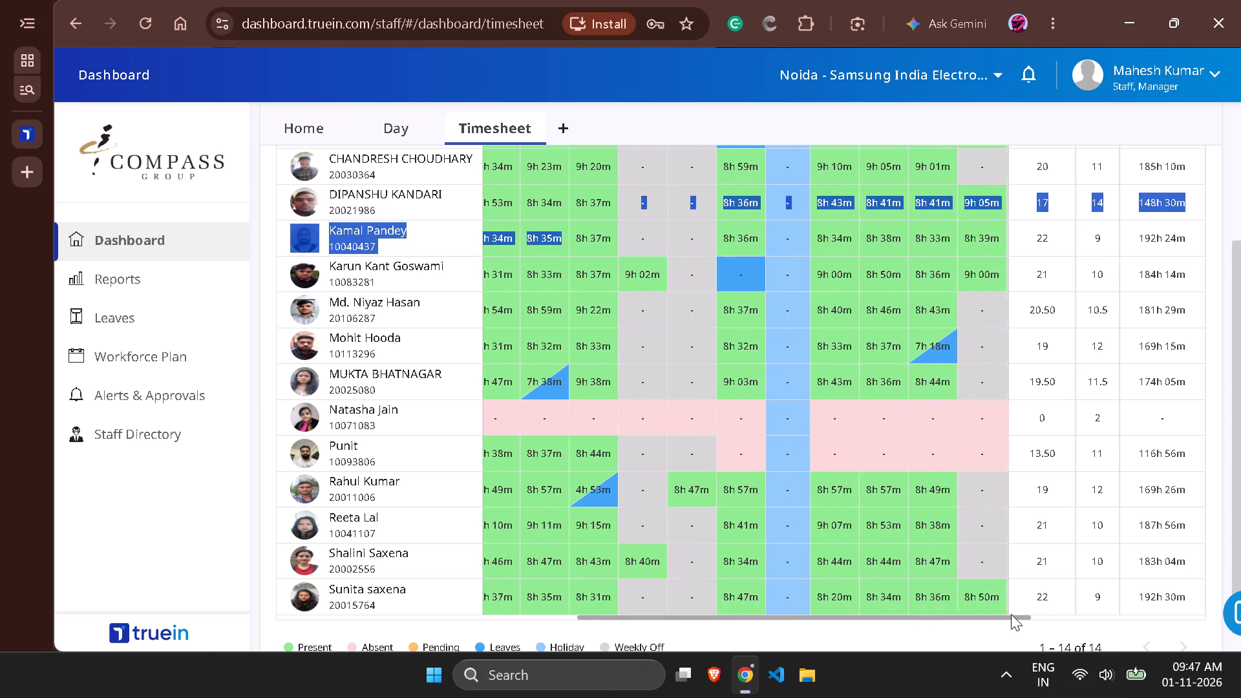
left_click_drag(1011, 614, 1063, 614)
left_click_drag(1072, 615, 1187, 606)
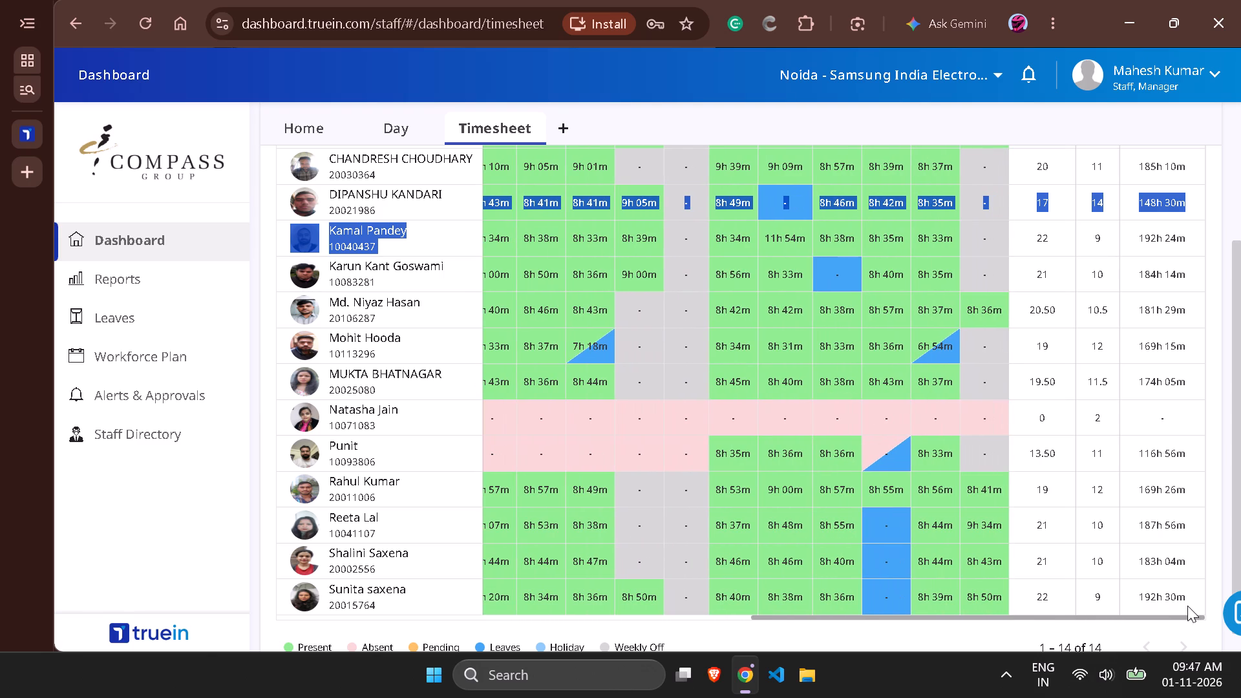
left_click_drag(1187, 606, 1165, 615)
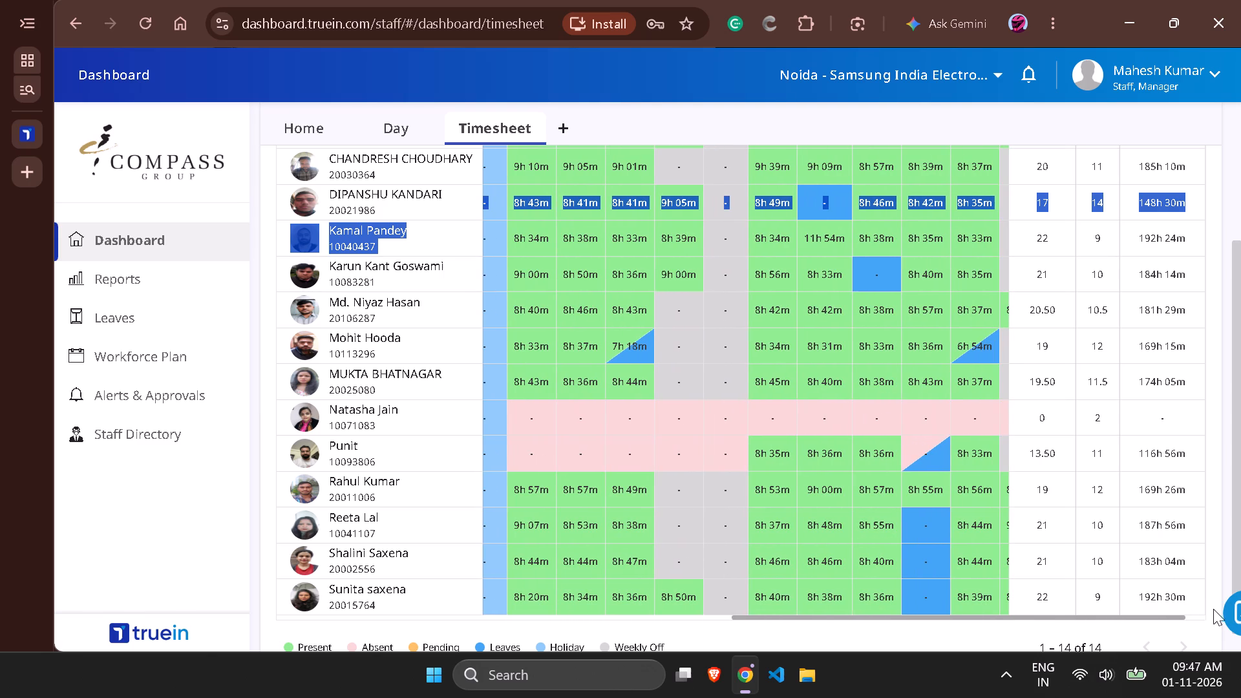
left_click_drag(1103, 617, 1084, 624)
left_click(1236, 593)
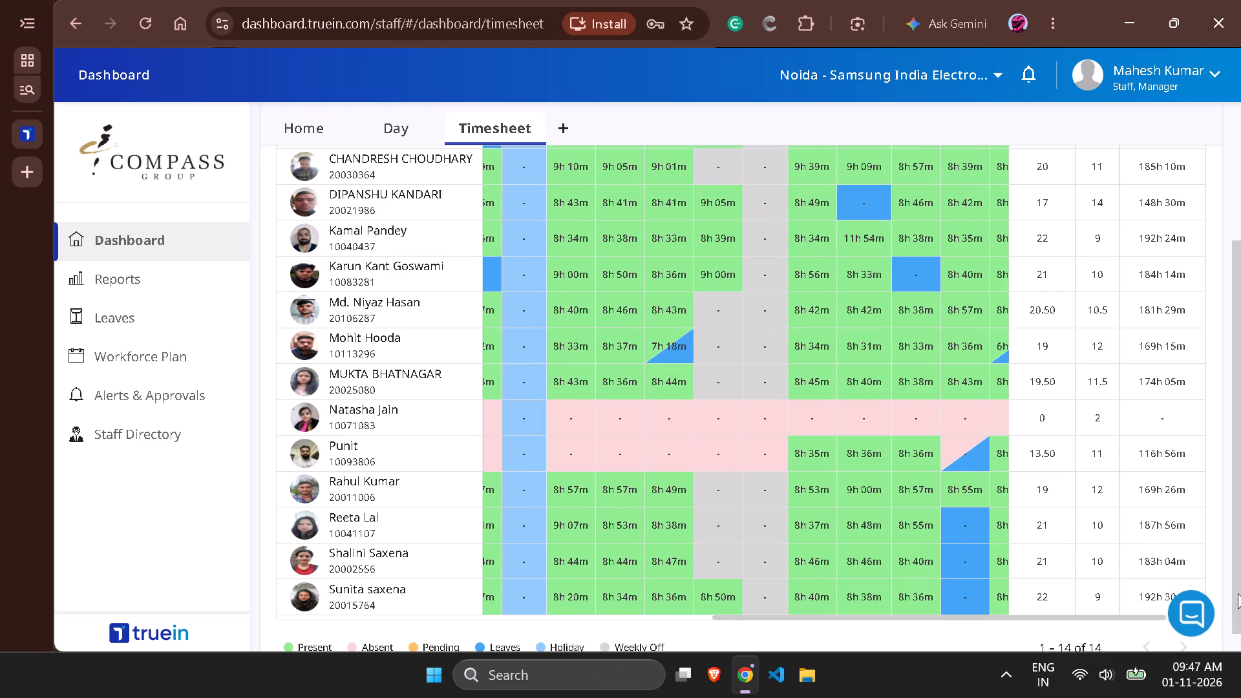
left_click_drag(1238, 593, 1040, 650)
left_click_drag(1070, 625, 1081, 619)
left_click_drag(1081, 619, 1181, 593)
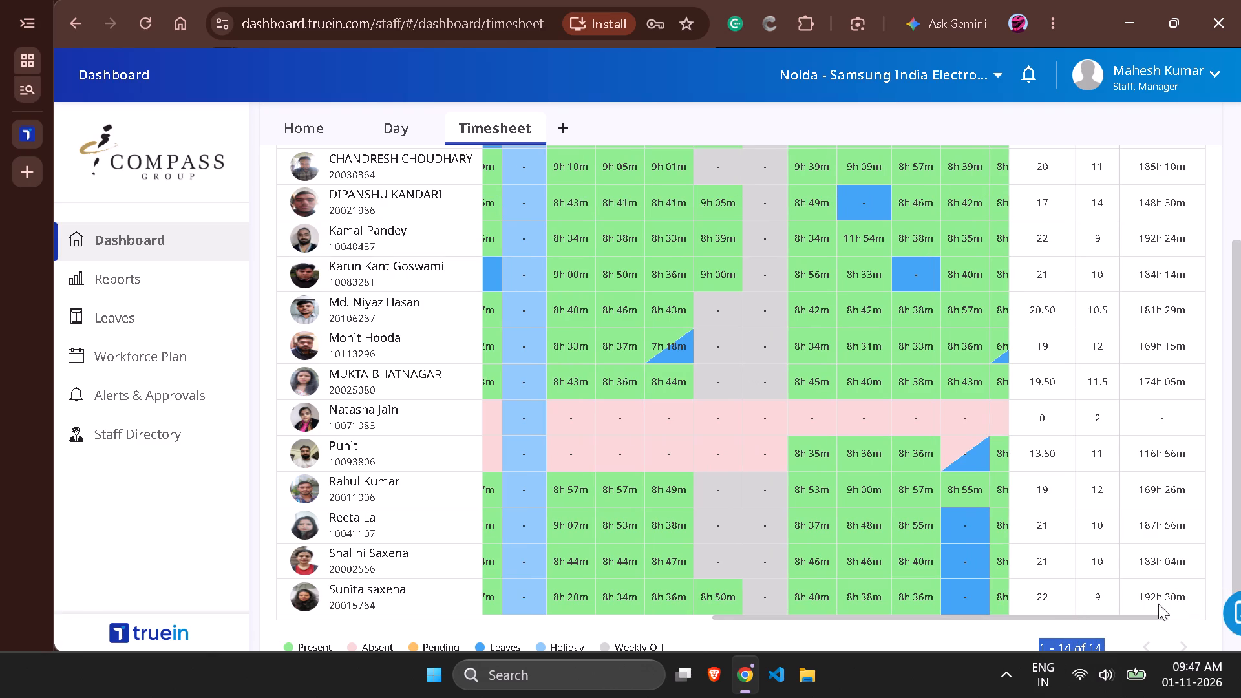
left_click_drag(1138, 618, 1193, 613)
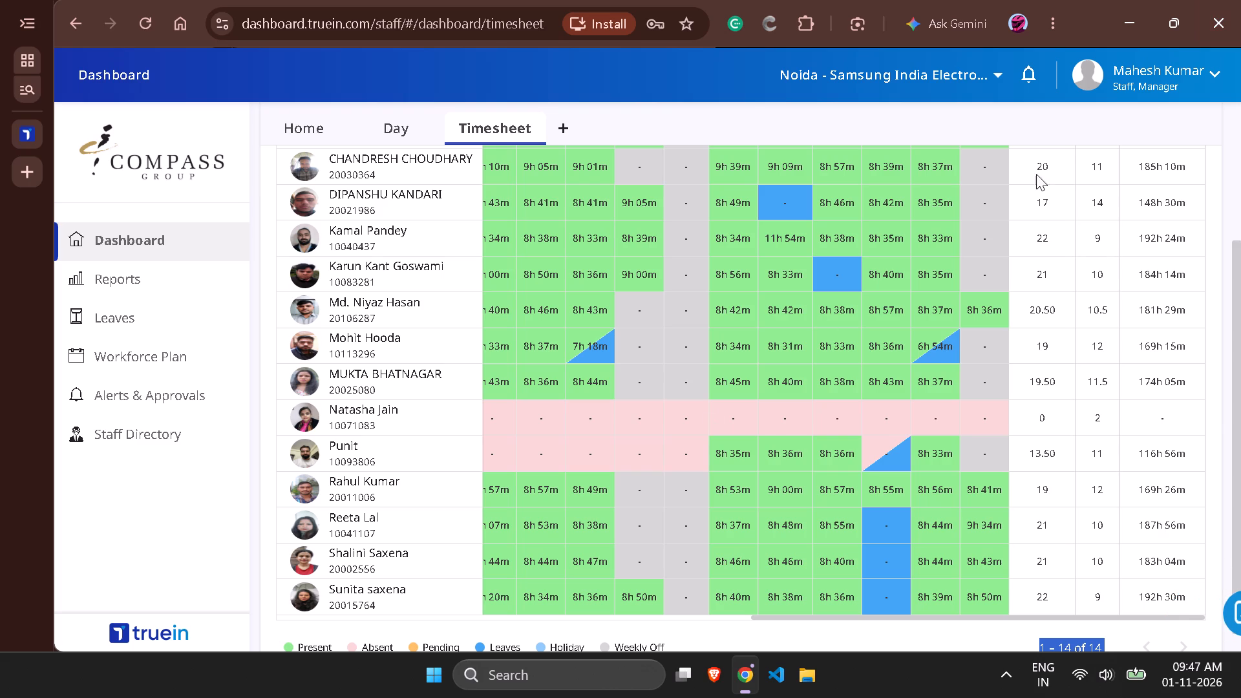
Close the browser window with the timesheet dashboard.
left_click(1213, 33)
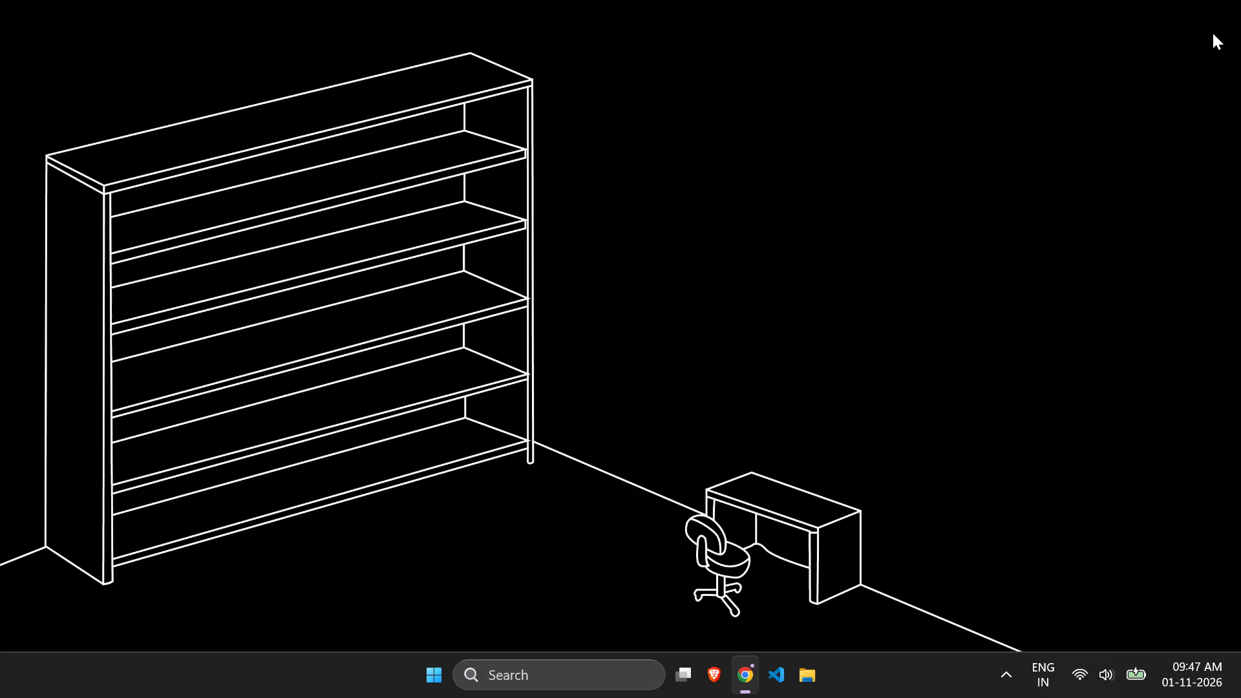